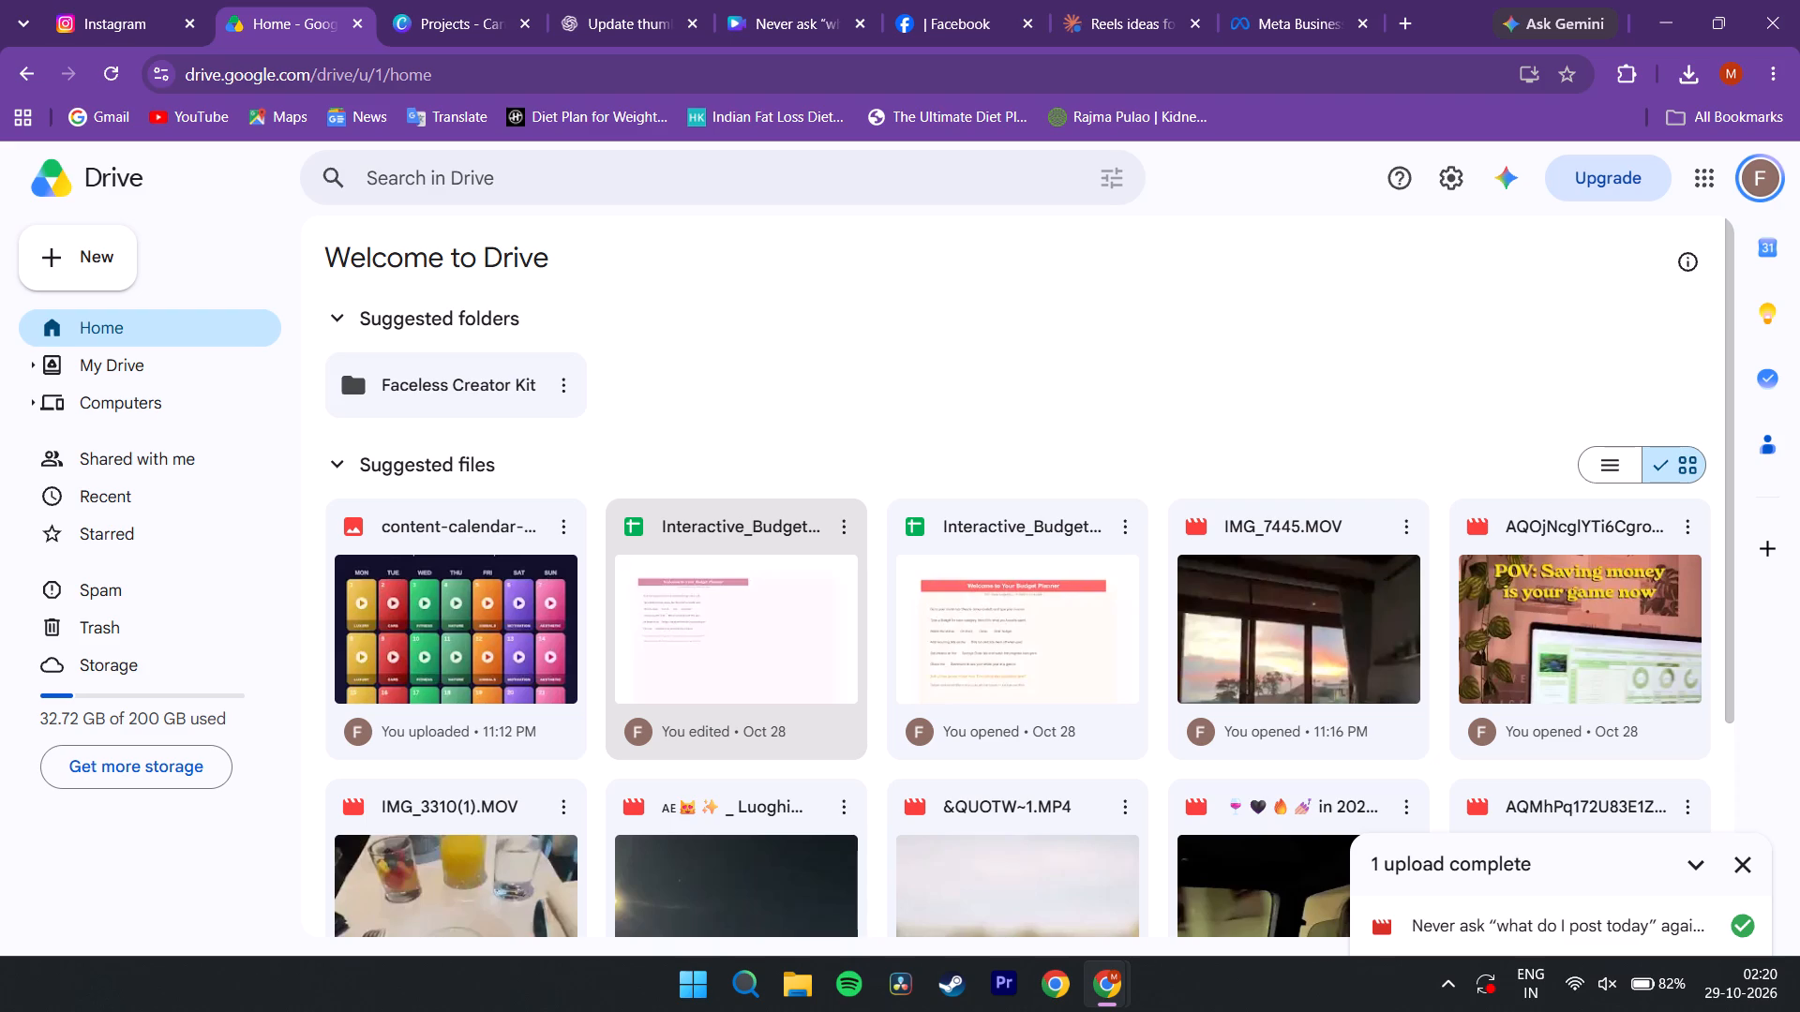
Switch to the Create reel page in Meta Business Suite and add the "Never ask “what do I post today” again" video from Downloads.
click(1237, 0)
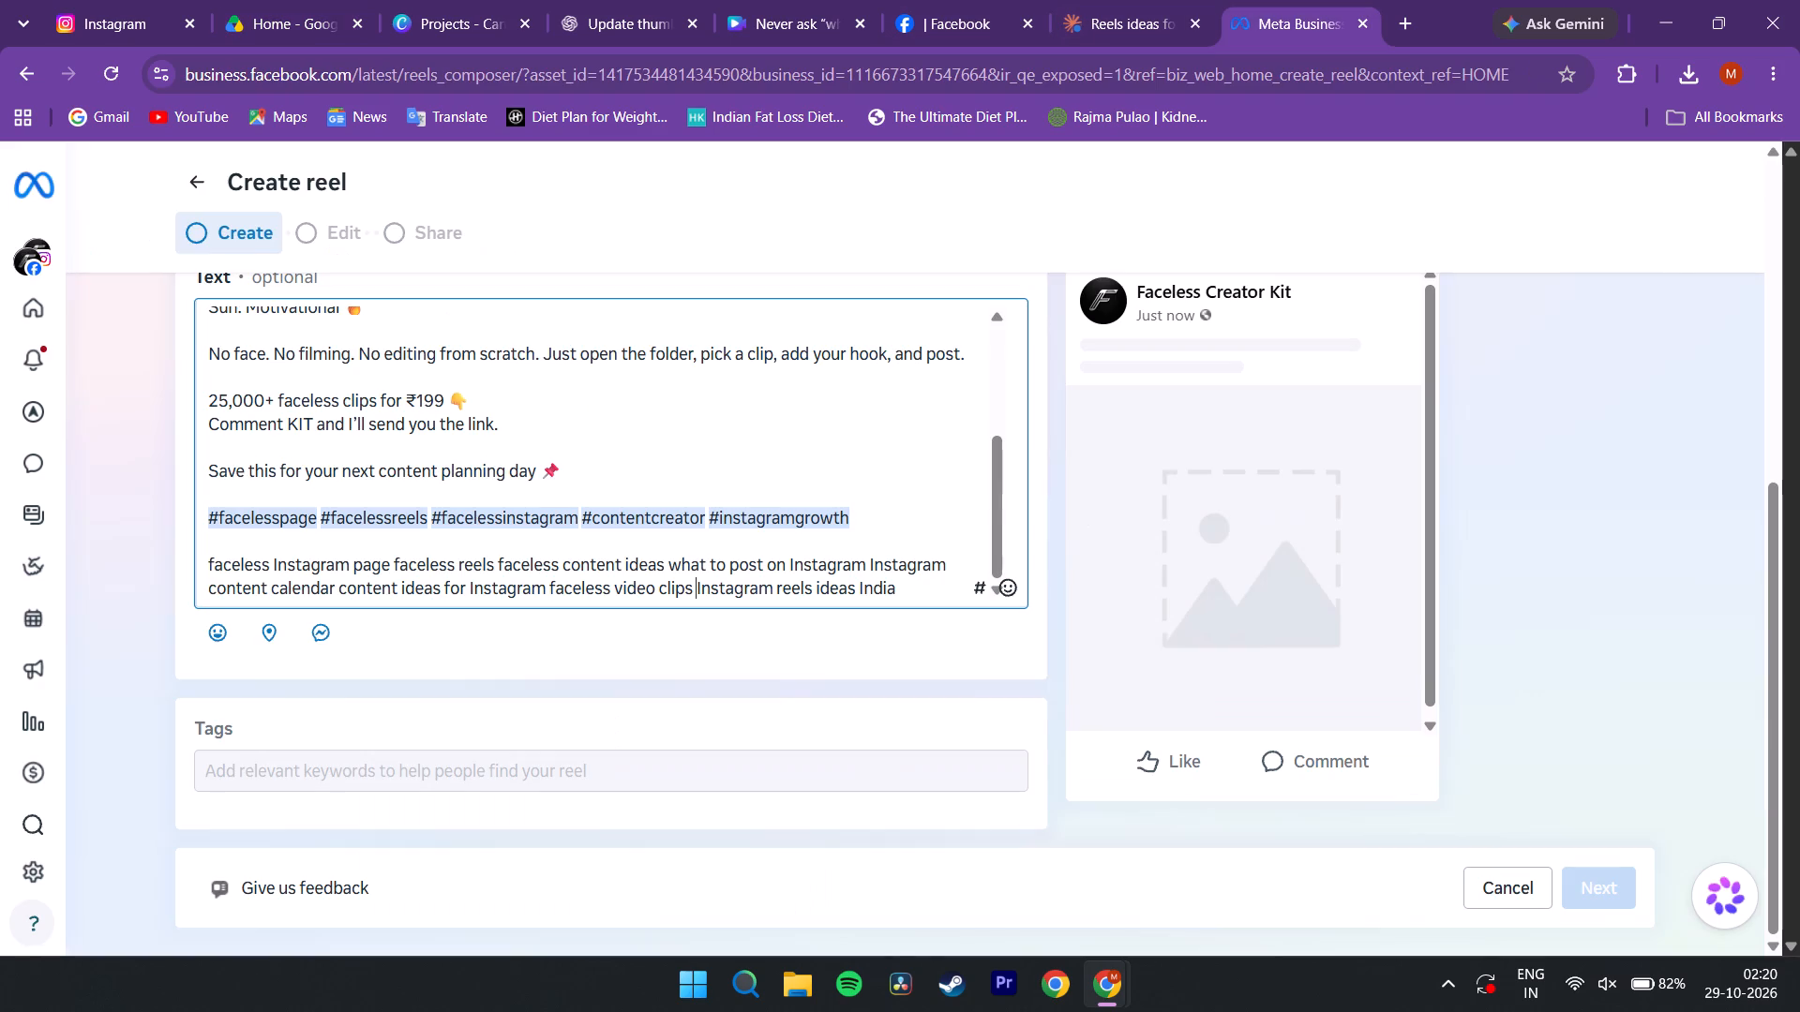
scroll(707, 669, down, 4)
scroll(707, 669, up, 2)
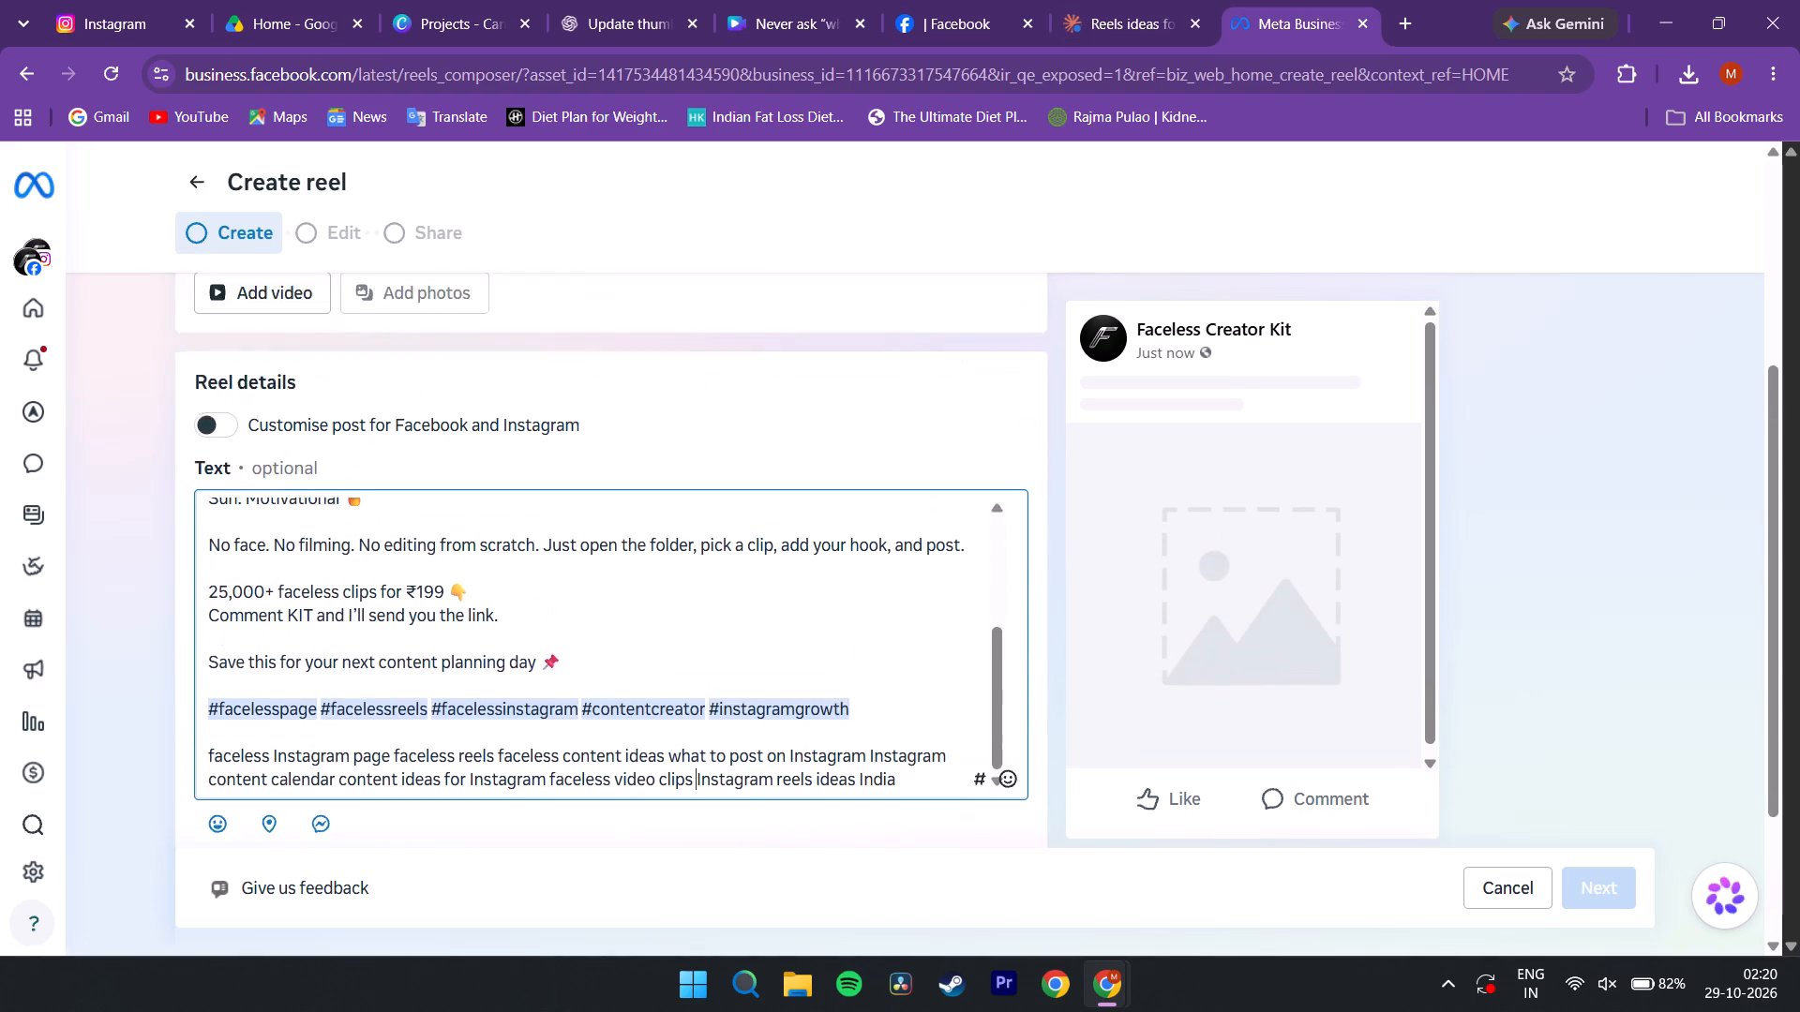
scroll(707, 669, up, 4)
scroll(373, 606, up, 1)
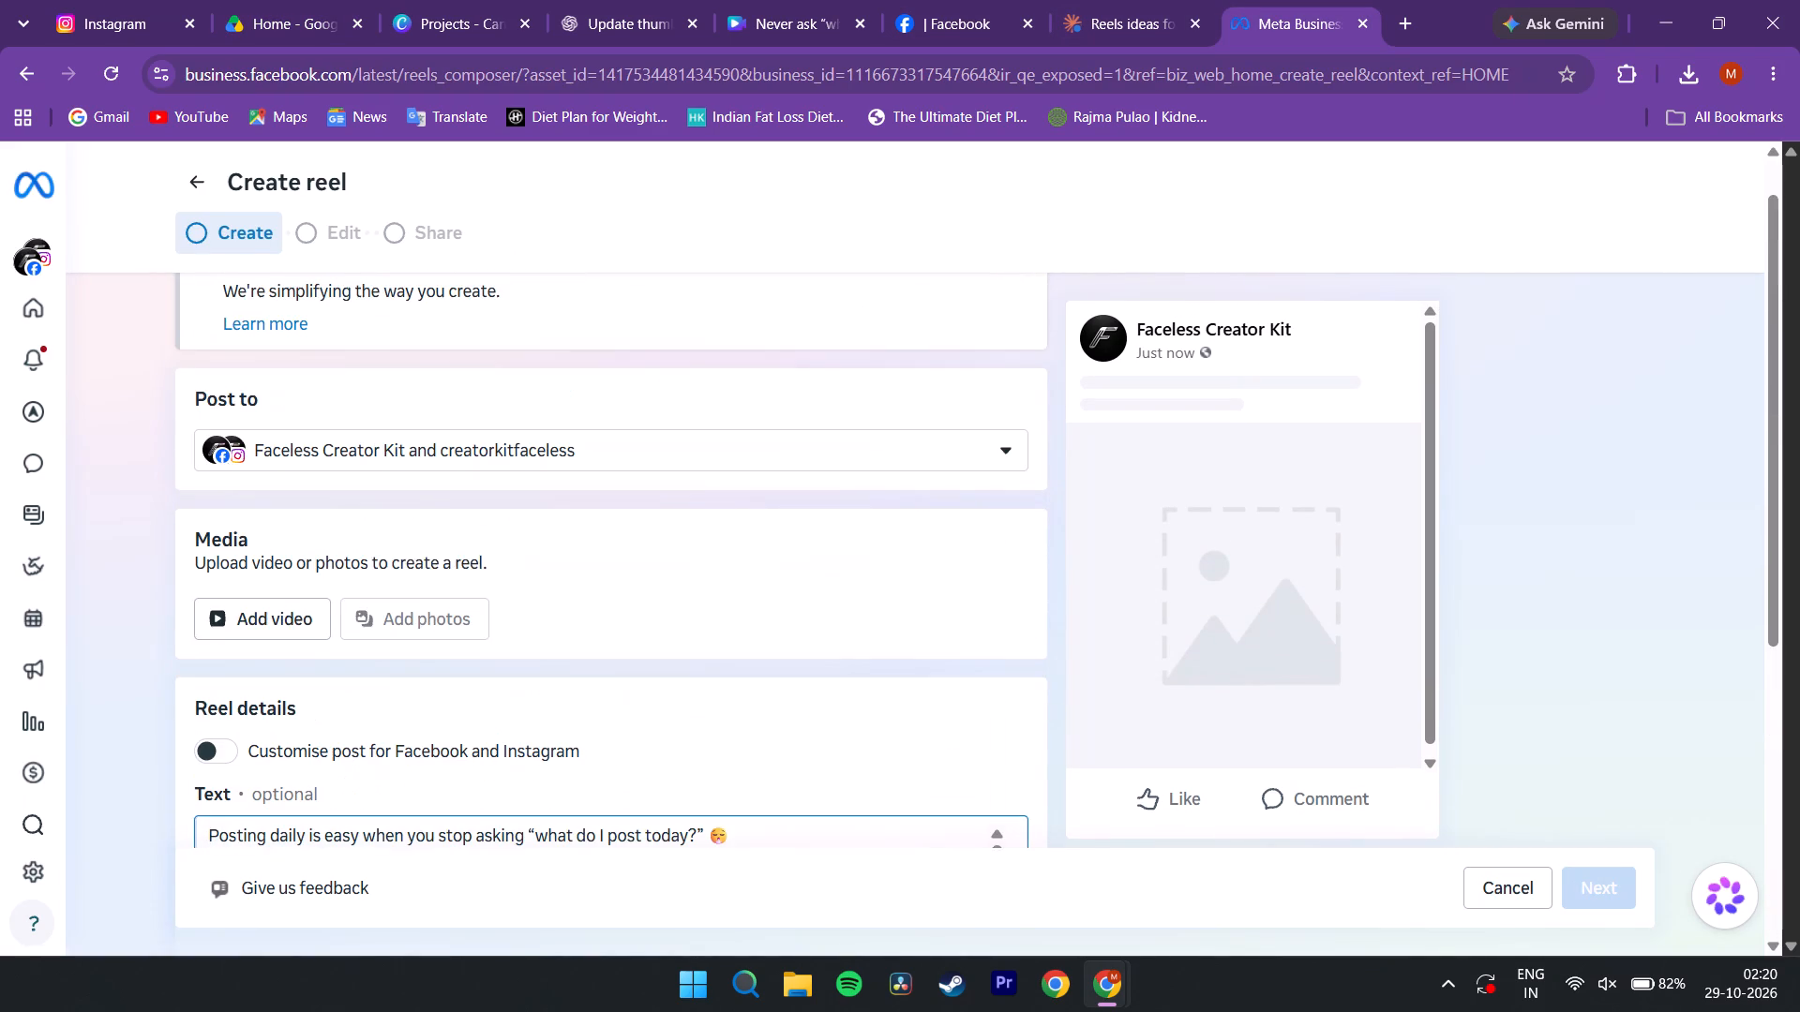
scroll(373, 606, up, 1)
scroll(276, 619, up, 2)
click(270, 668)
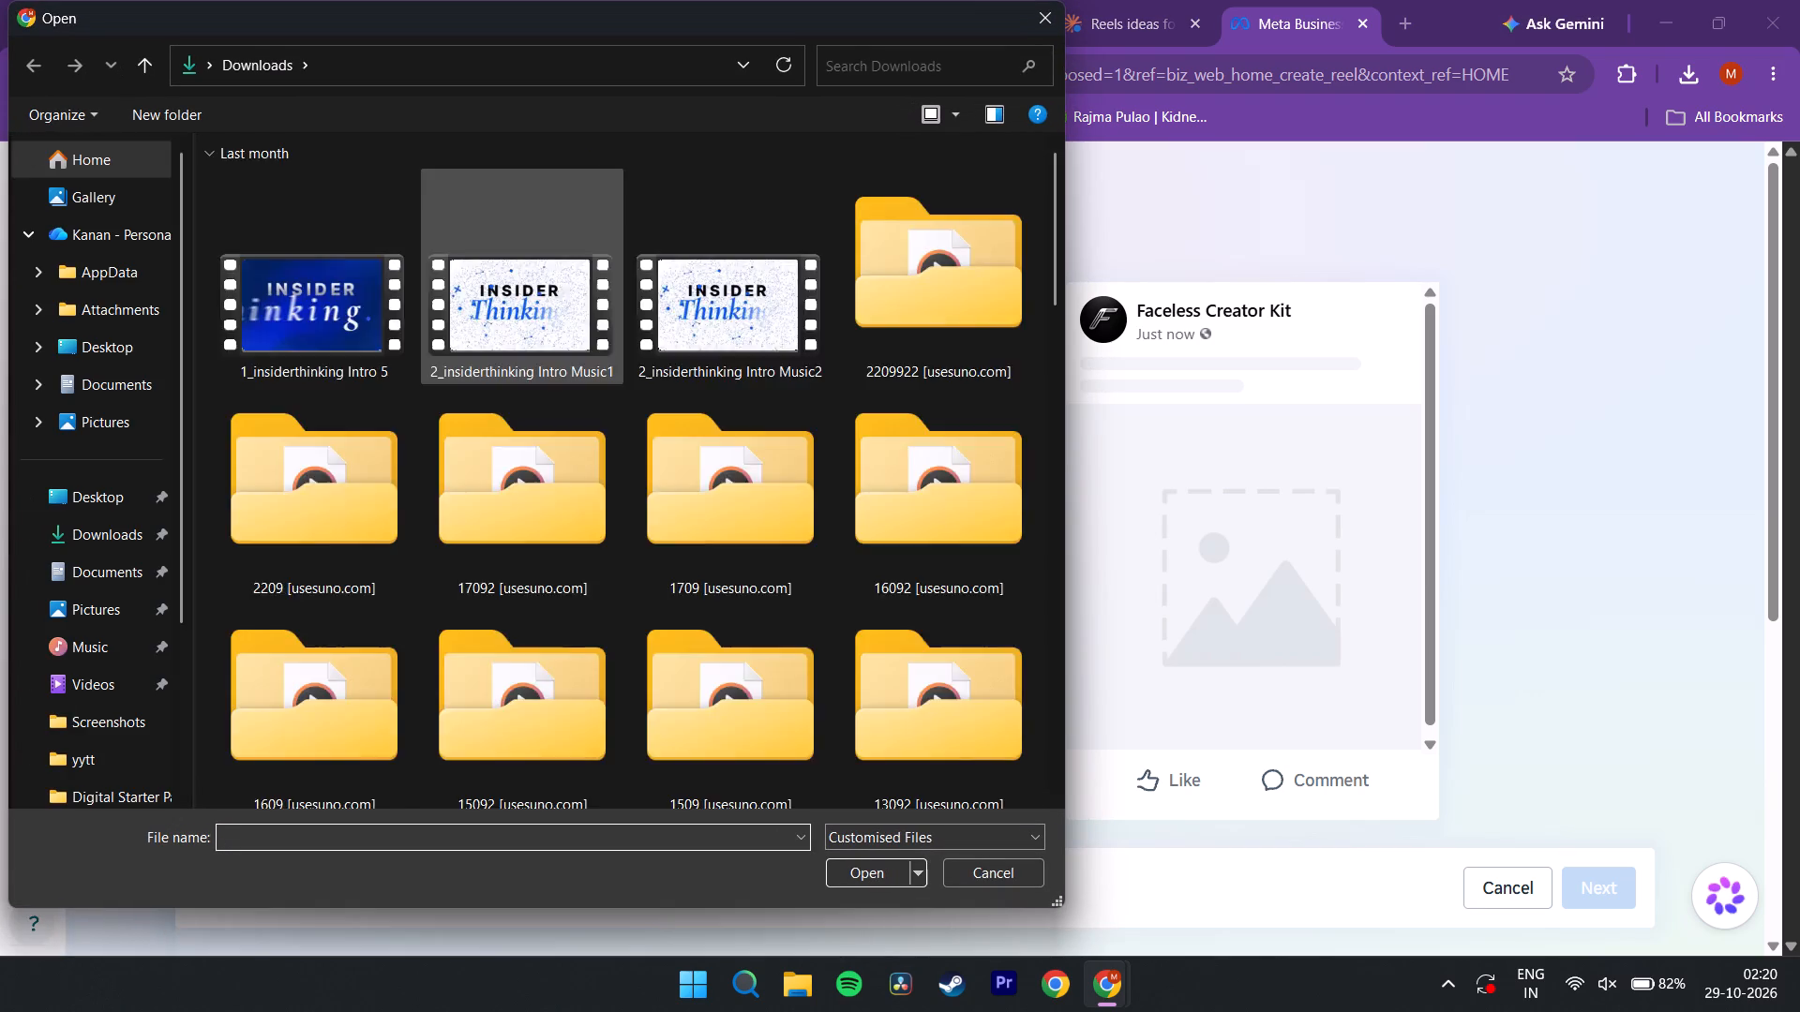
click(346, 319)
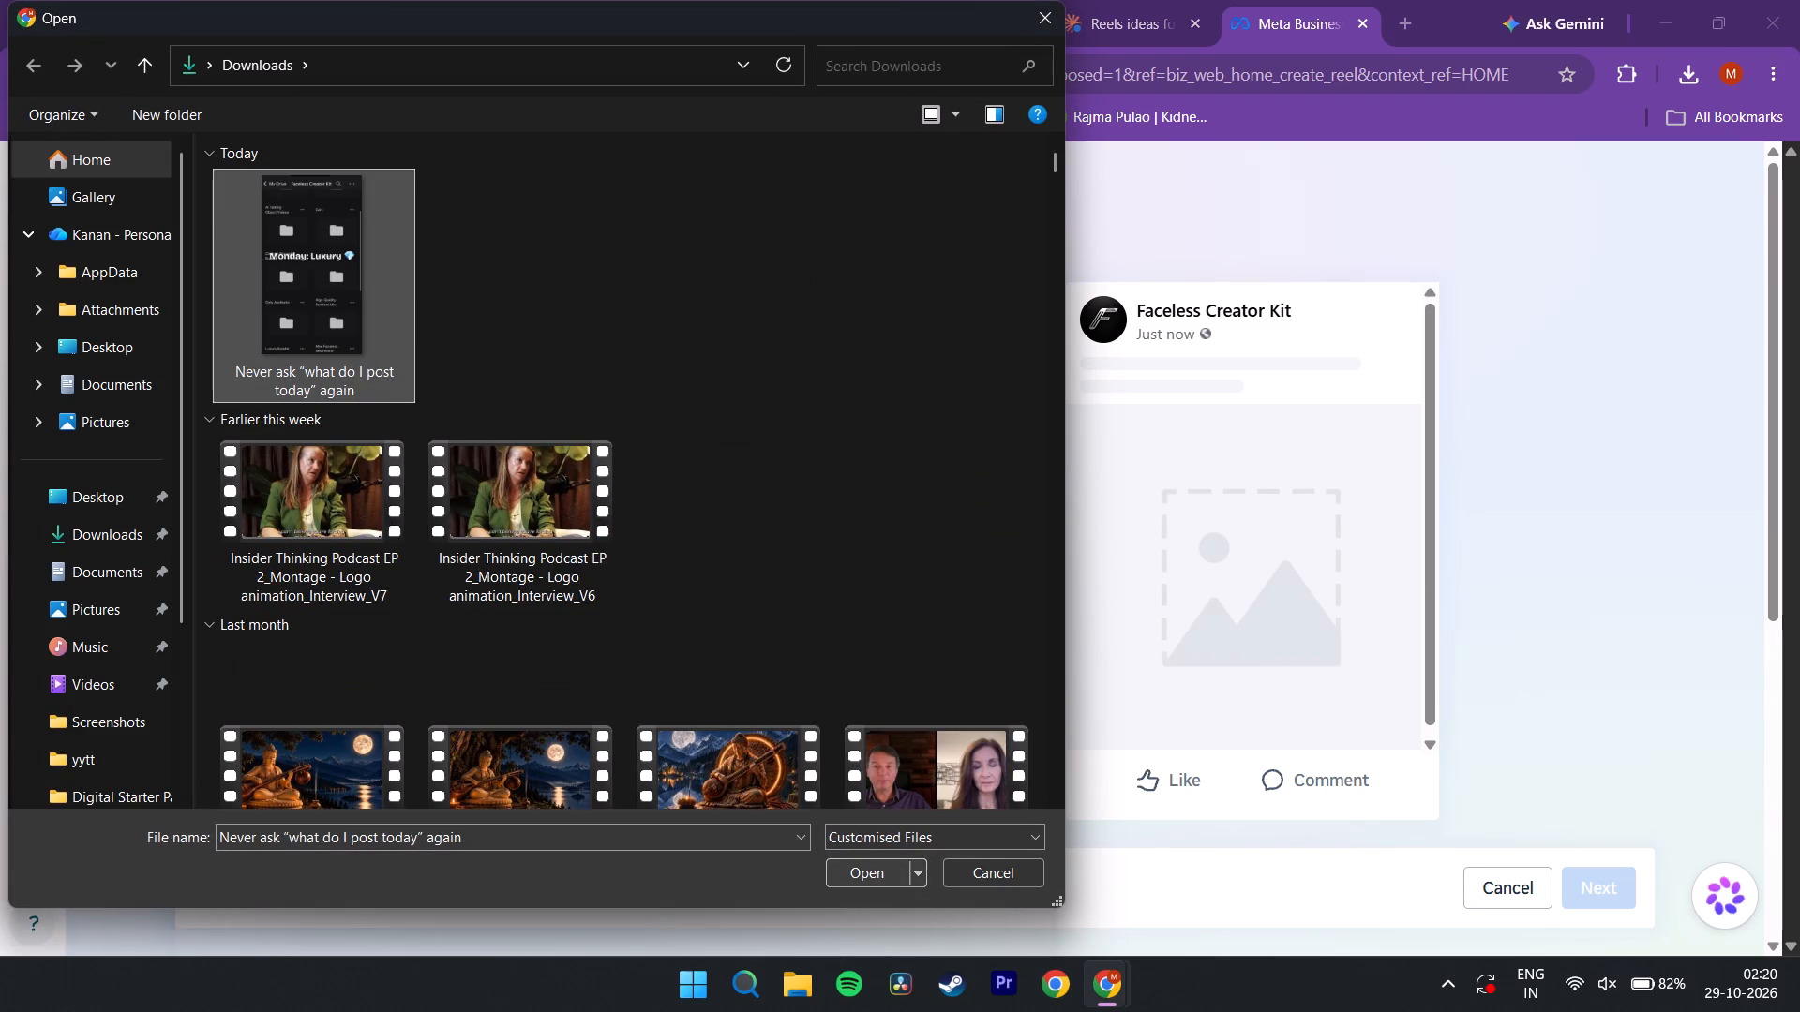
click(867, 882)
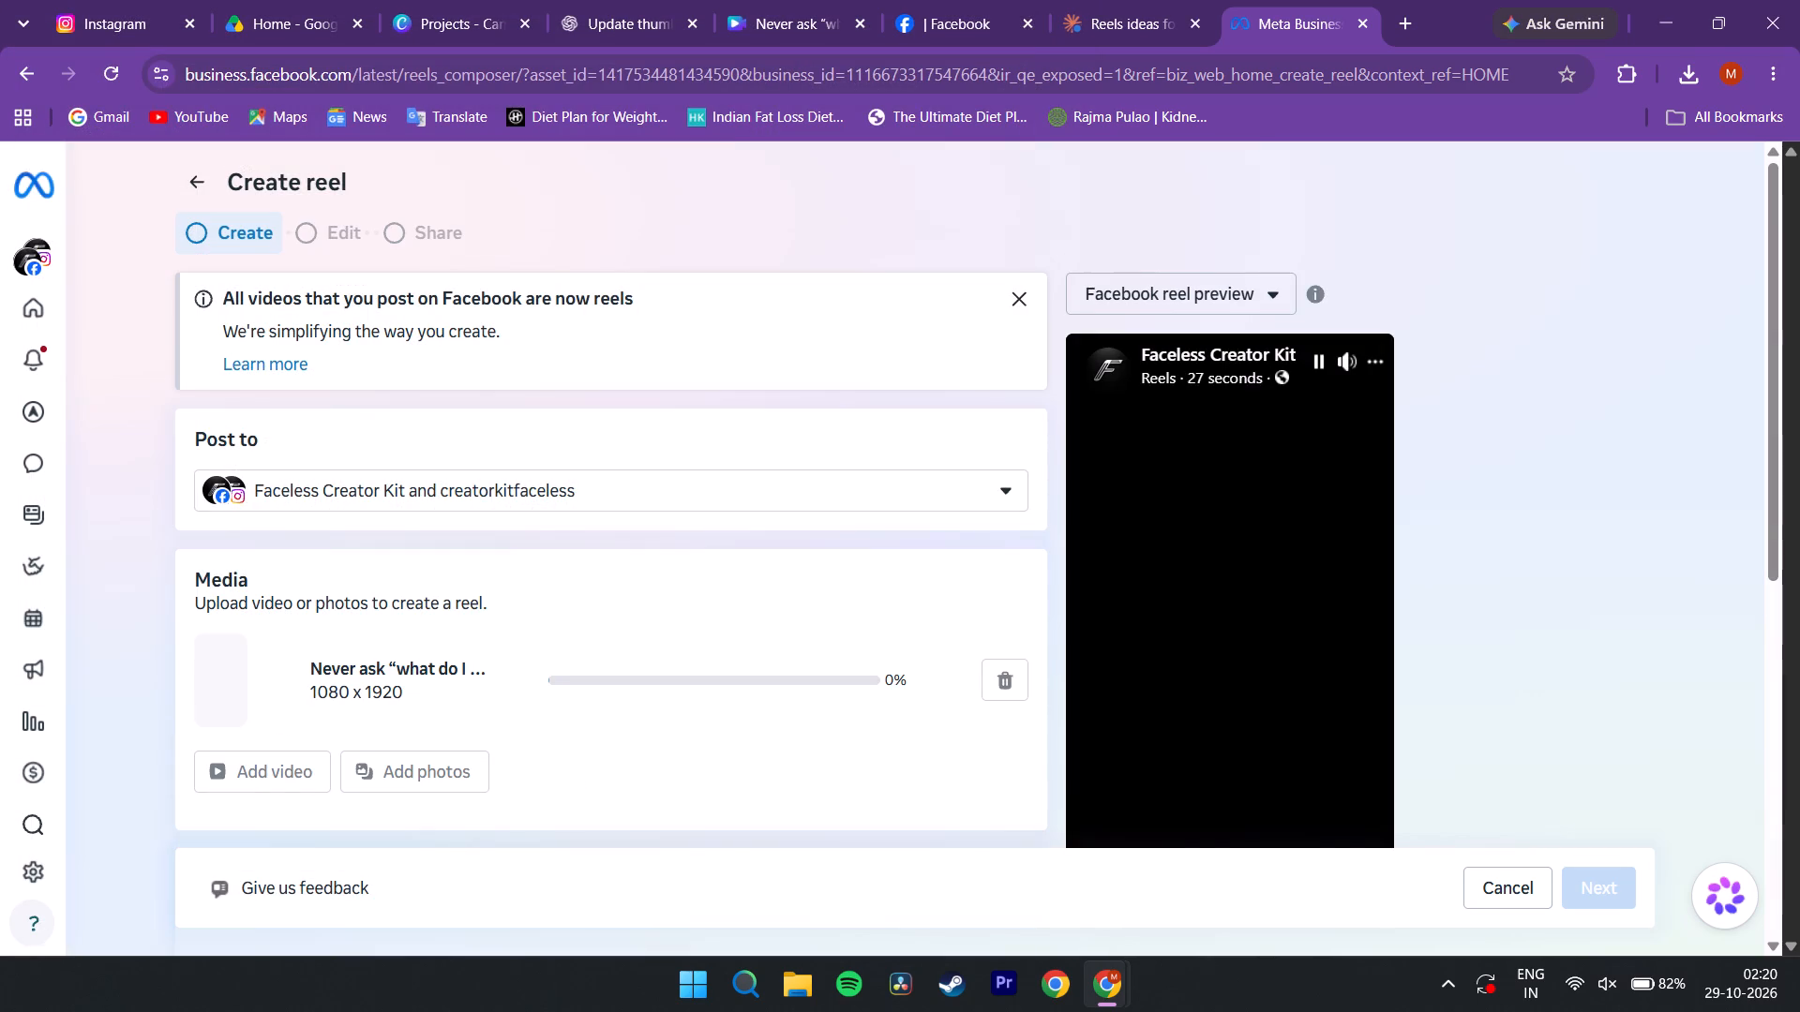
Review the reel's media upload, caption text and Facebook reel preview.
scroll(823, 591, down, 2)
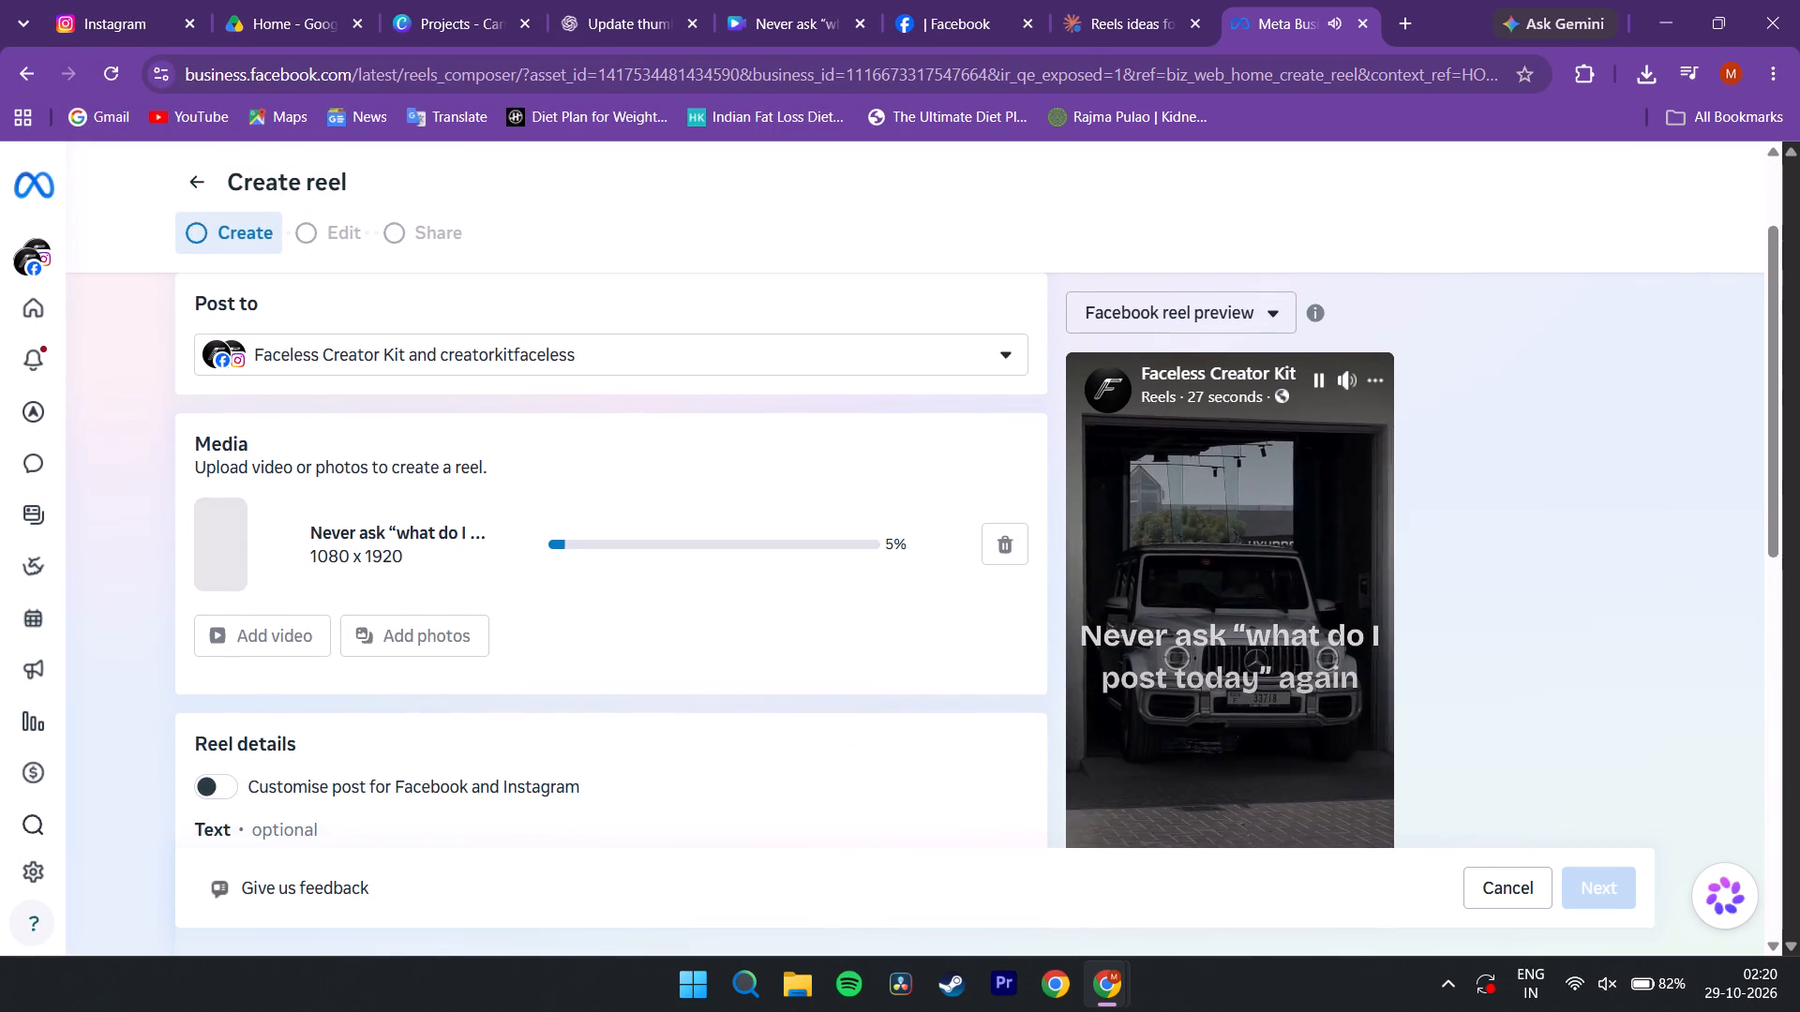
scroll(823, 591, down, 3)
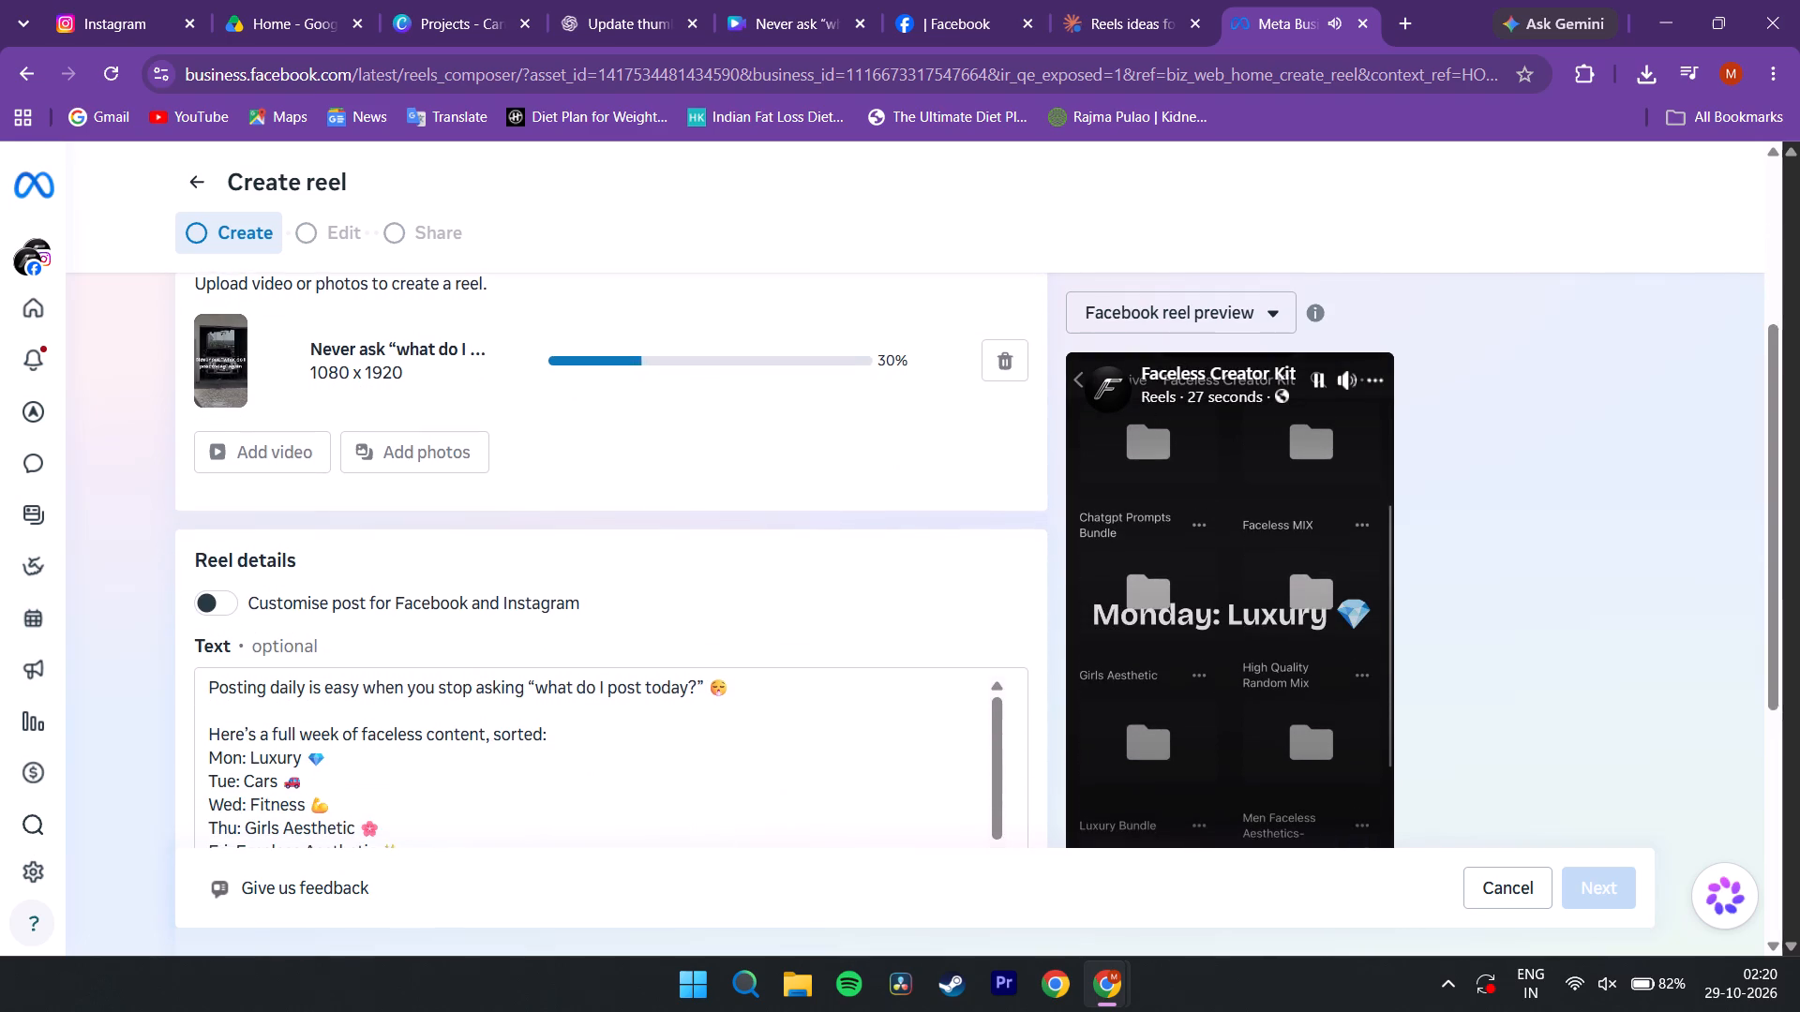
scroll(823, 591, down, 2)
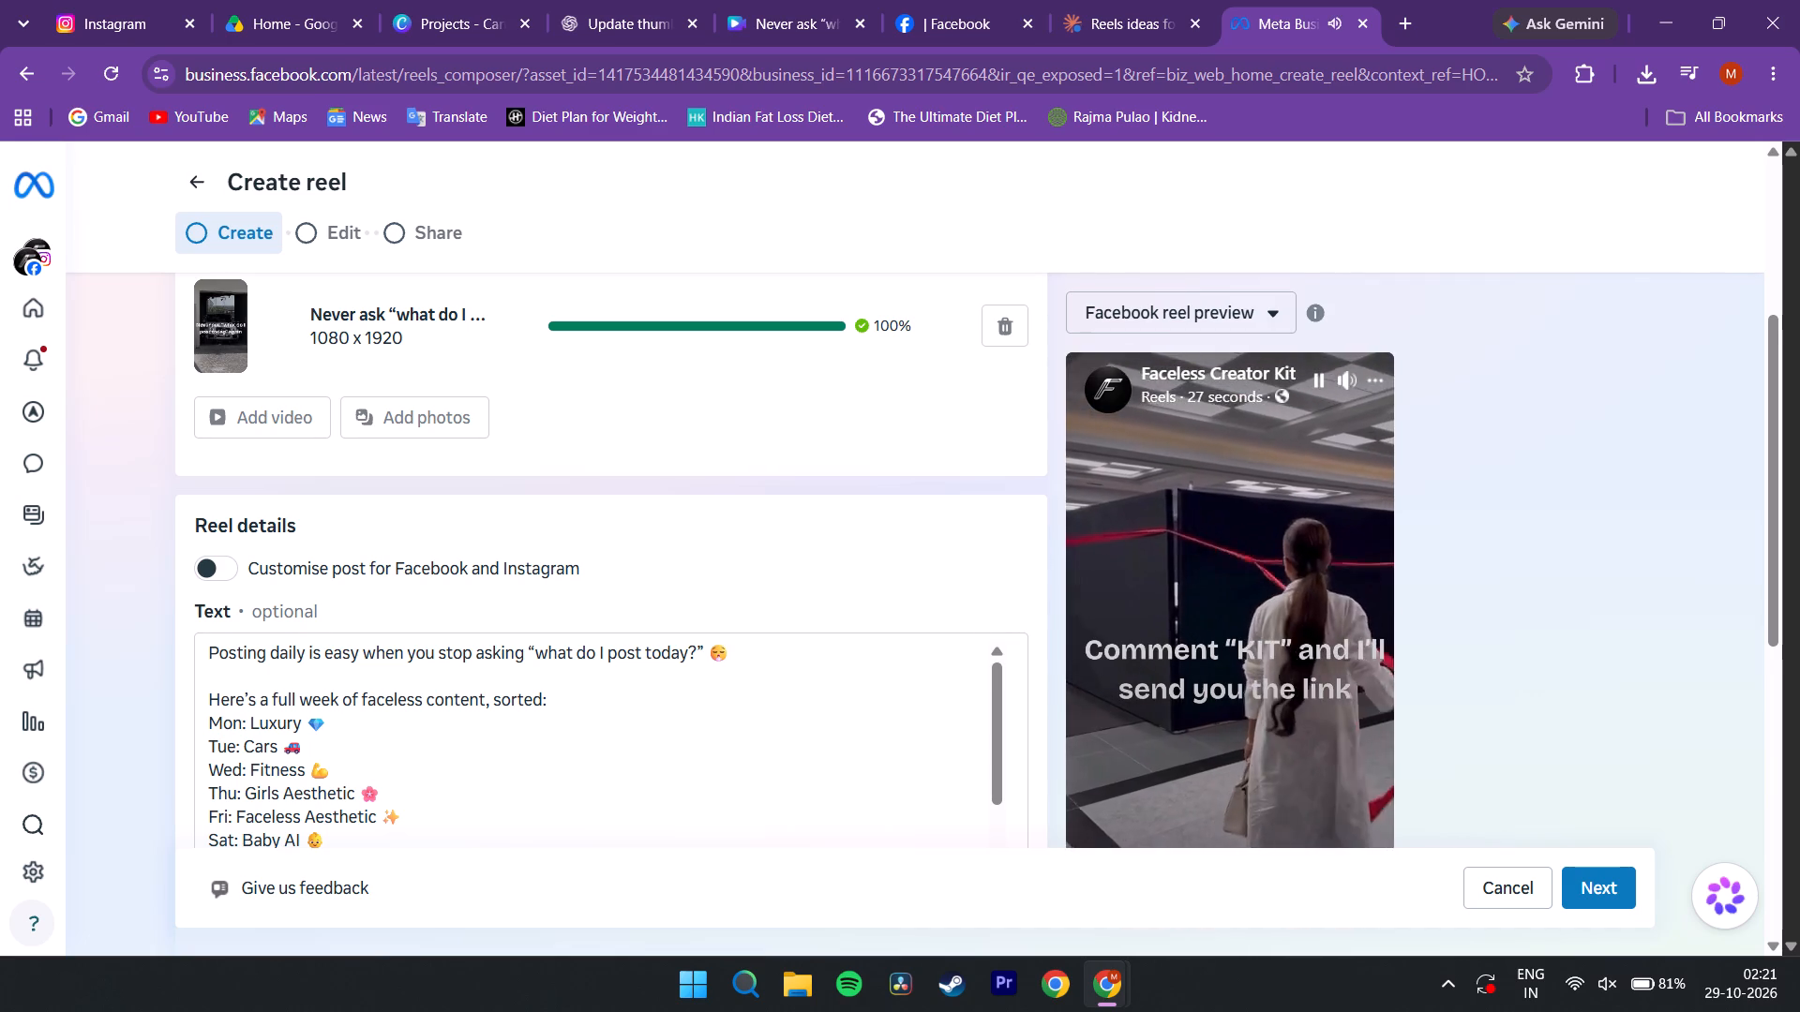
scroll(1094, 545, down, 1)
scroll(1265, 609, up, 1)
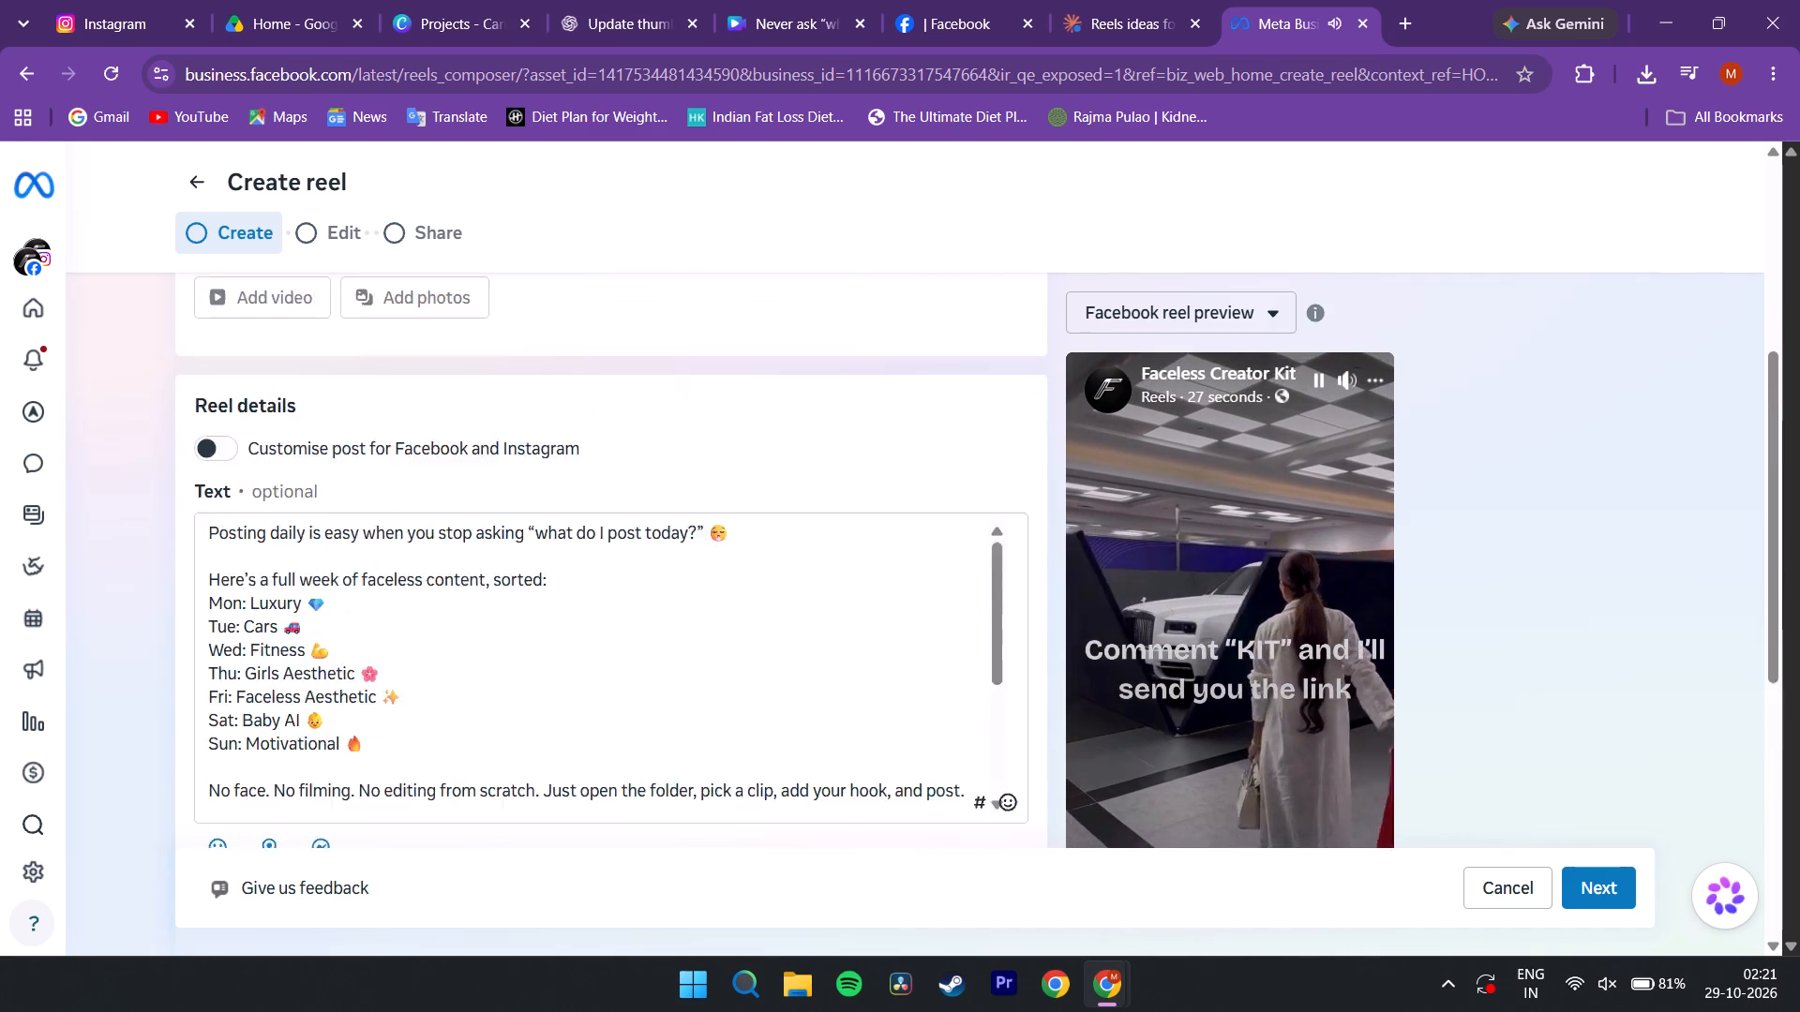
scroll(1265, 609, up, 1)
scroll(1275, 636, down, 1)
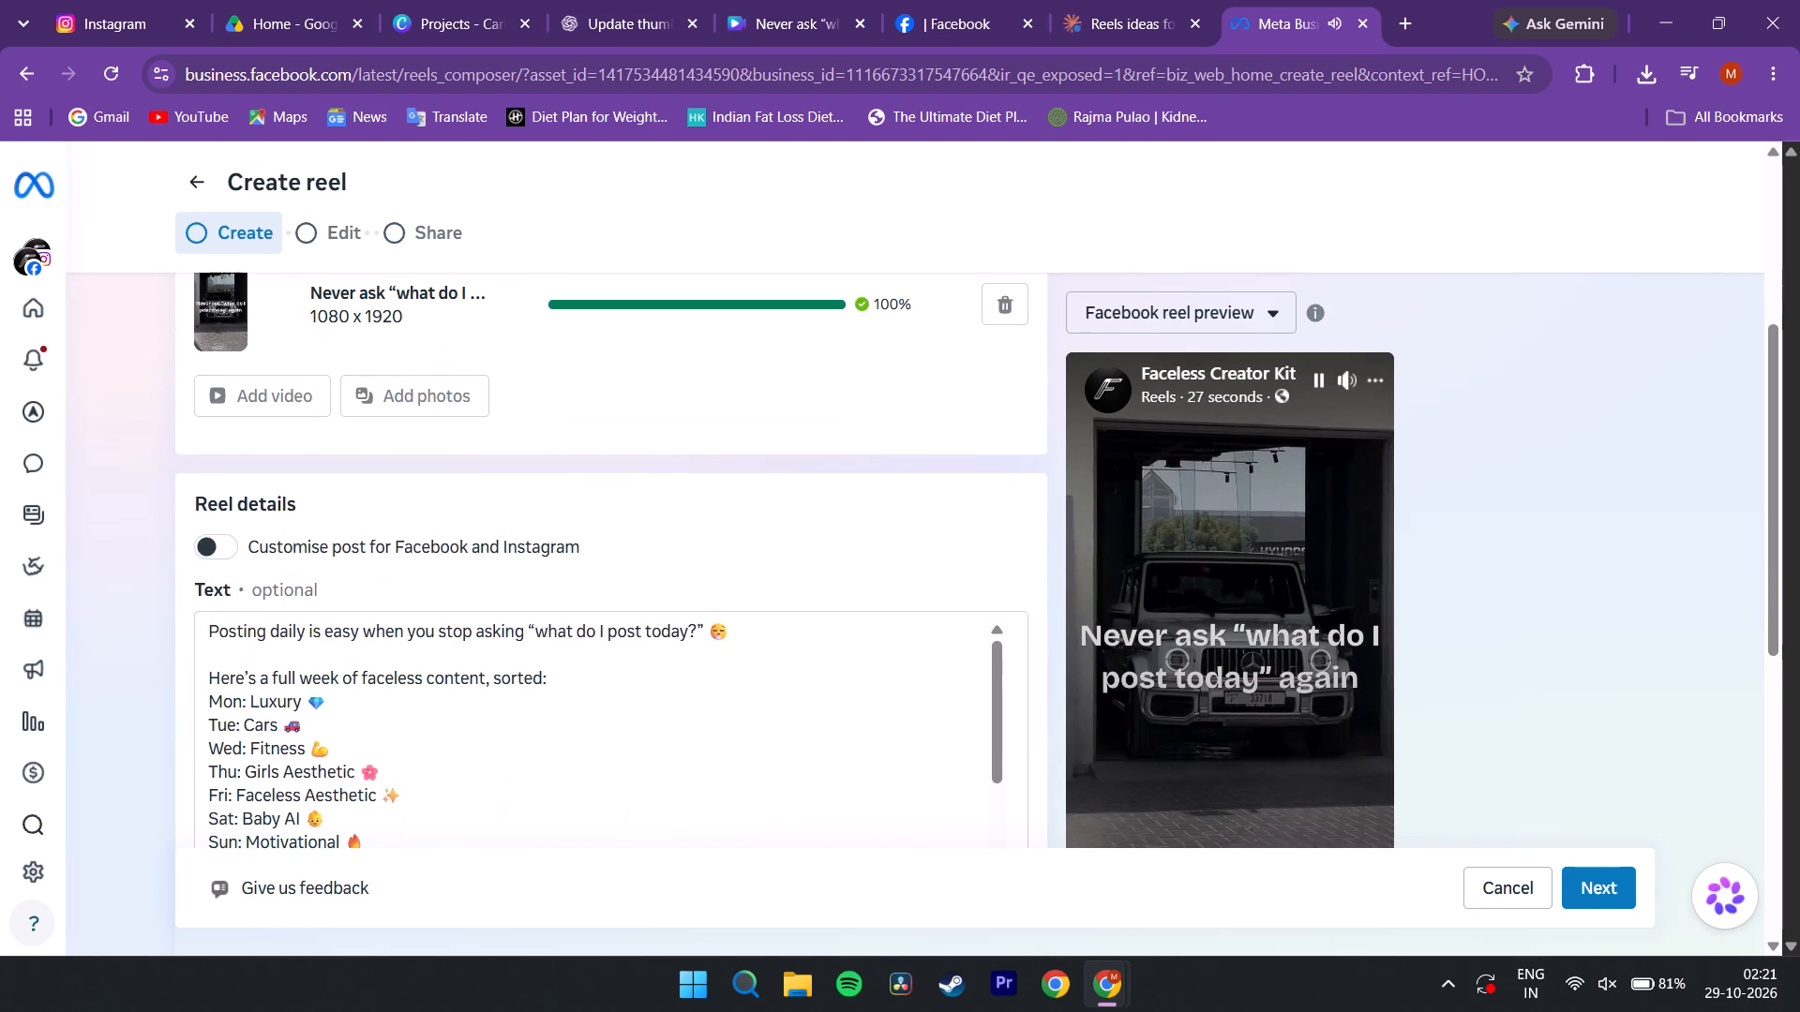
Check the reel's caption, media and posting accounts, and switch to the Instagram reel preview.
scroll(1275, 636, down, 1)
scroll(1567, 690, down, 1)
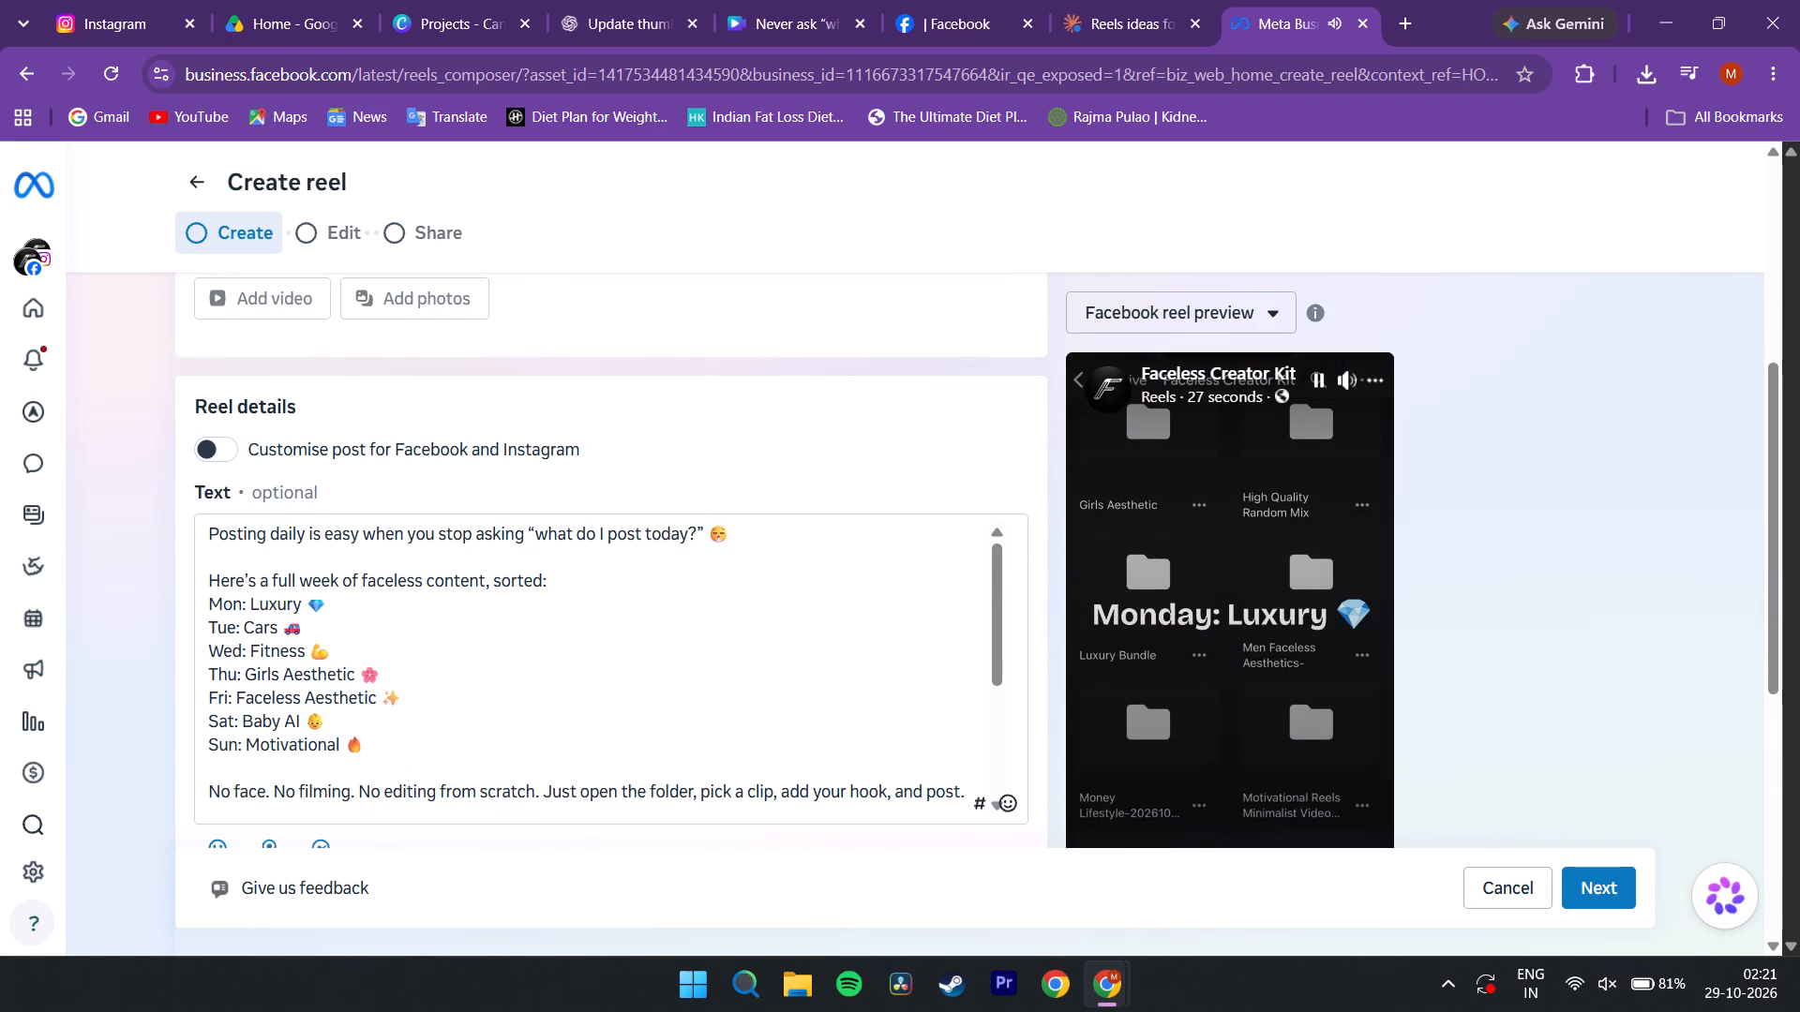
scroll(1026, 681, up, 2)
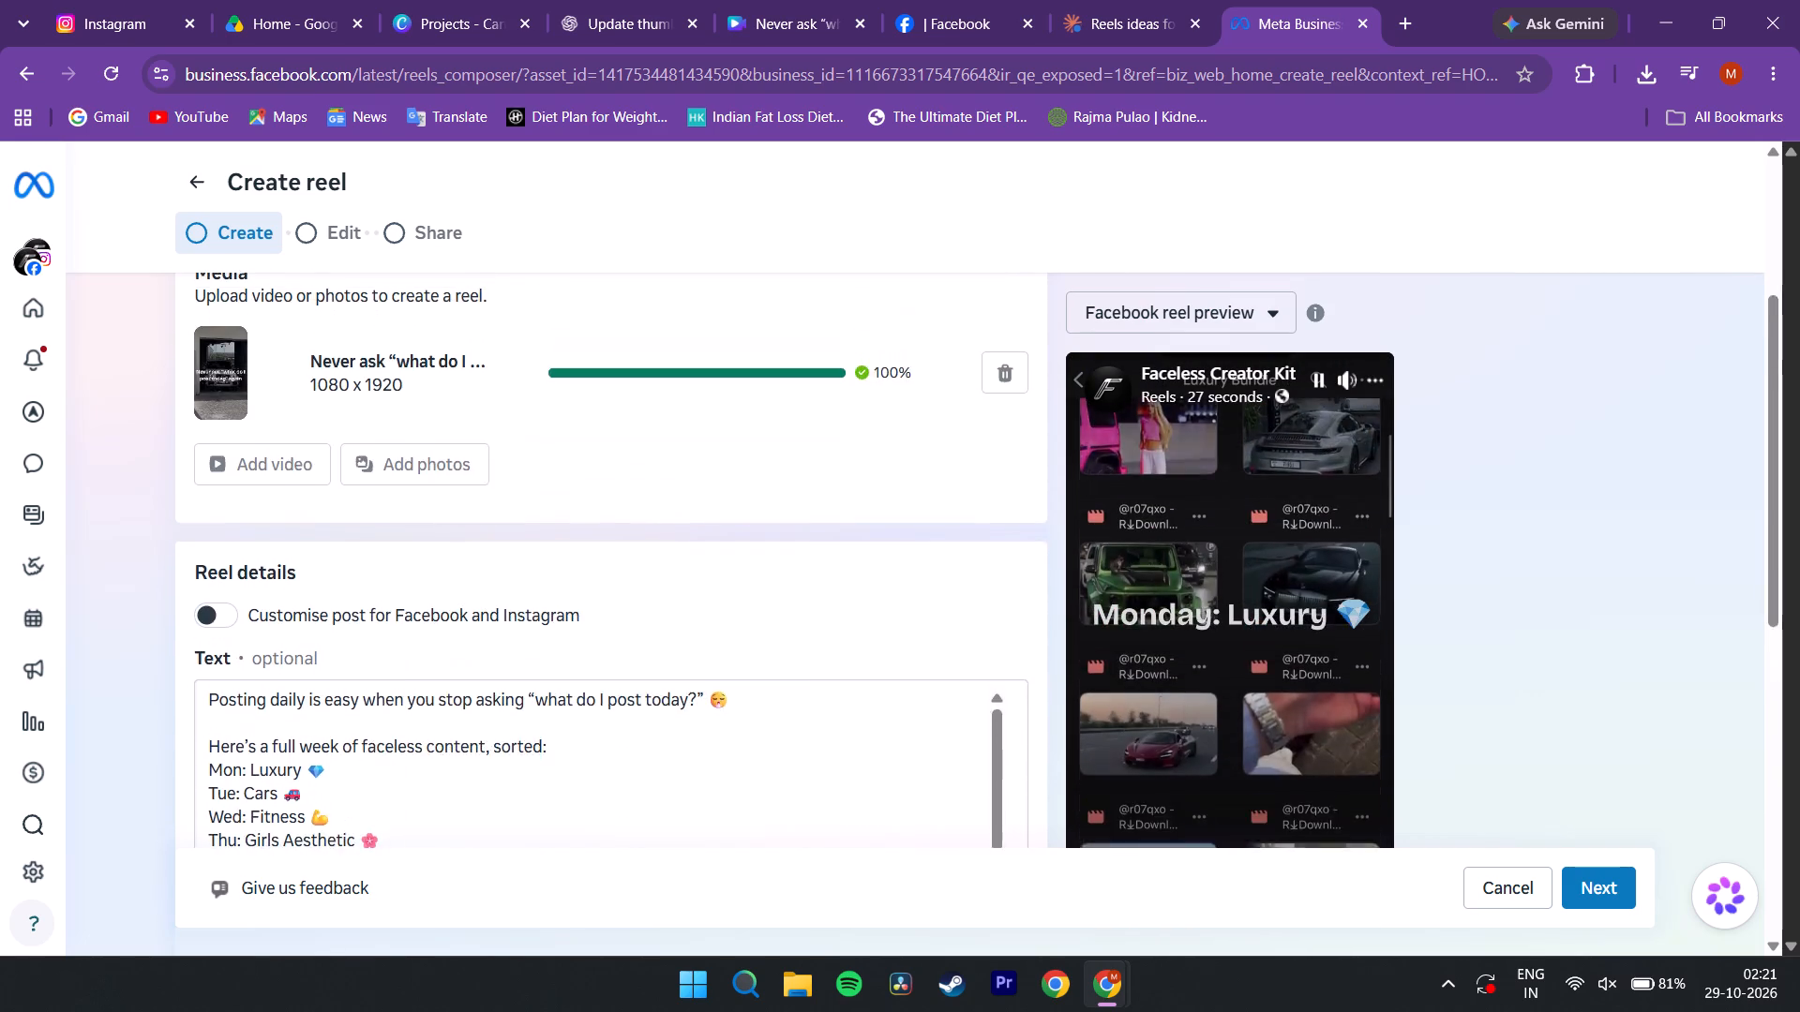
scroll(1026, 681, up, 1)
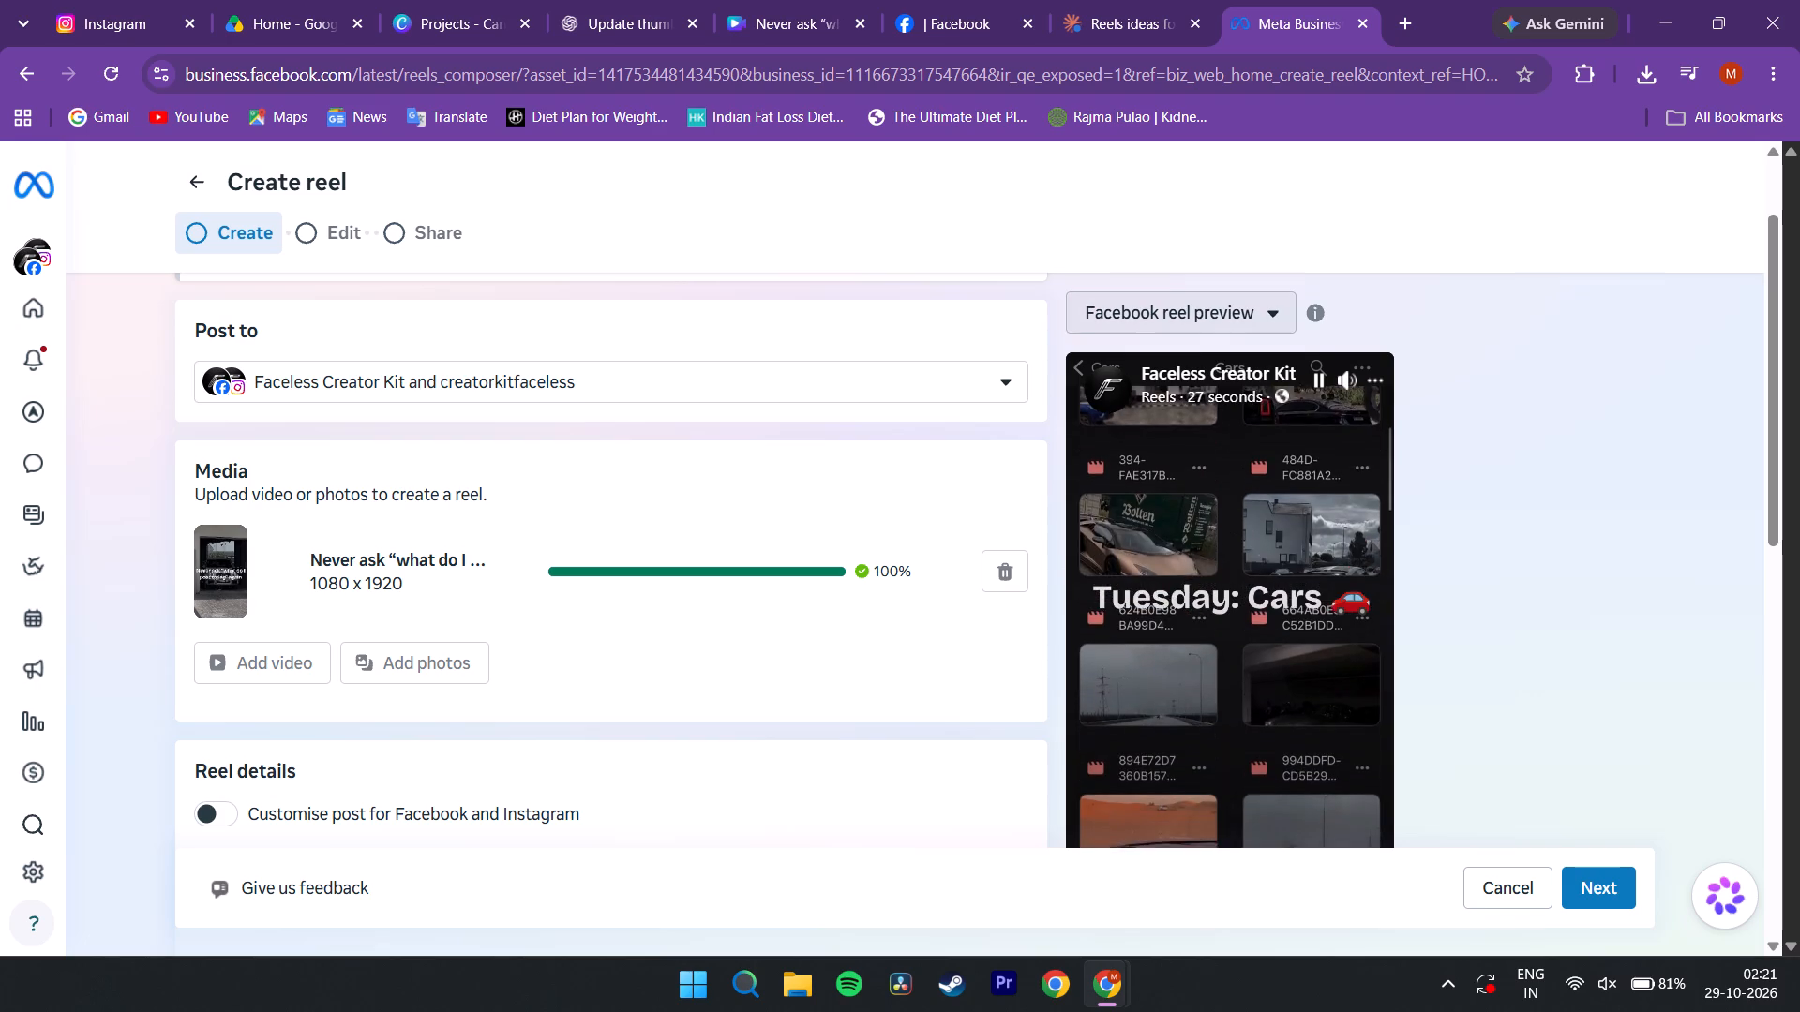
click(1277, 303)
click(1217, 444)
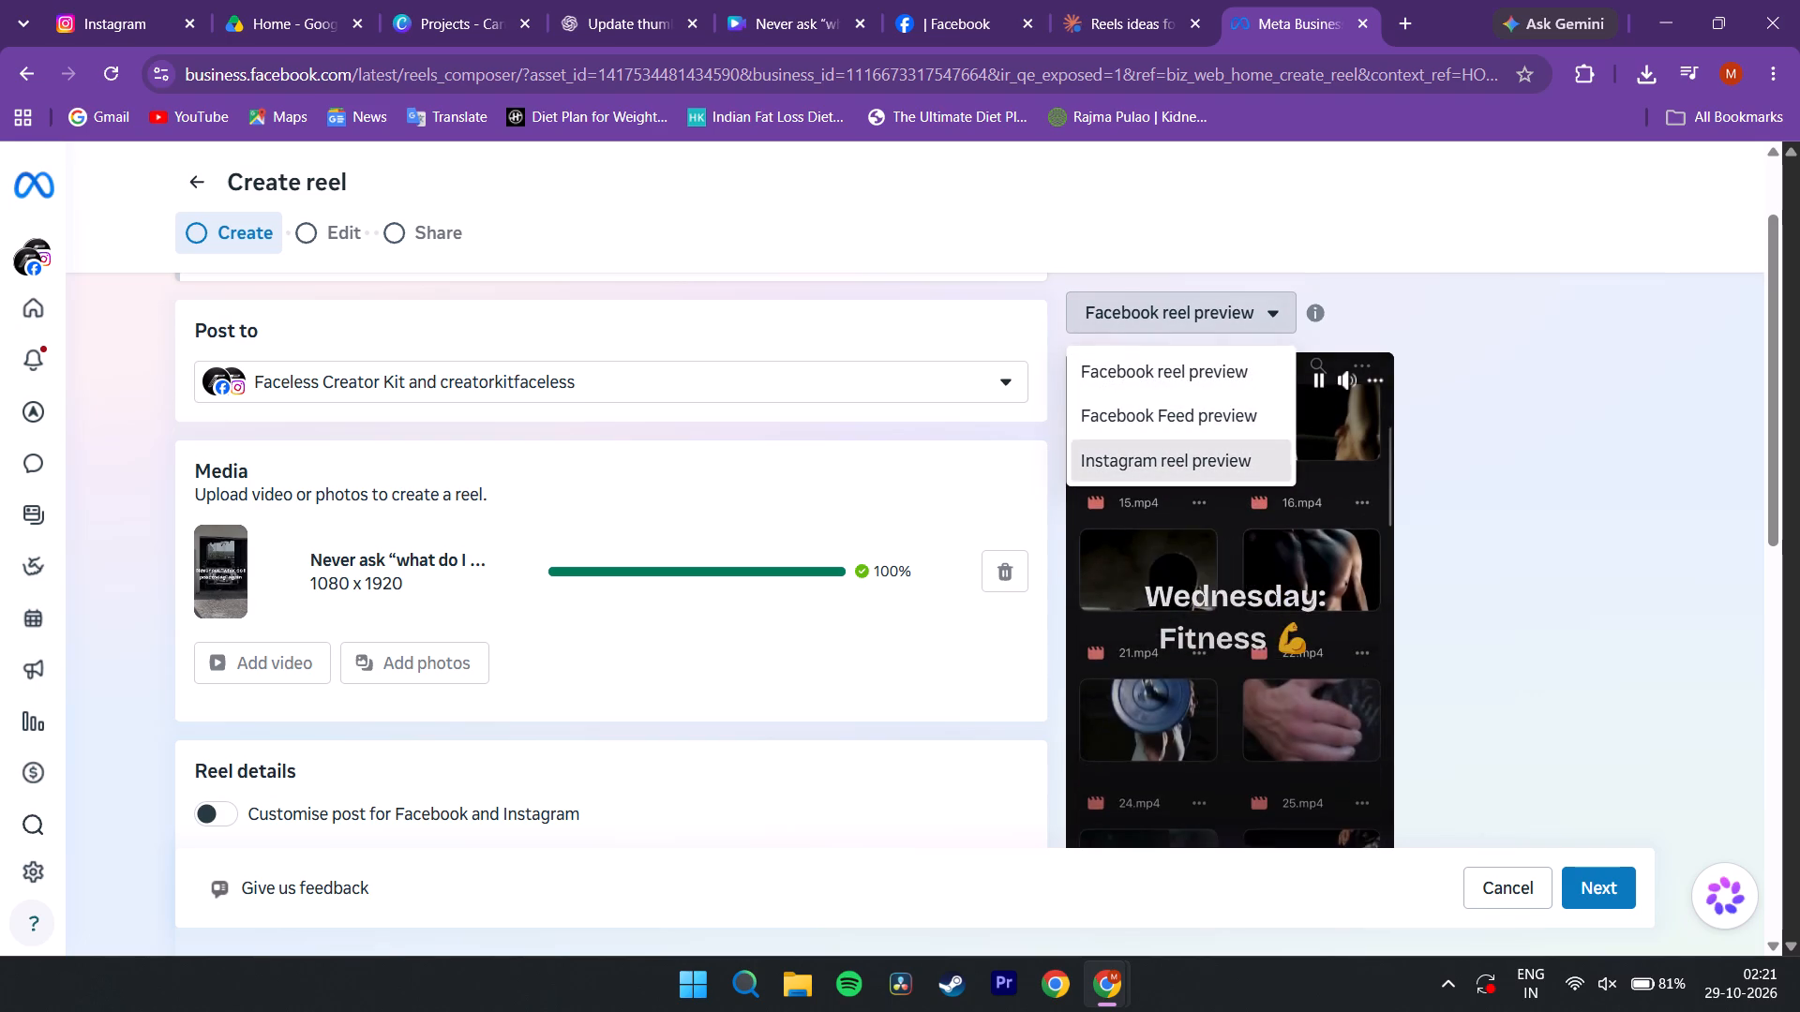
Play the video in the Instagram reel preview and skip ahead through it to about 0:23.
scroll(1361, 579, down, 2)
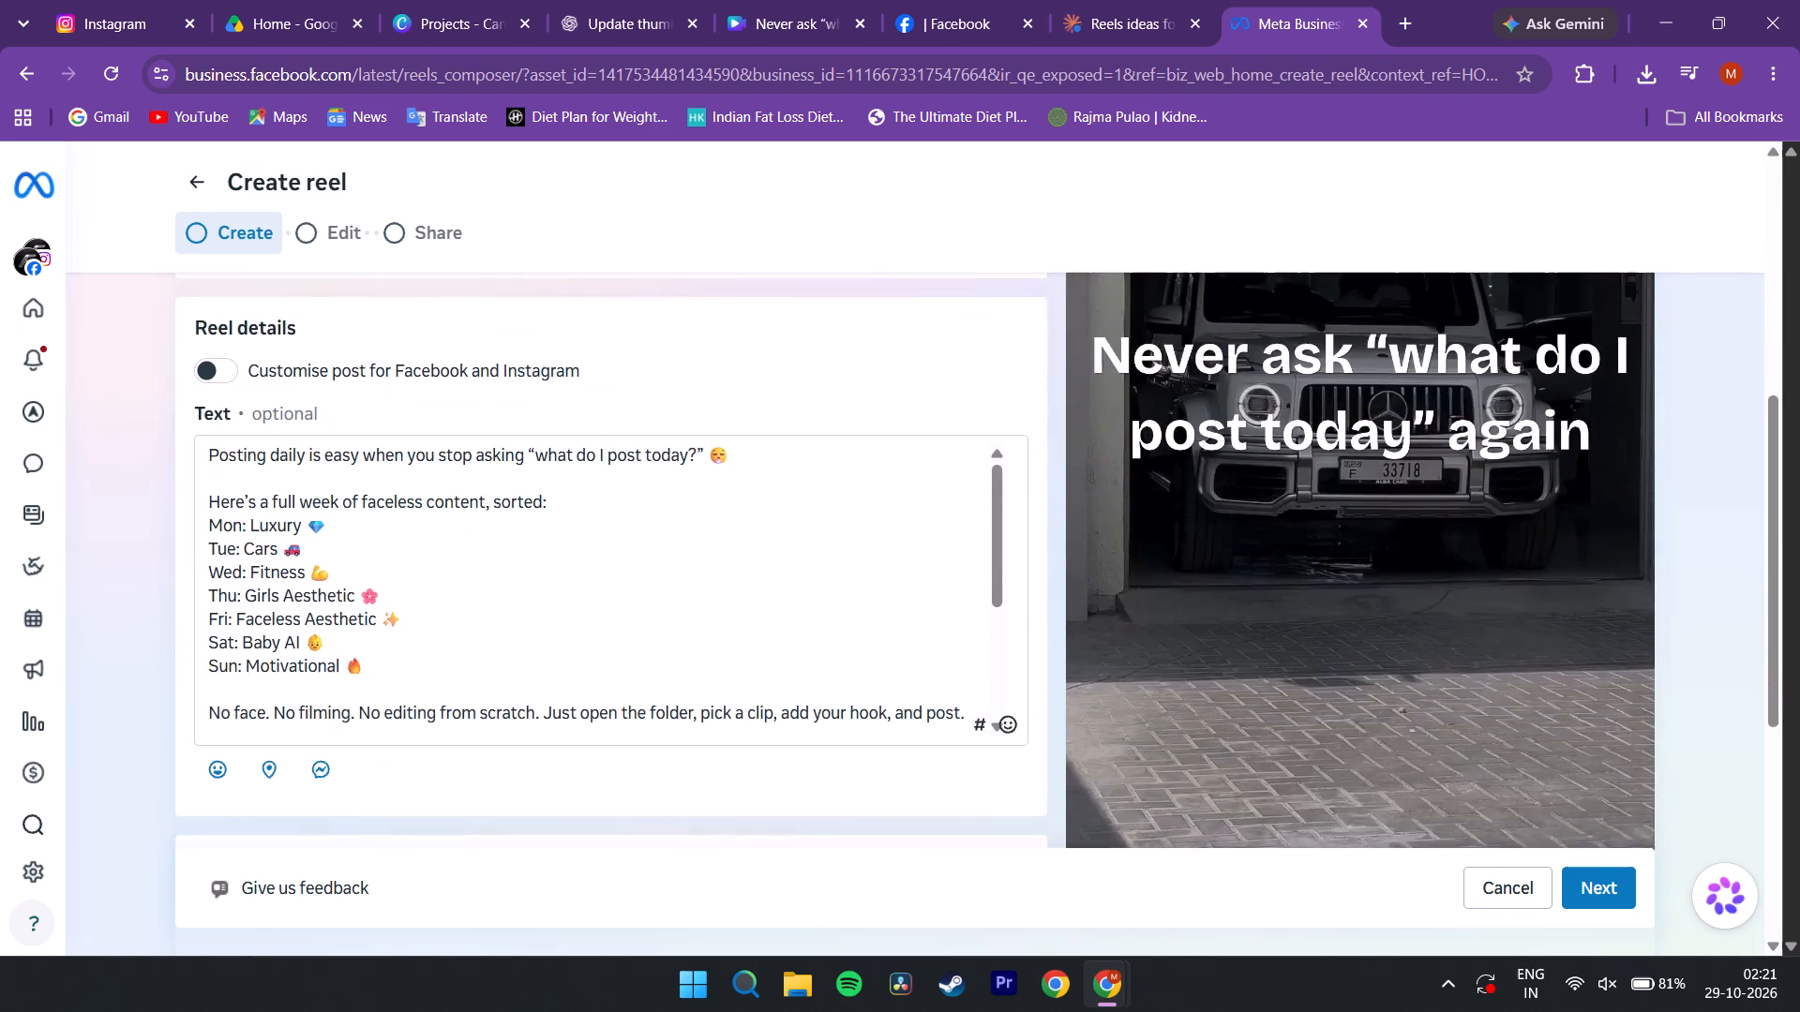
scroll(1361, 579, down, 3)
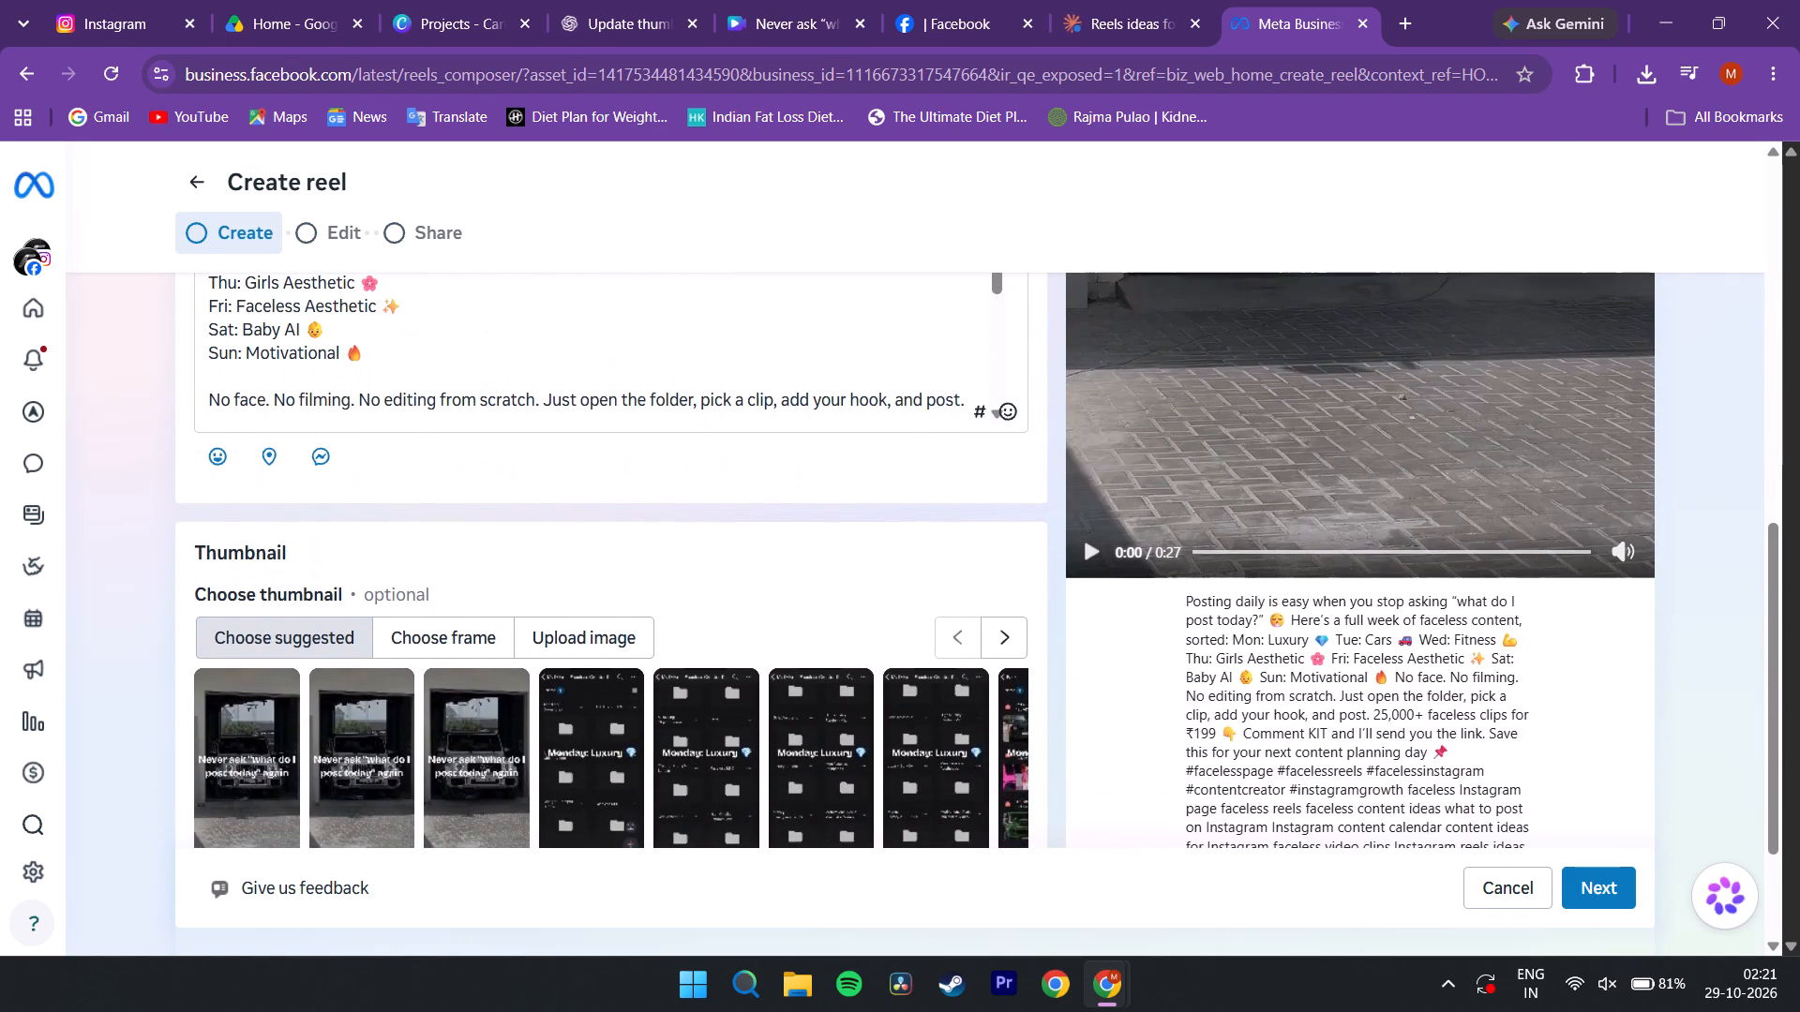
click(1089, 710)
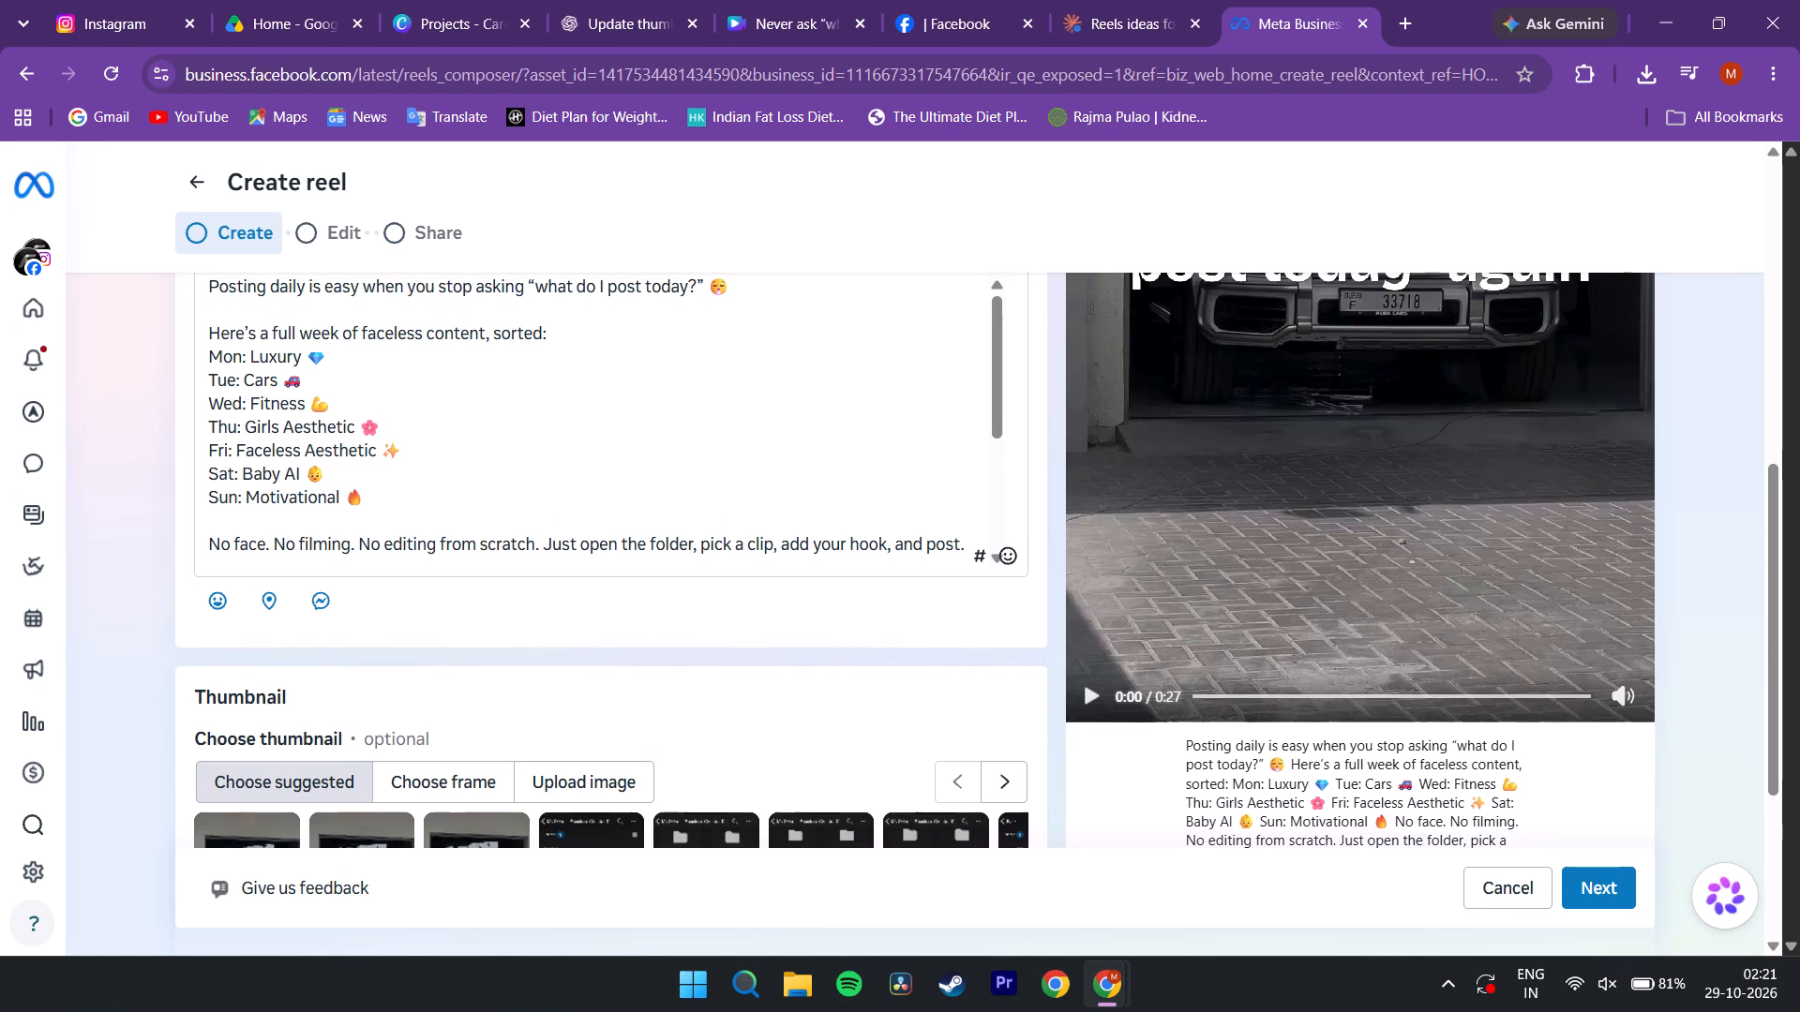
click(1091, 699)
click(1267, 692)
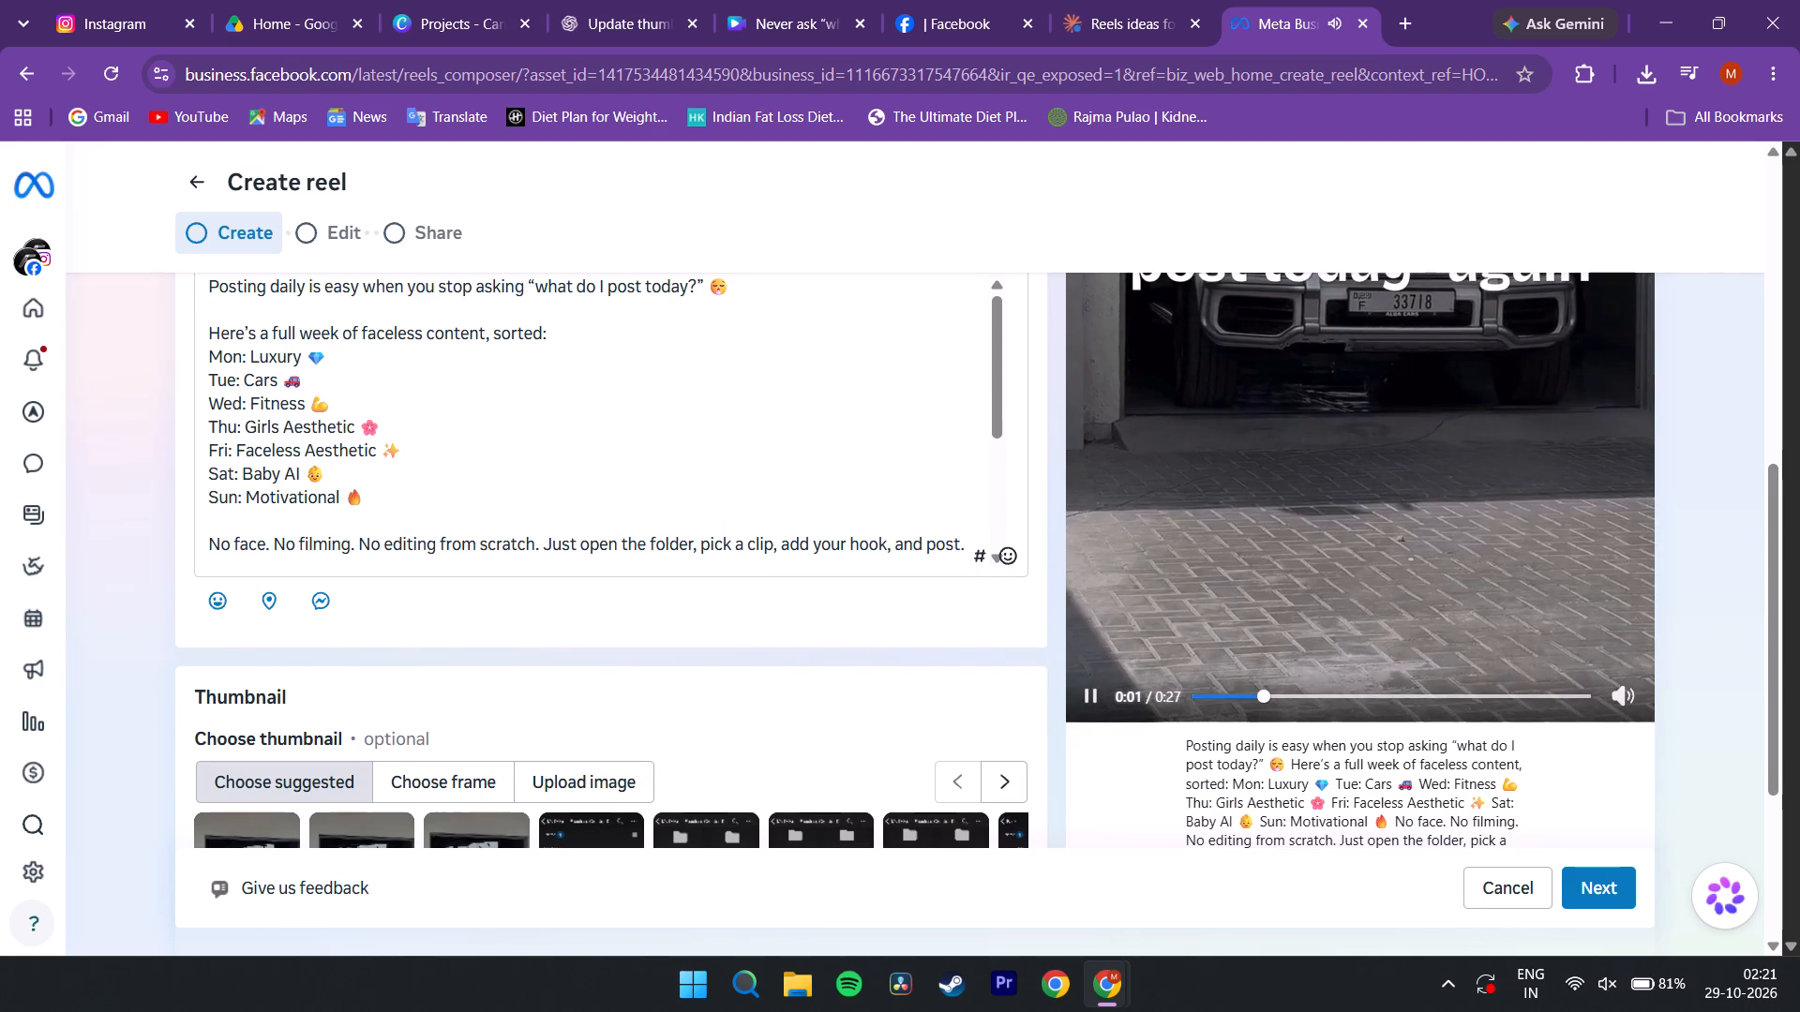
click(1411, 692)
click(1490, 694)
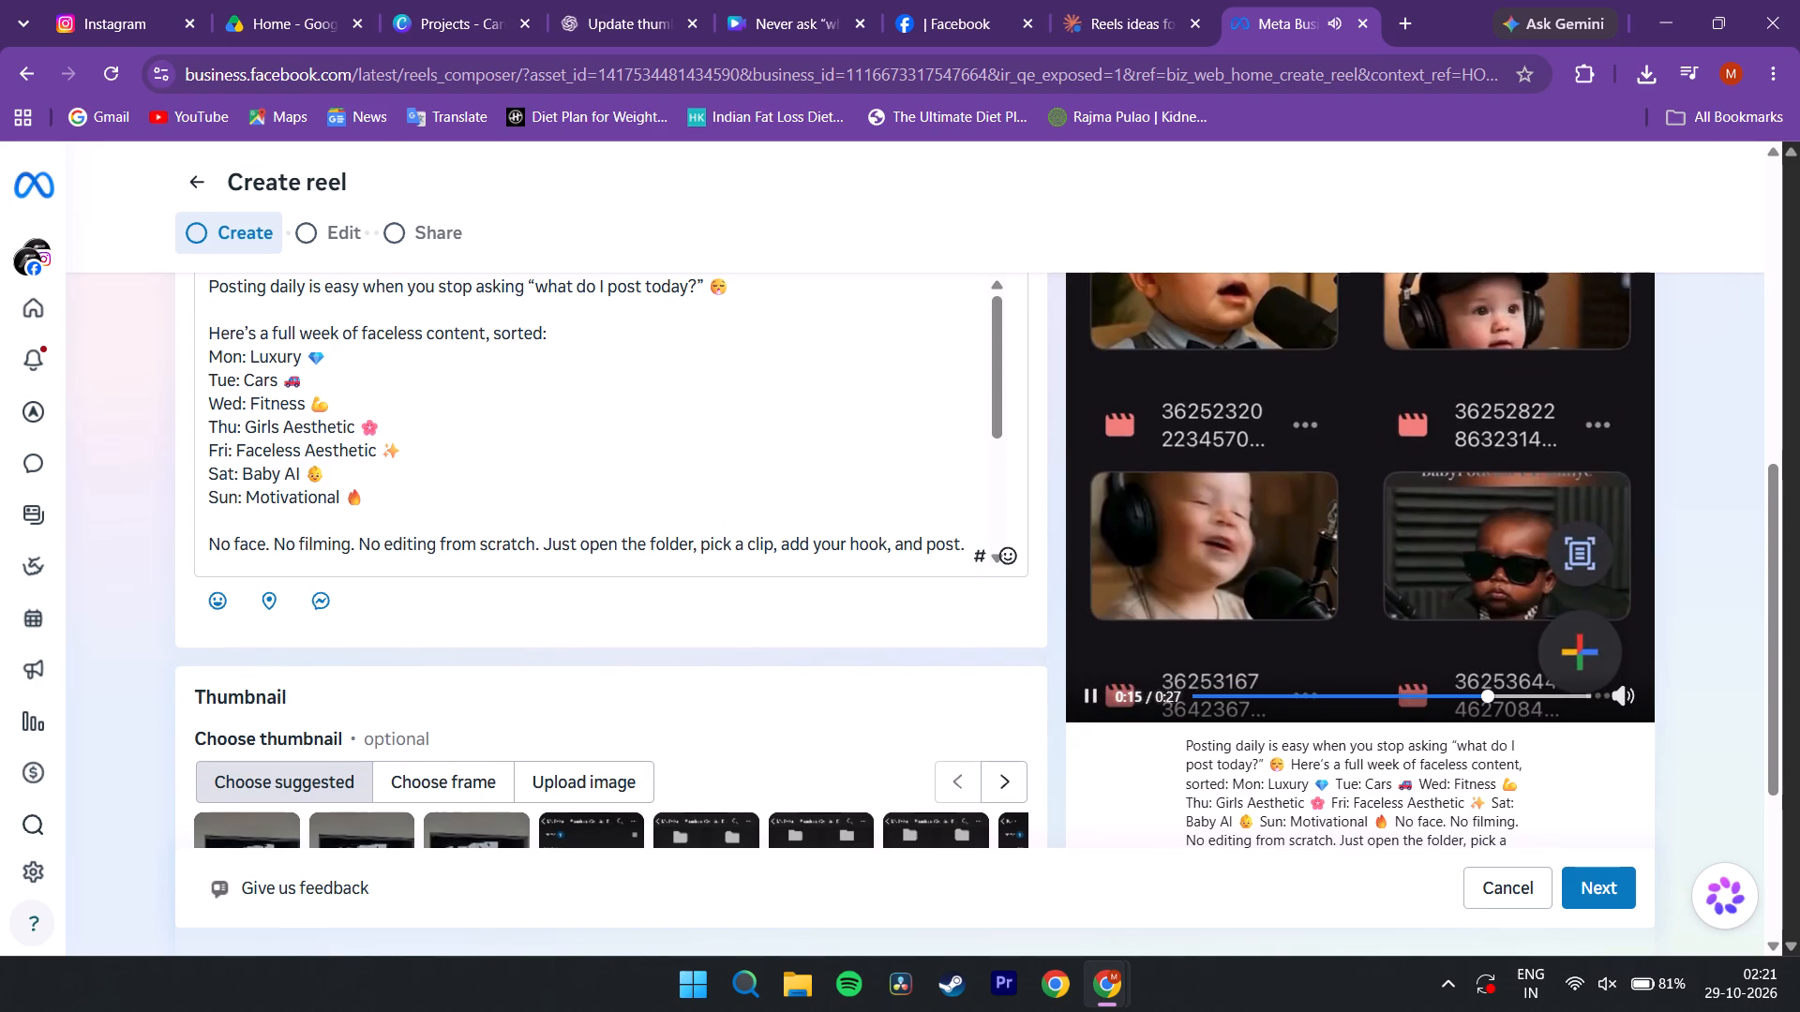
click(1532, 693)
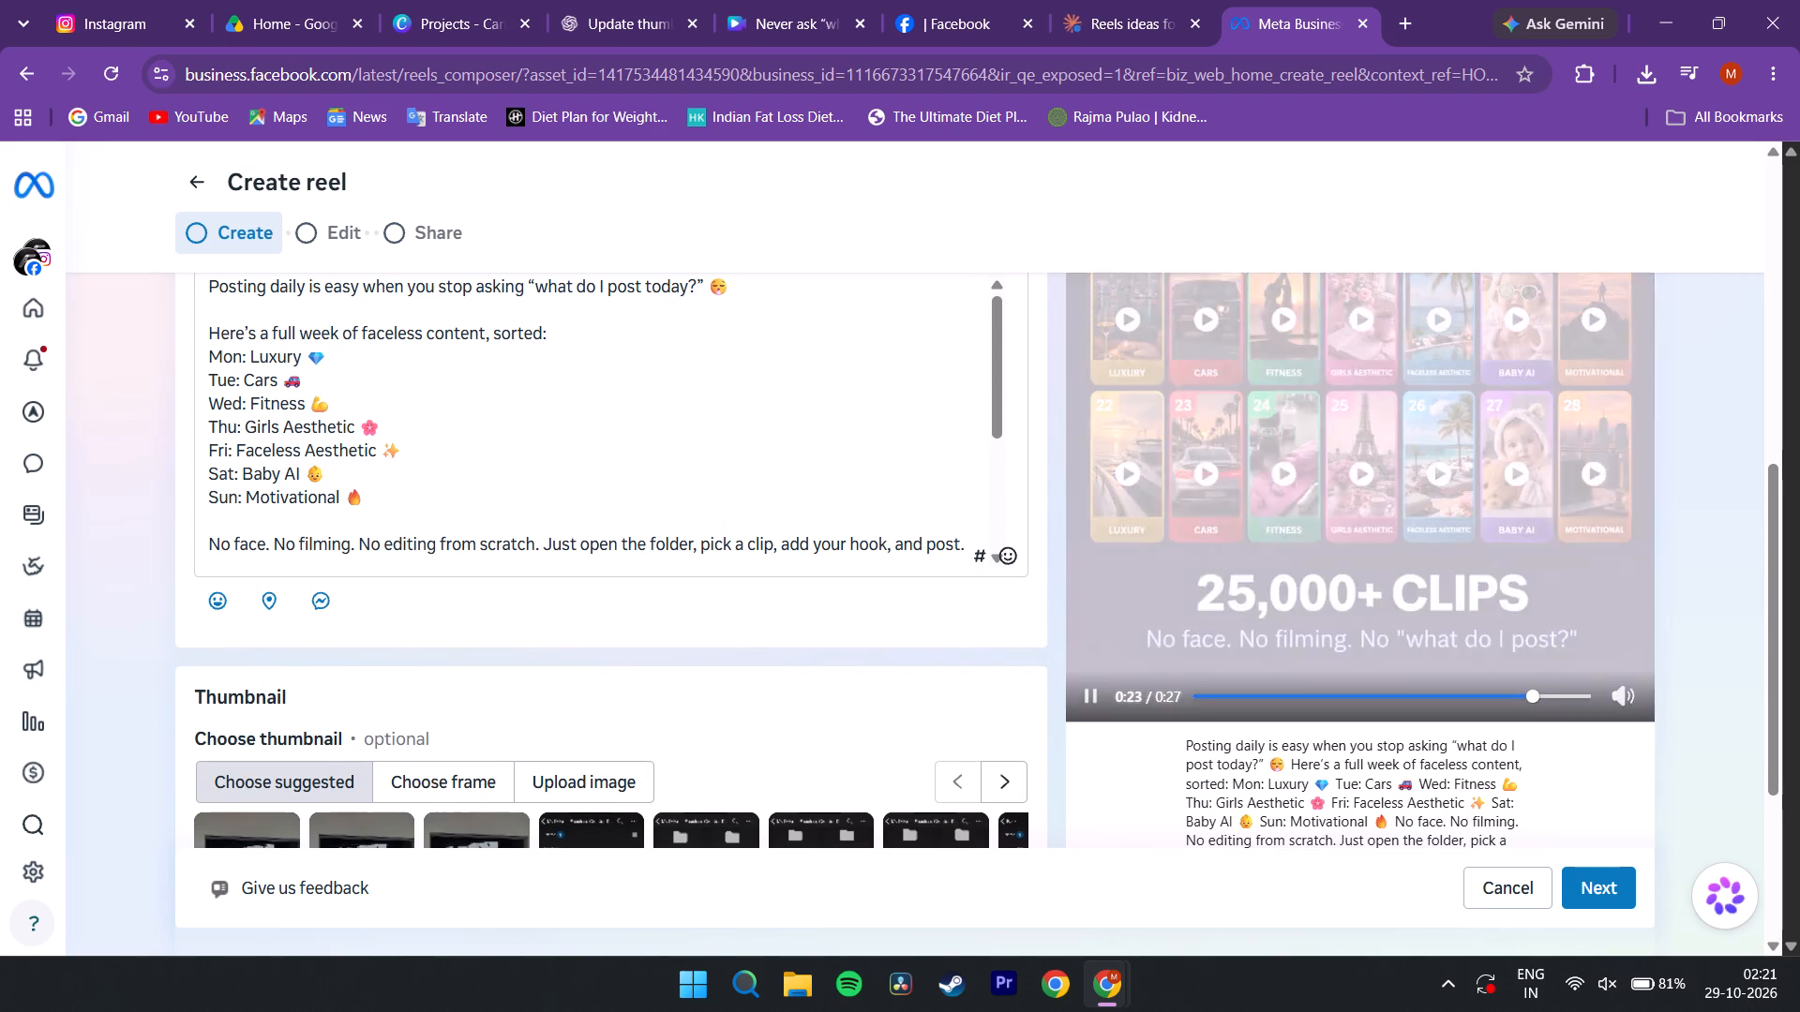
Switch to the Facebook Feed preview and review the post's caption, hashtags and video.
scroll(1430, 586, up, 4)
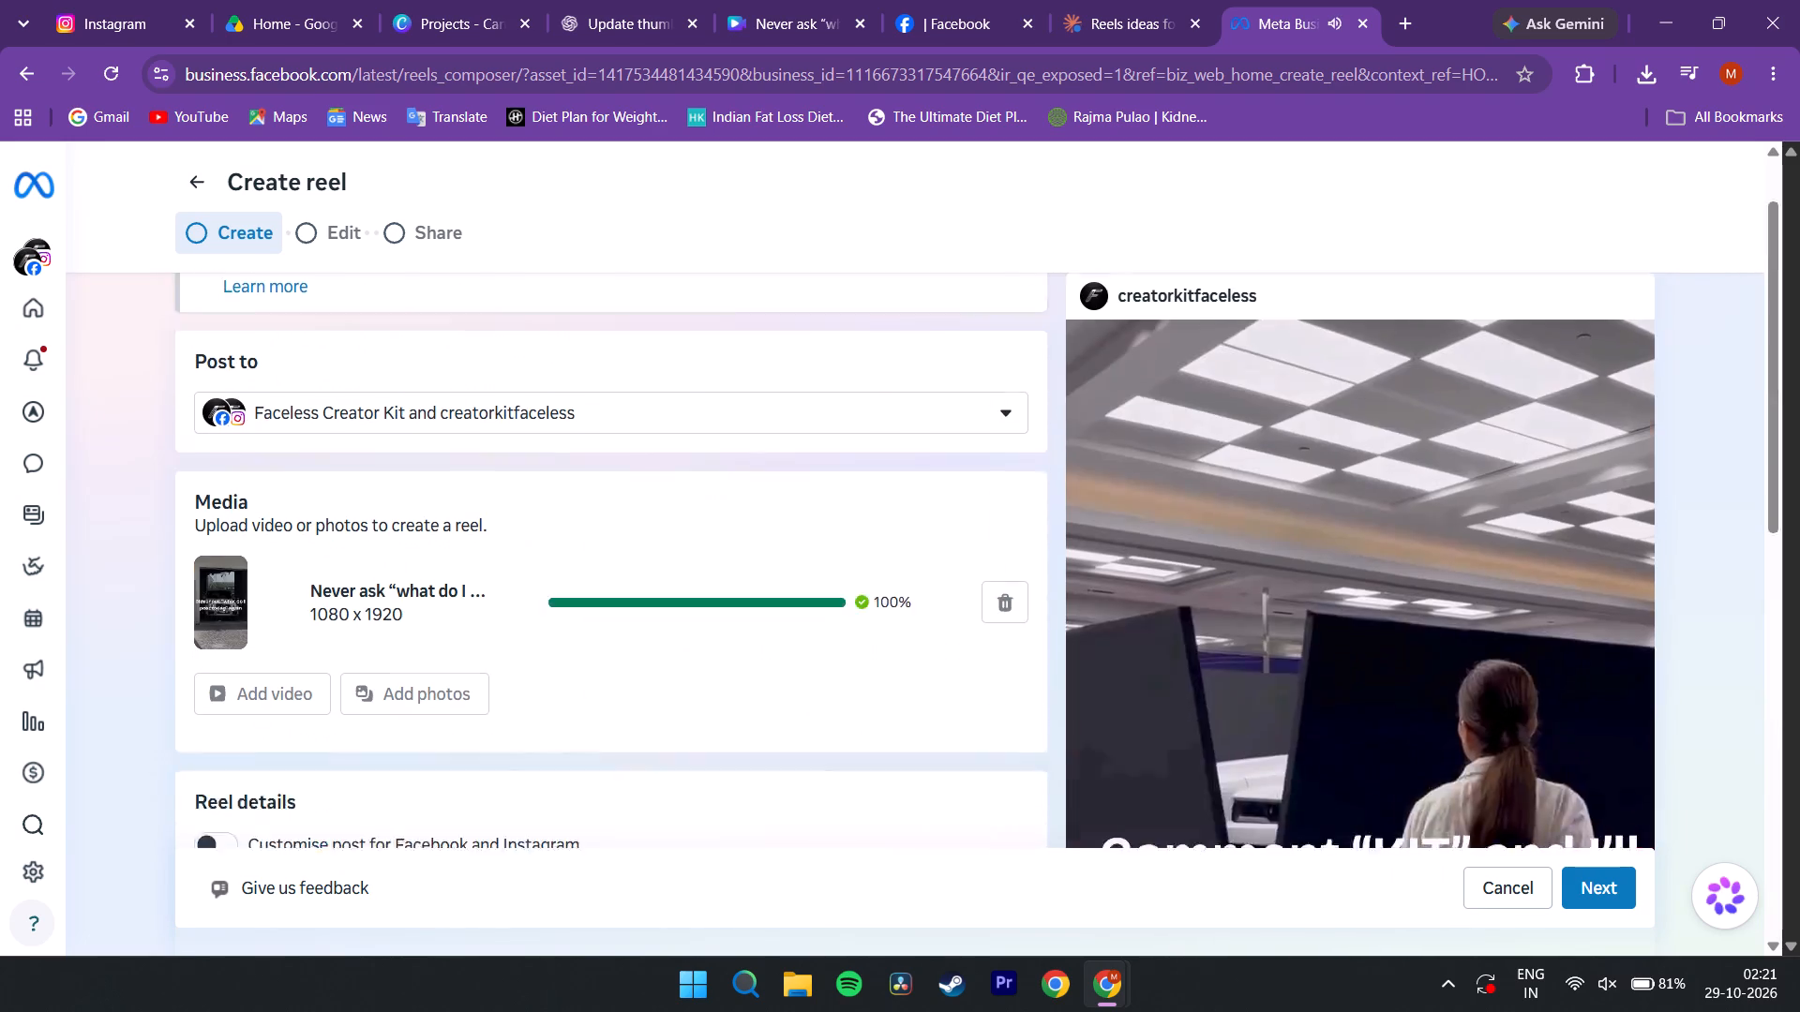
scroll(1430, 586, up, 1)
click(1249, 312)
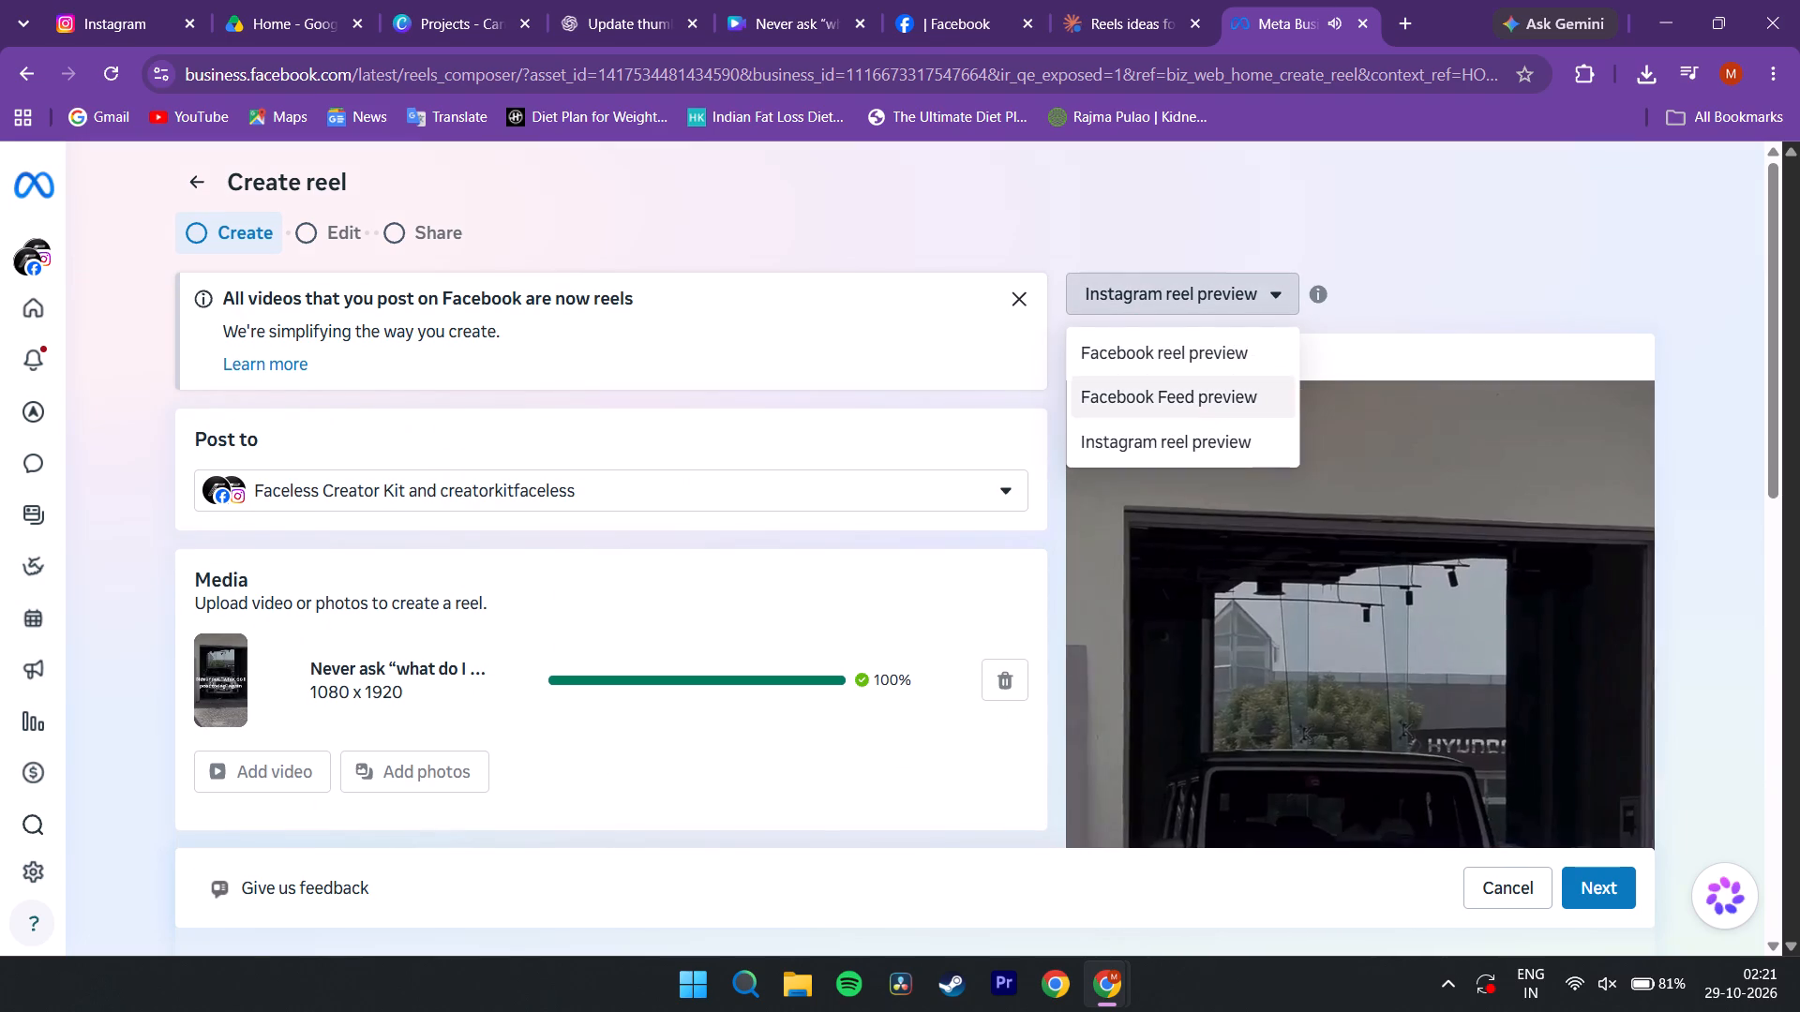
click(1231, 393)
scroll(1708, 598, down, 4)
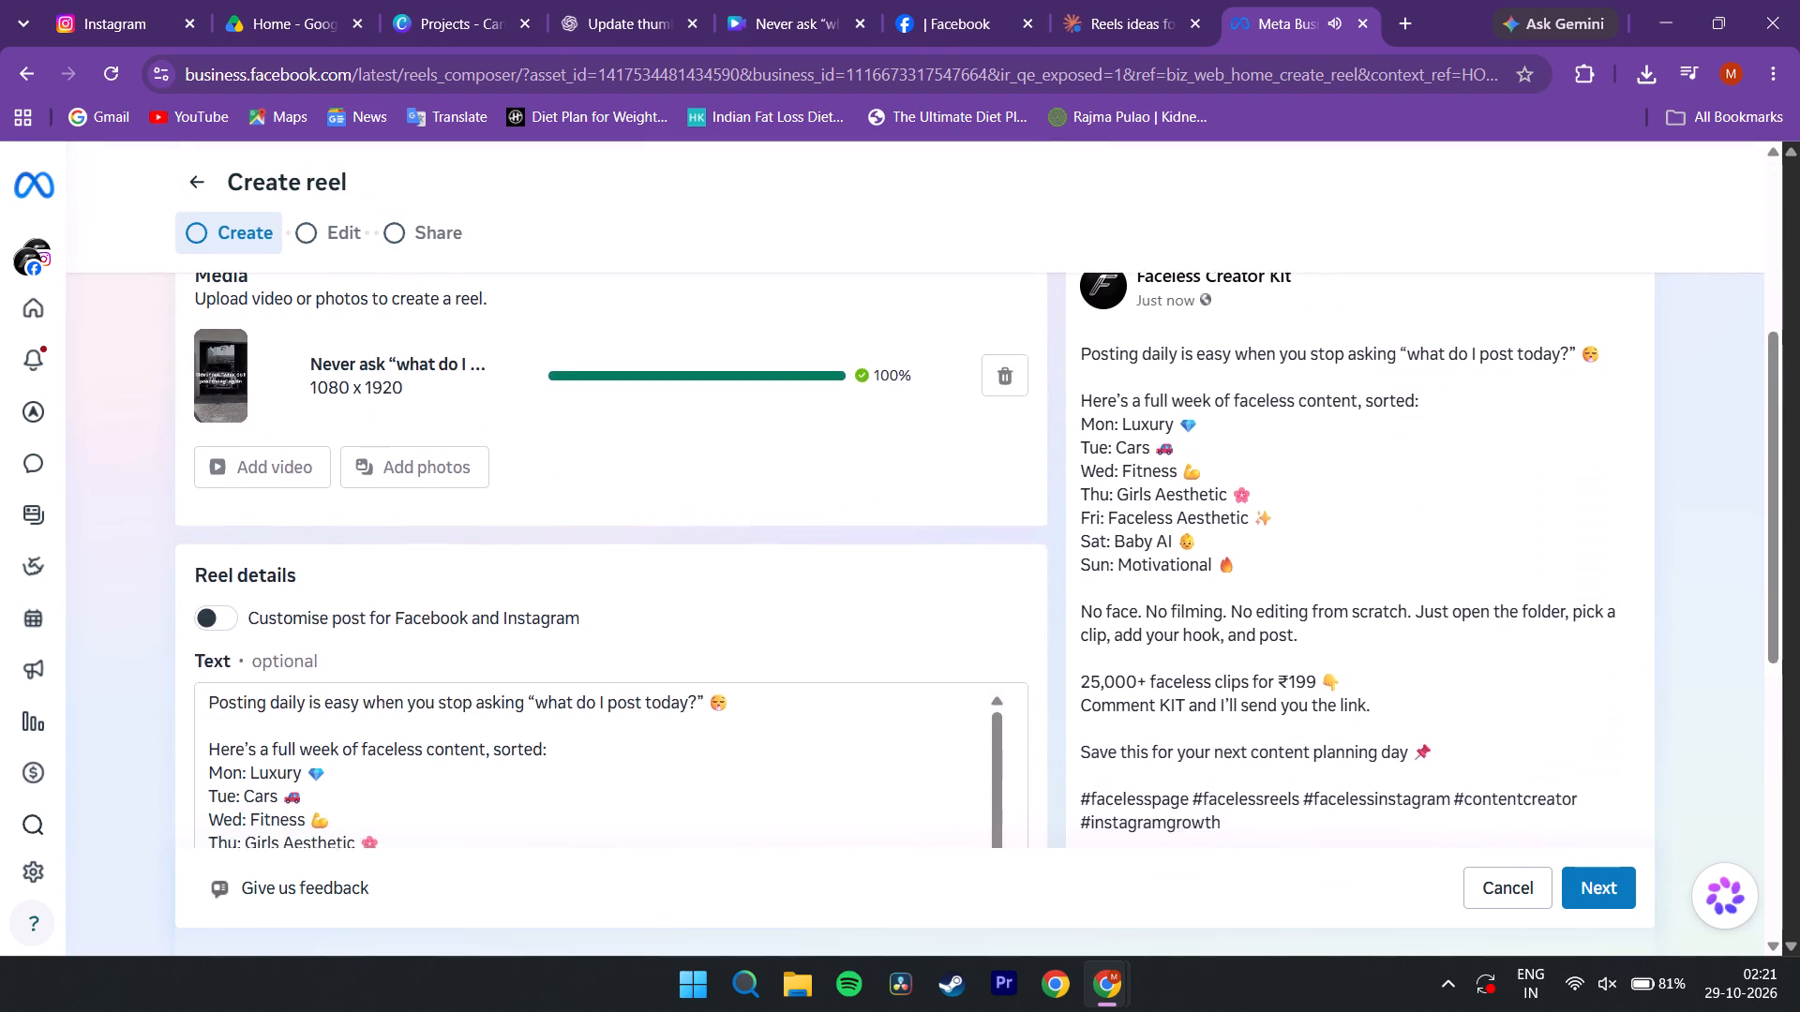
scroll(1708, 598, down, 2)
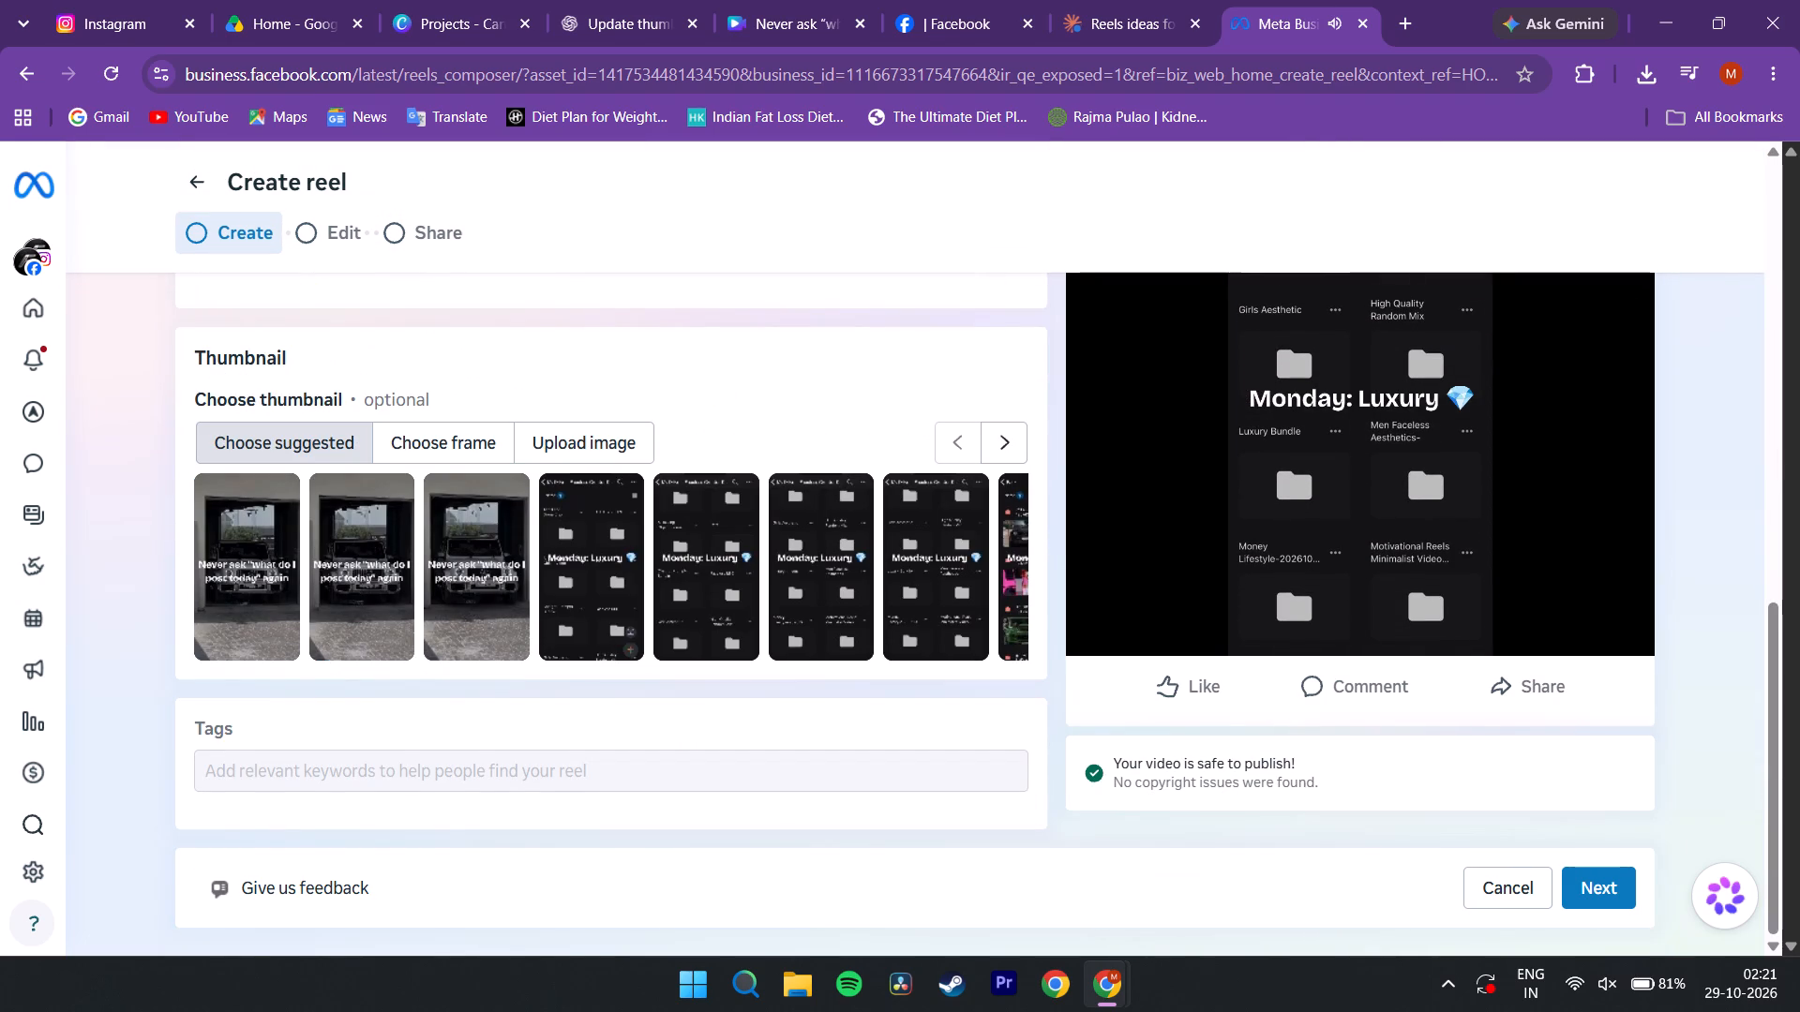
Choose the suggested thumbnail showing the "Your Month of Posts, Sorted" calendar grid on a dark background.
scroll(872, 591, left, 2)
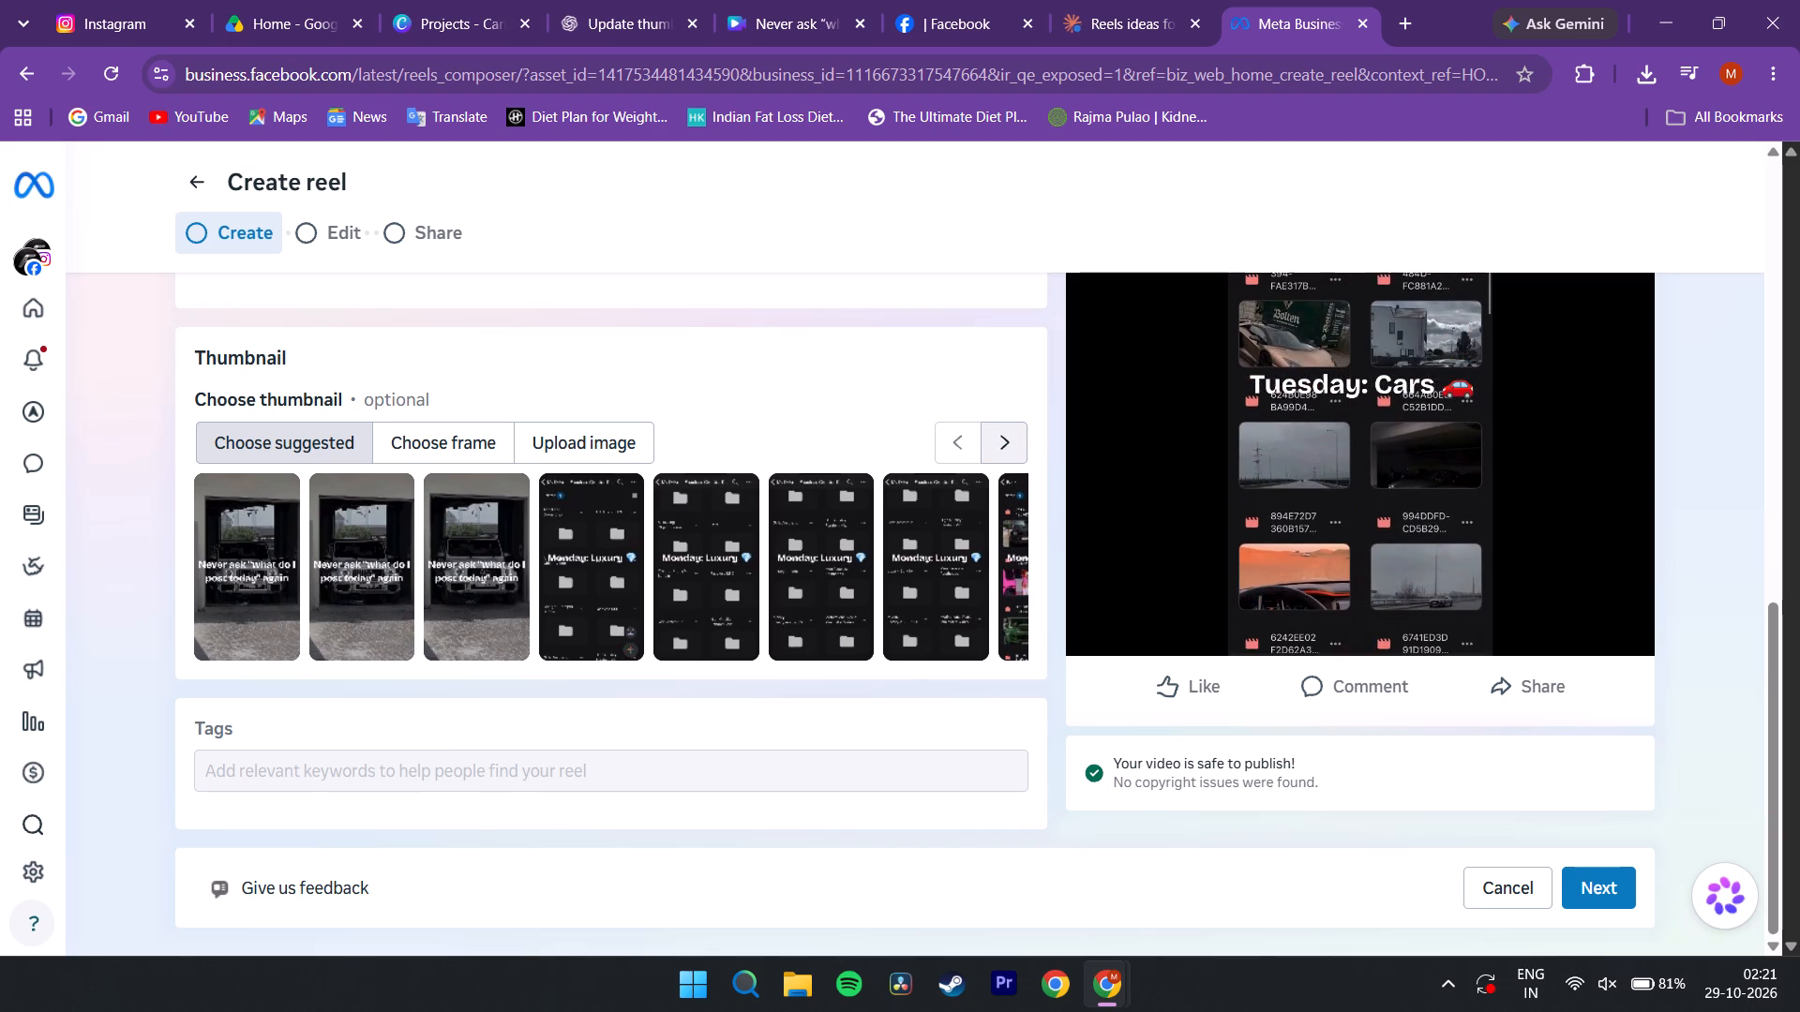
click(276, 550)
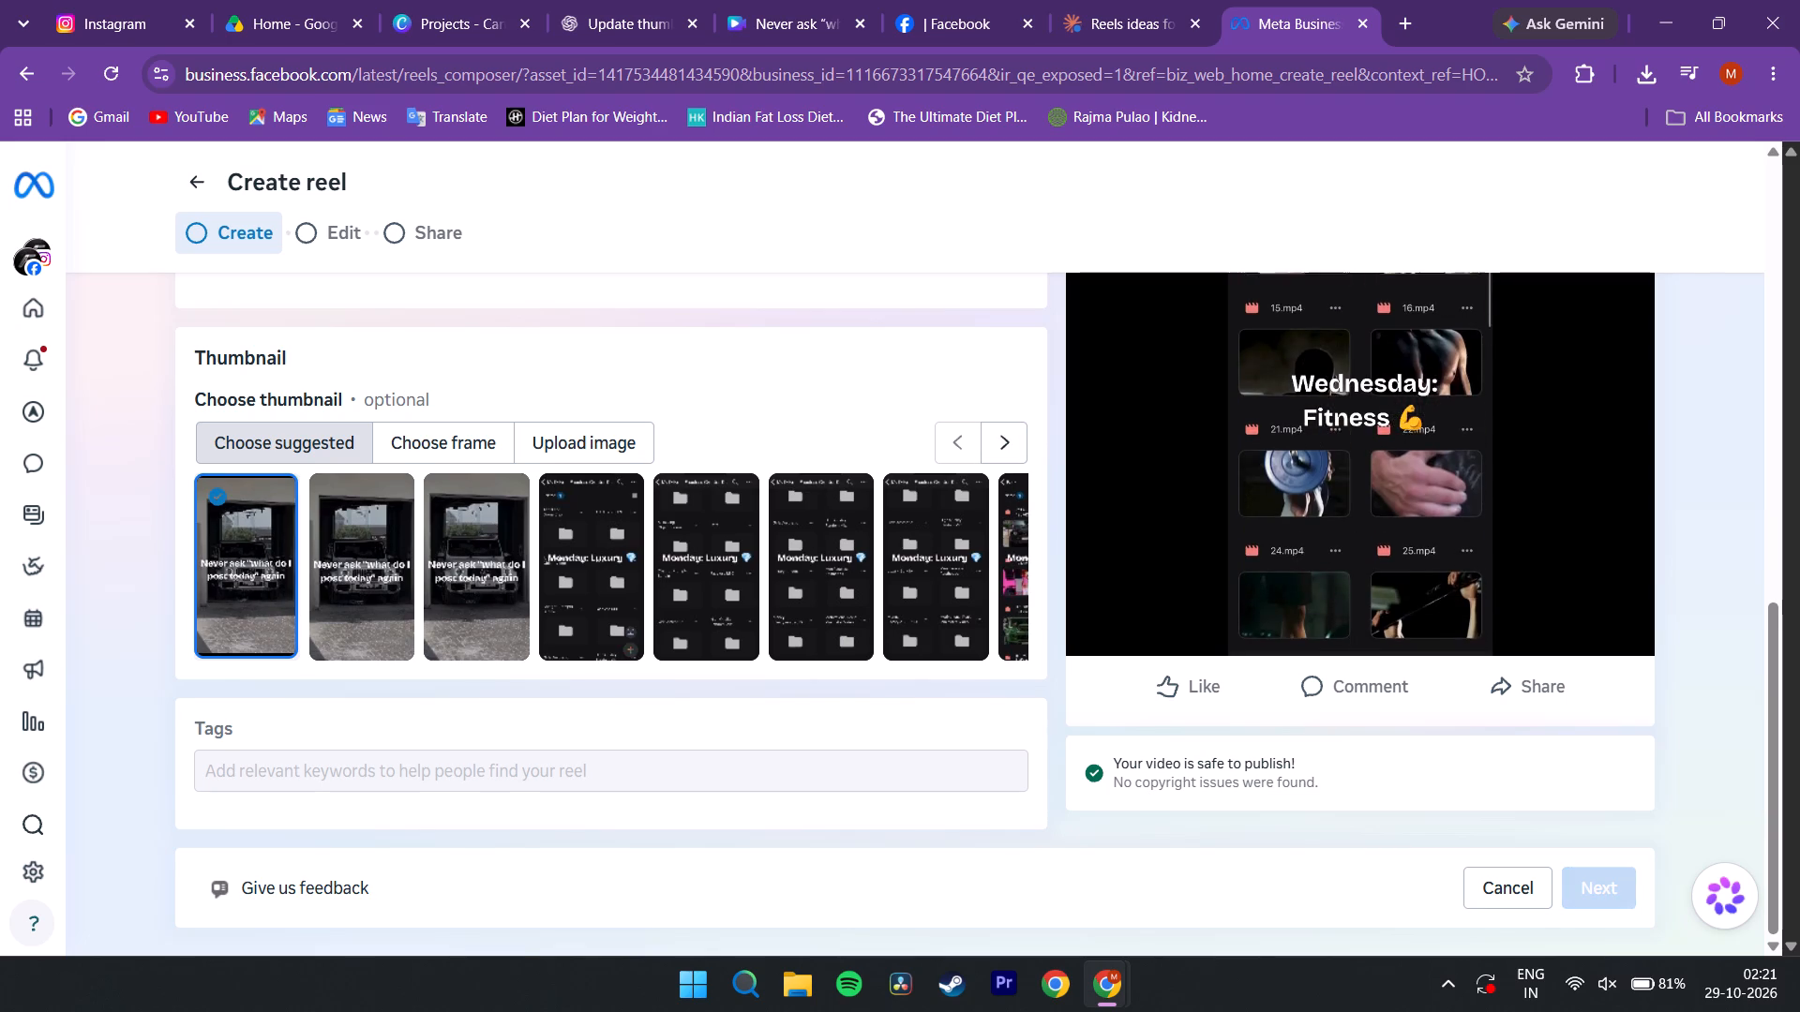
scroll(742, 613, left, 1)
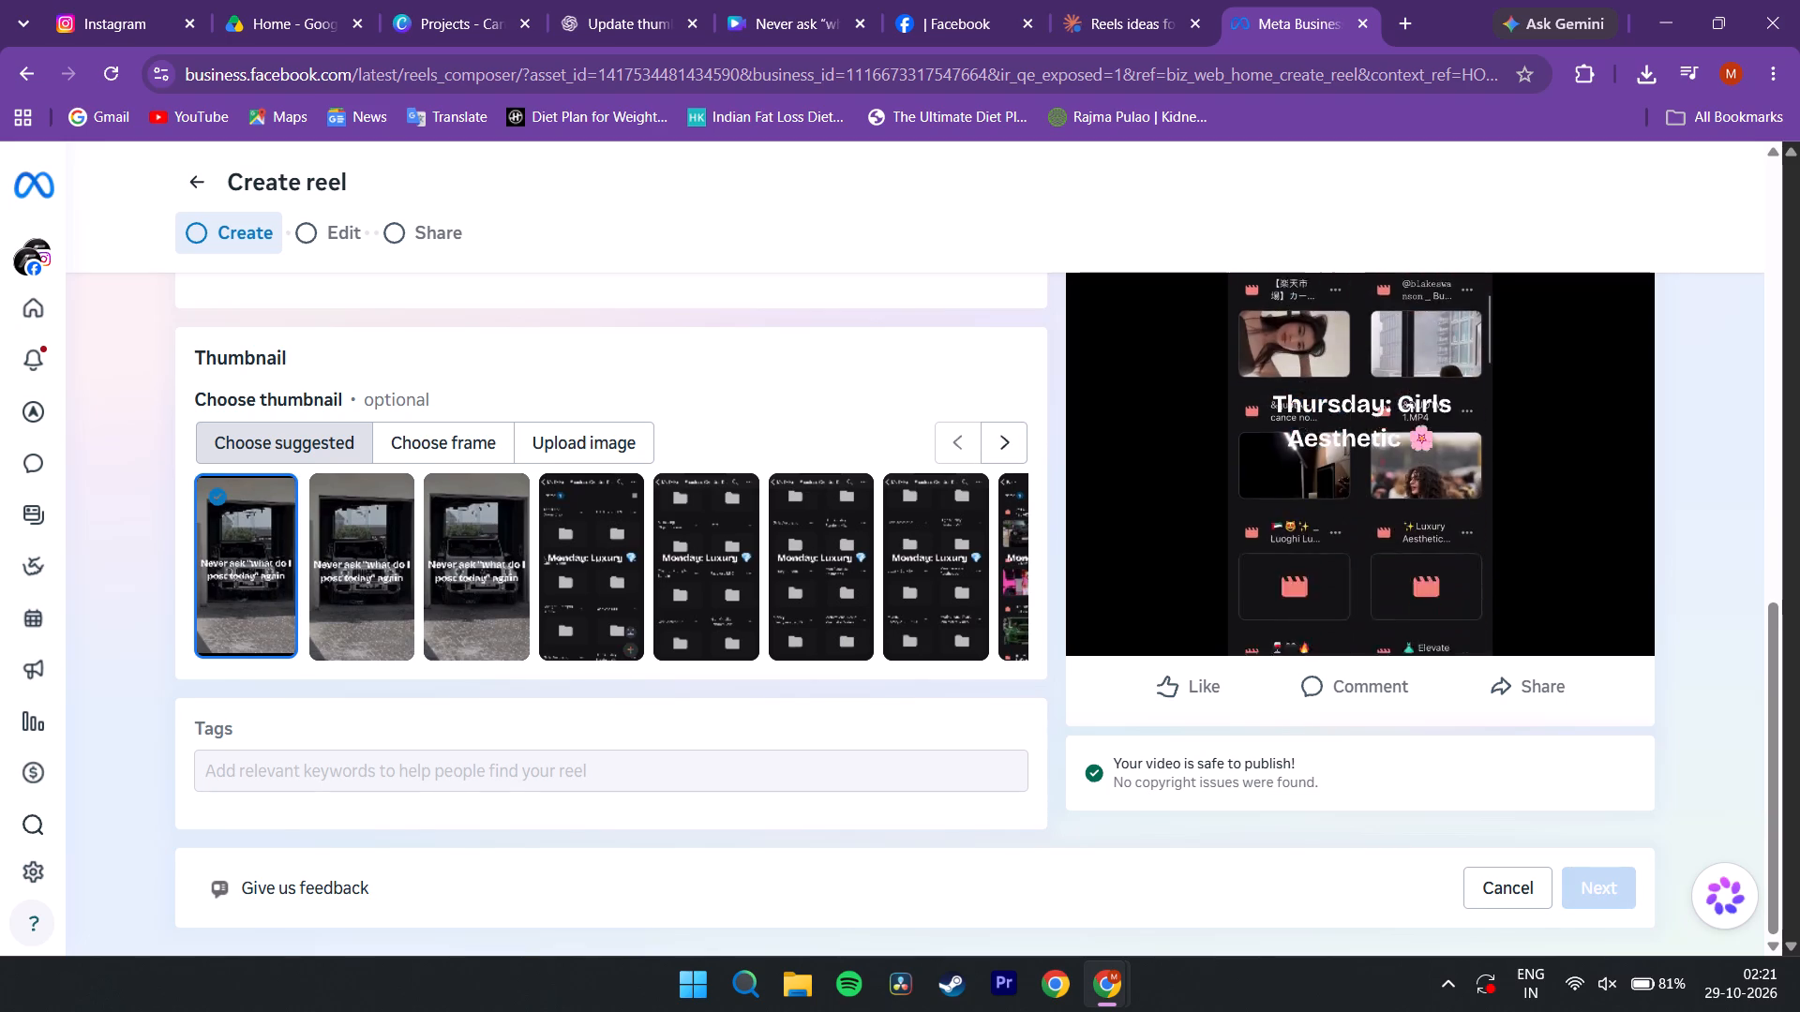
scroll(742, 613, left, 1)
click(1007, 451)
click(1007, 451)
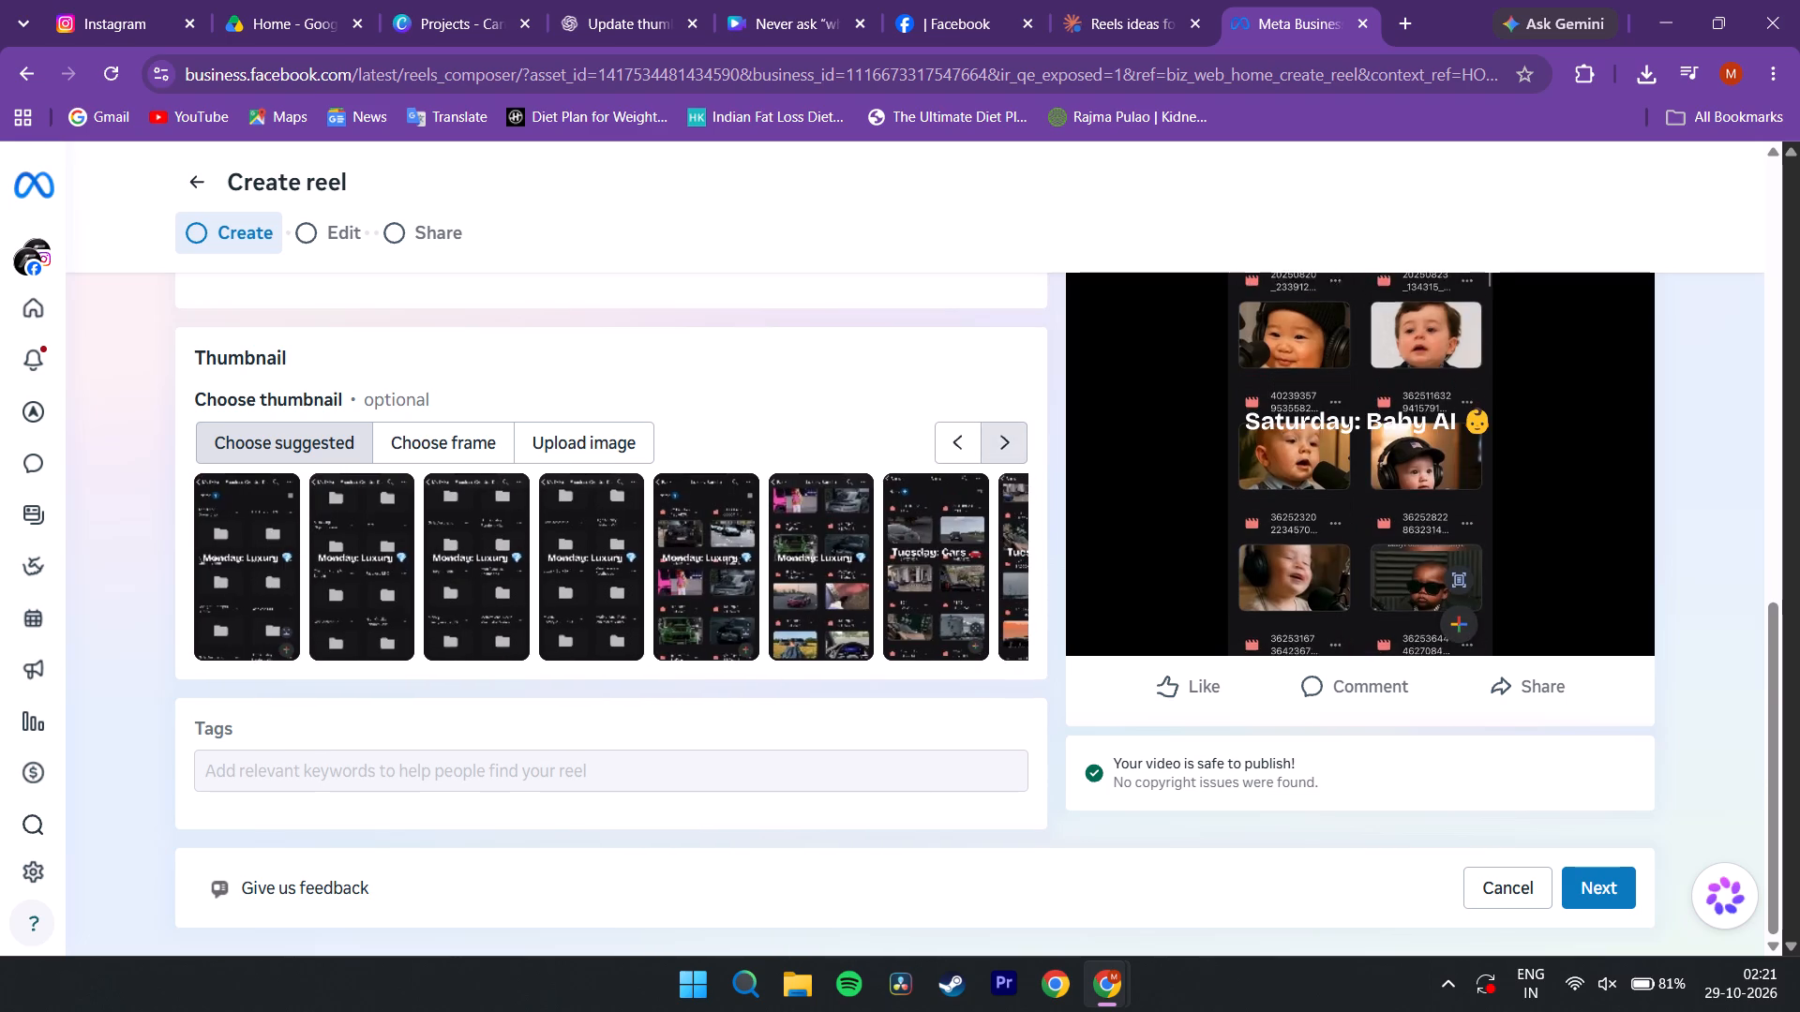
click(1007, 451)
click(1007, 451)
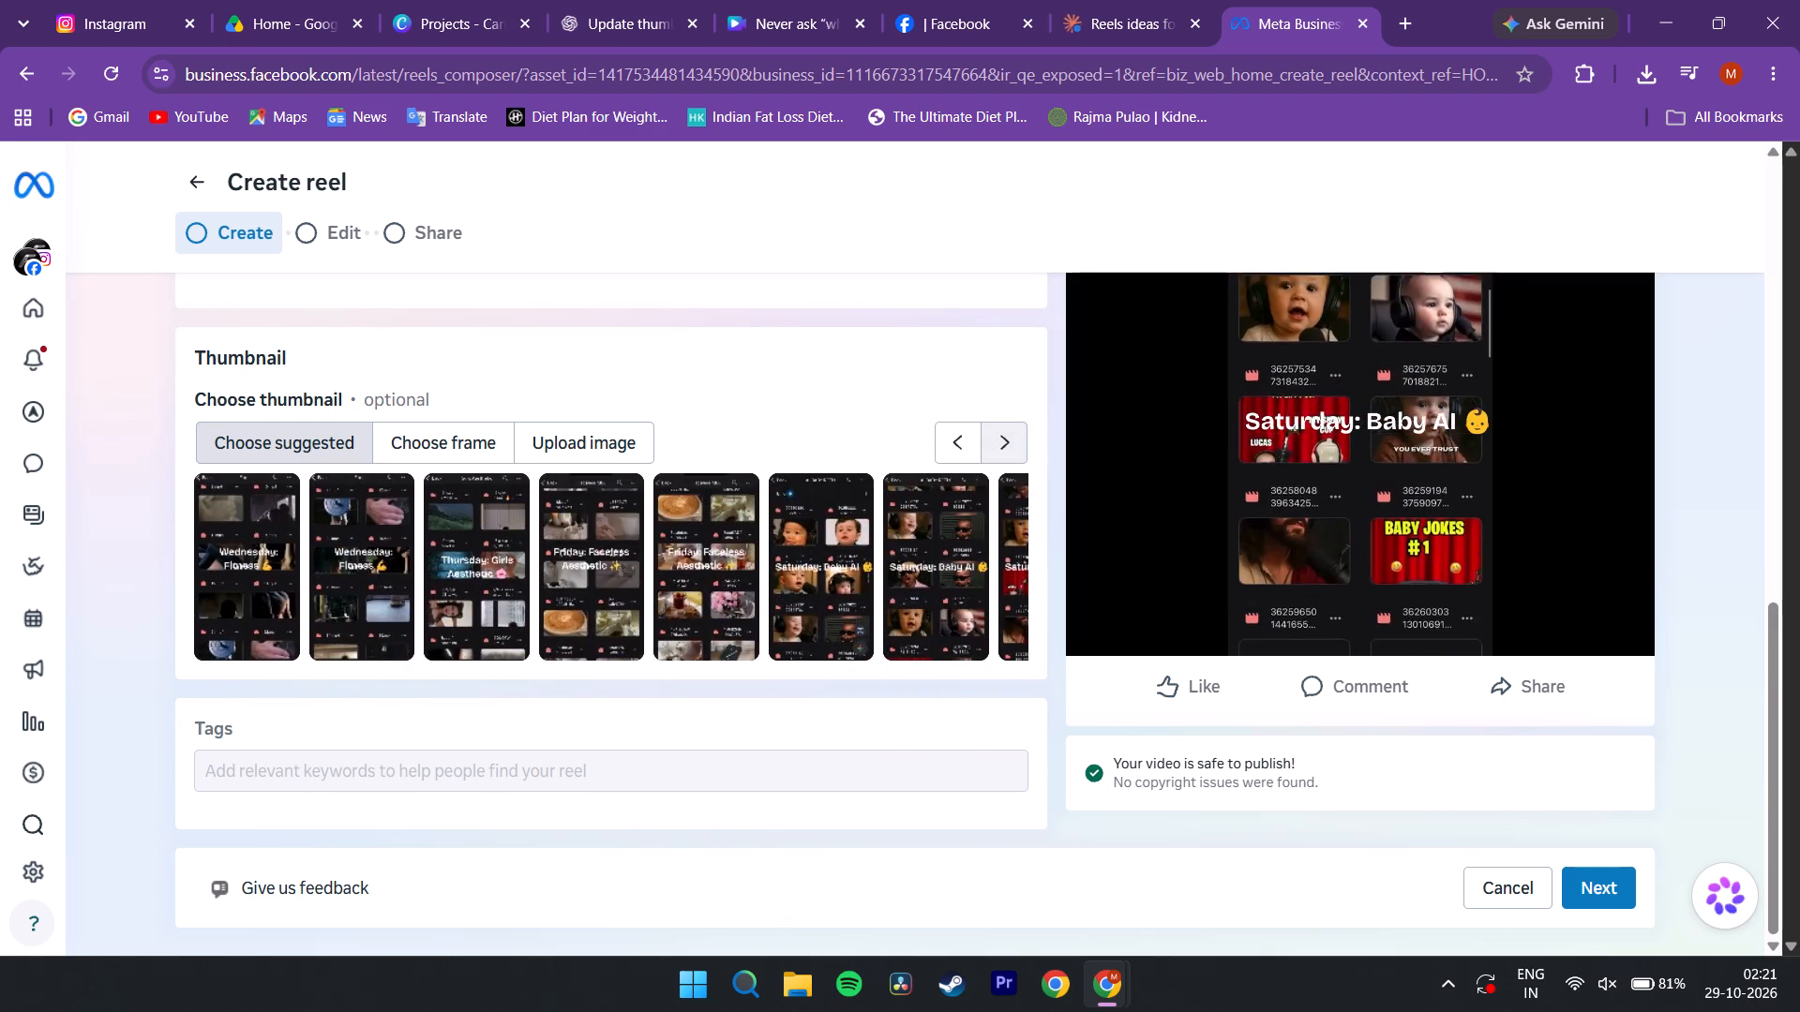
click(1007, 451)
click(1007, 451)
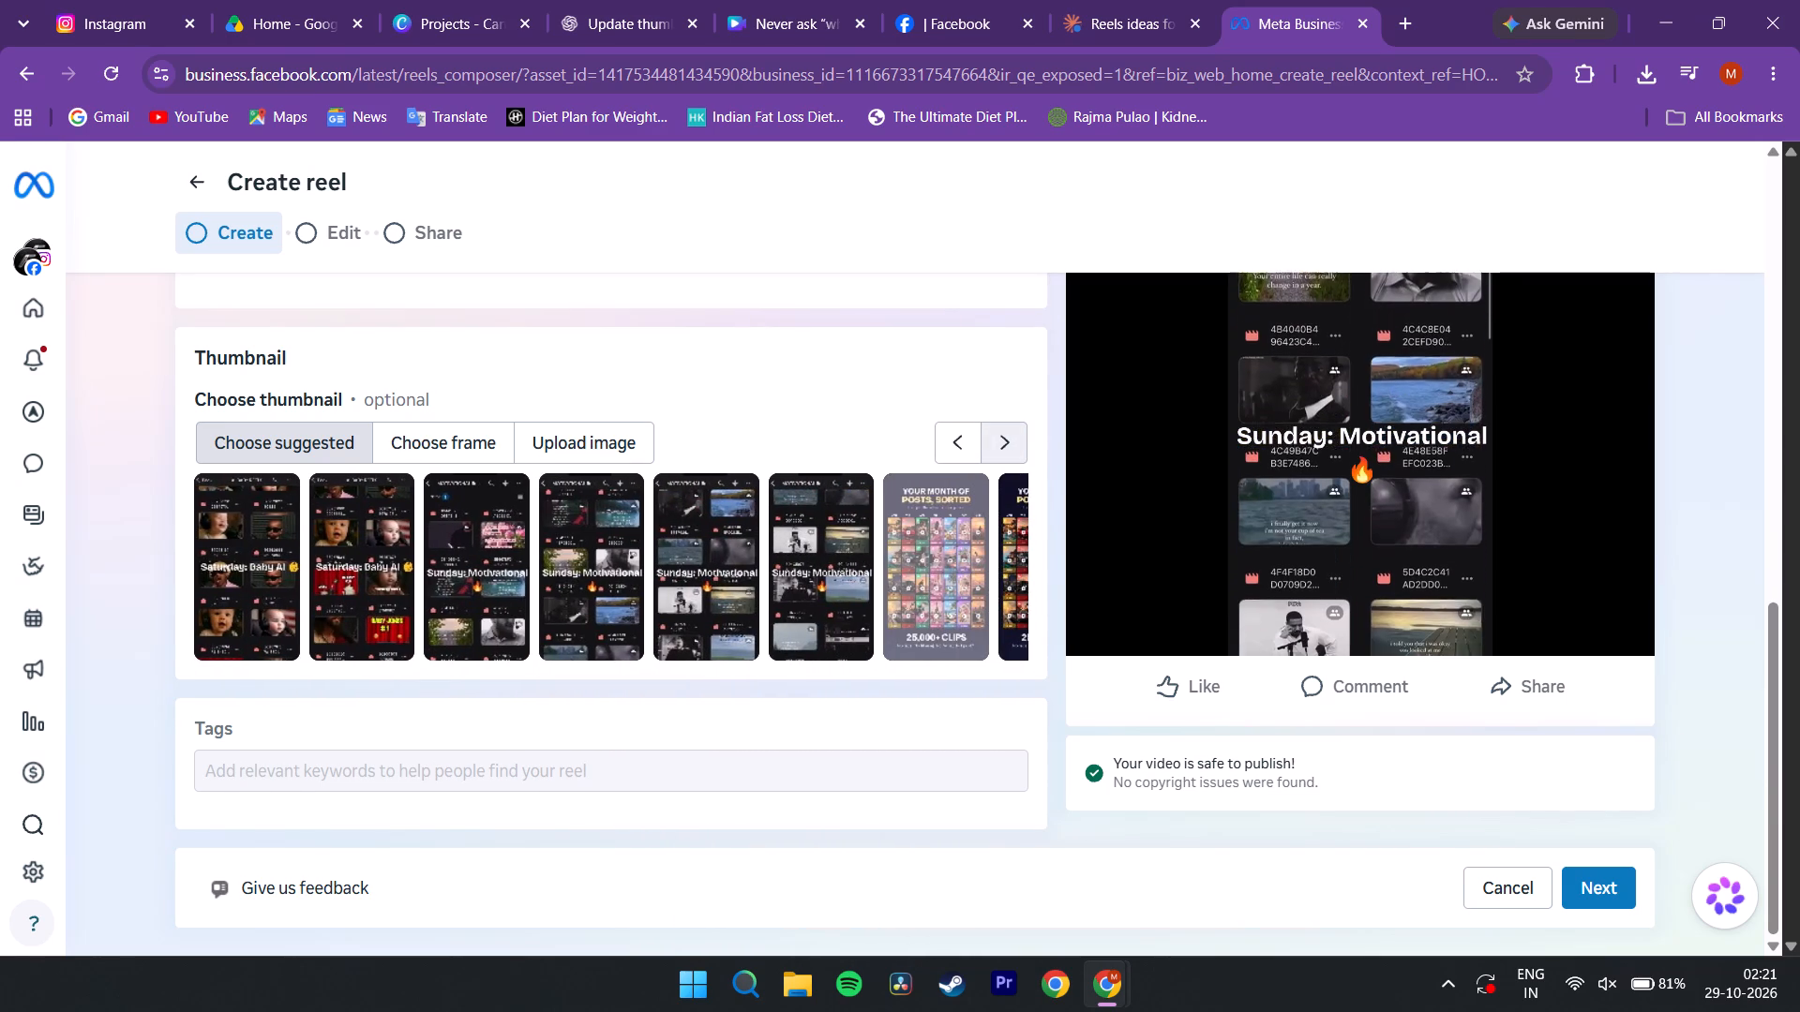
click(1004, 453)
click(710, 559)
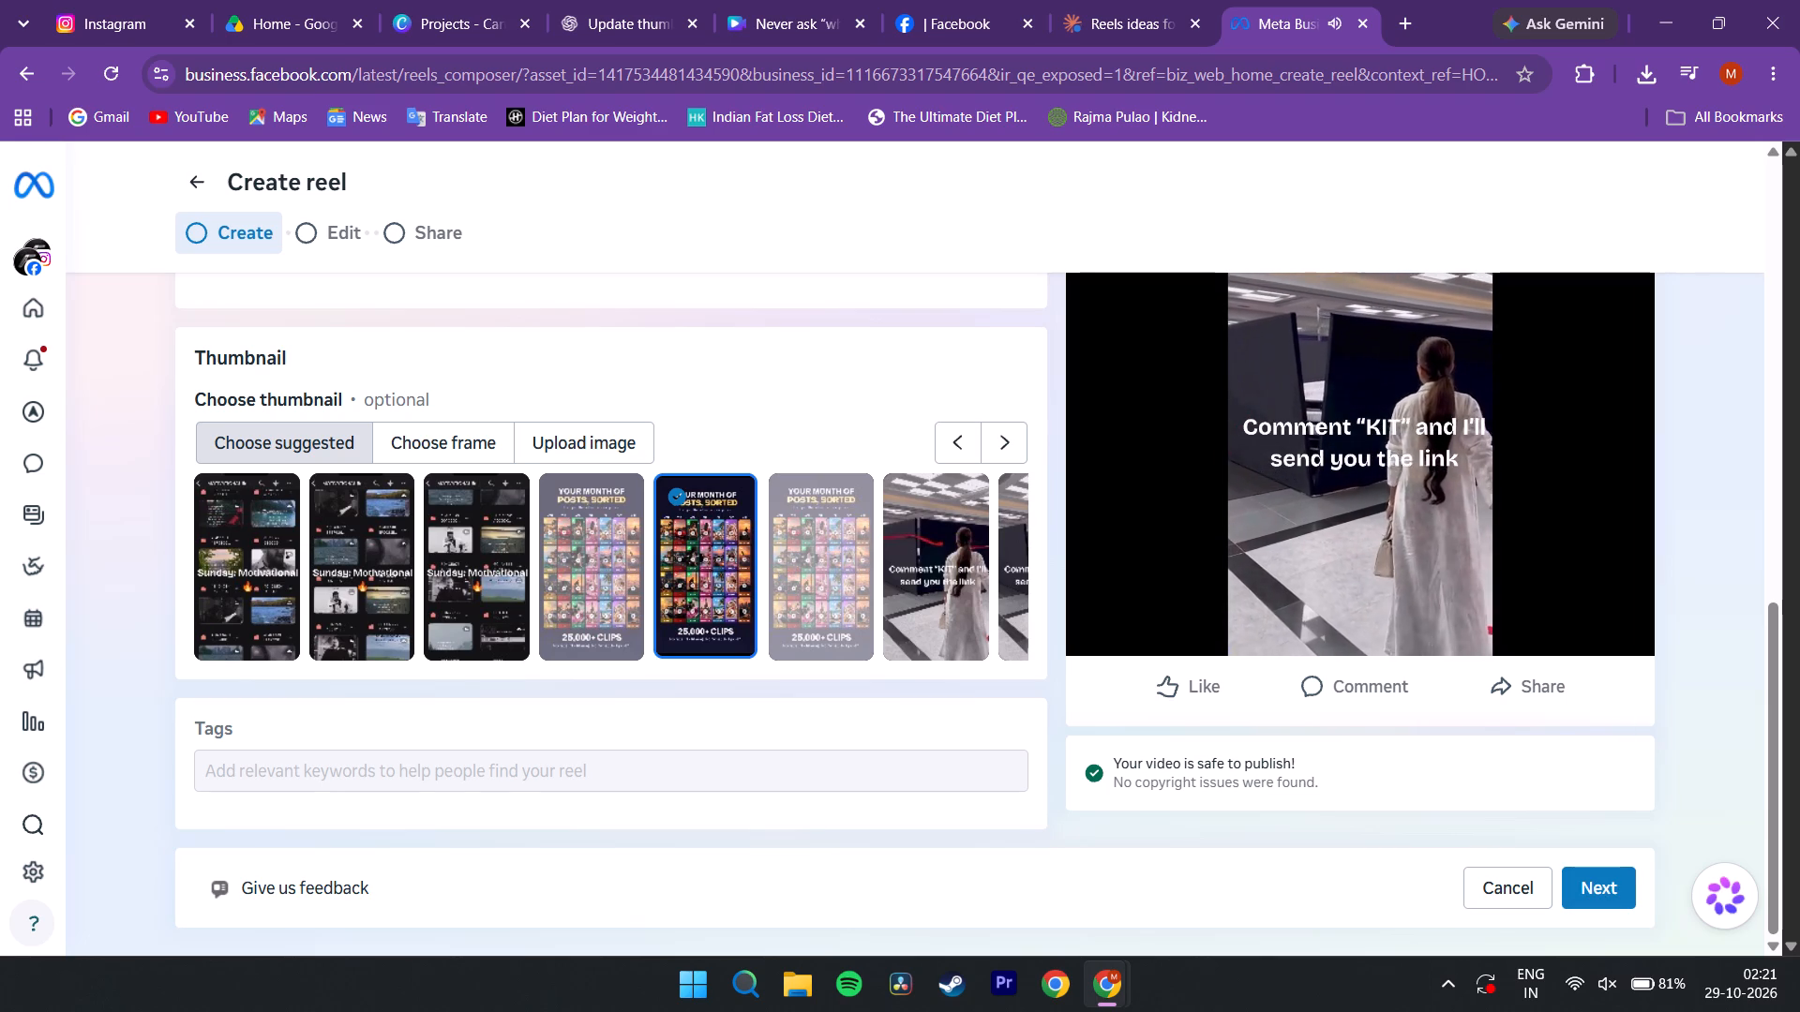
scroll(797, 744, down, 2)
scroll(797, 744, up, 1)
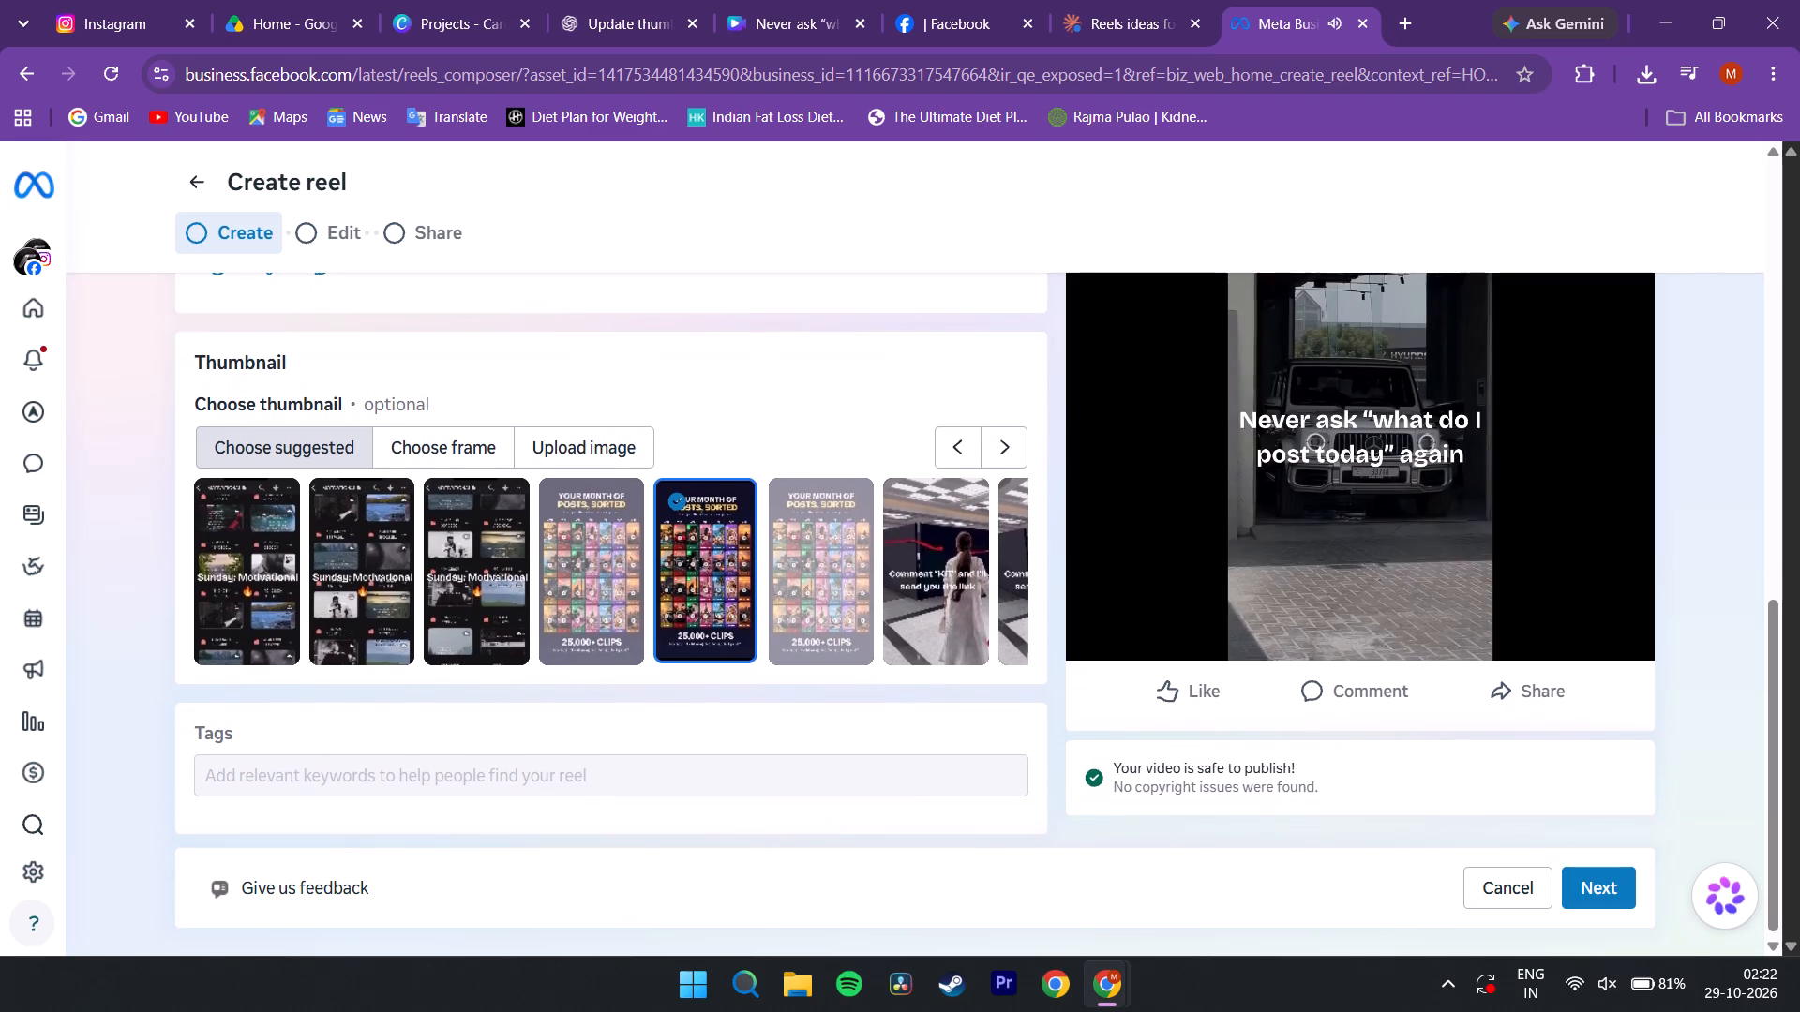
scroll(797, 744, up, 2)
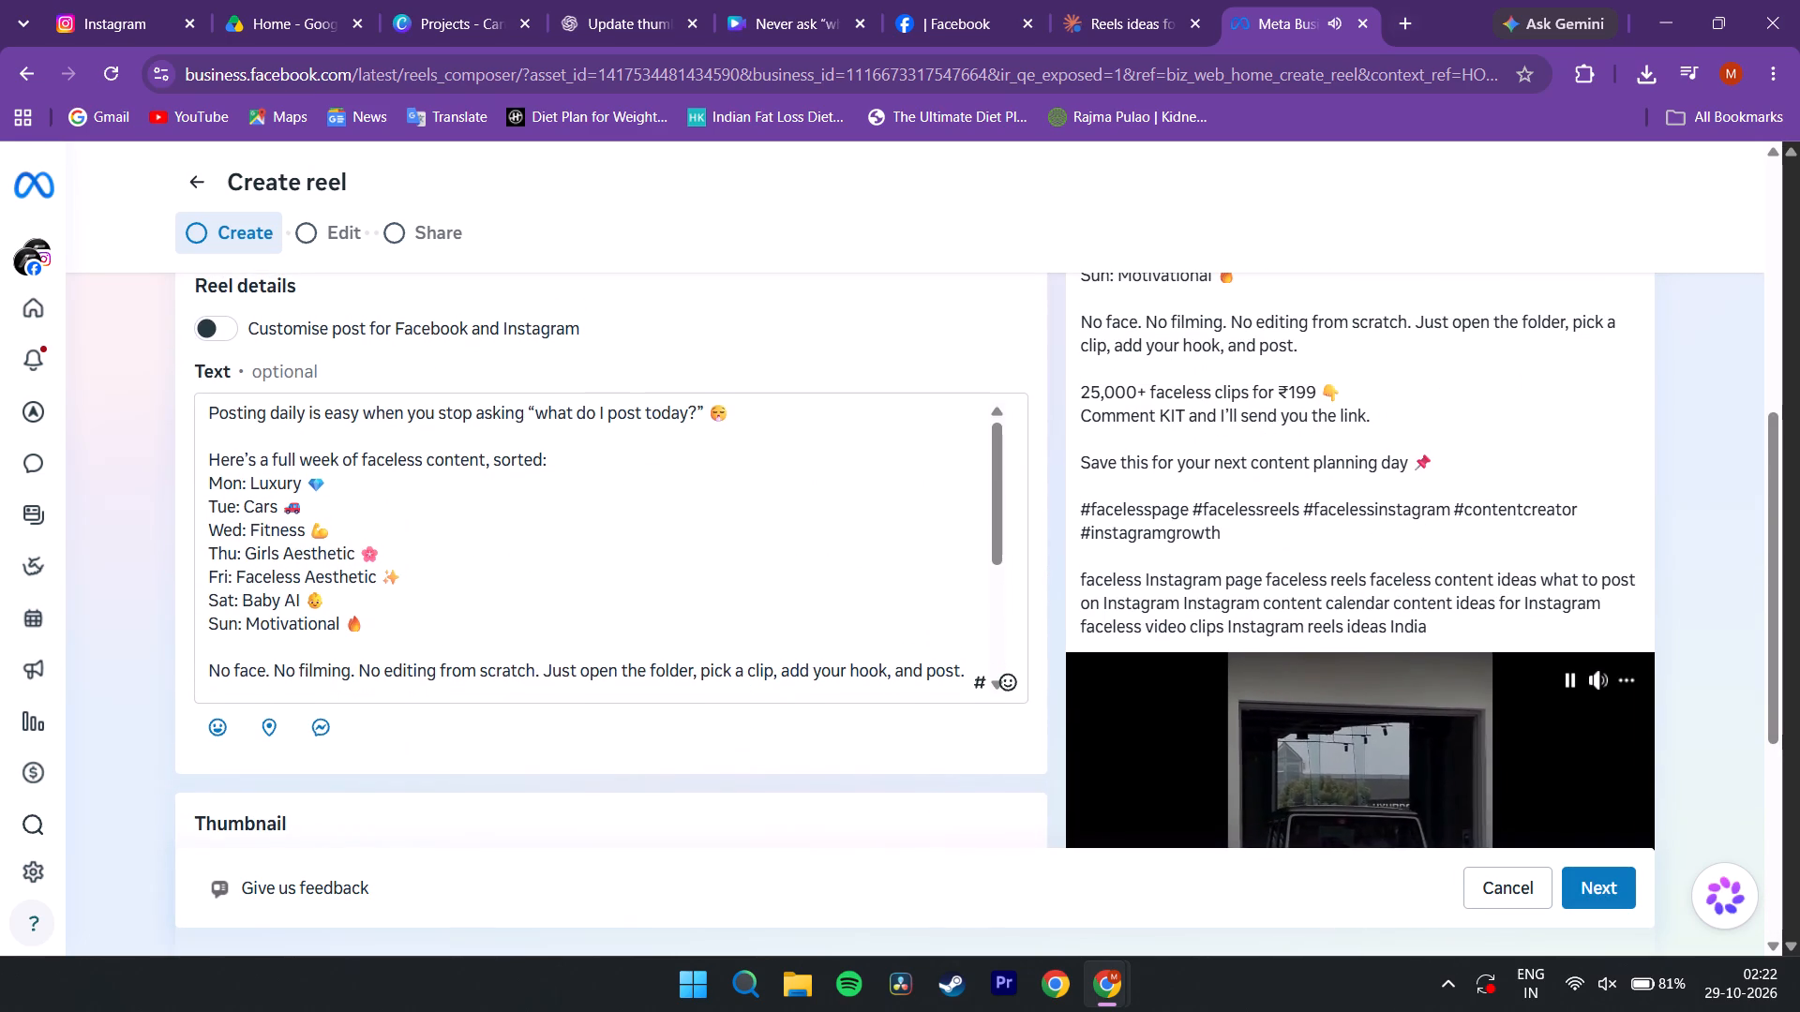
Search Google in a new tab for "how to add music in facebook post using laptop" and read the guidance.
click(1403, 31)
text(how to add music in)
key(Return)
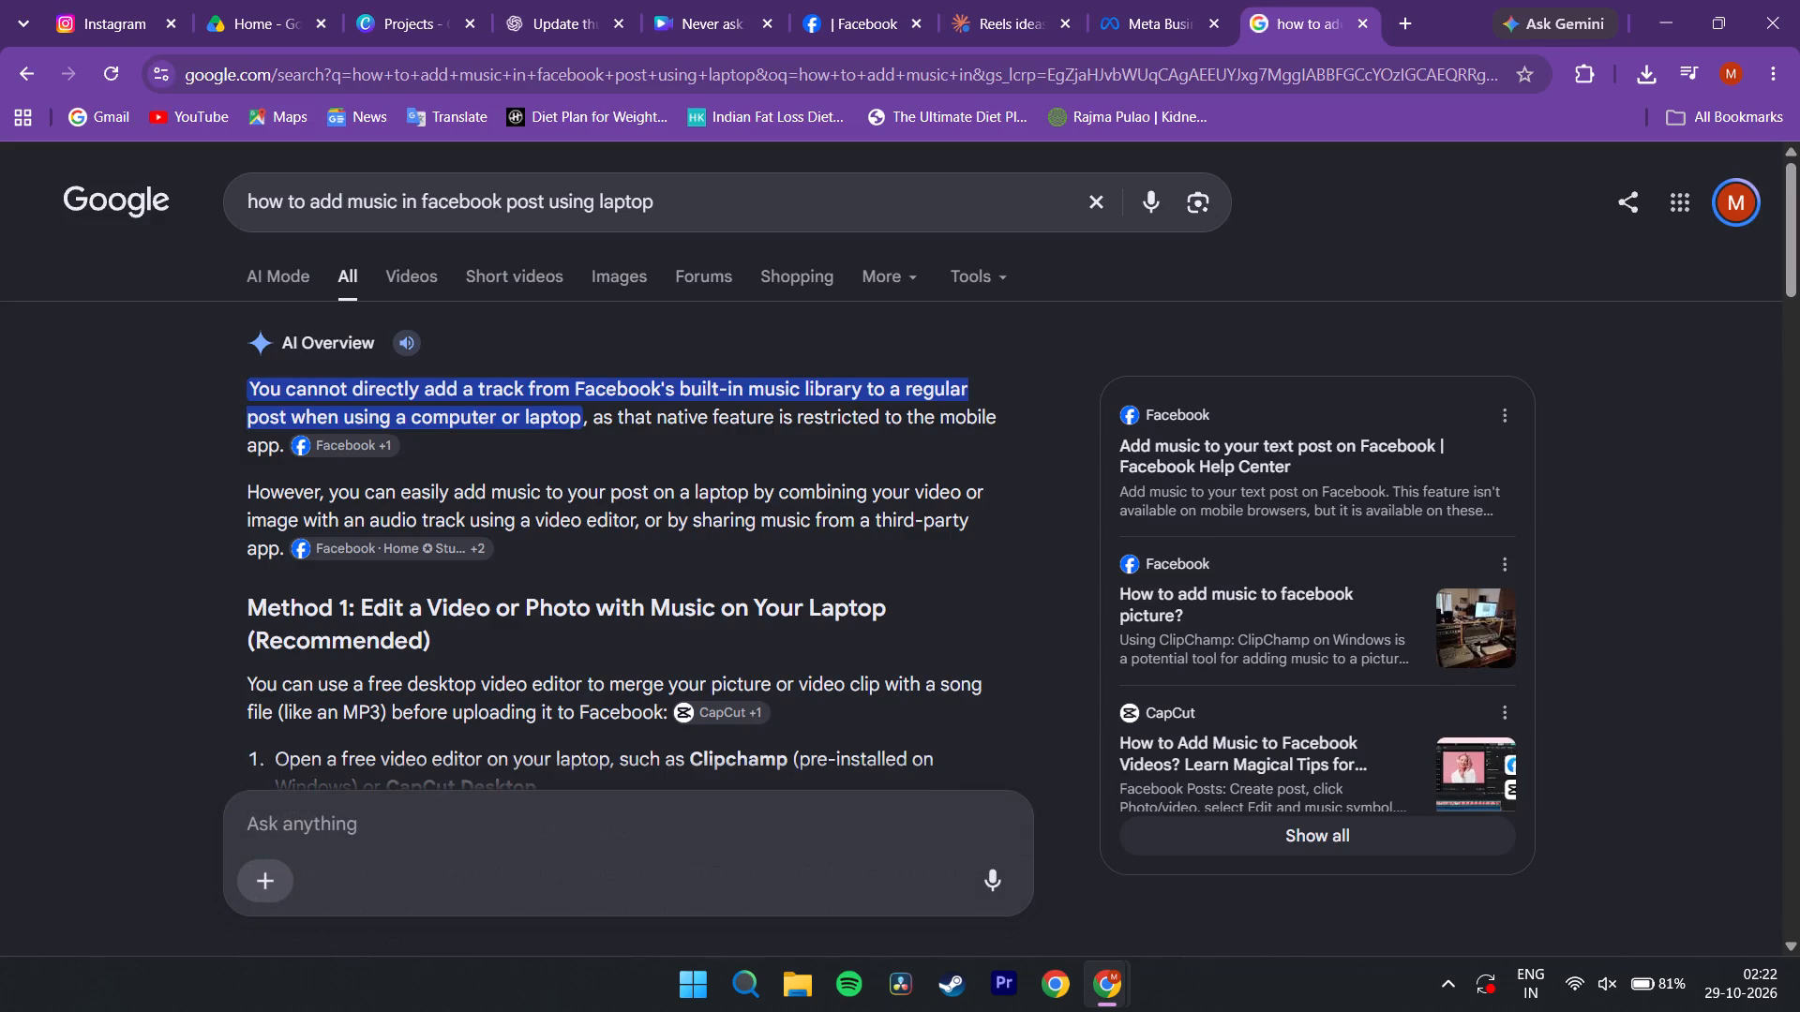
scroll(490, 442, down, 2)
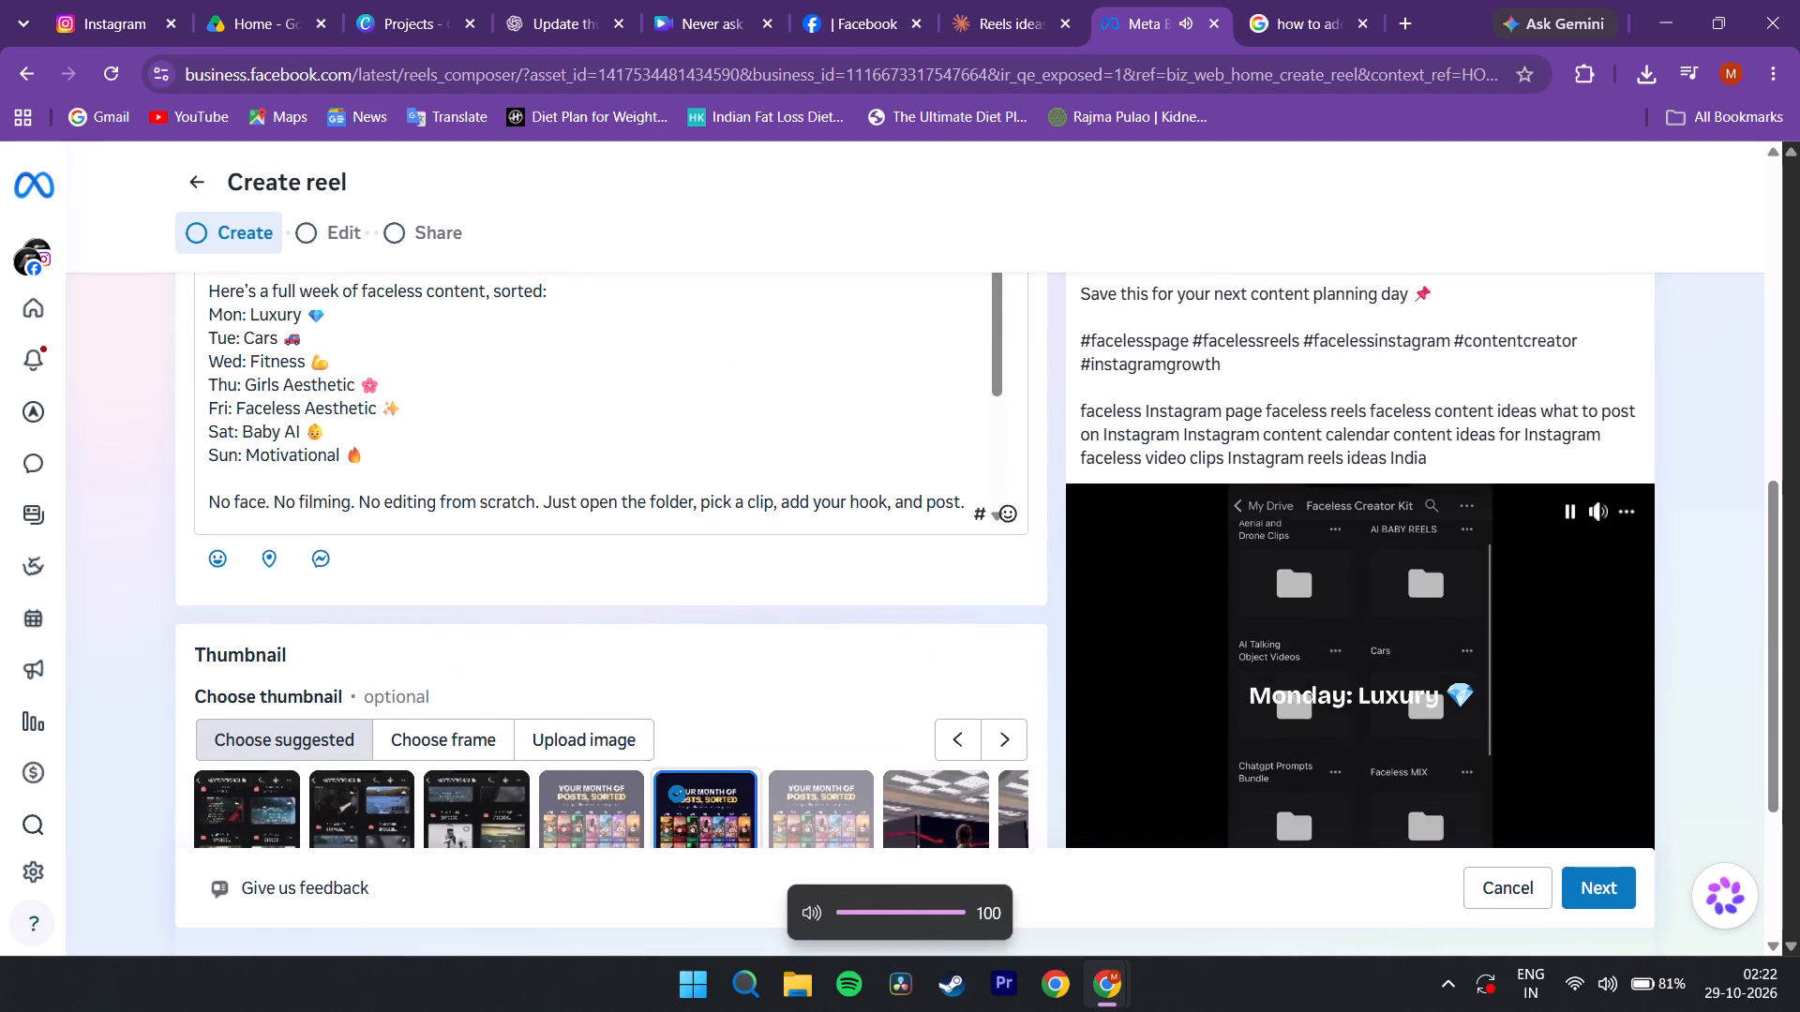
Mute and pause the video in the Facebook Feed preview and check its options.
click(1603, 513)
scroll(1454, 614, down, 1)
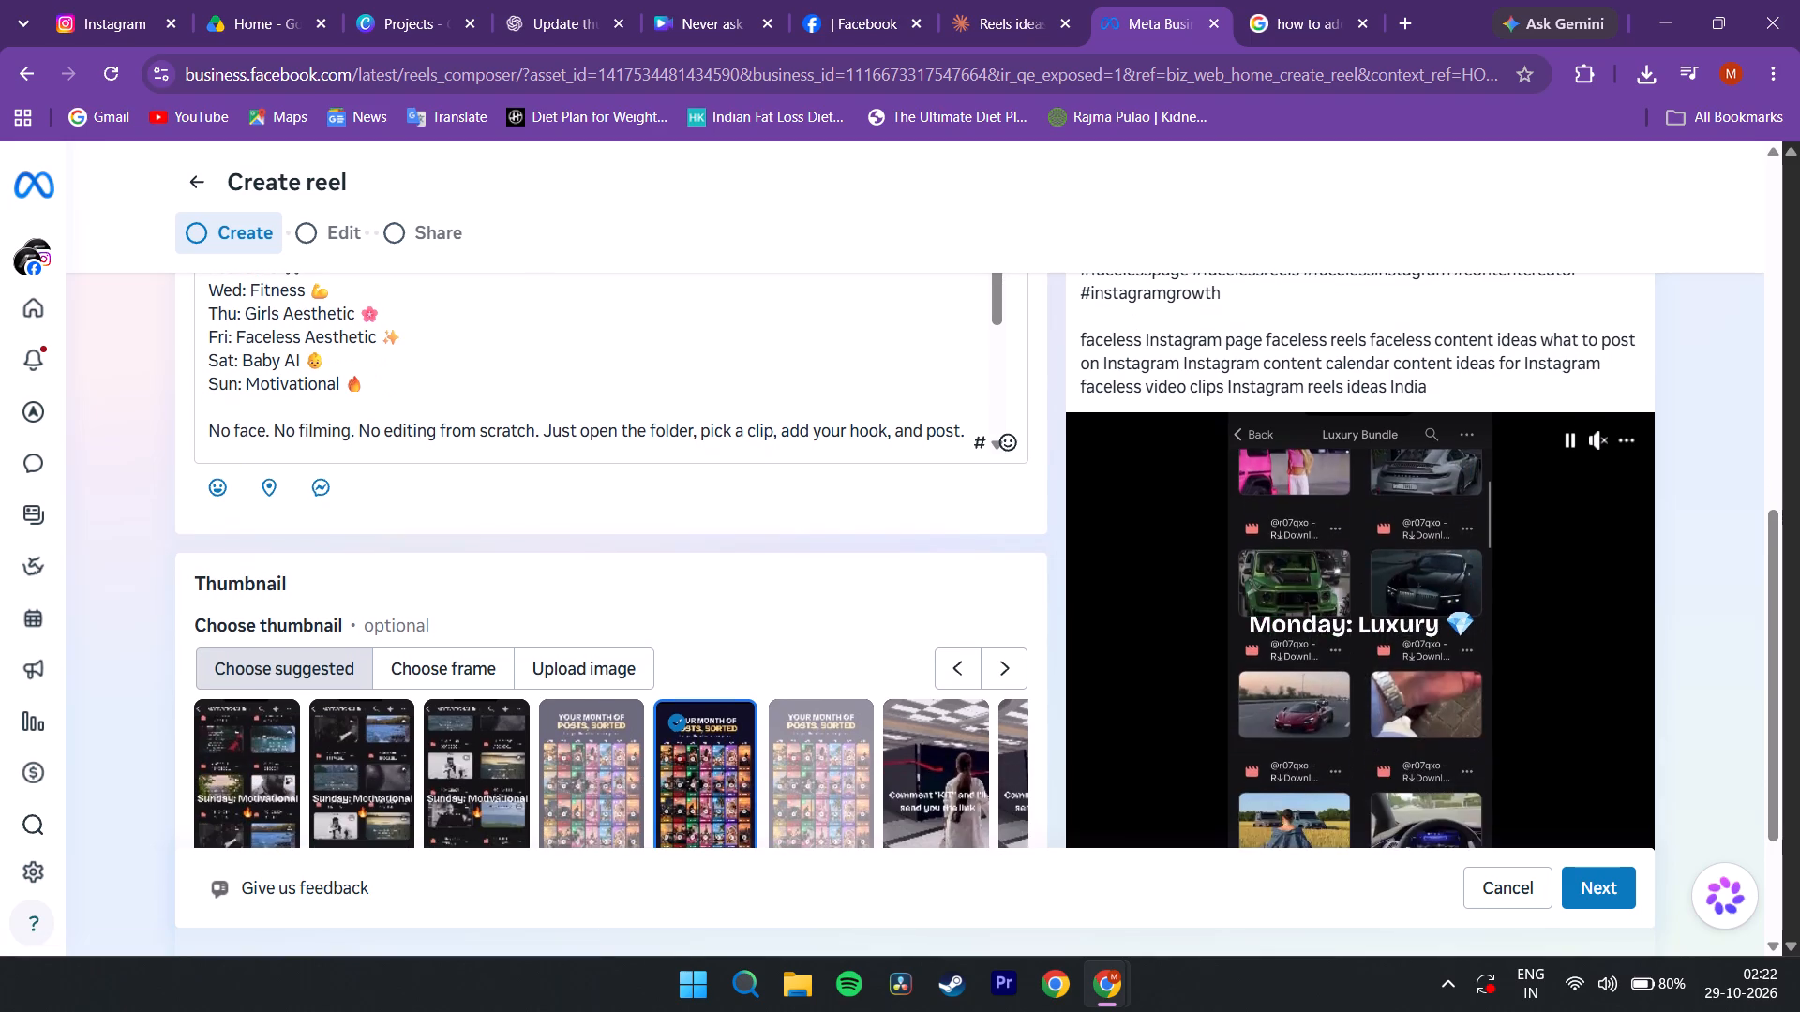
click(1634, 439)
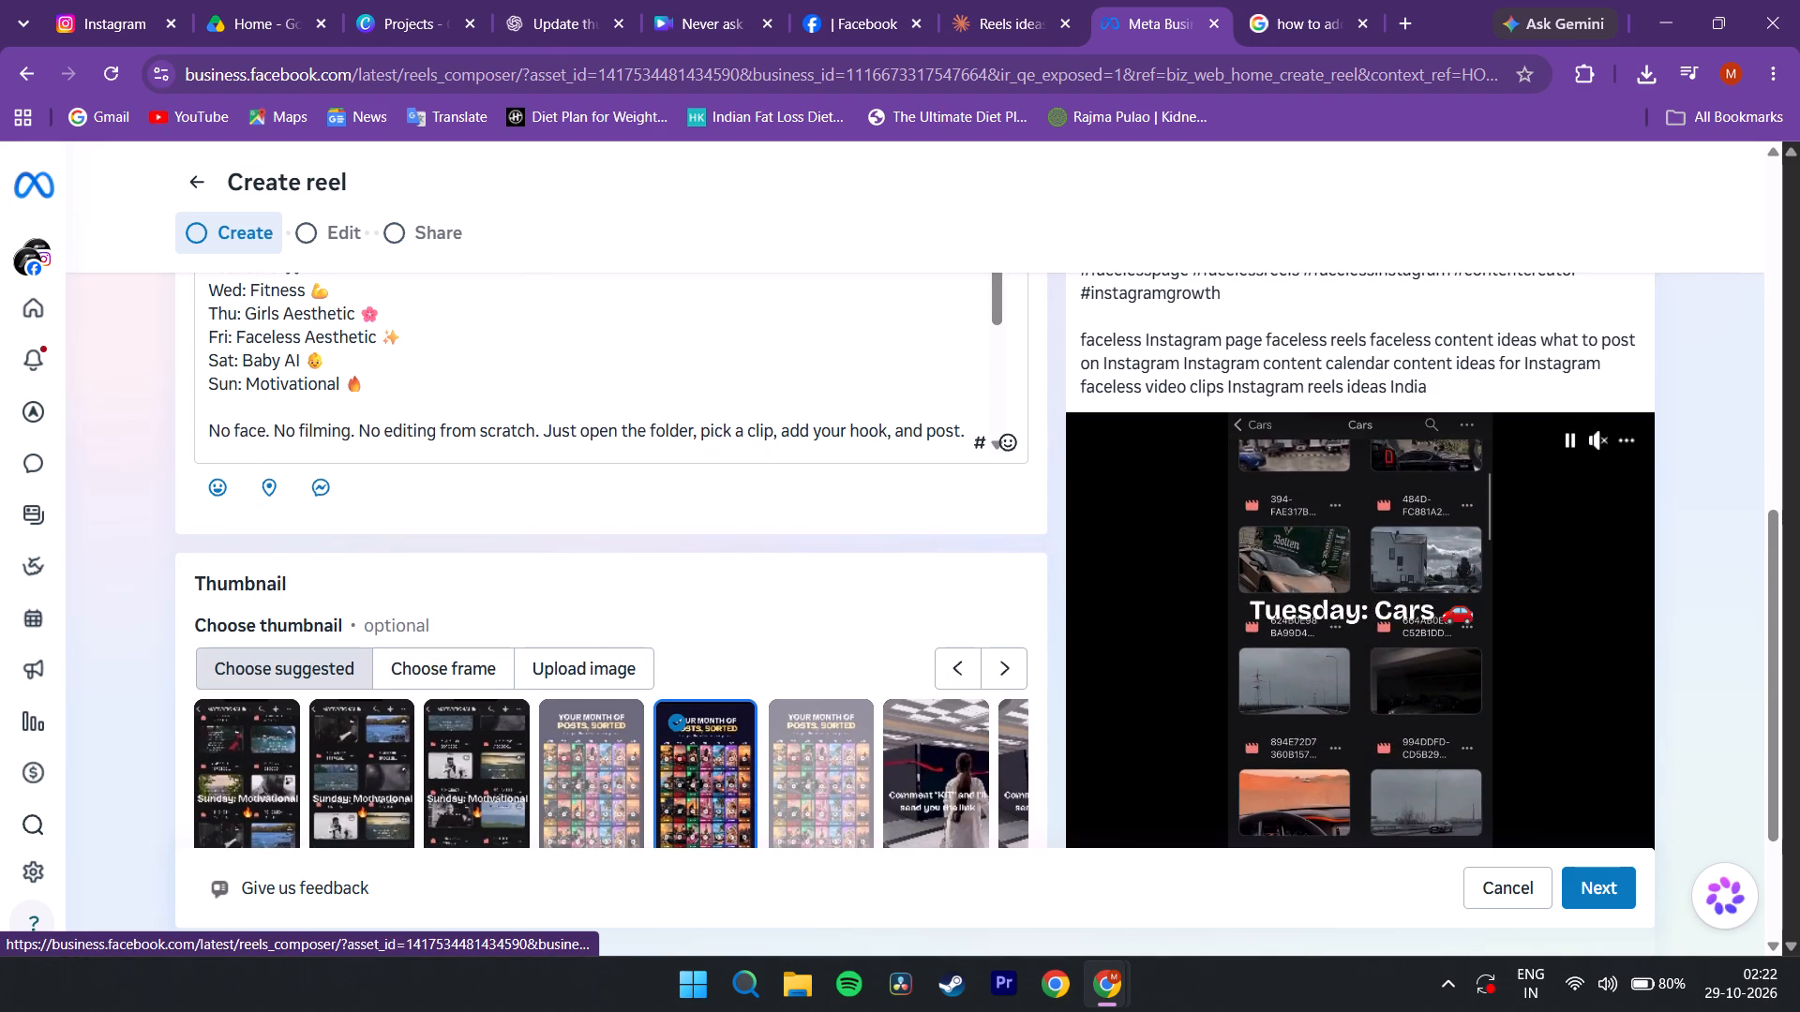
click(1621, 443)
click(1566, 440)
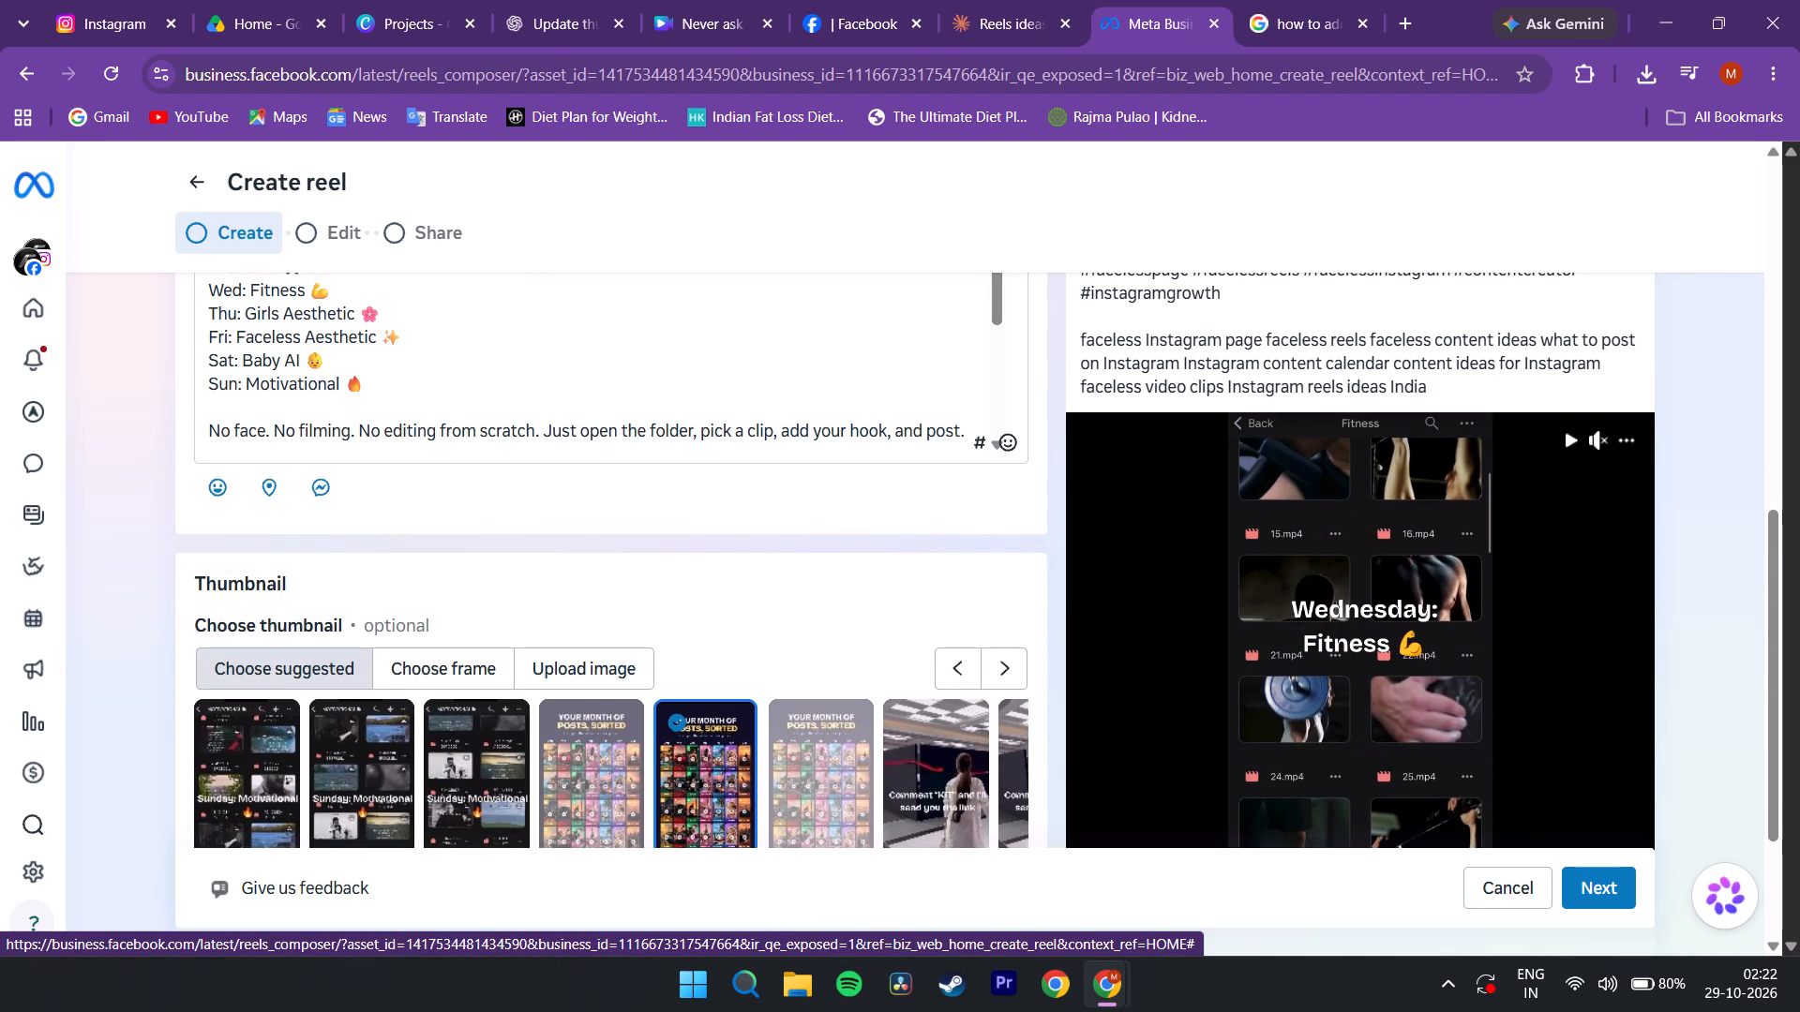
click(1617, 437)
scroll(1462, 552, down, 2)
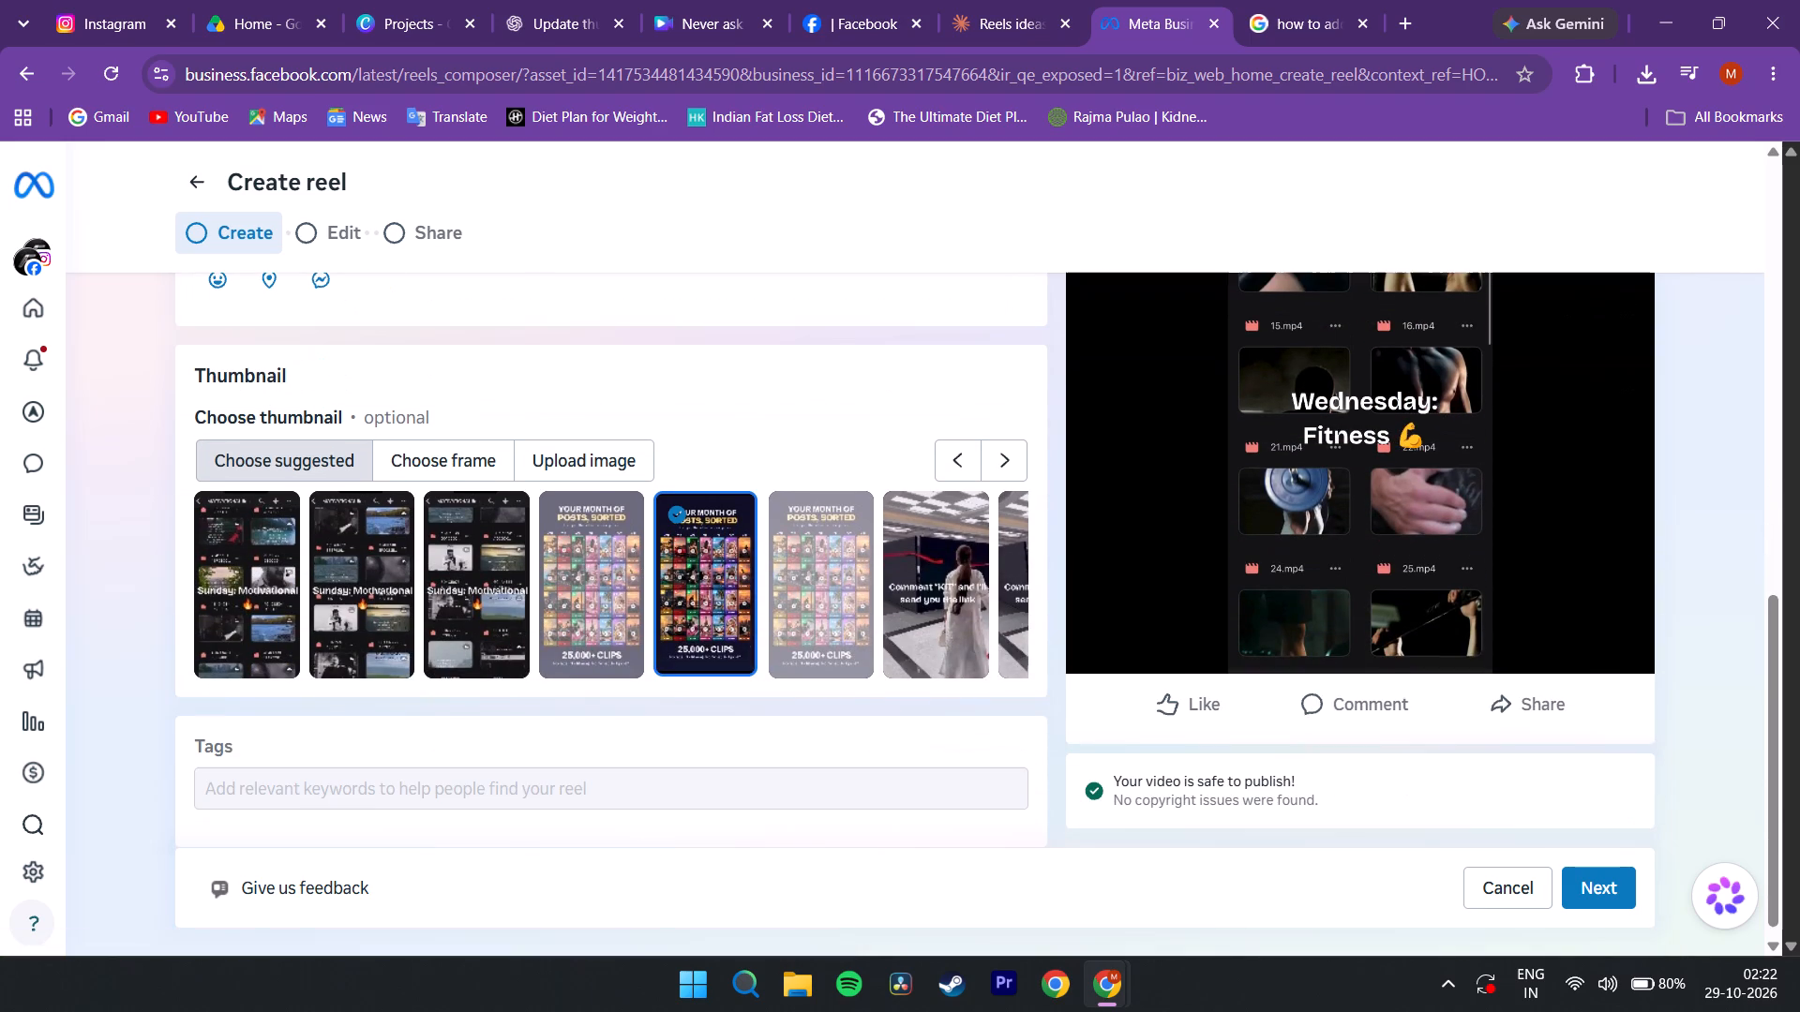
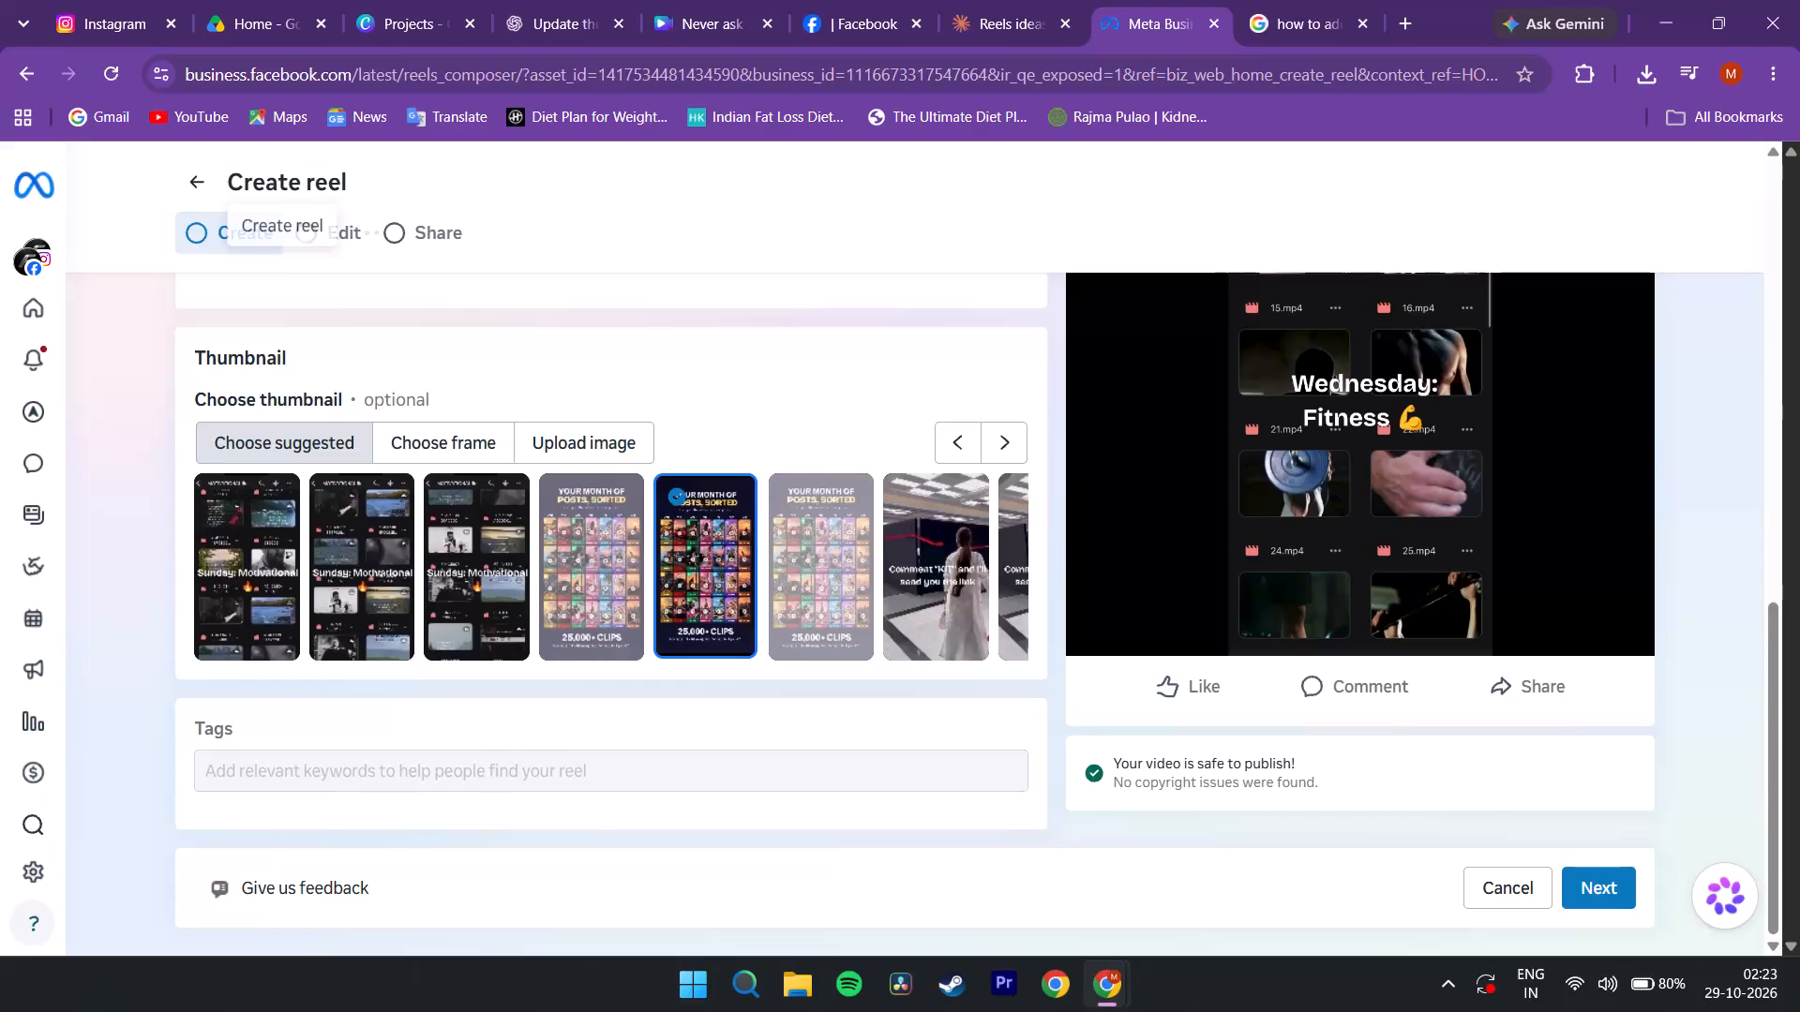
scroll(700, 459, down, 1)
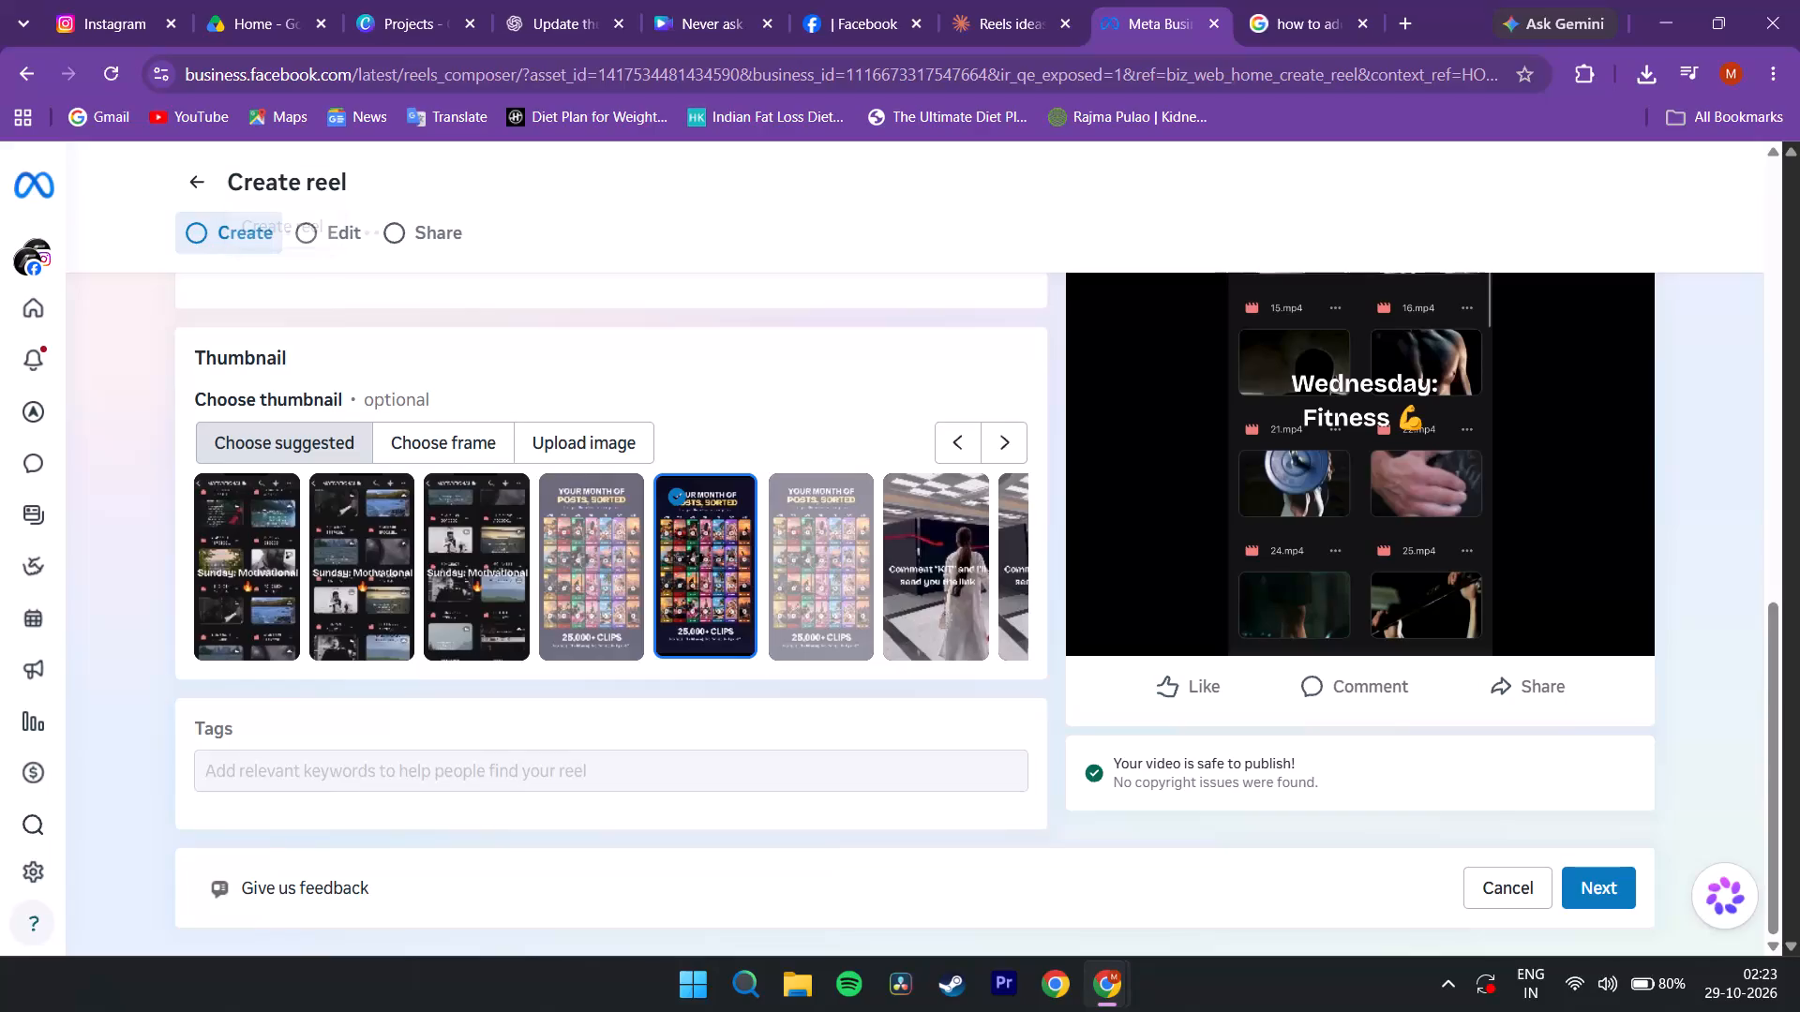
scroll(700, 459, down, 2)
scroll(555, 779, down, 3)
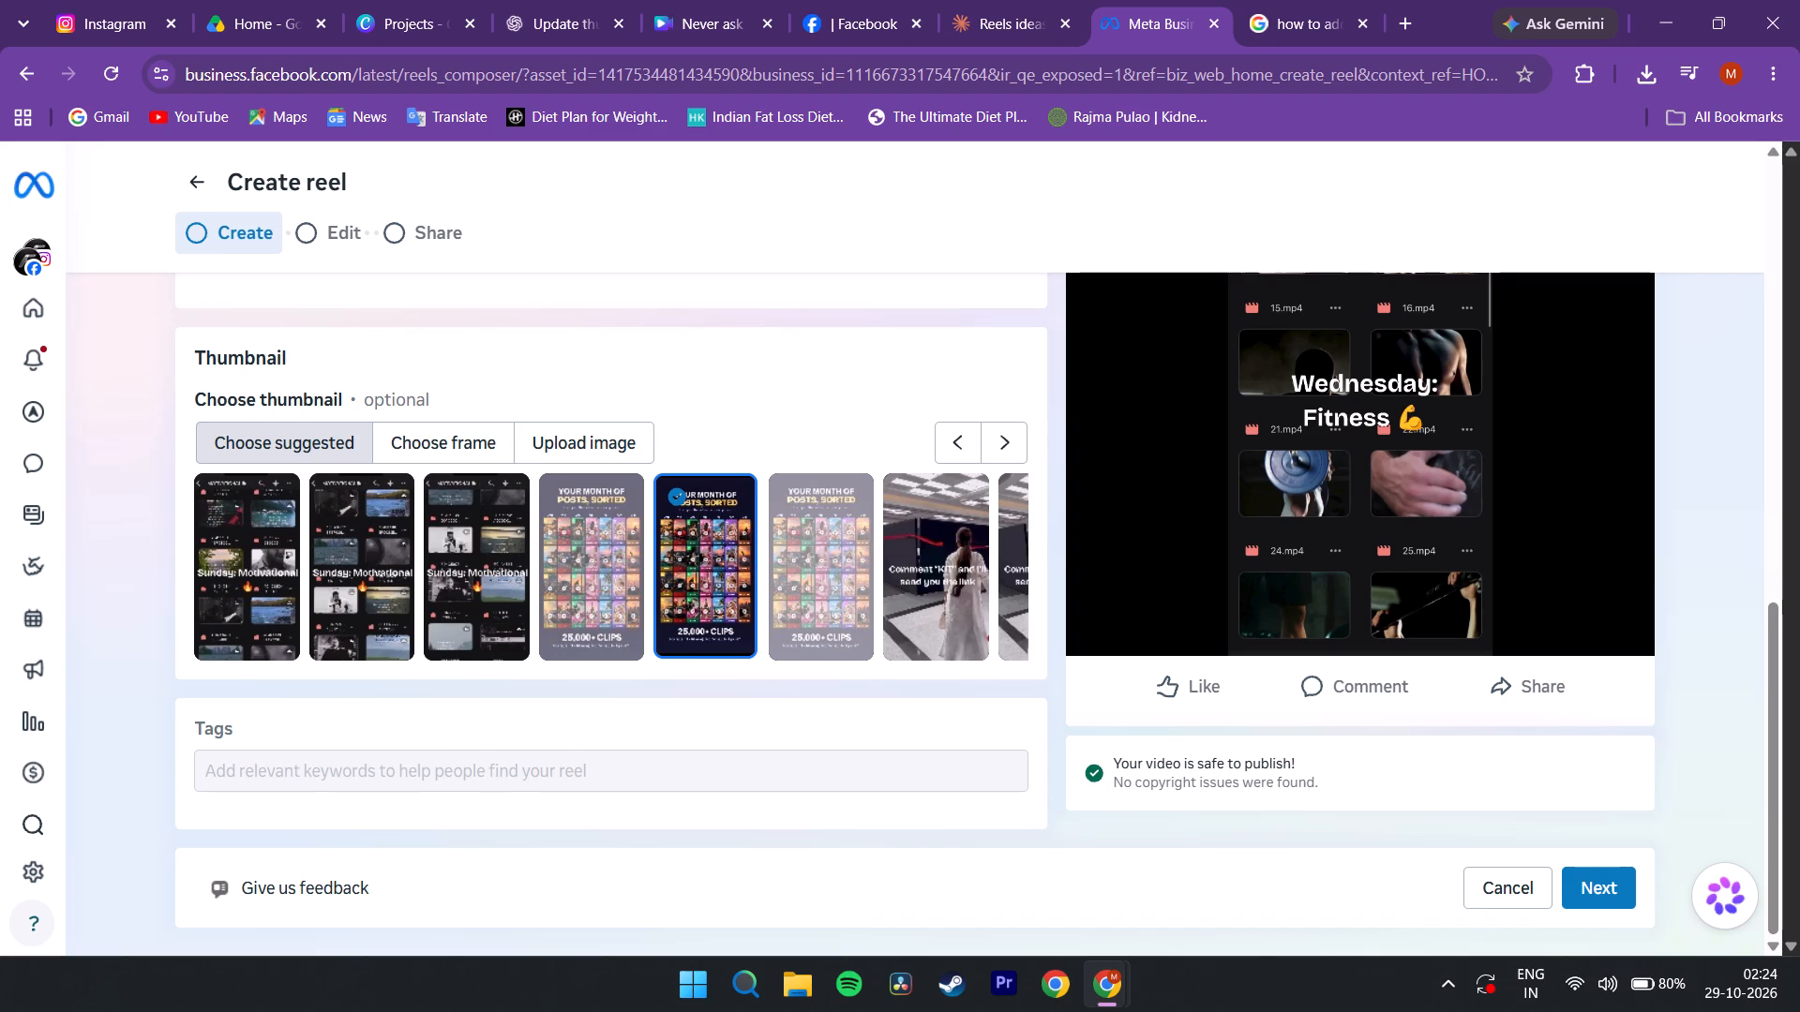
Switch to Google Drive, refresh the home view and play the uploaded 'Never ask "what do I post today" again' video briefly.
click(303, 0)
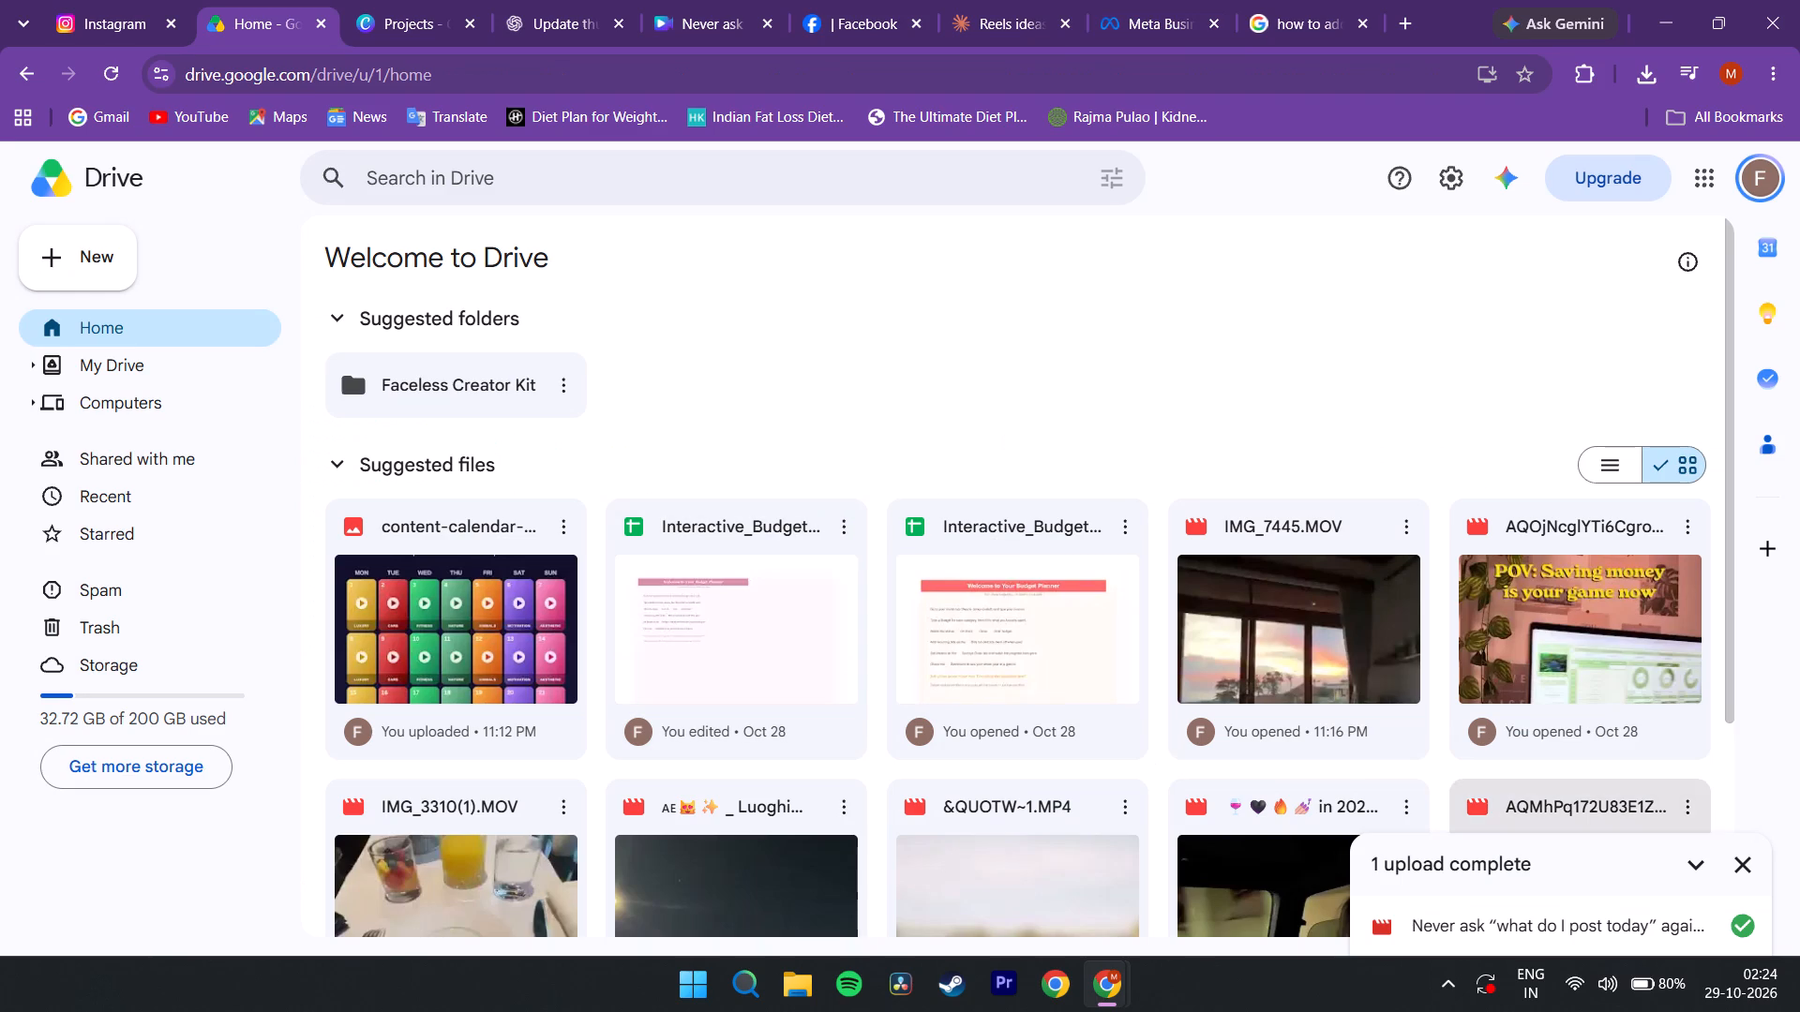
click(1747, 865)
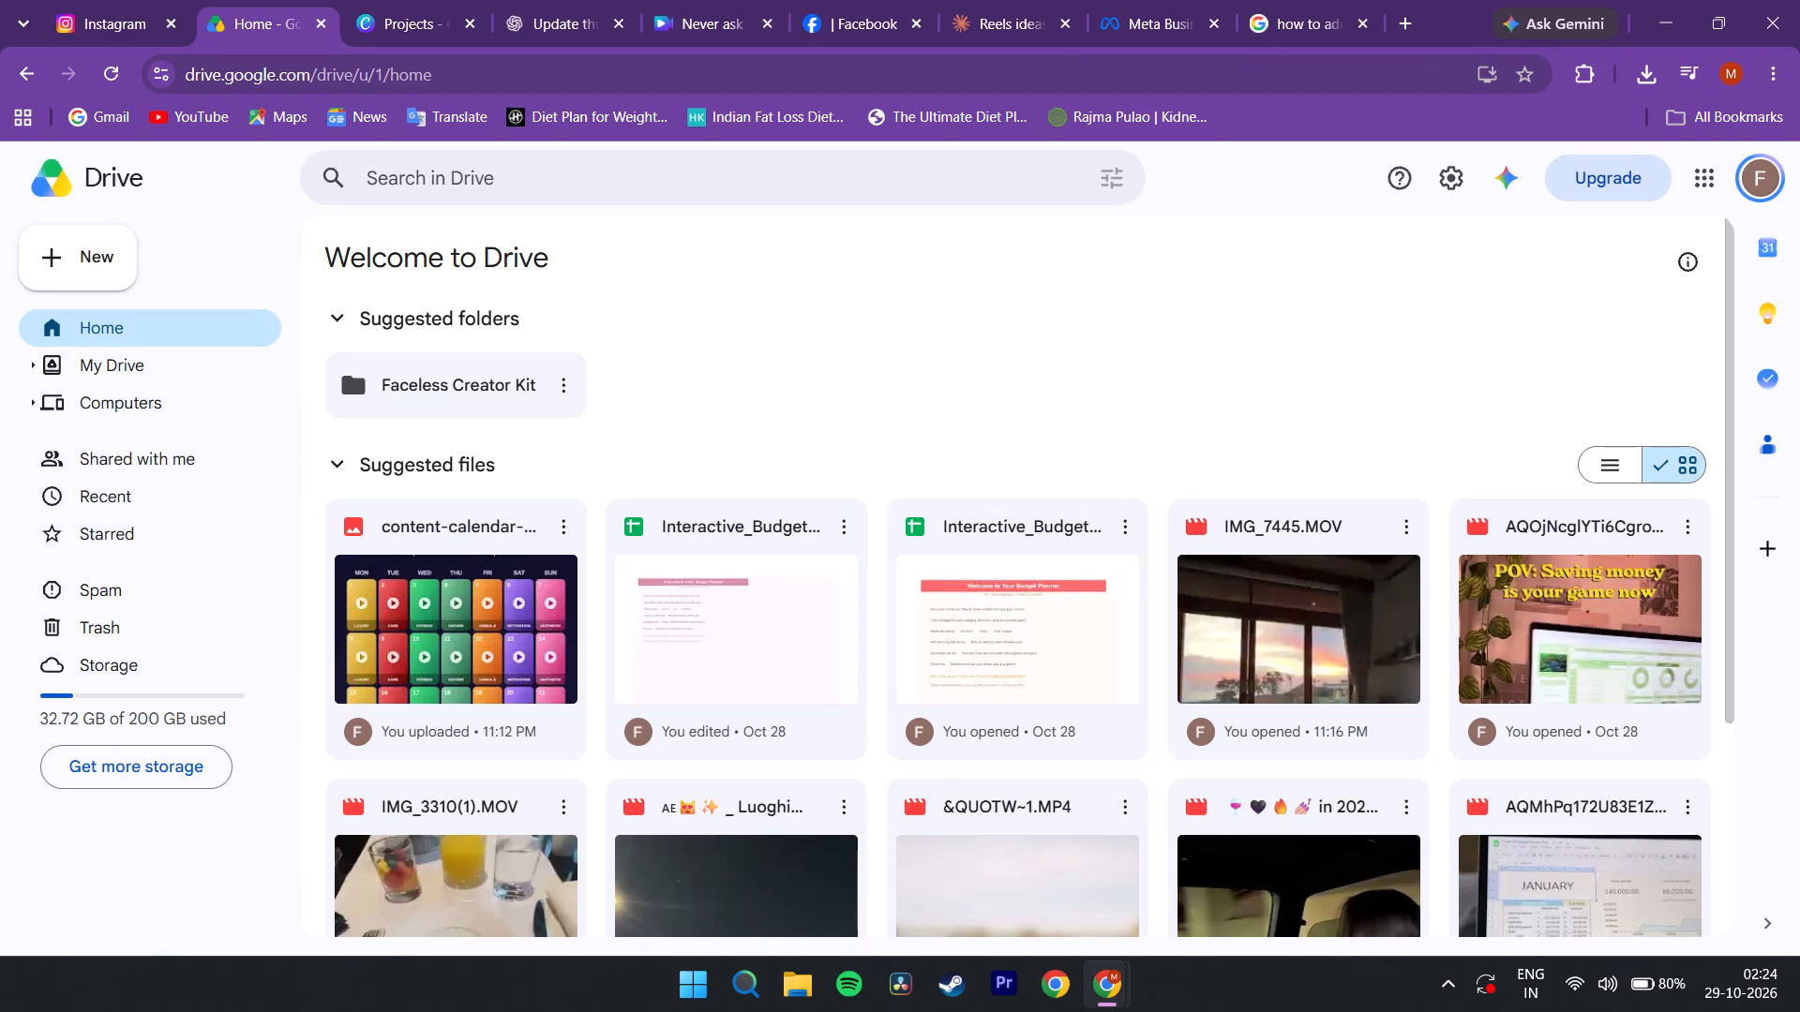
click(117, 64)
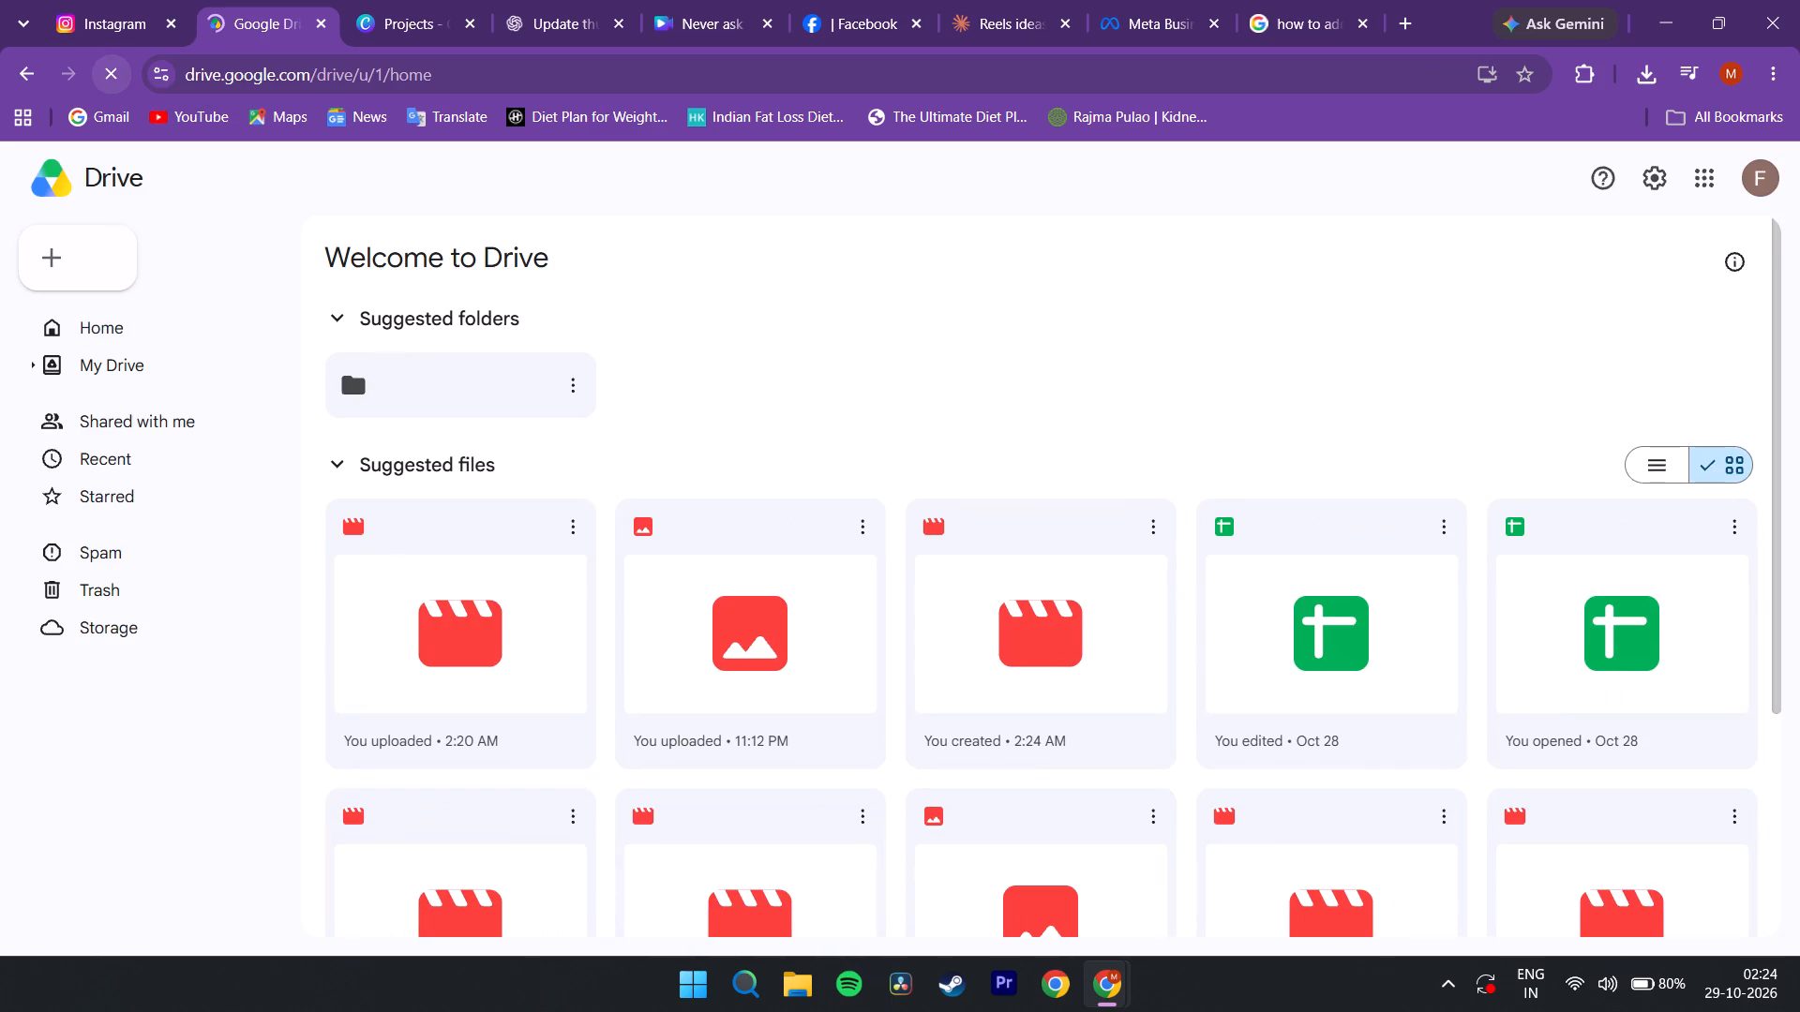
double_click(455, 643)
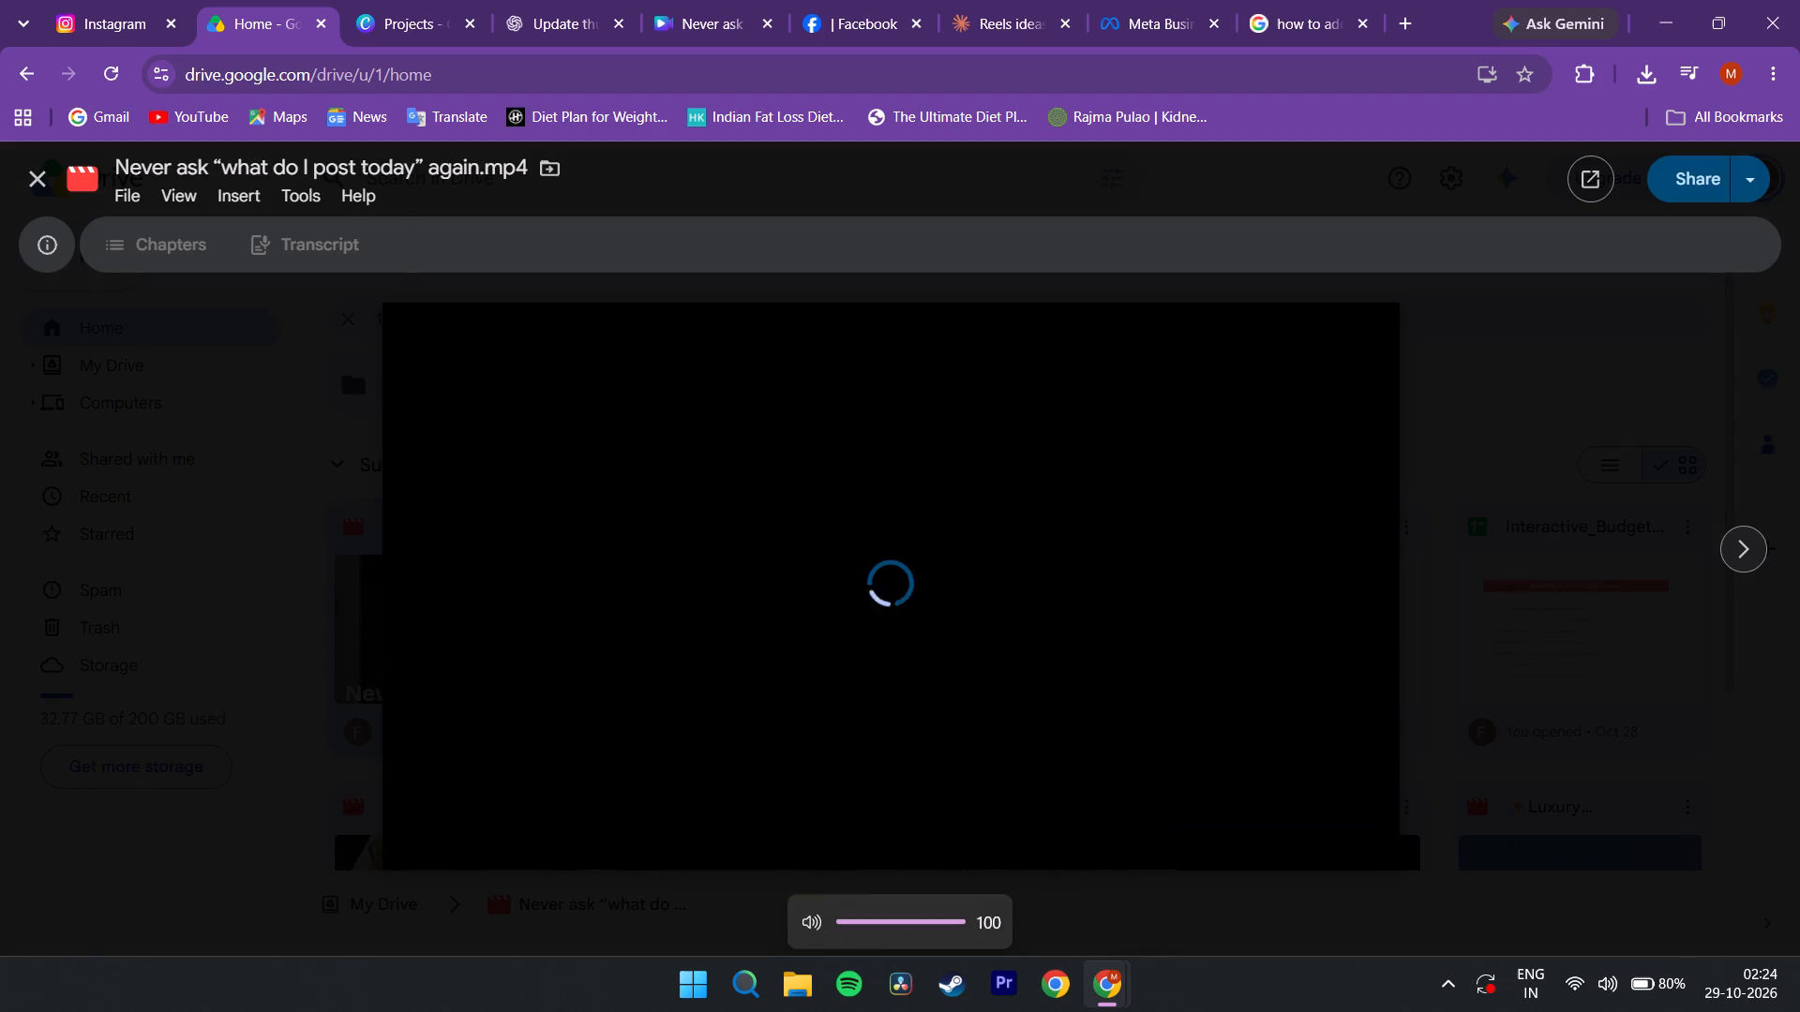
click(613, 608)
double_click(613, 608)
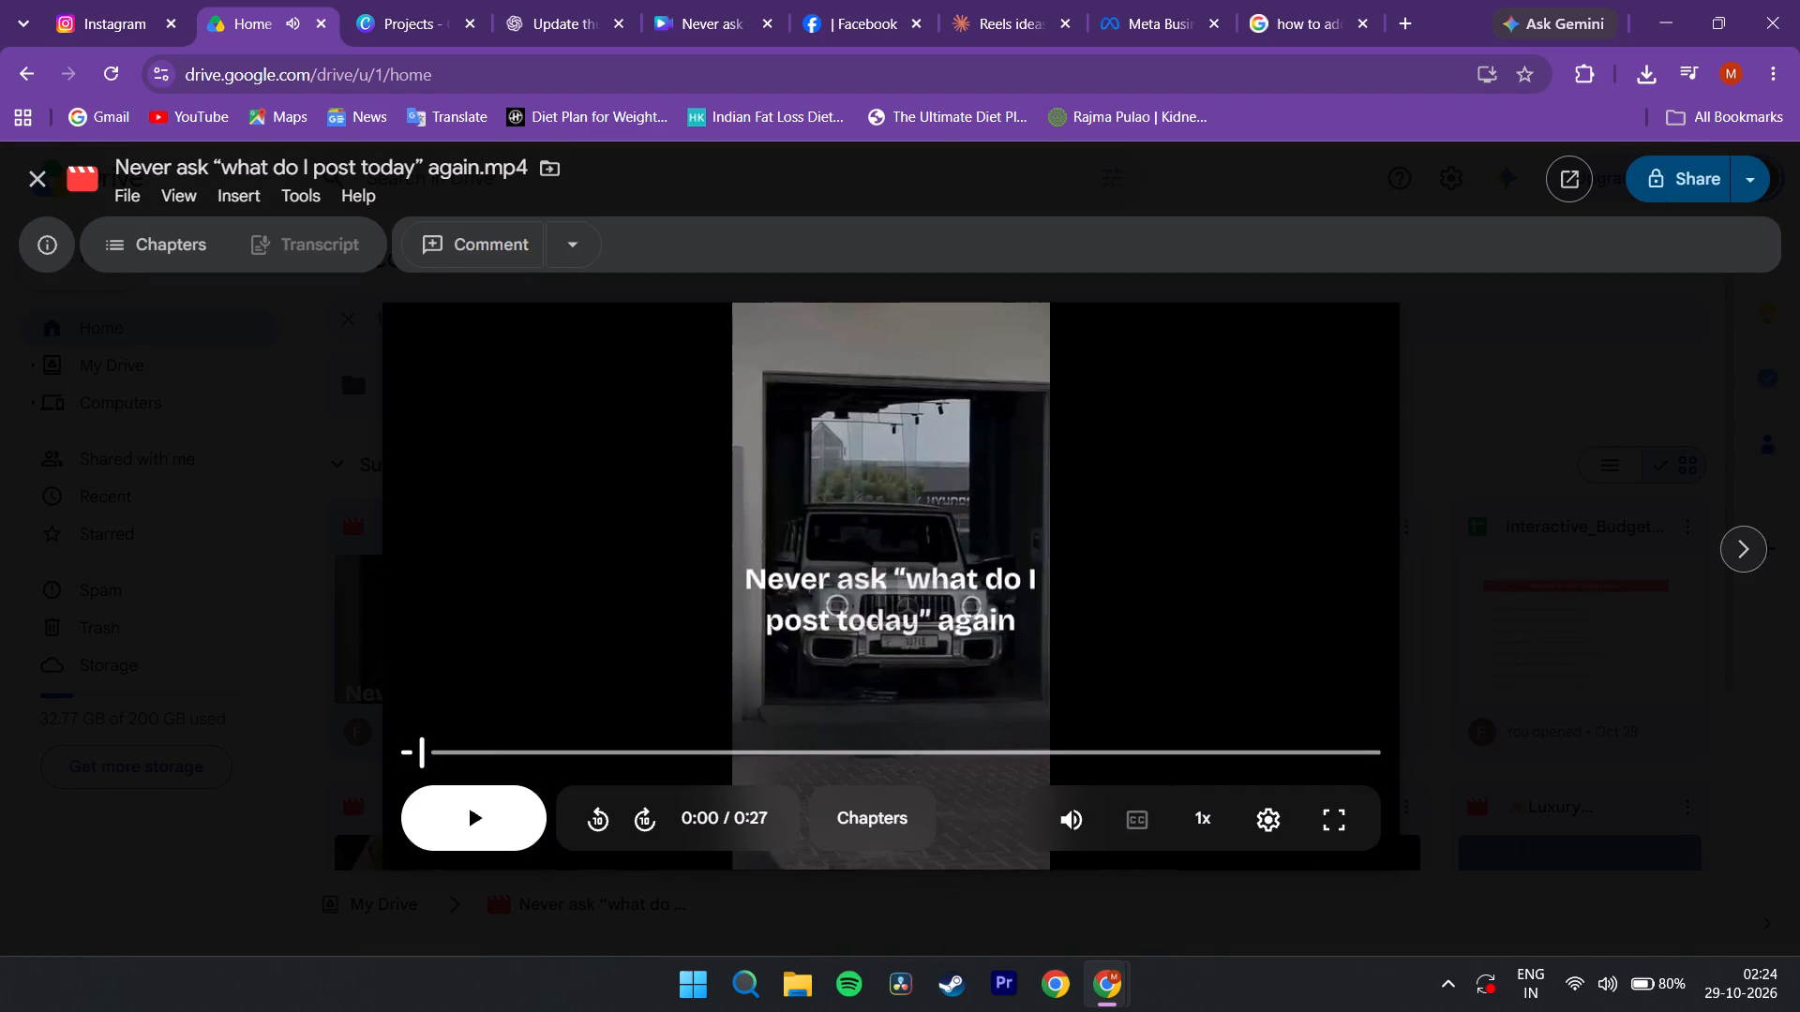
click(613, 608)
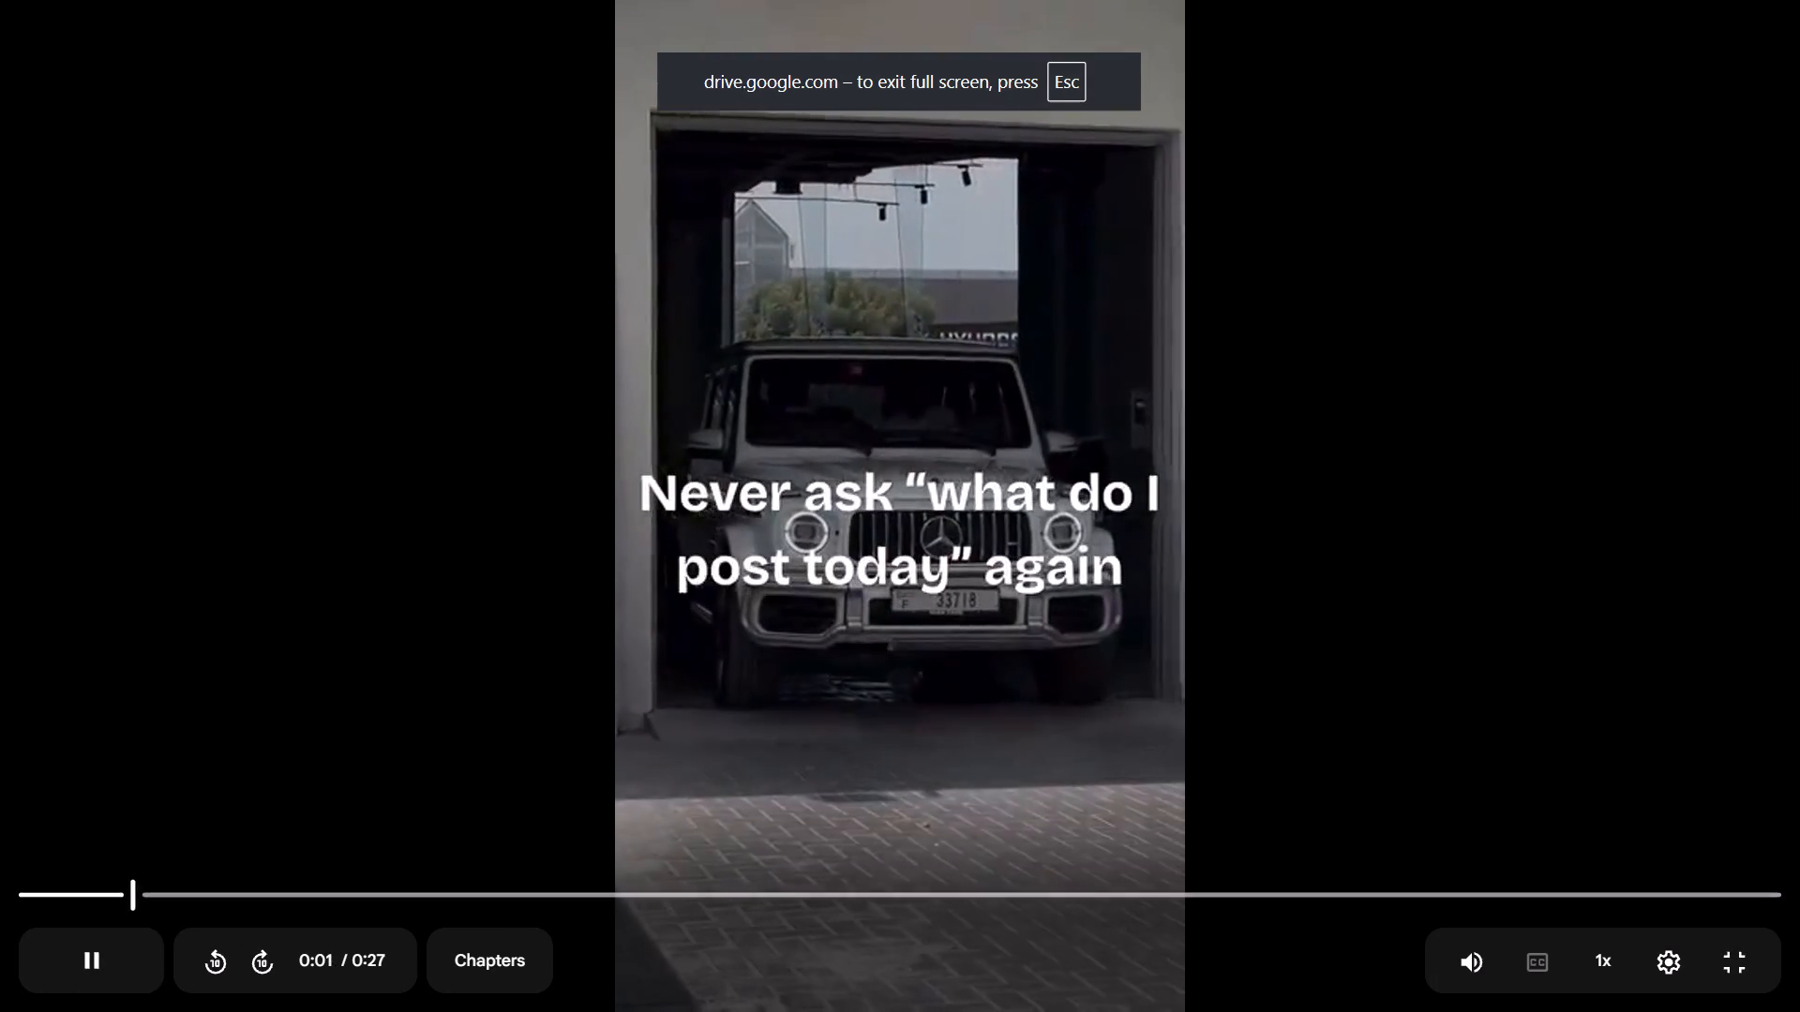
key(Escape)
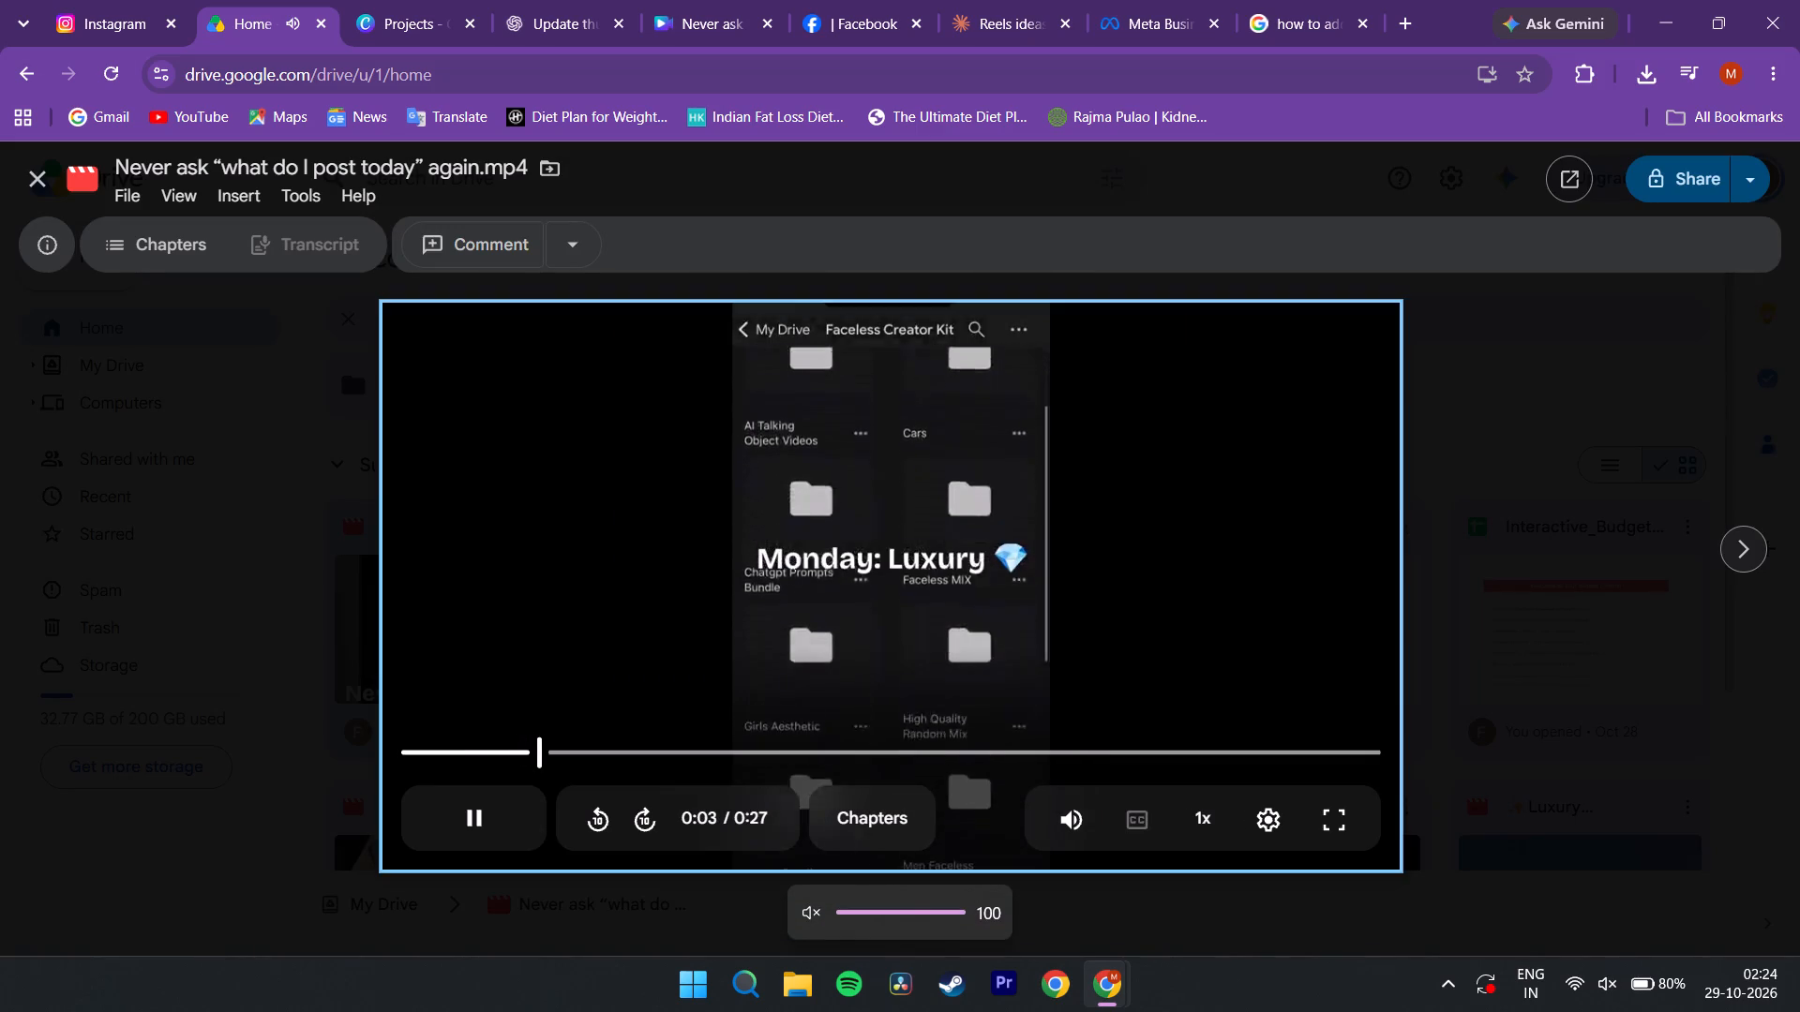
click(335, 646)
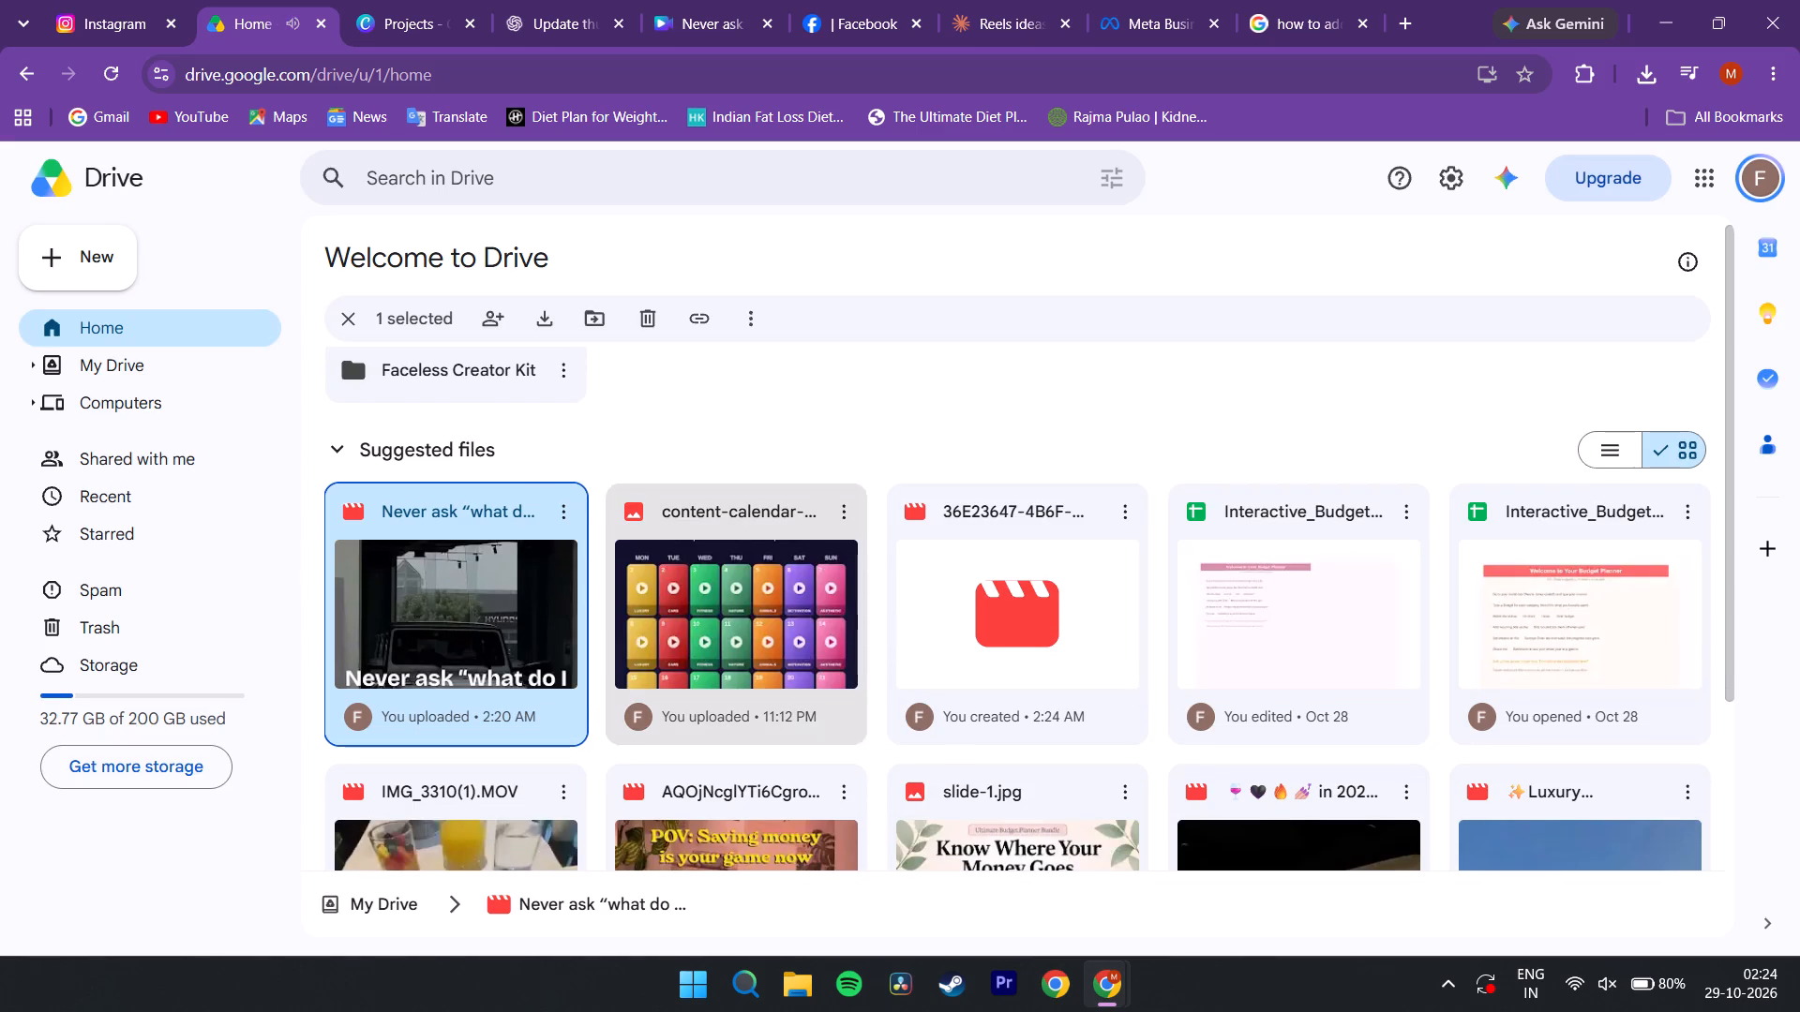
Check today's two videos in Drive's recent files, the 'Never ask' video and the one starting 36E23647, and refresh the list.
click(117, 77)
click(133, 484)
click(136, 464)
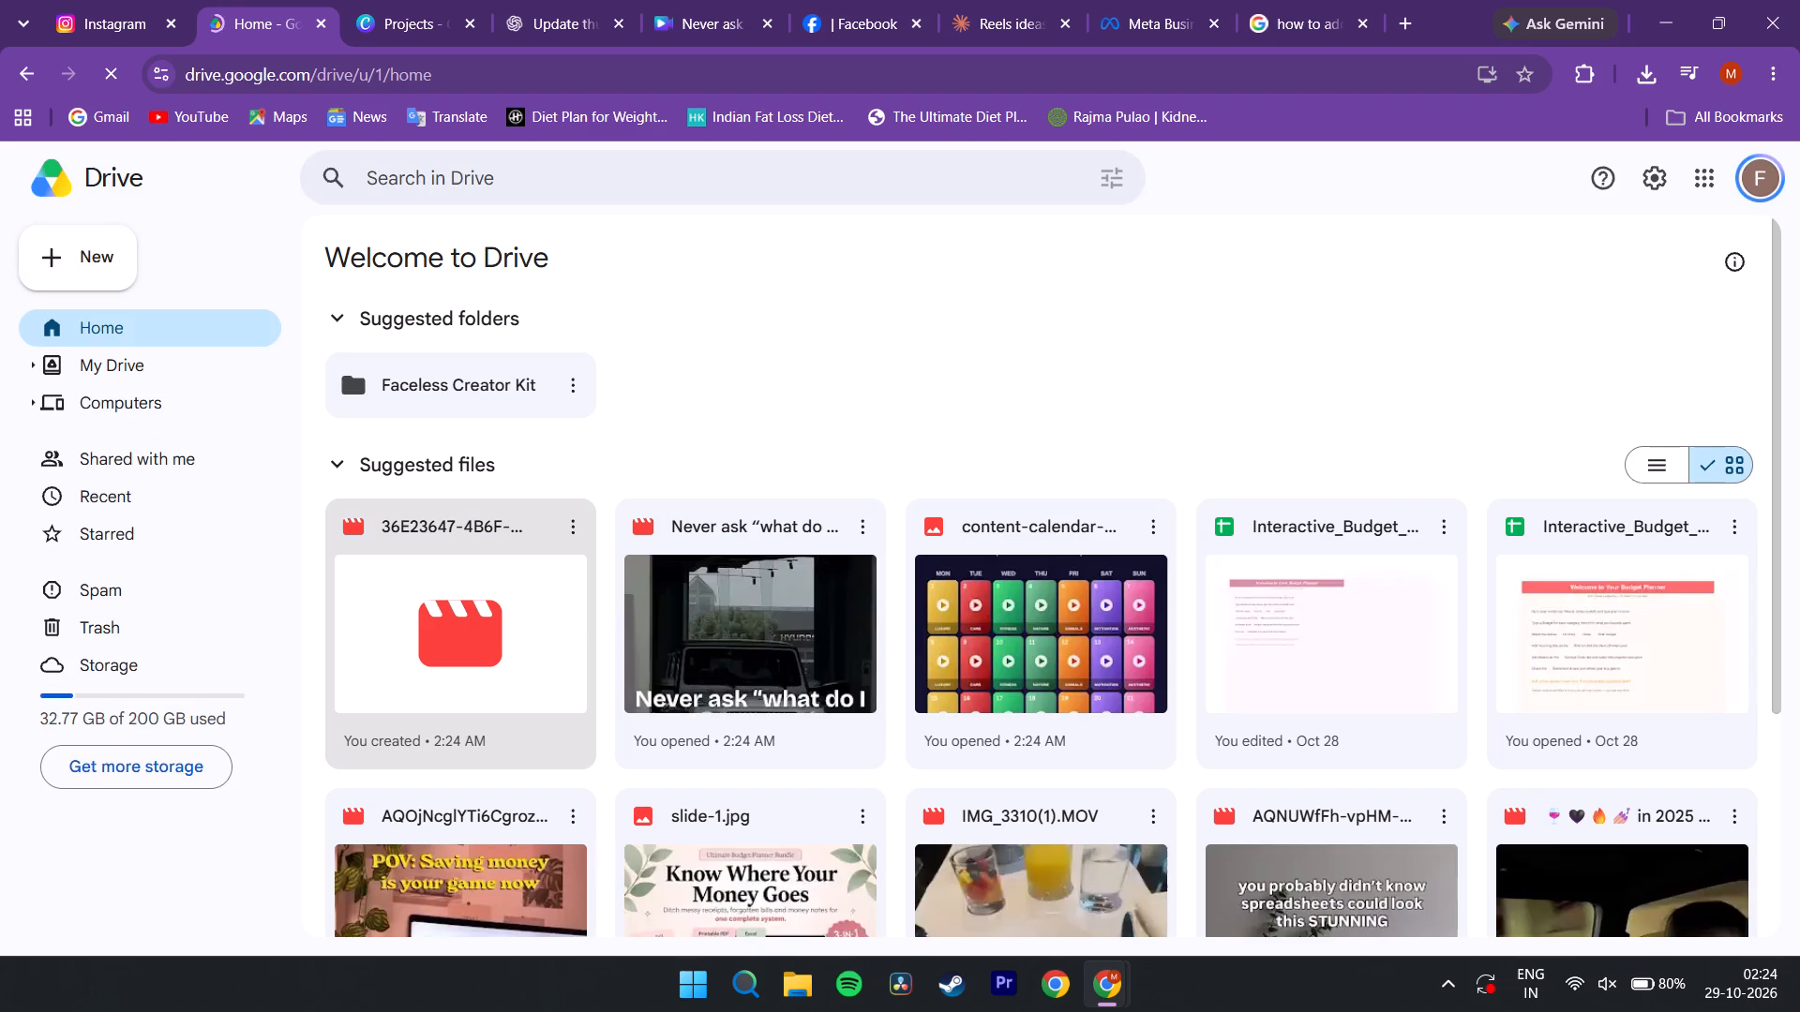
click(148, 490)
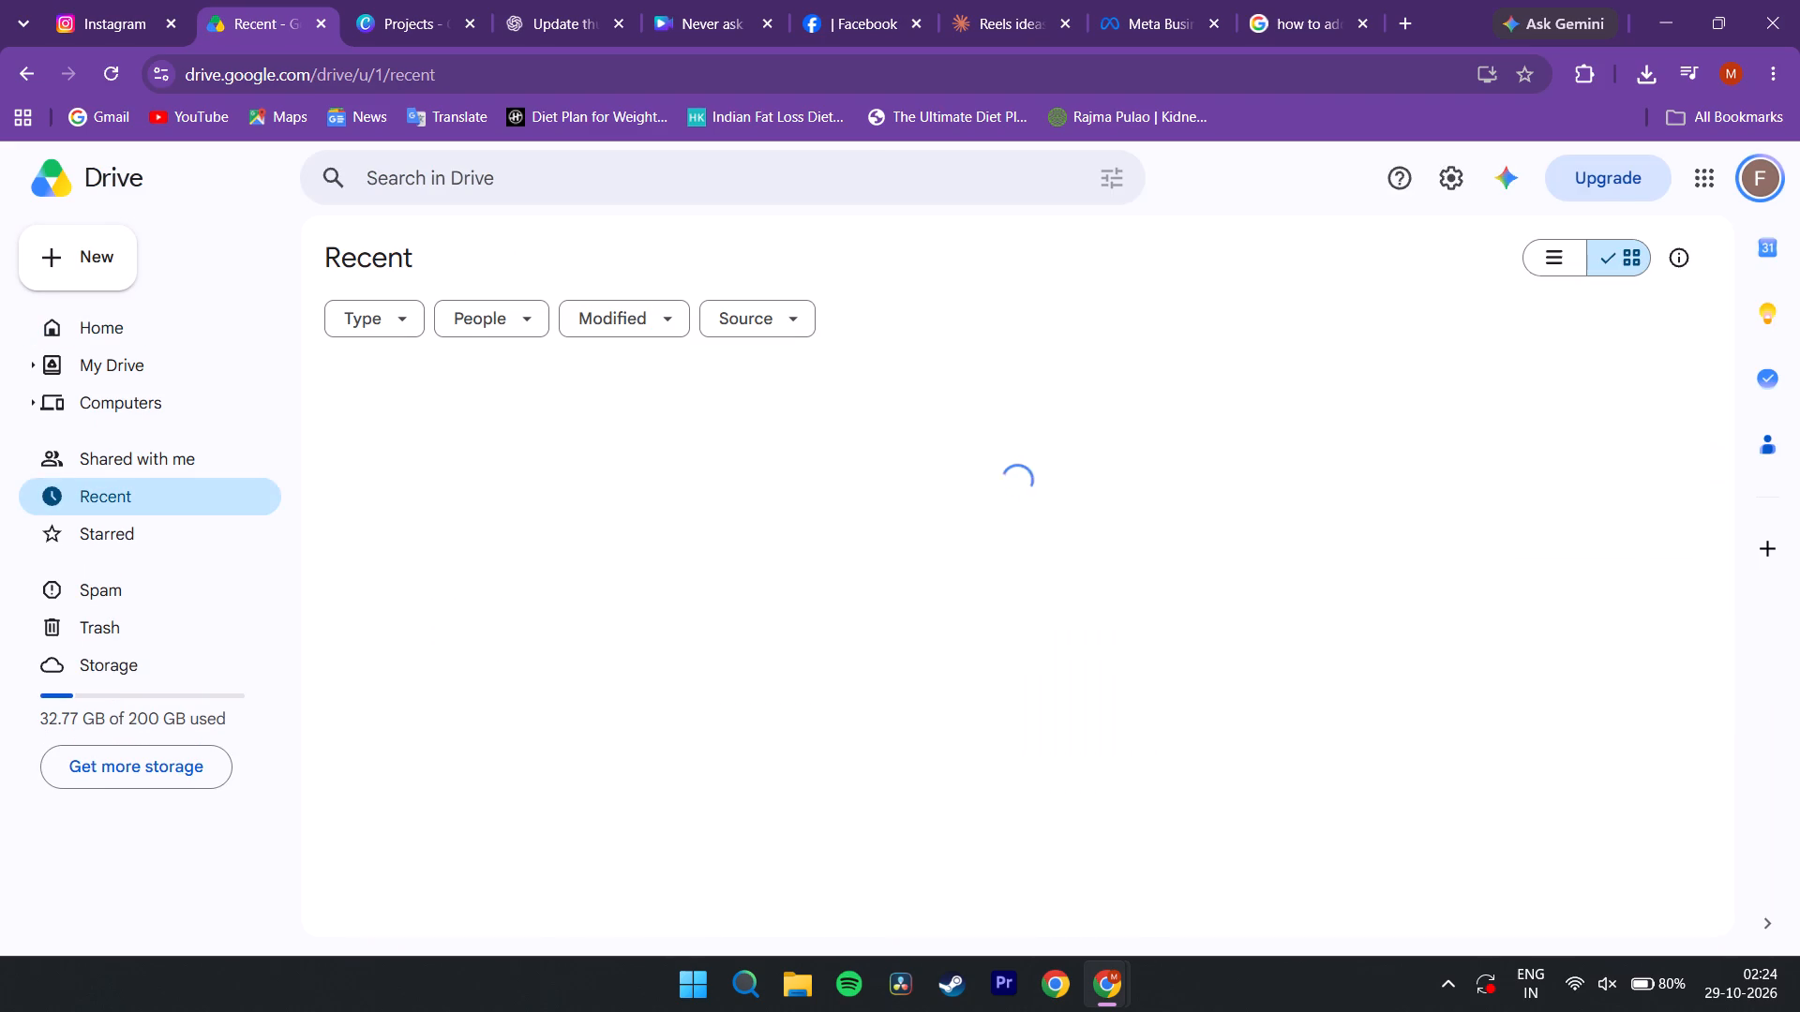
double_click(486, 633)
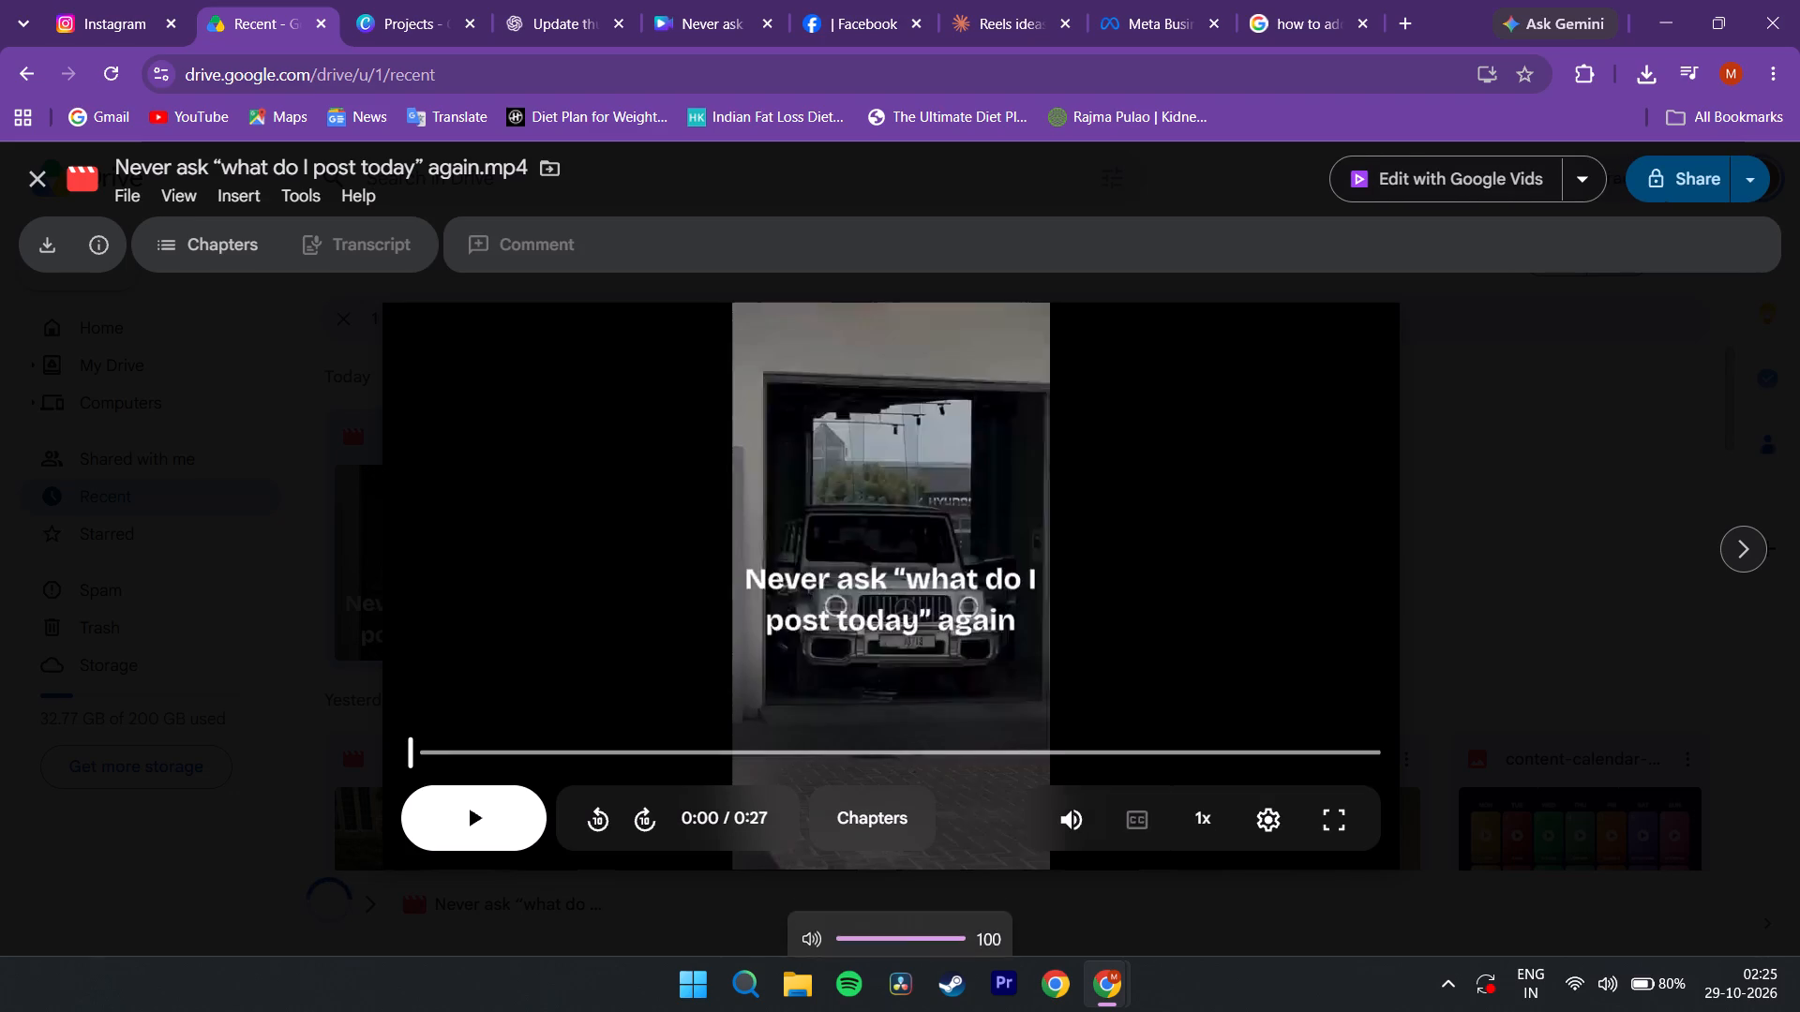
click(330, 632)
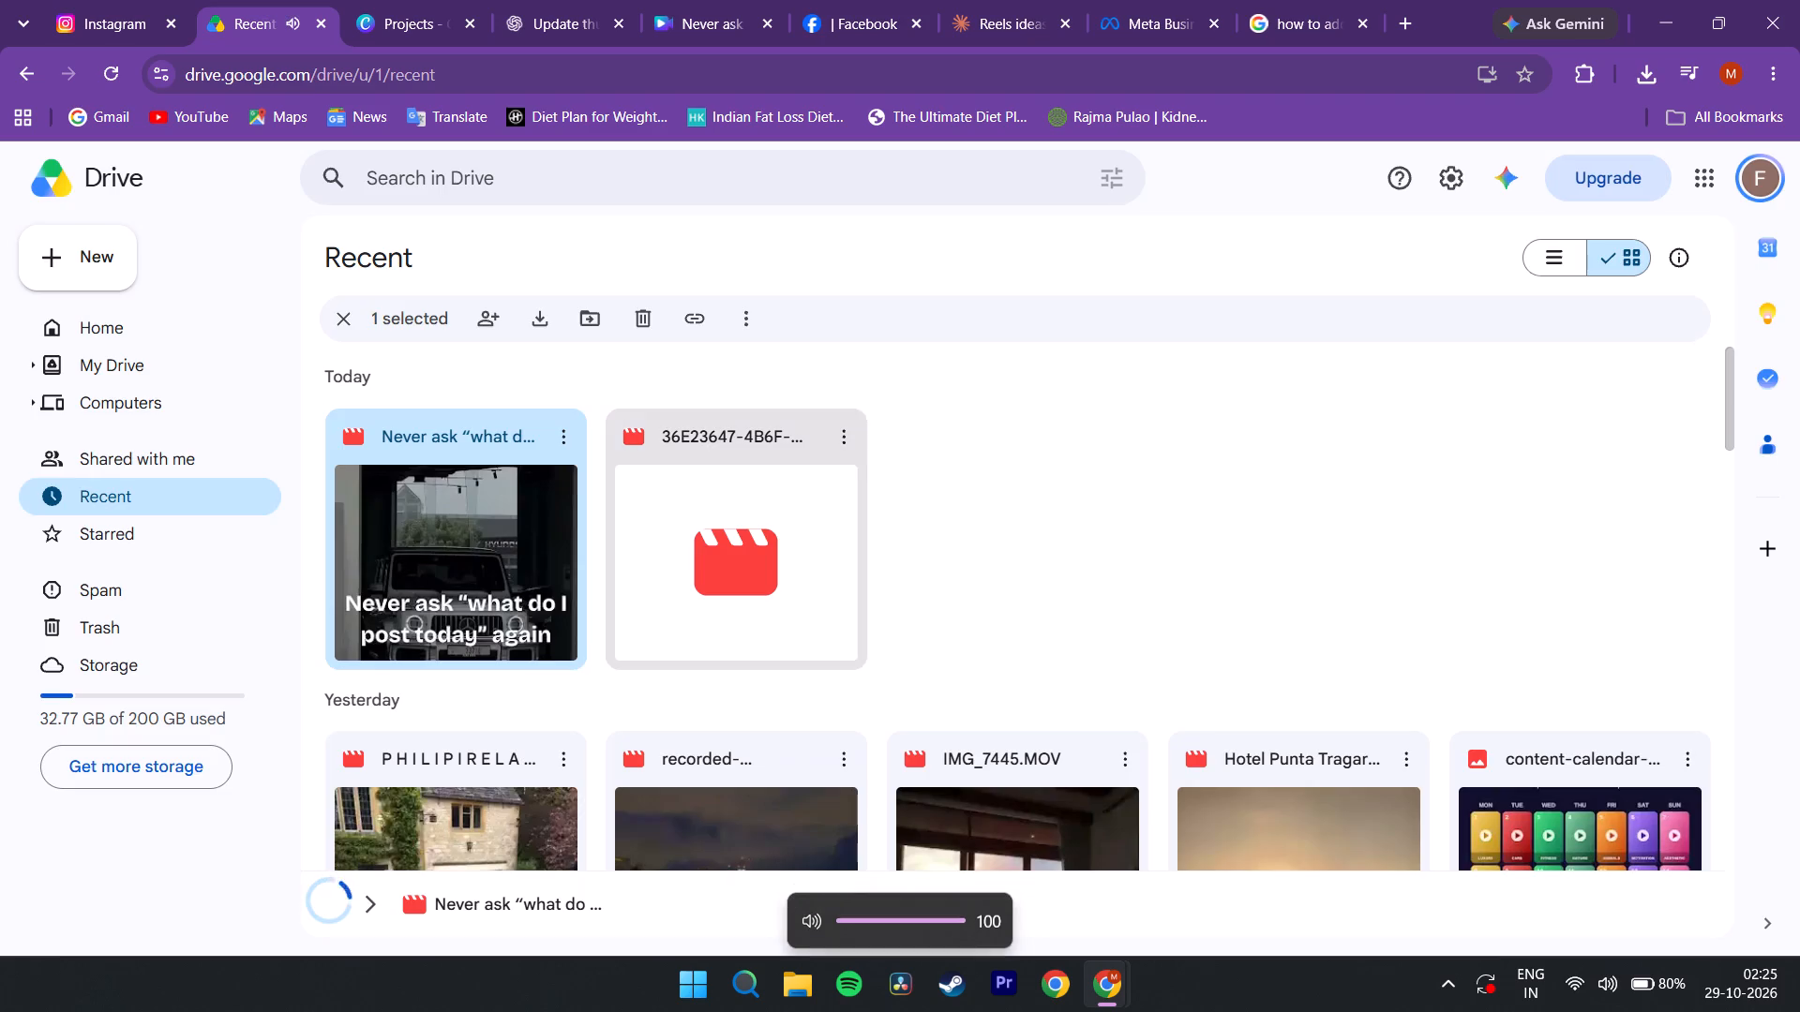
double_click(749, 584)
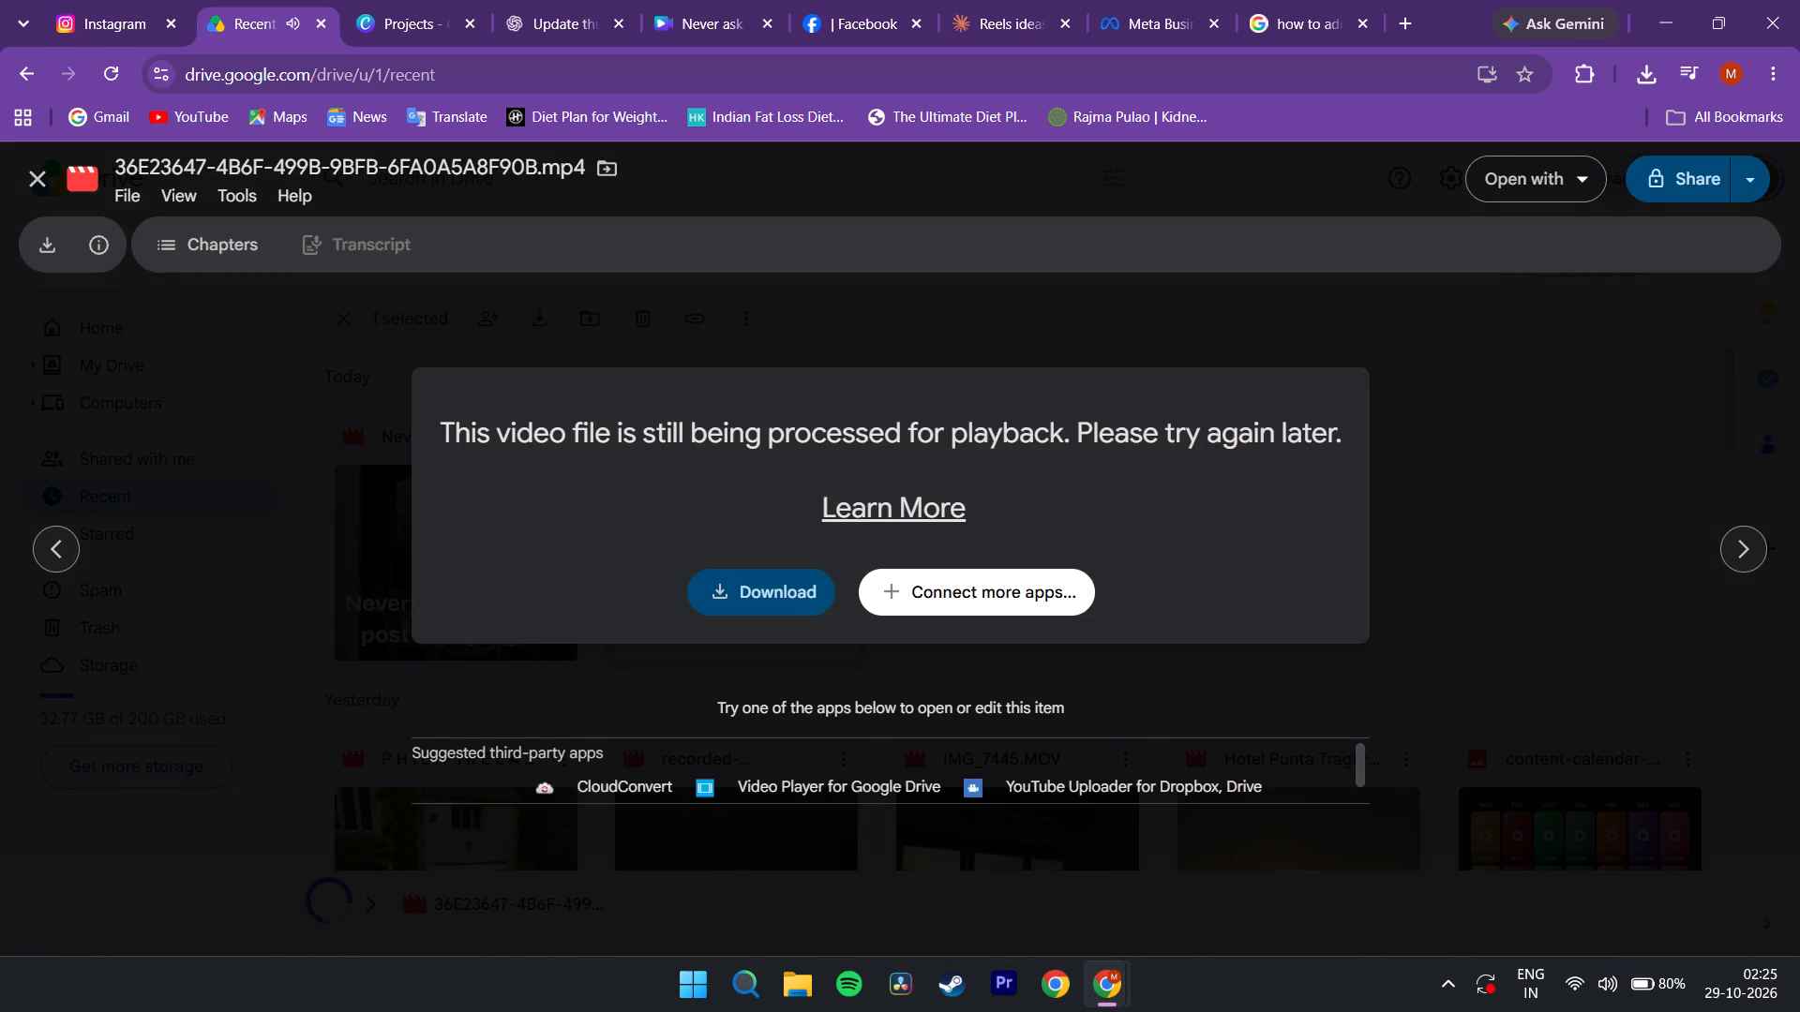
click(1523, 589)
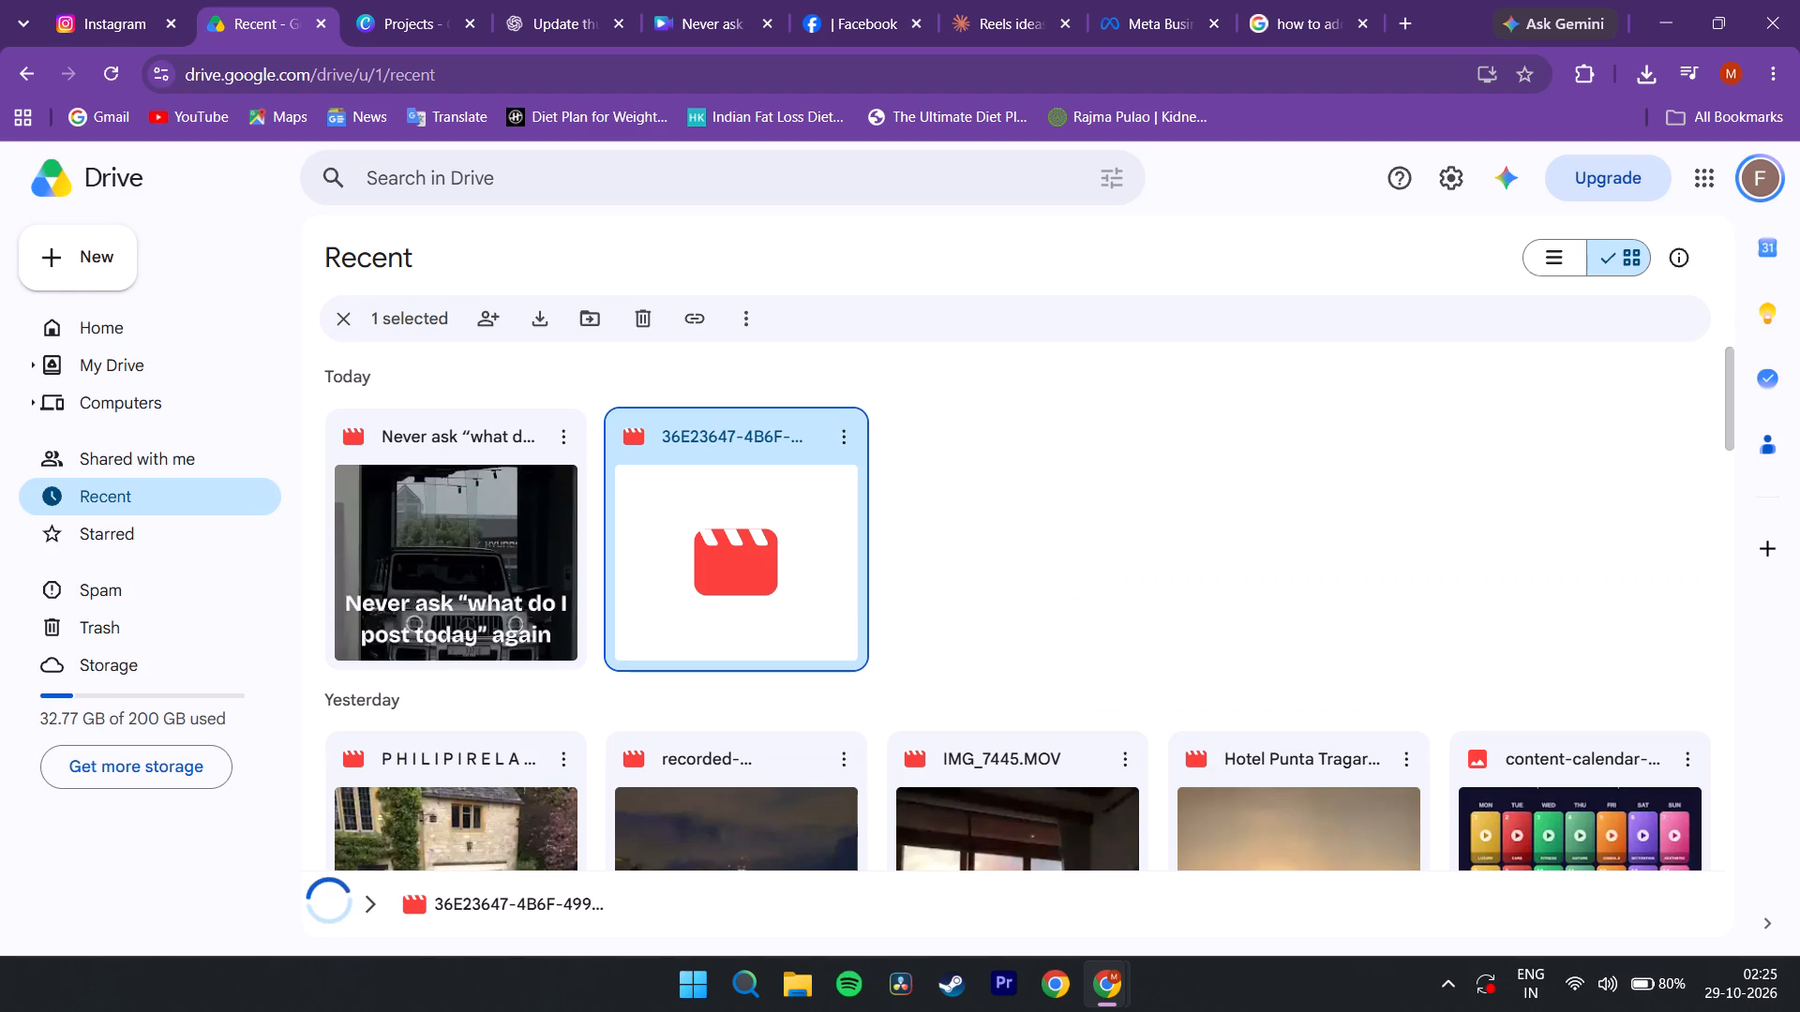
click(122, 74)
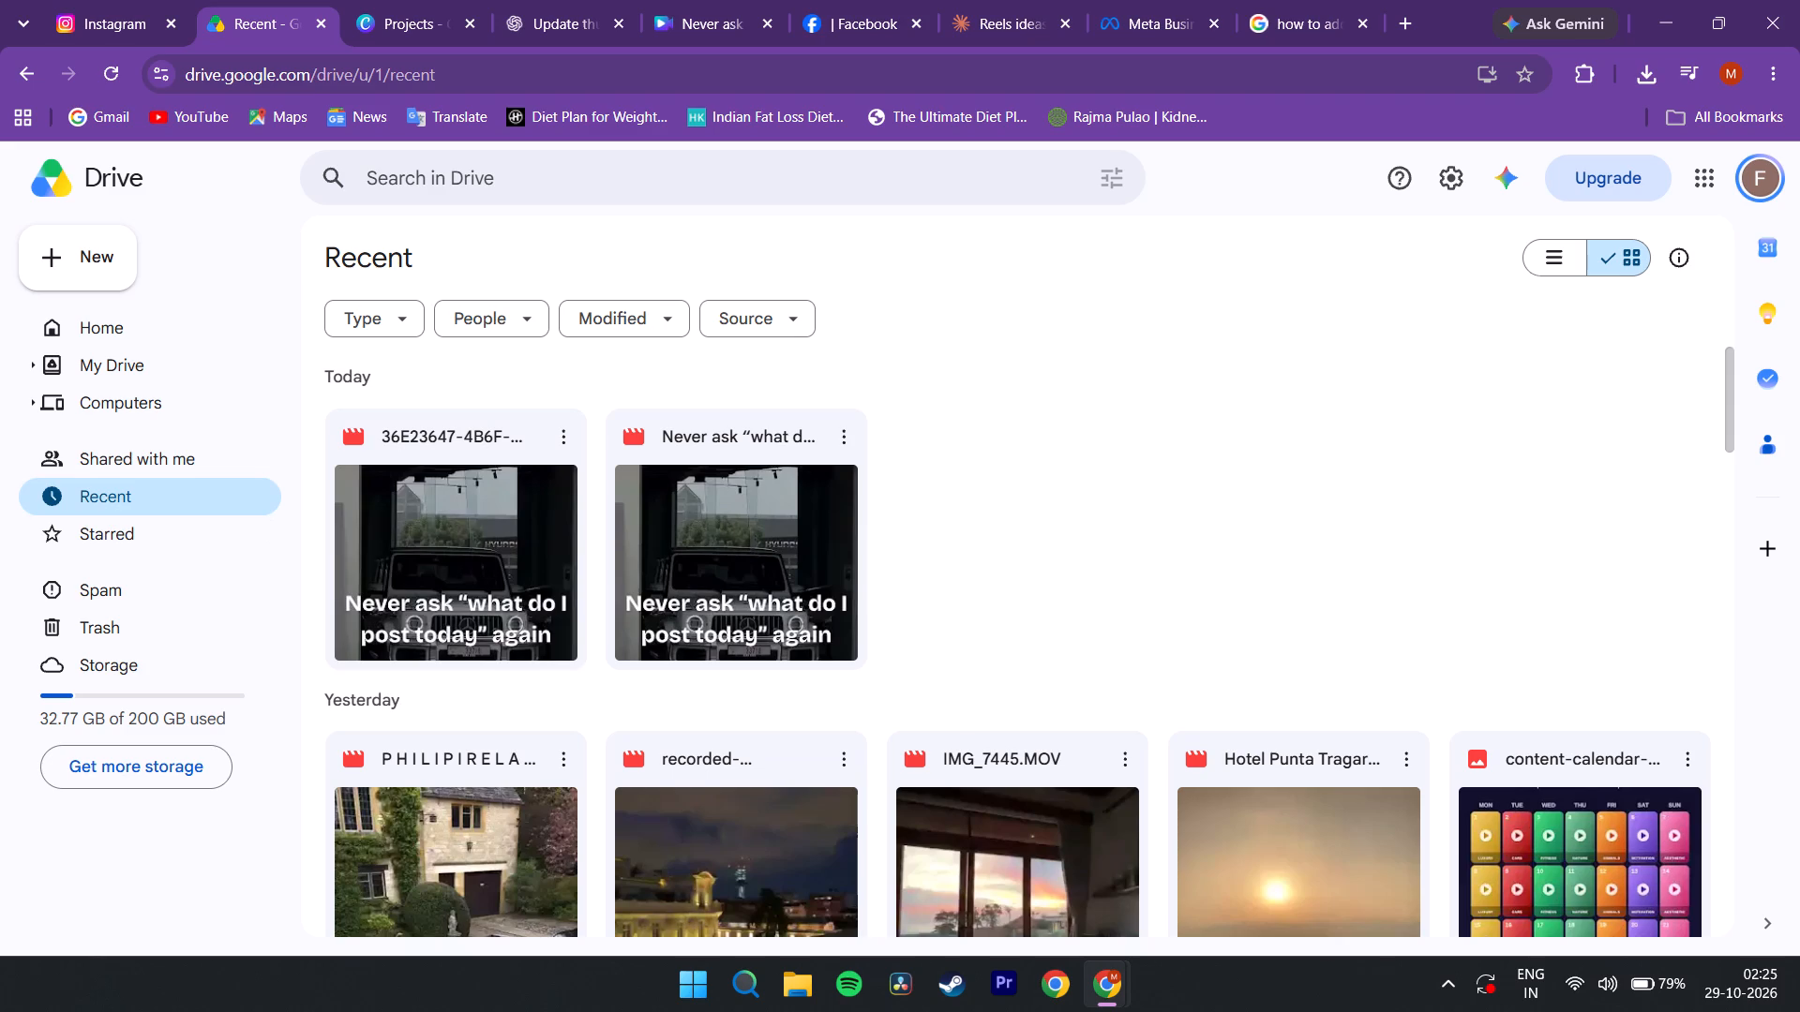
Open today's video starting 36E23647 in Drive, download it and close its preview.
double_click(446, 577)
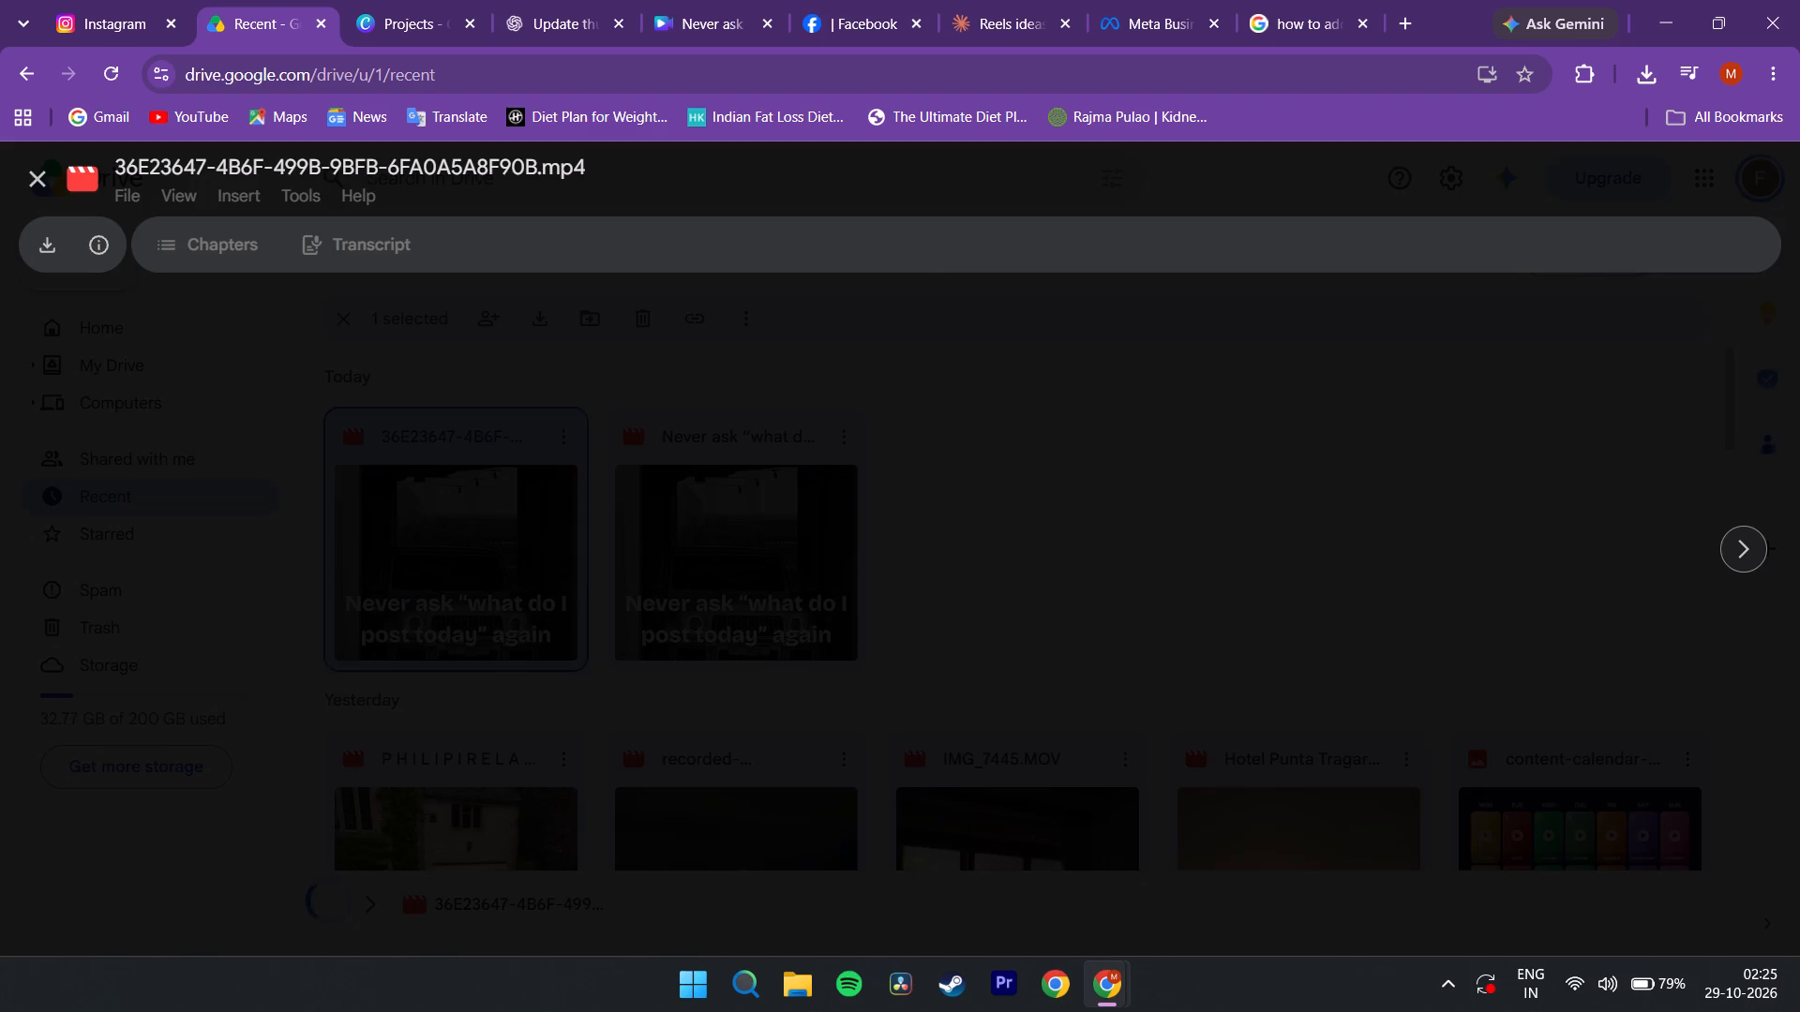
scroll(493, 342, left, 1)
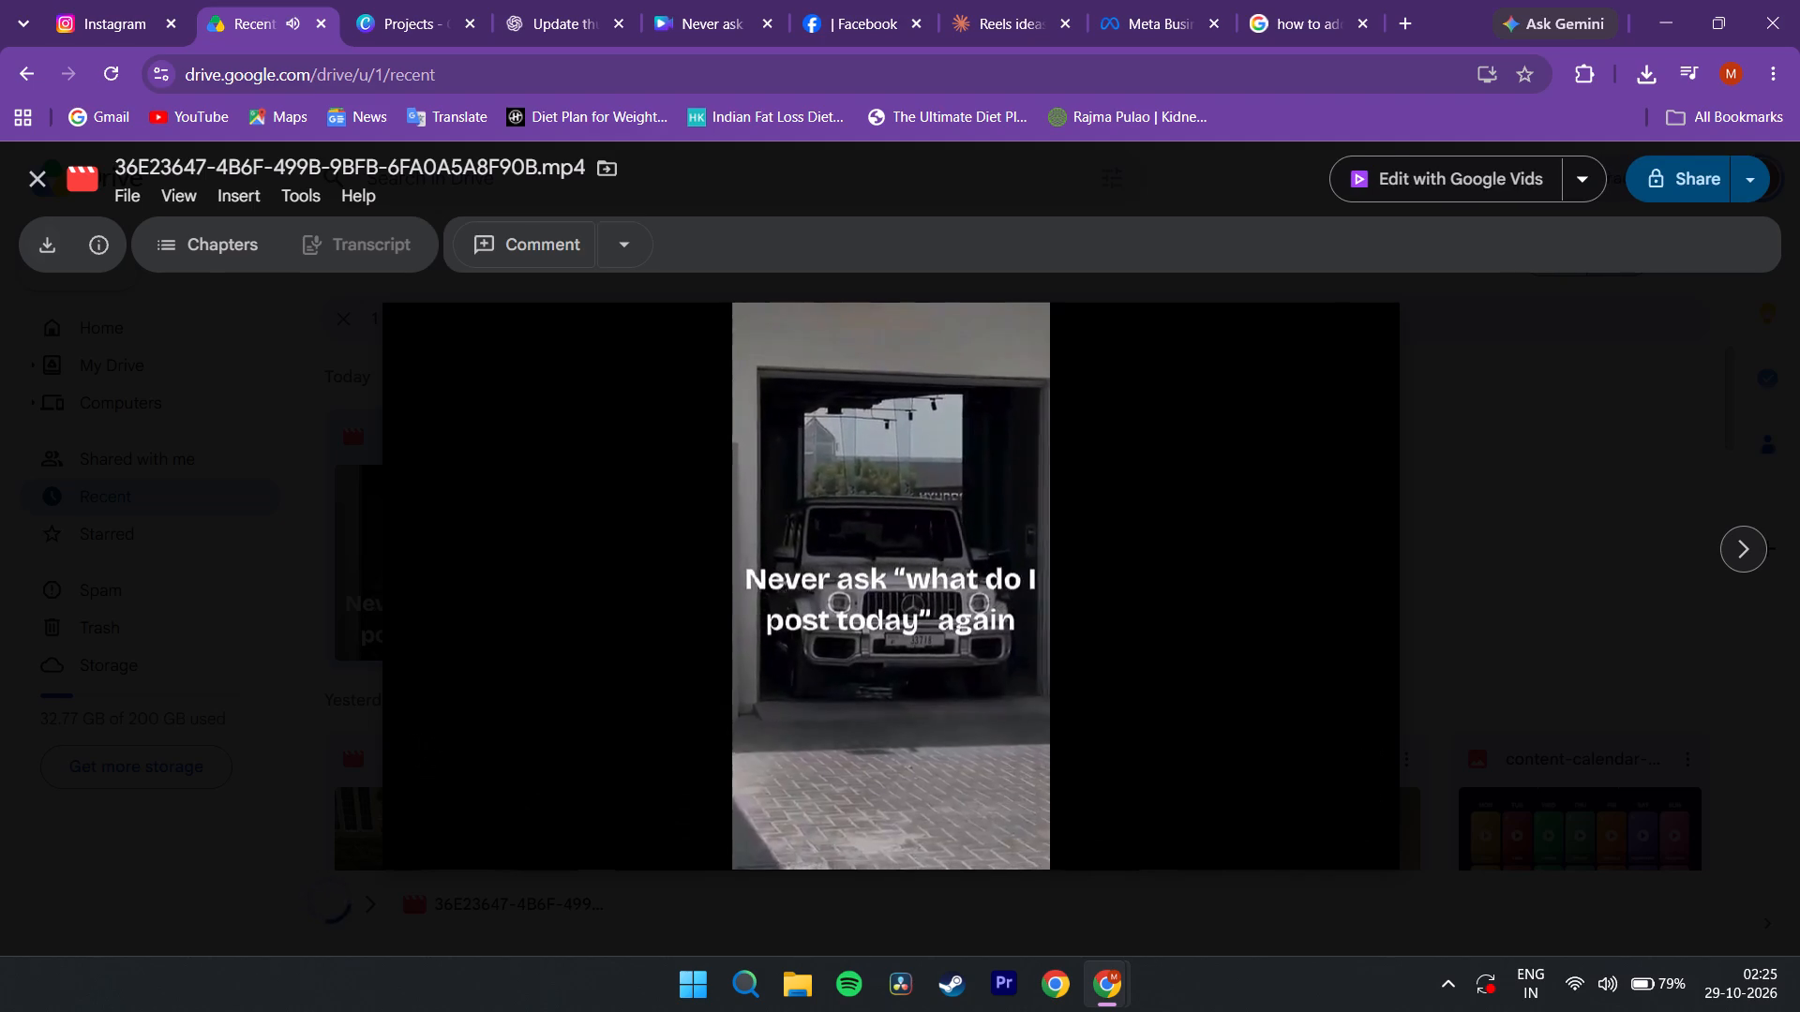
click(53, 254)
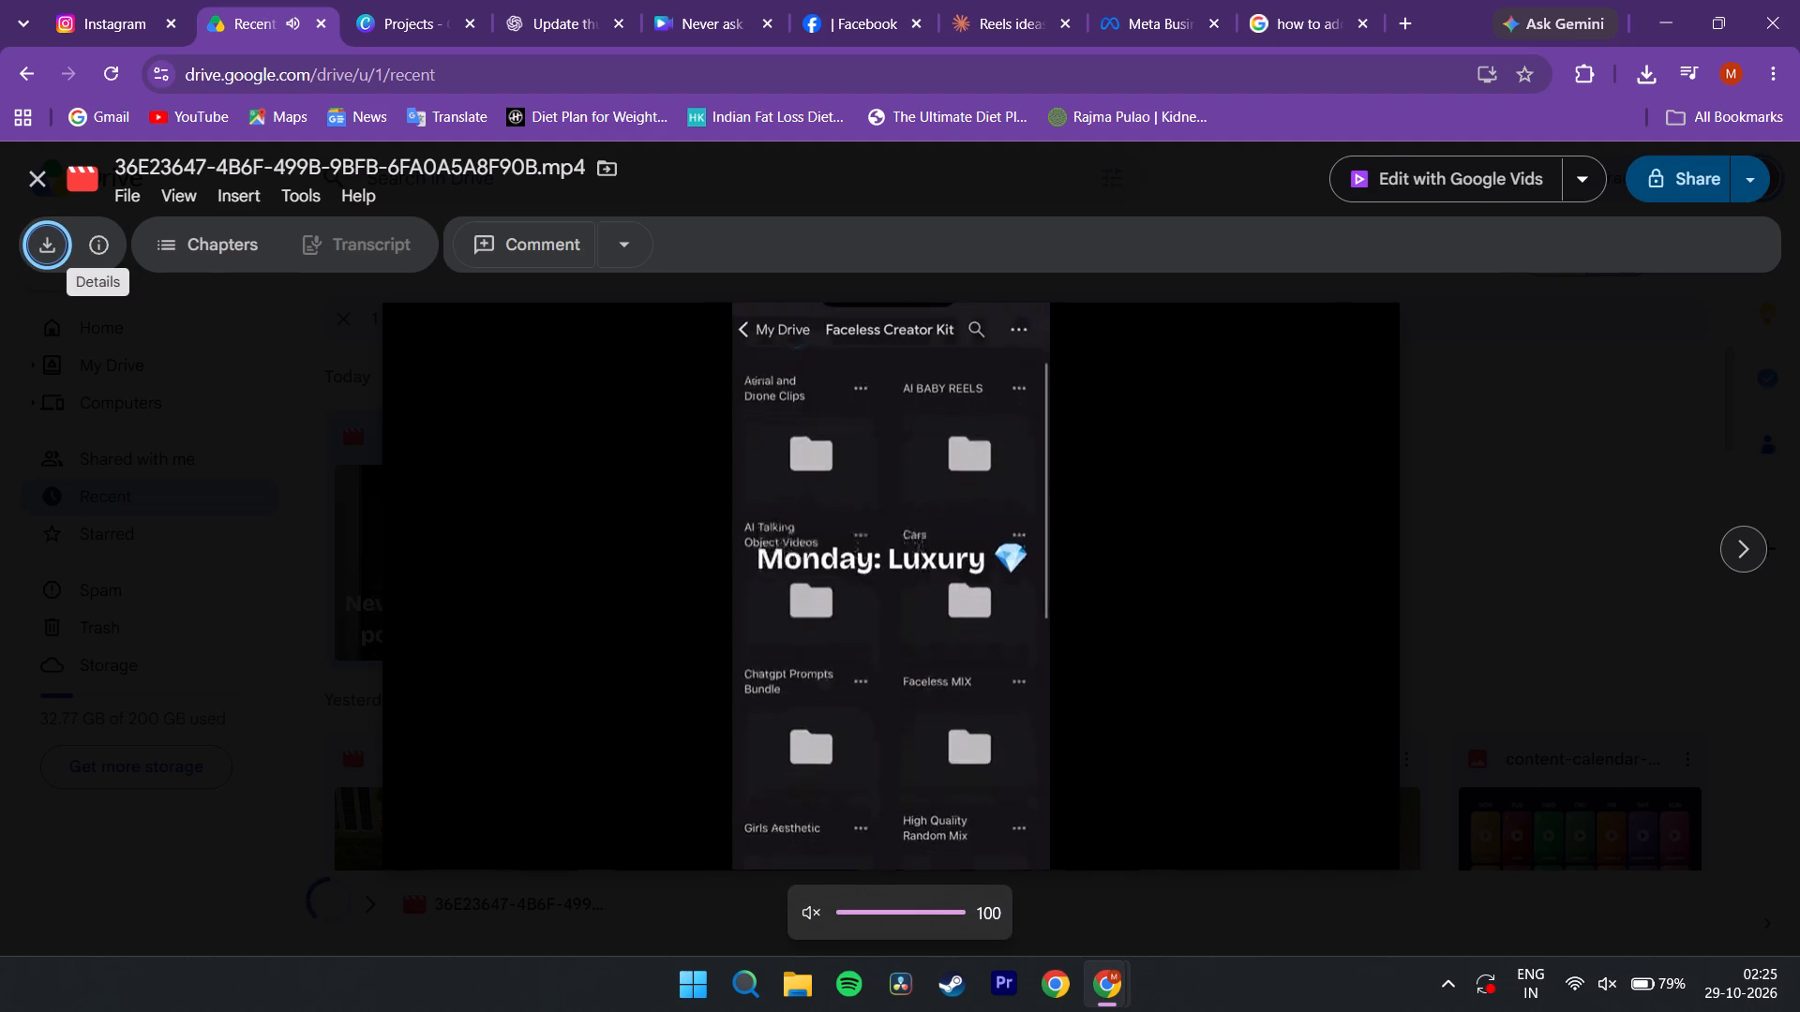
click(325, 580)
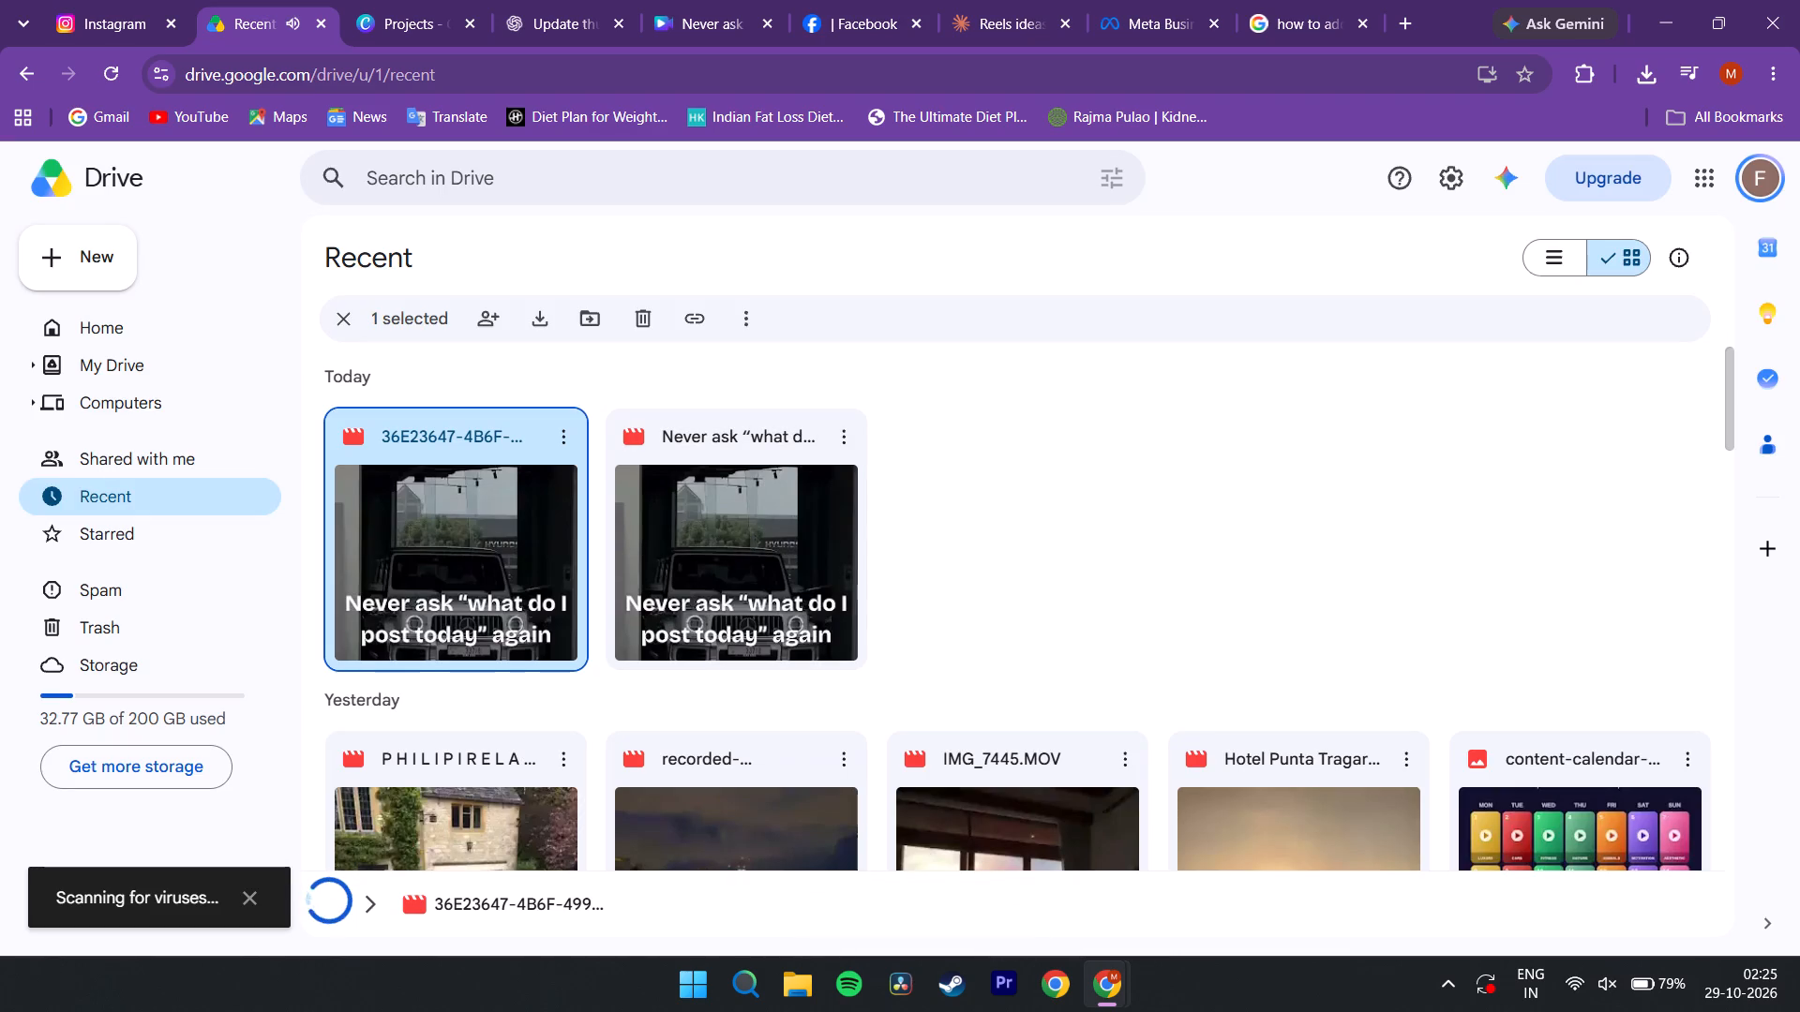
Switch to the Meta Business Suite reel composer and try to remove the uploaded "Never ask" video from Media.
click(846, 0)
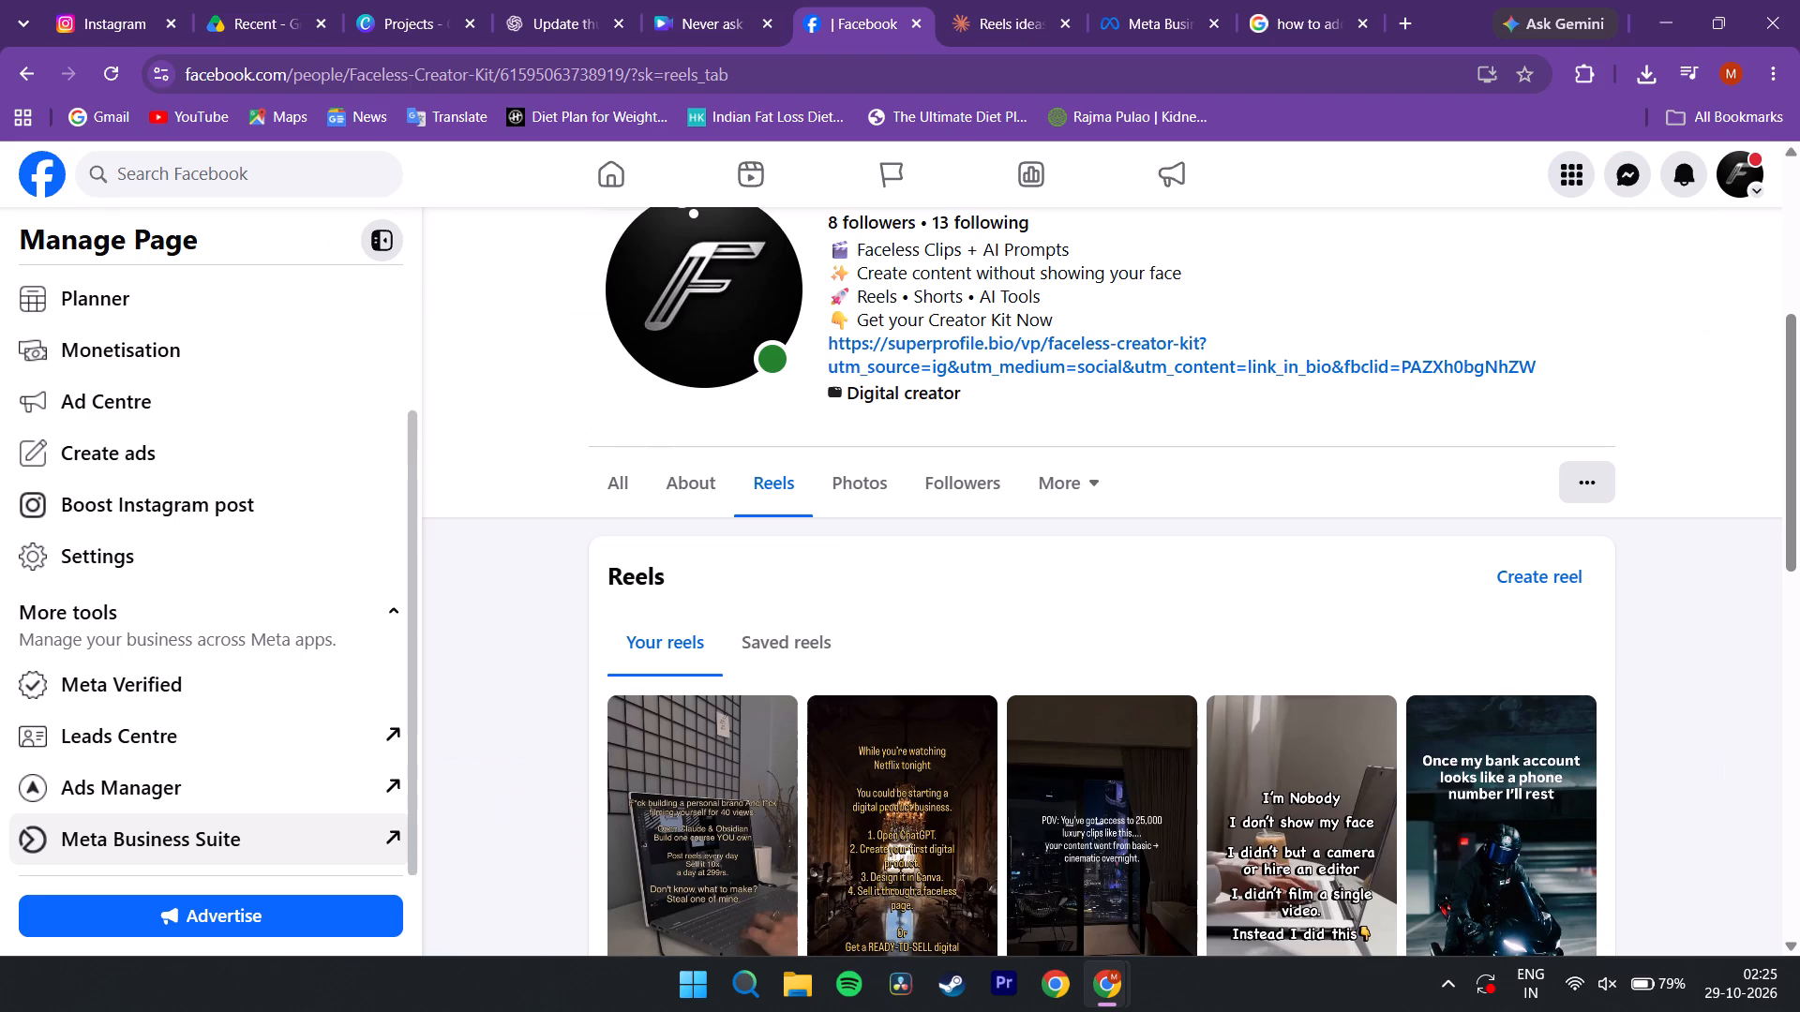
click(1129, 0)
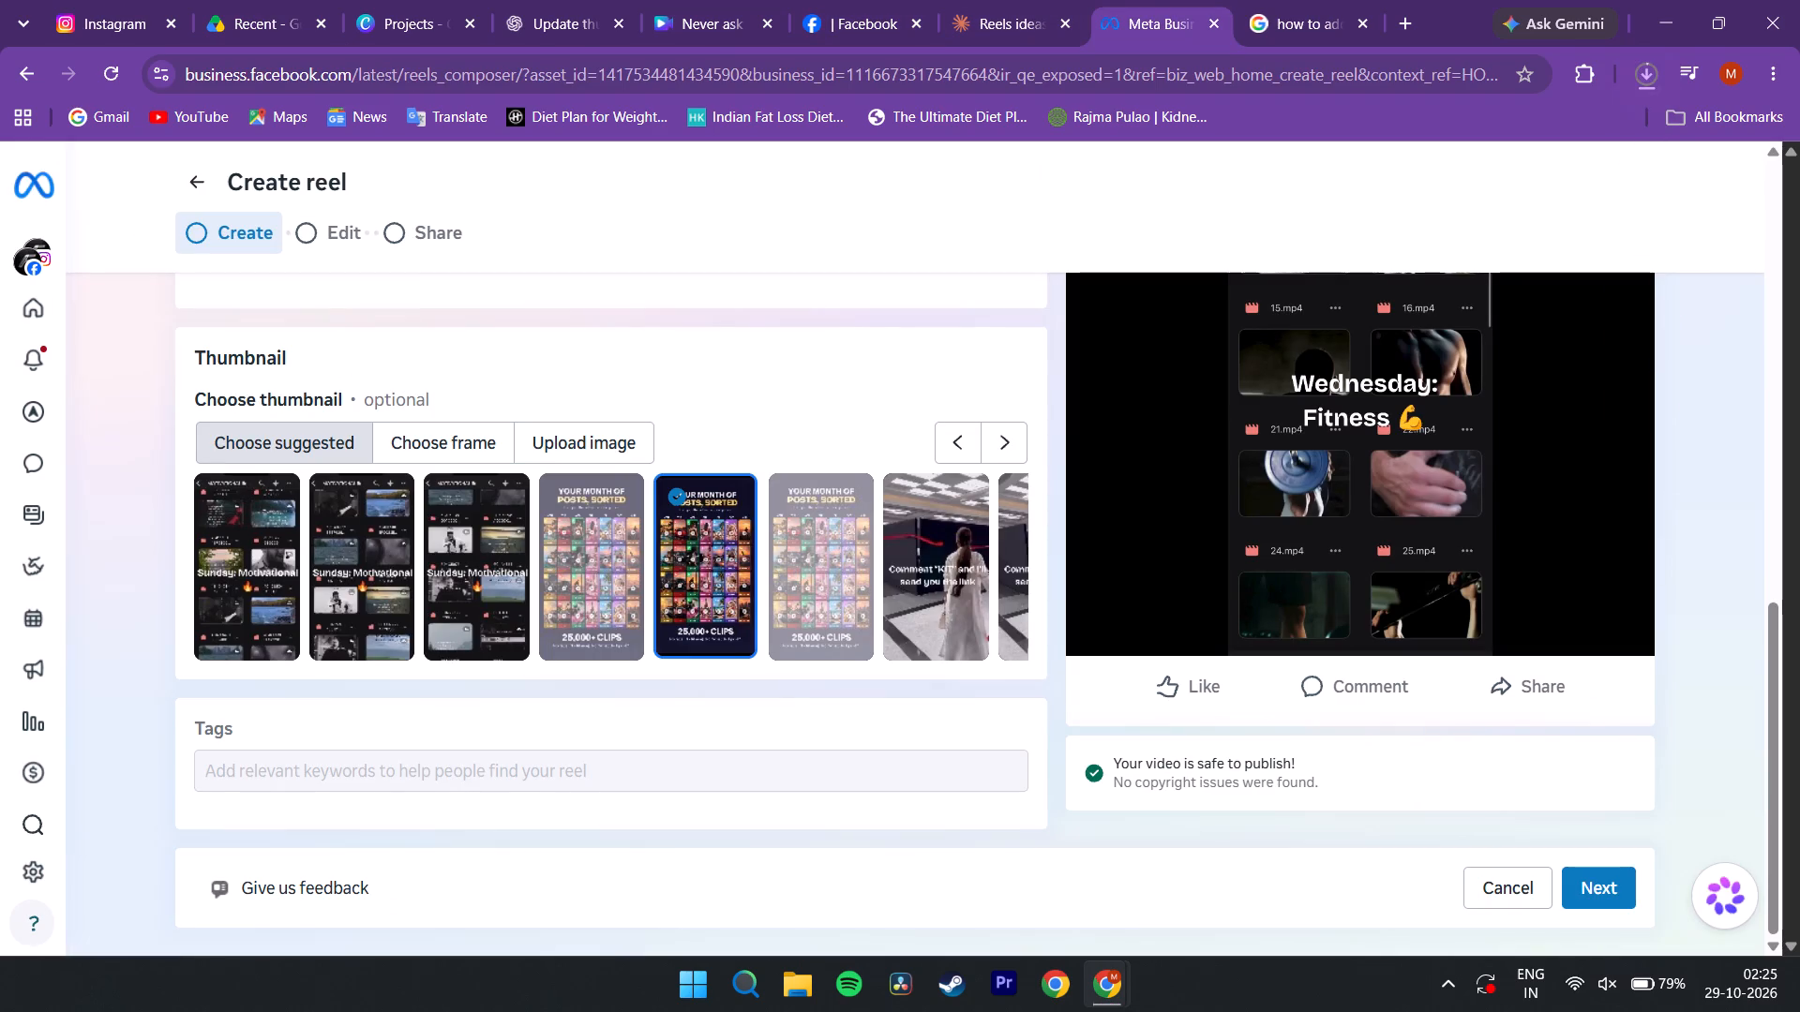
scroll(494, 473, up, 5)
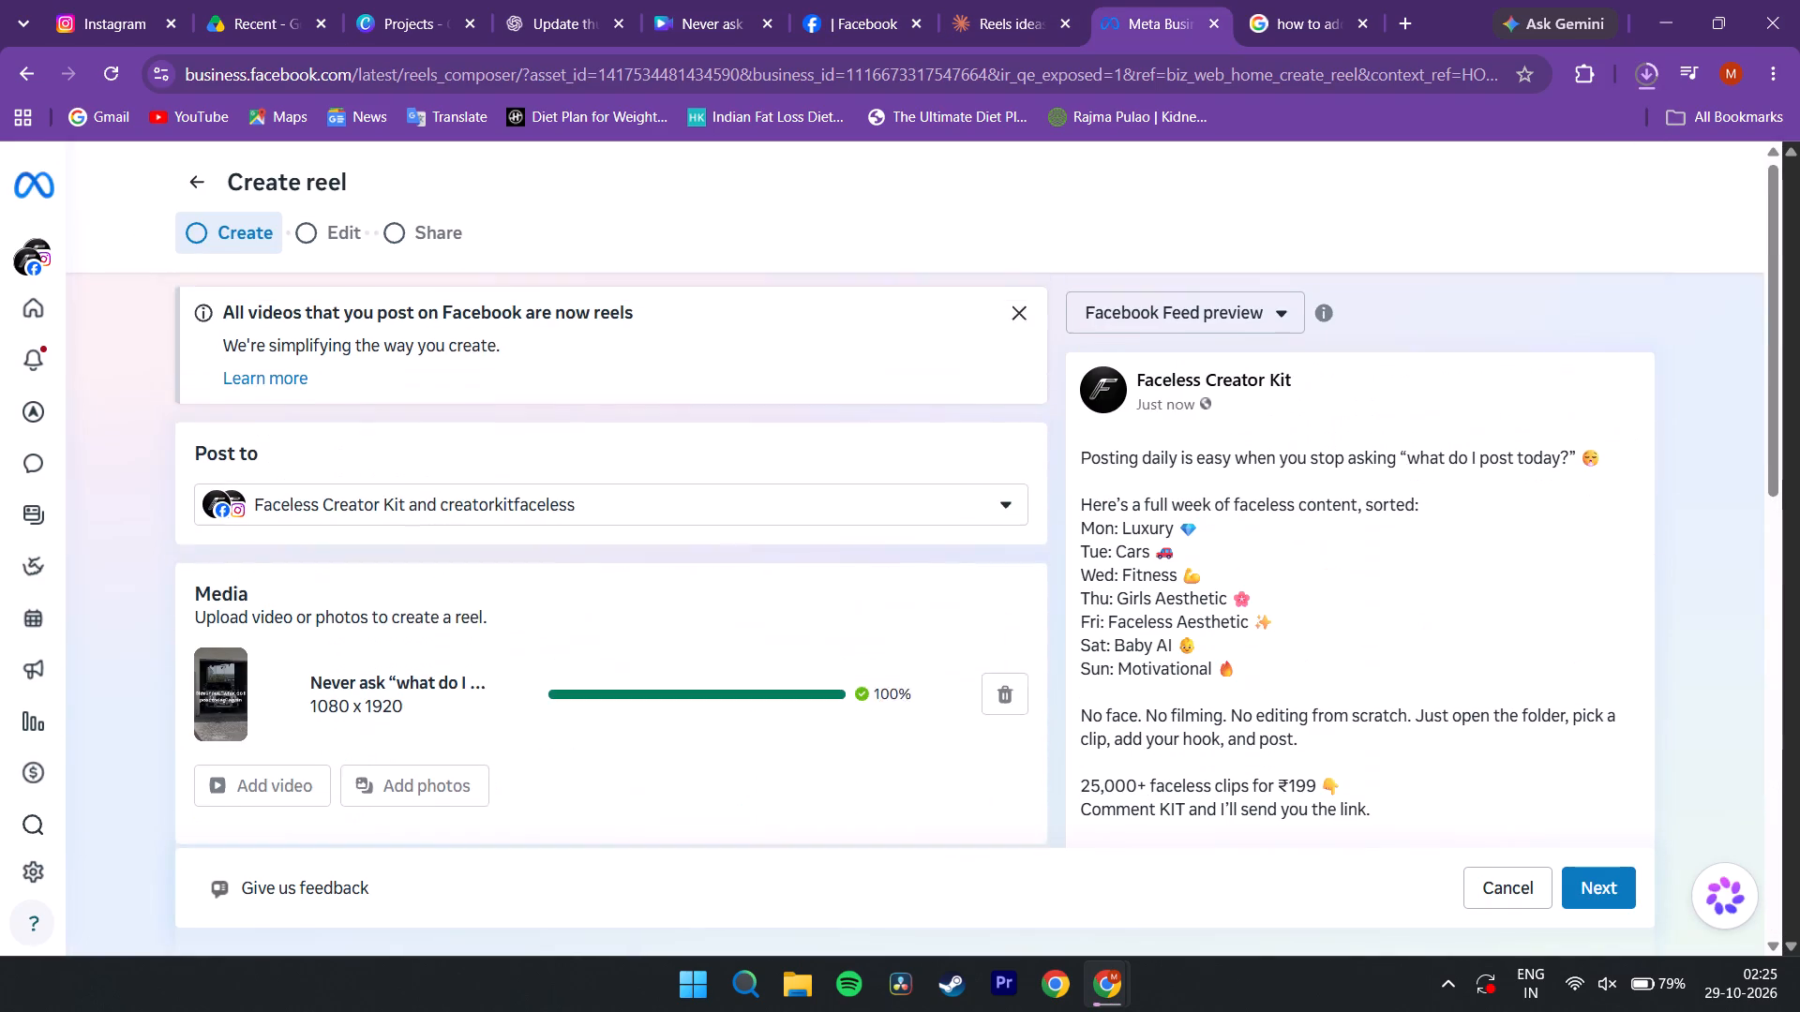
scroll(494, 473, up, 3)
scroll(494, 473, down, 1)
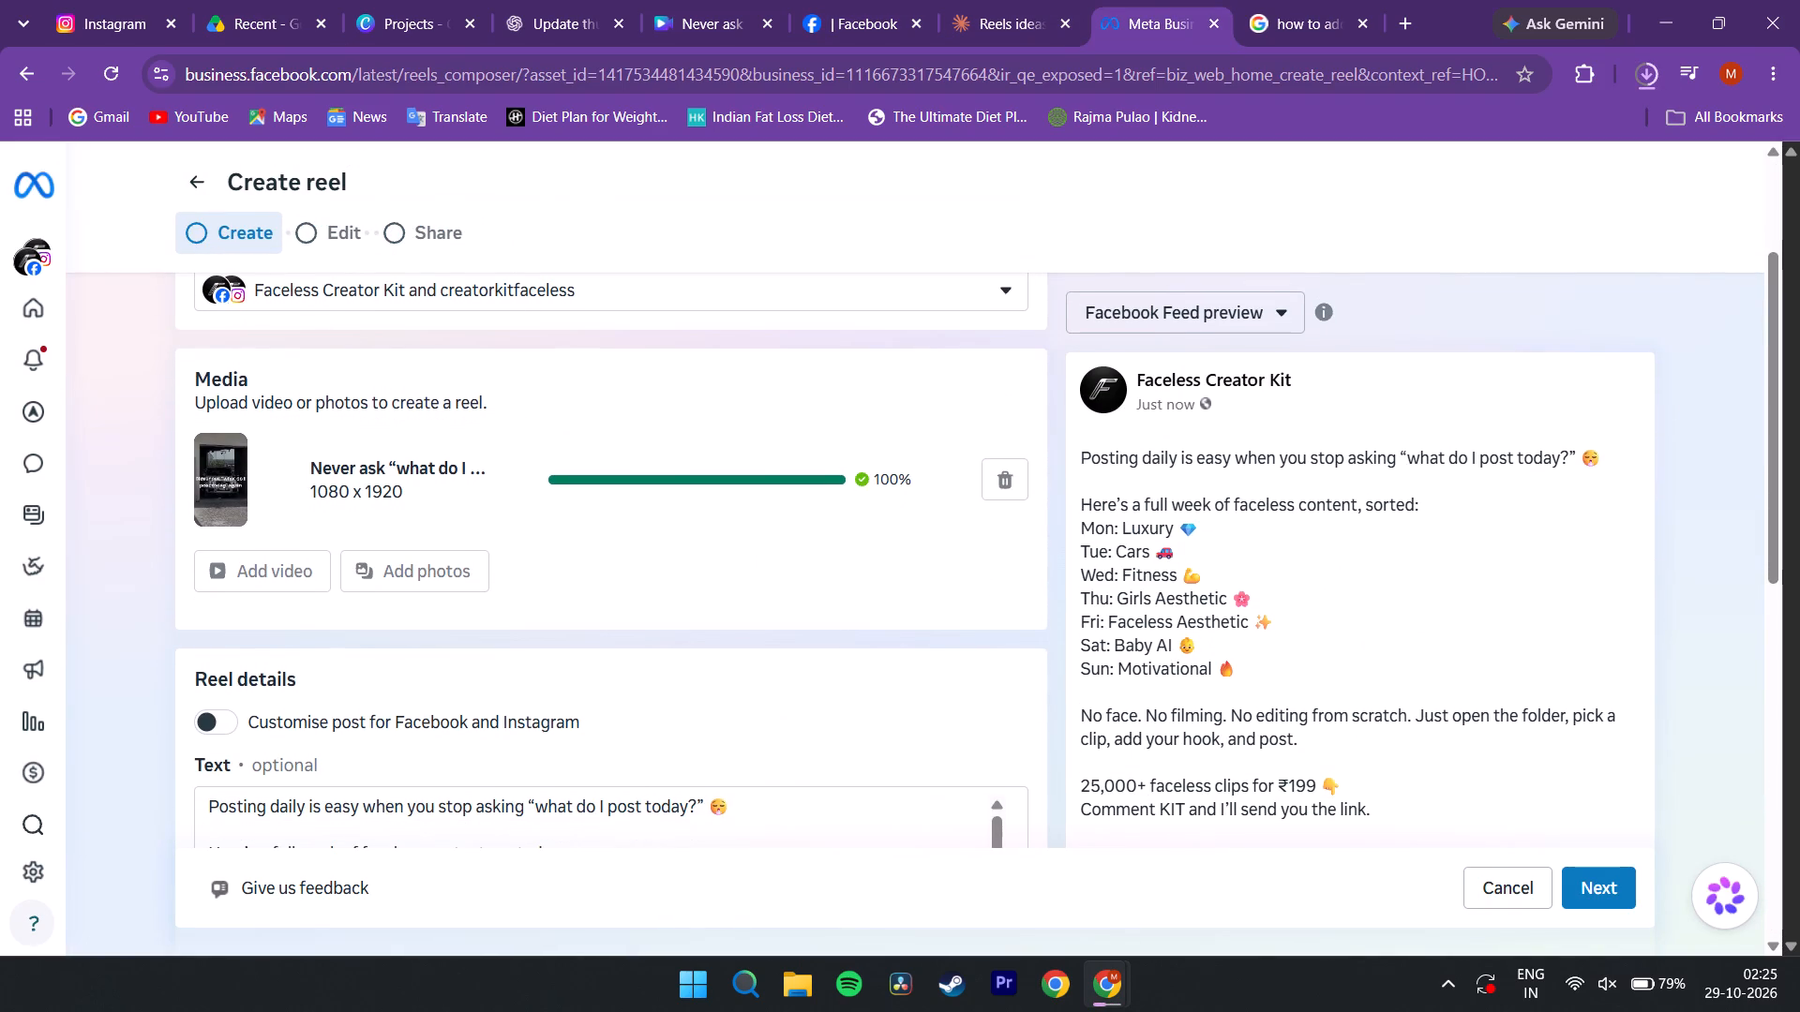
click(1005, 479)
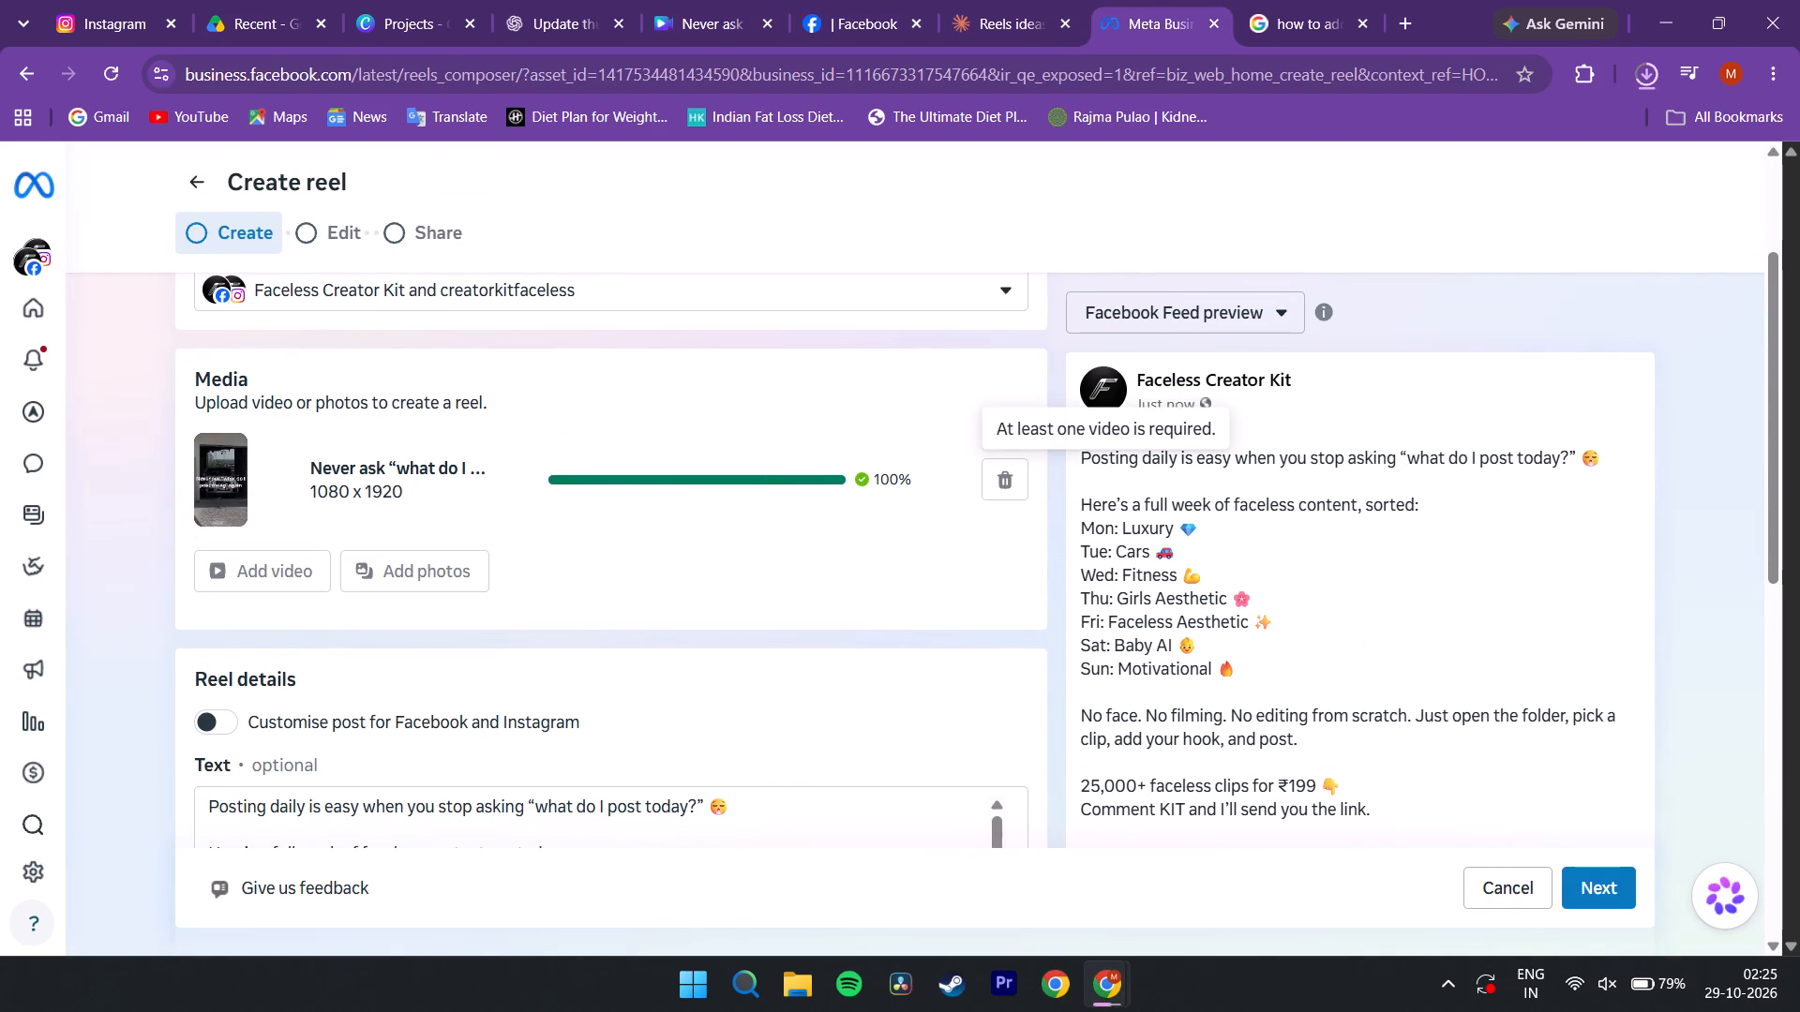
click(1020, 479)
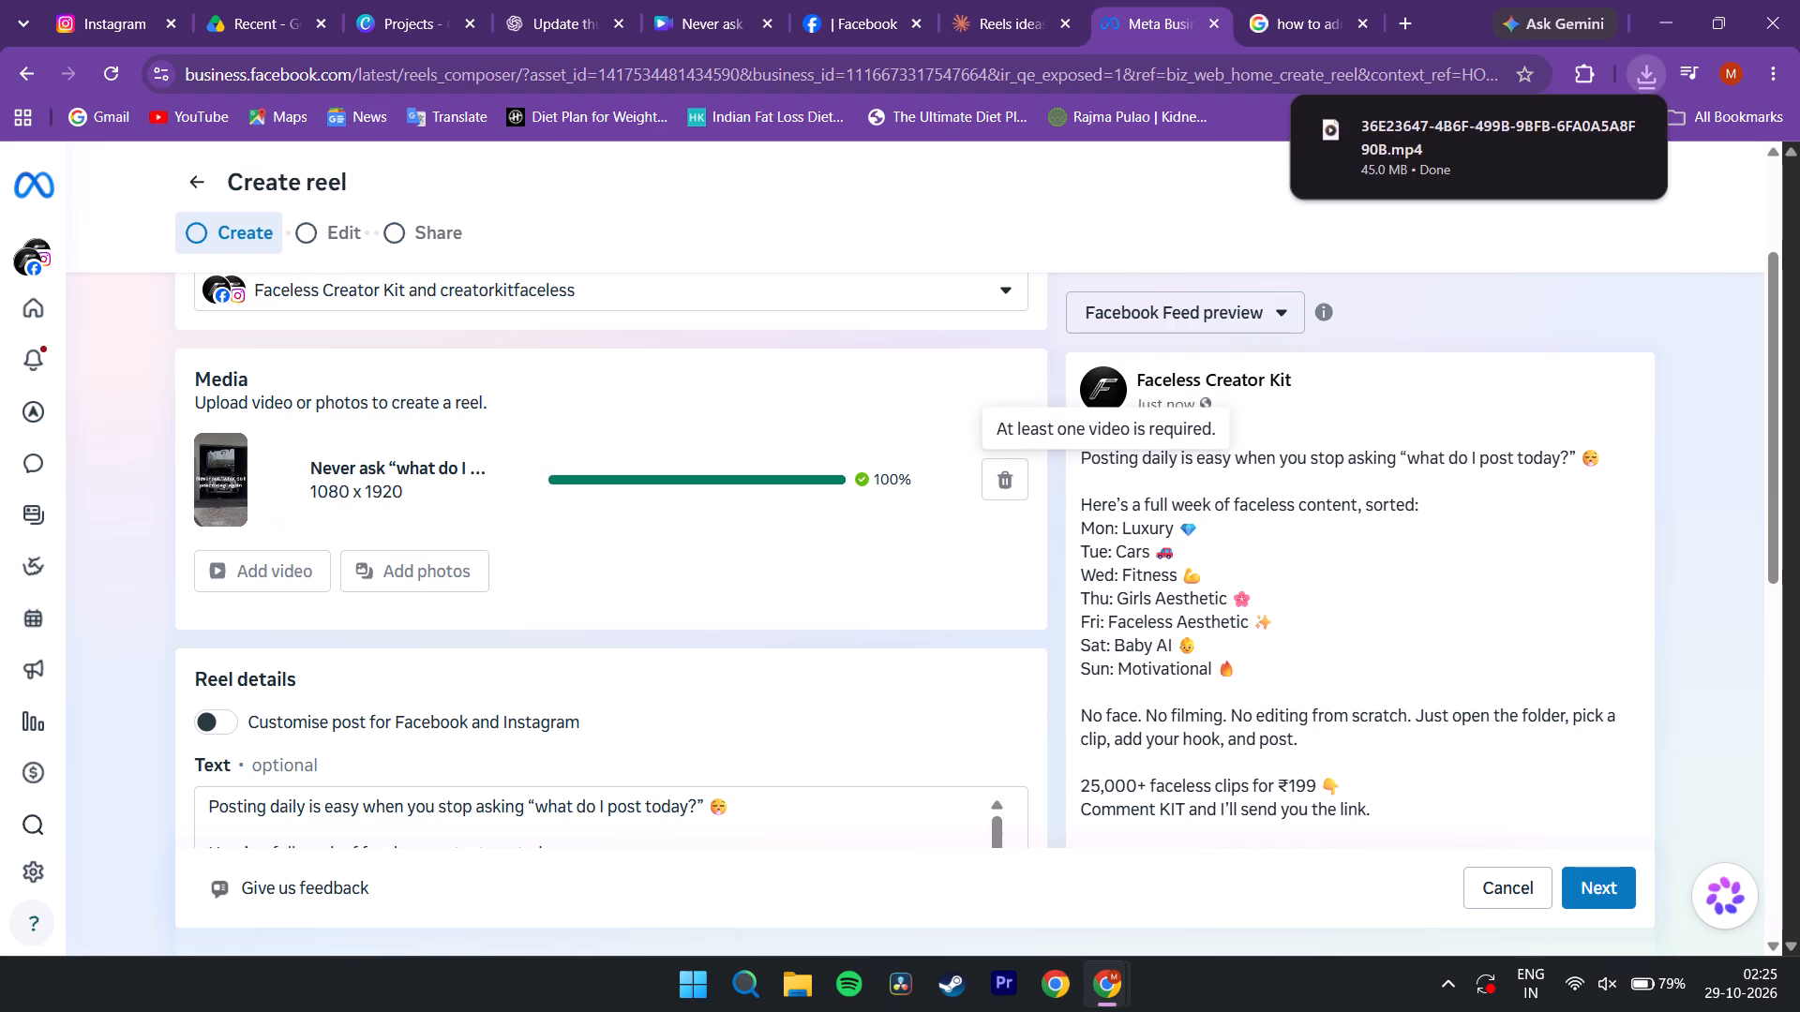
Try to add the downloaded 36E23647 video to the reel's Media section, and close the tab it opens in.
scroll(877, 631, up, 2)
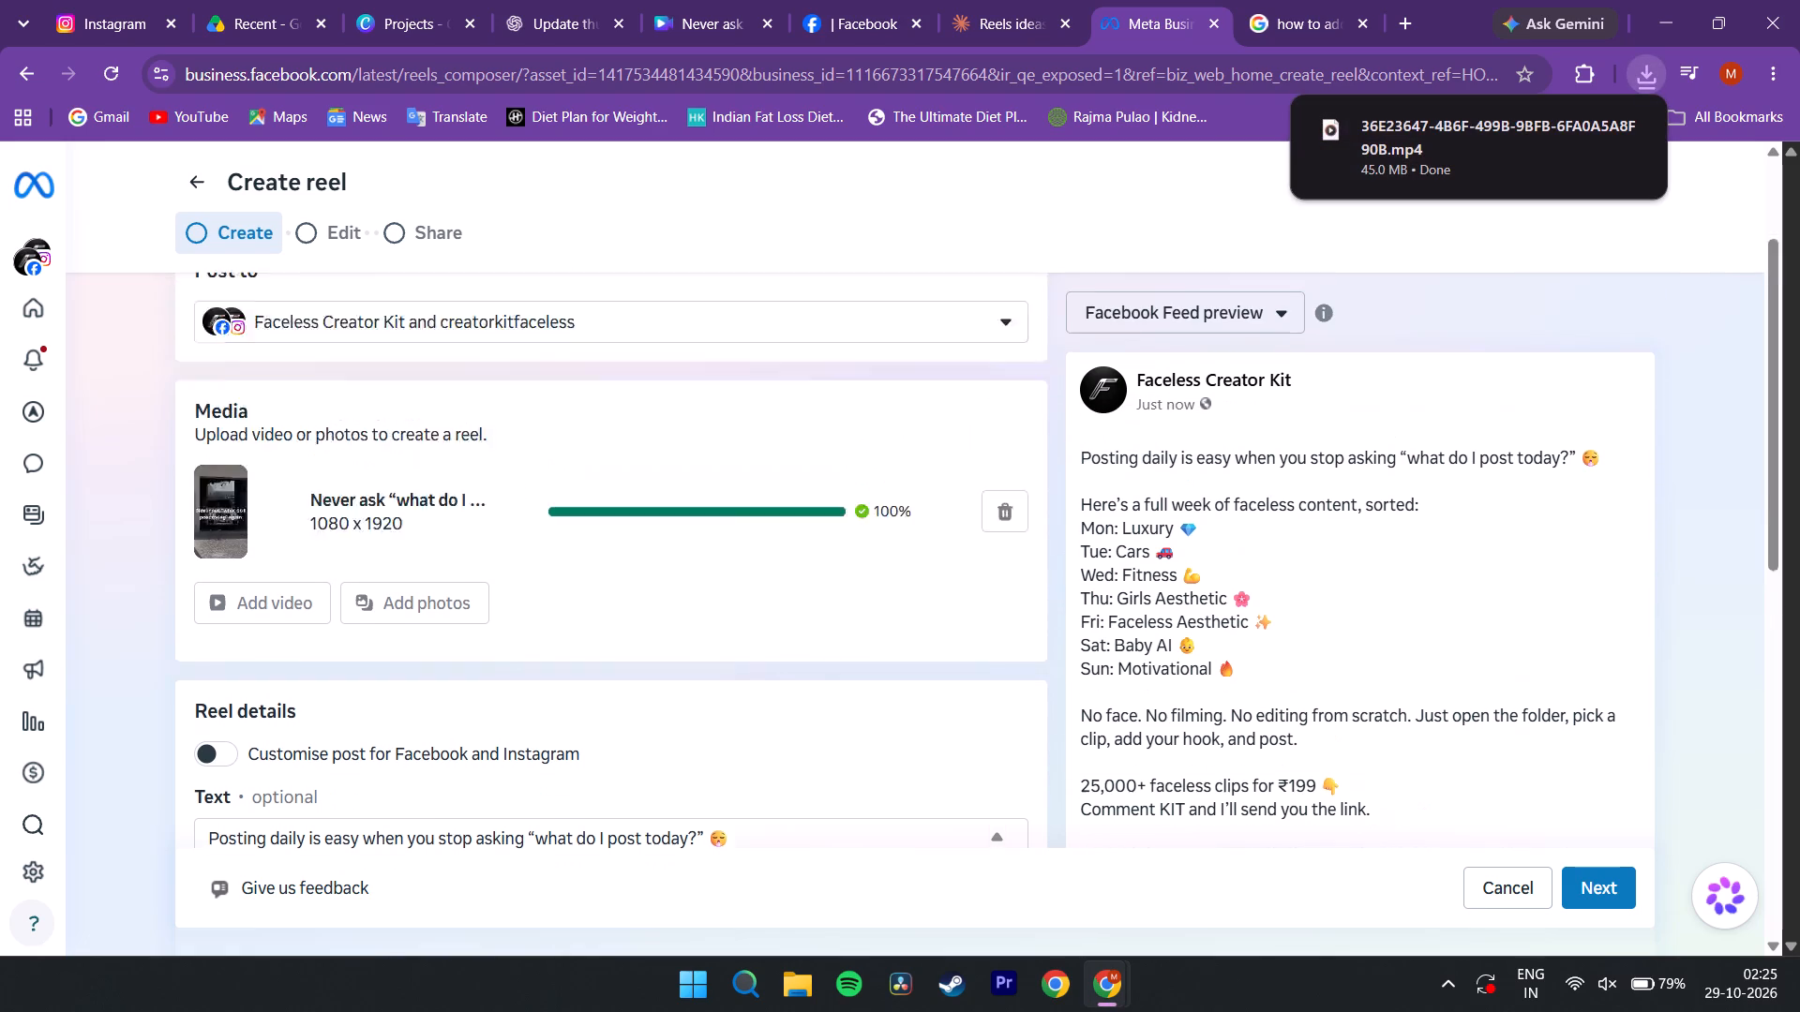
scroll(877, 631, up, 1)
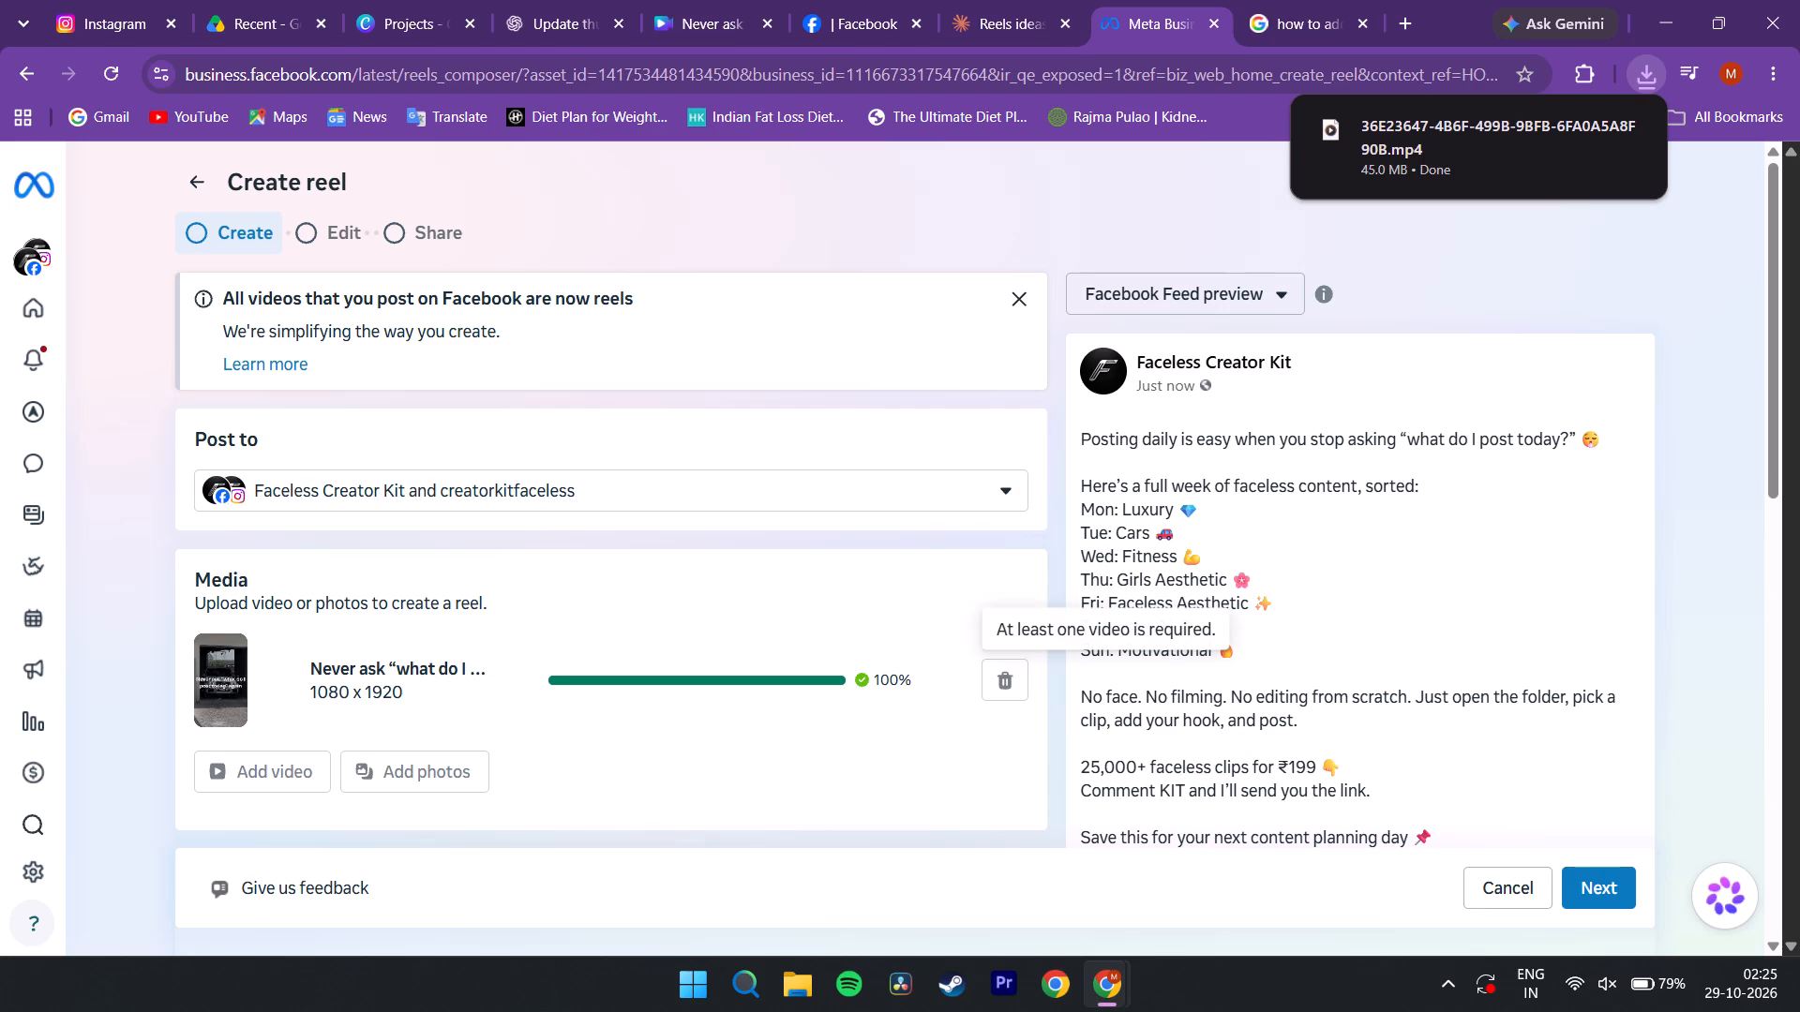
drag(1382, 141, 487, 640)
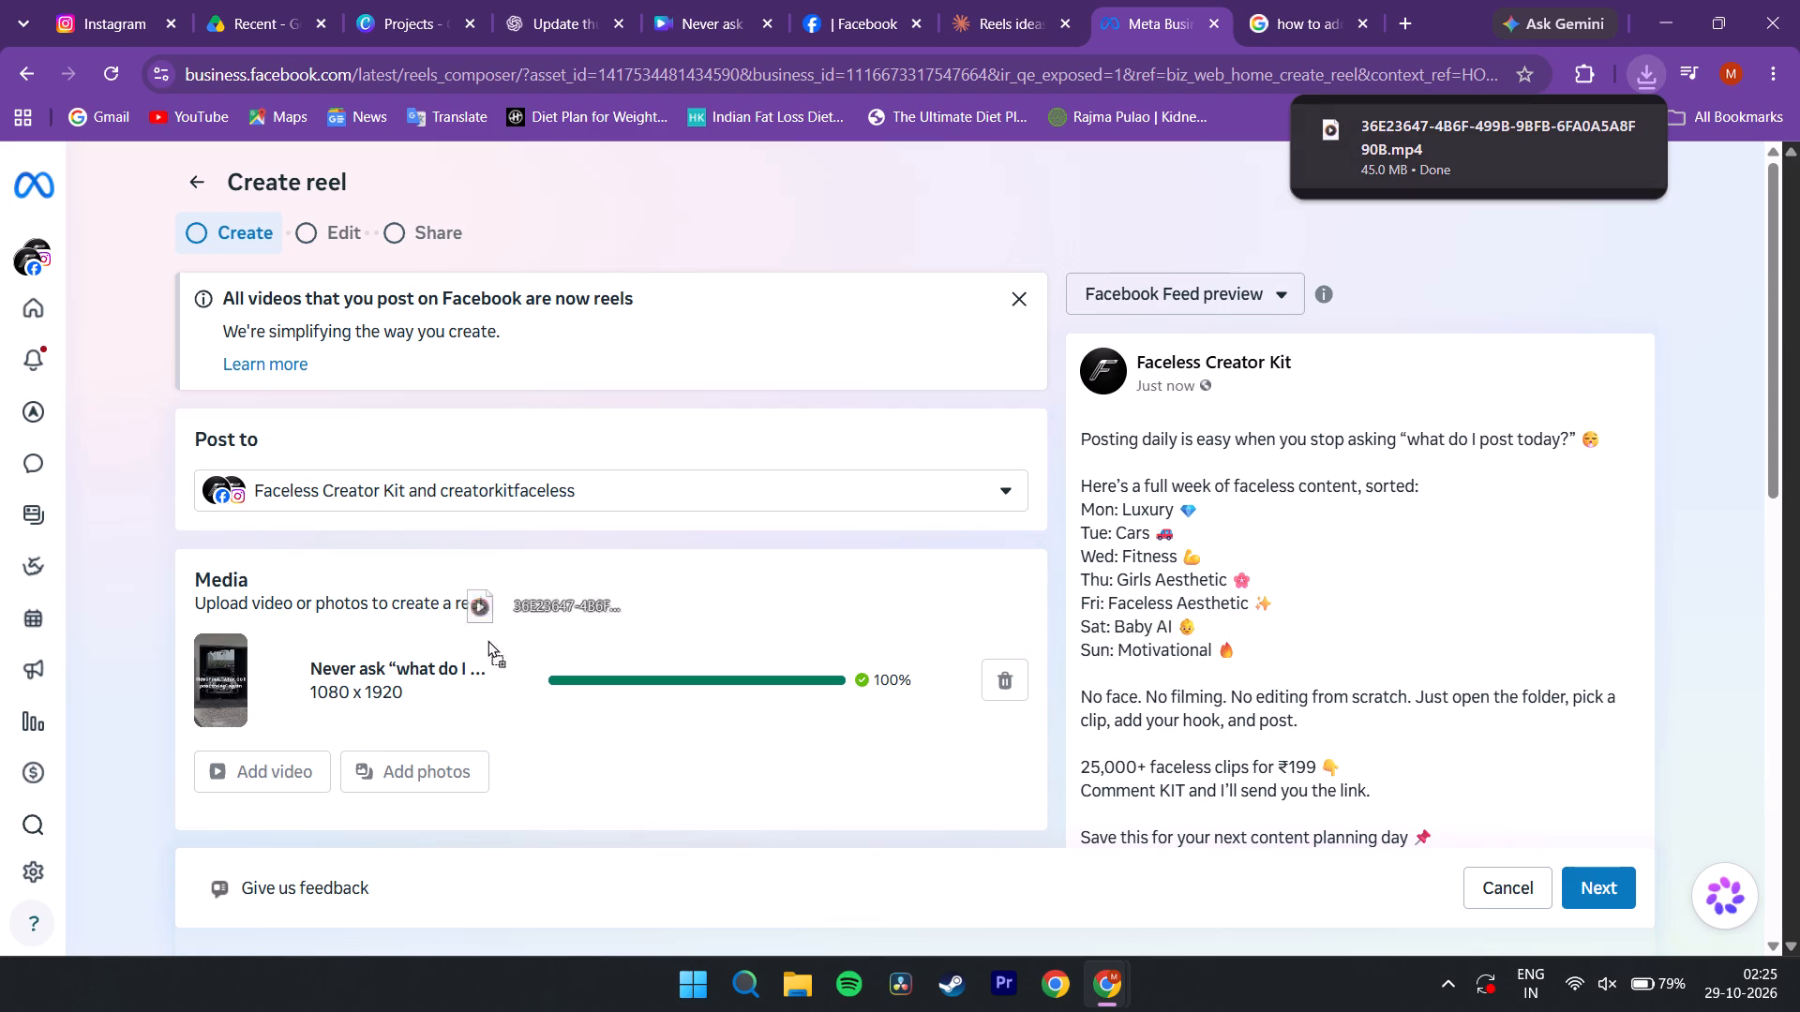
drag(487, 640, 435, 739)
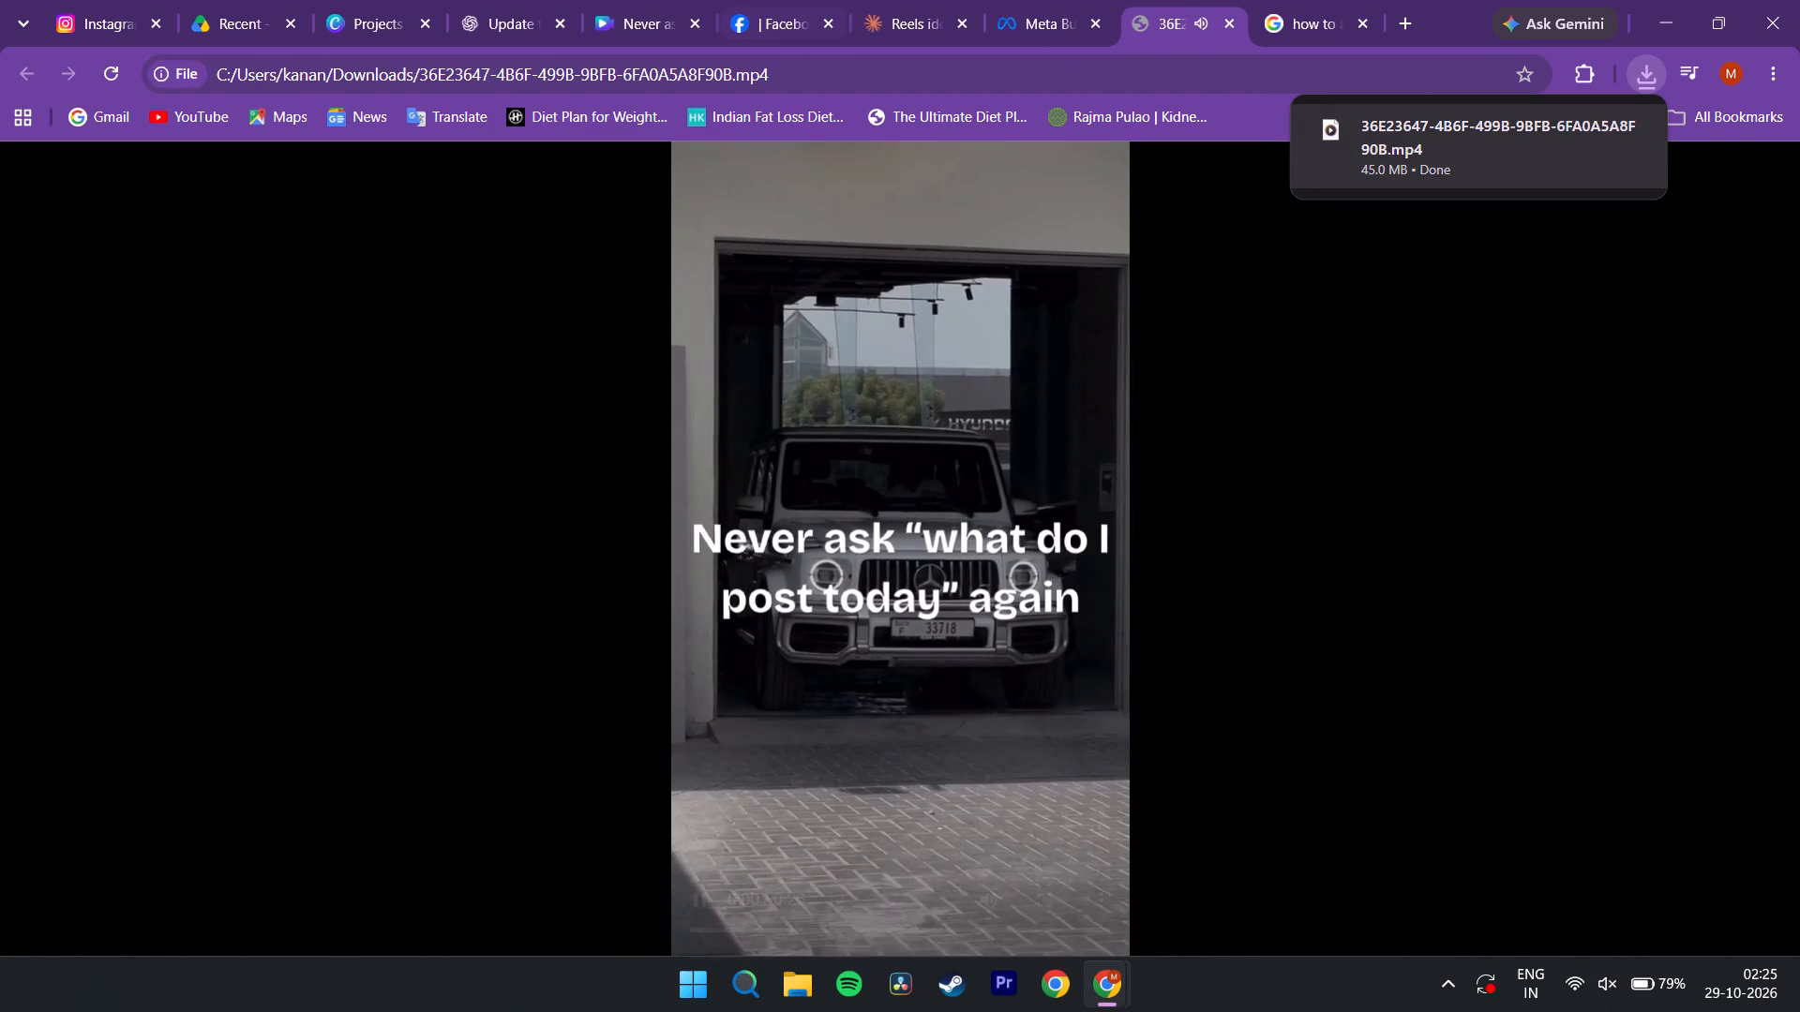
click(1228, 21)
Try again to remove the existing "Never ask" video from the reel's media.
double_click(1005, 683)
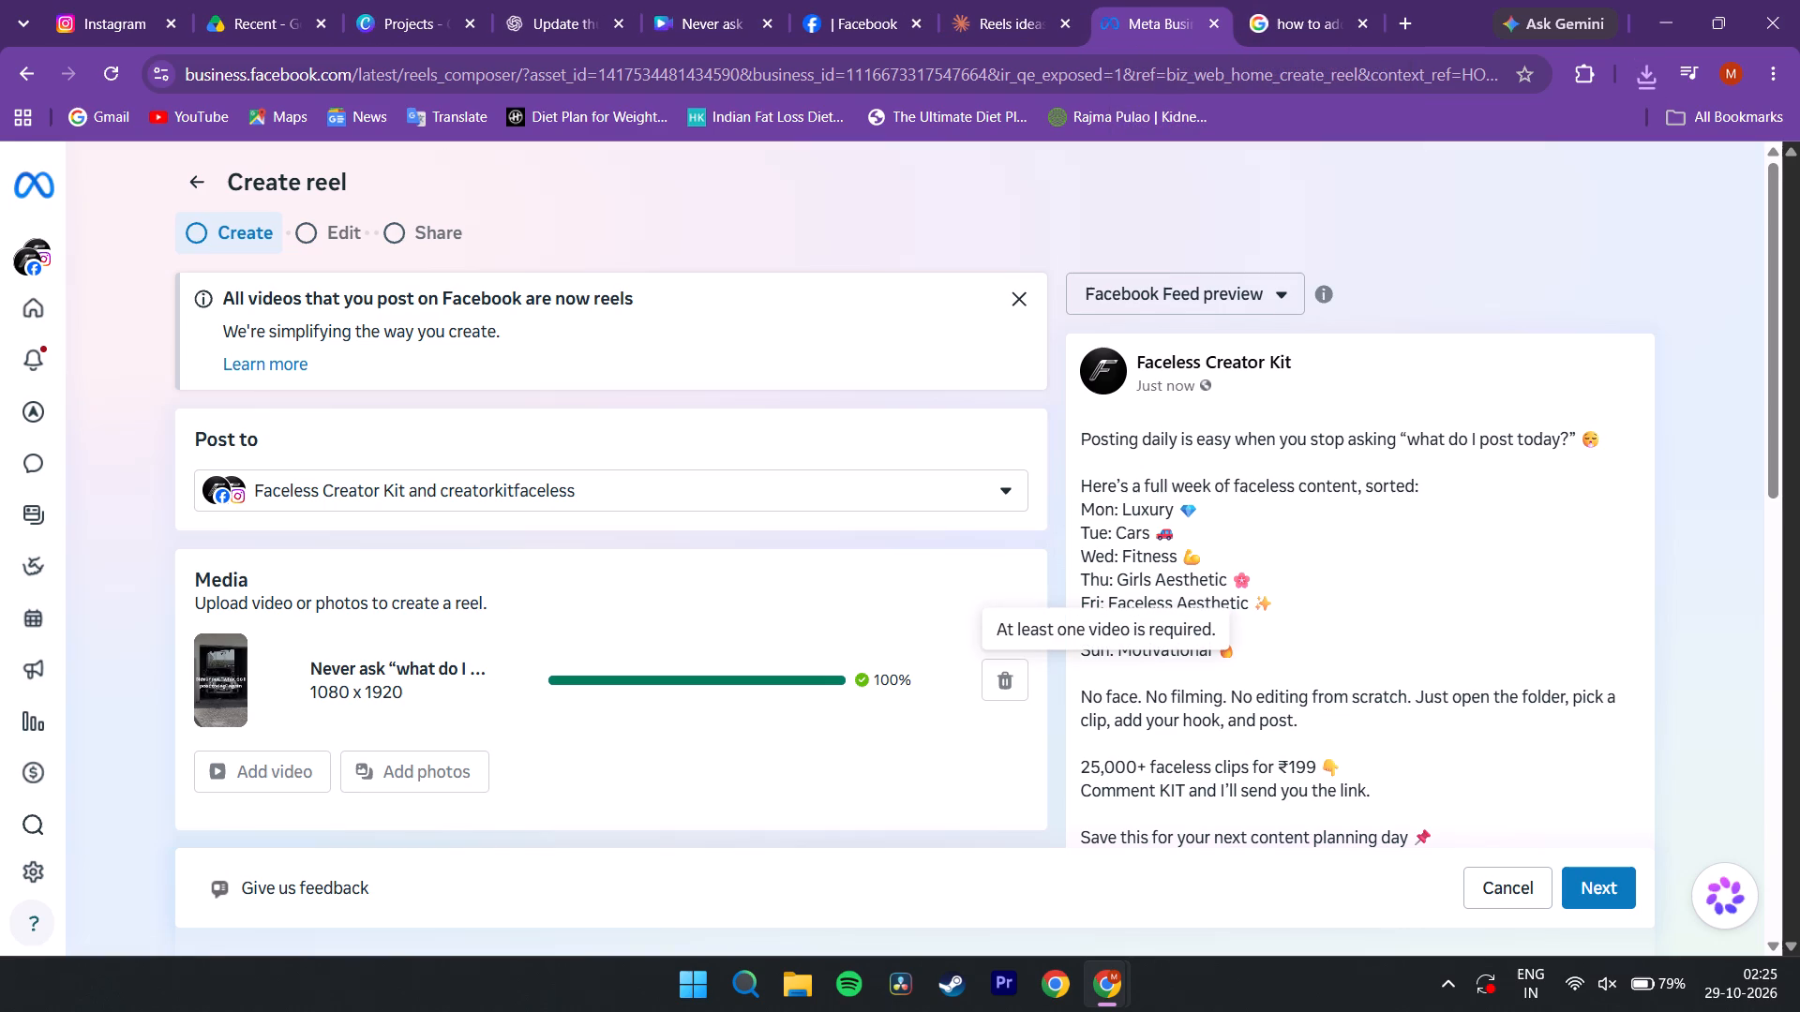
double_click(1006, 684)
Cancel the current reel draft in the composer.
scroll(1006, 684, down, 5)
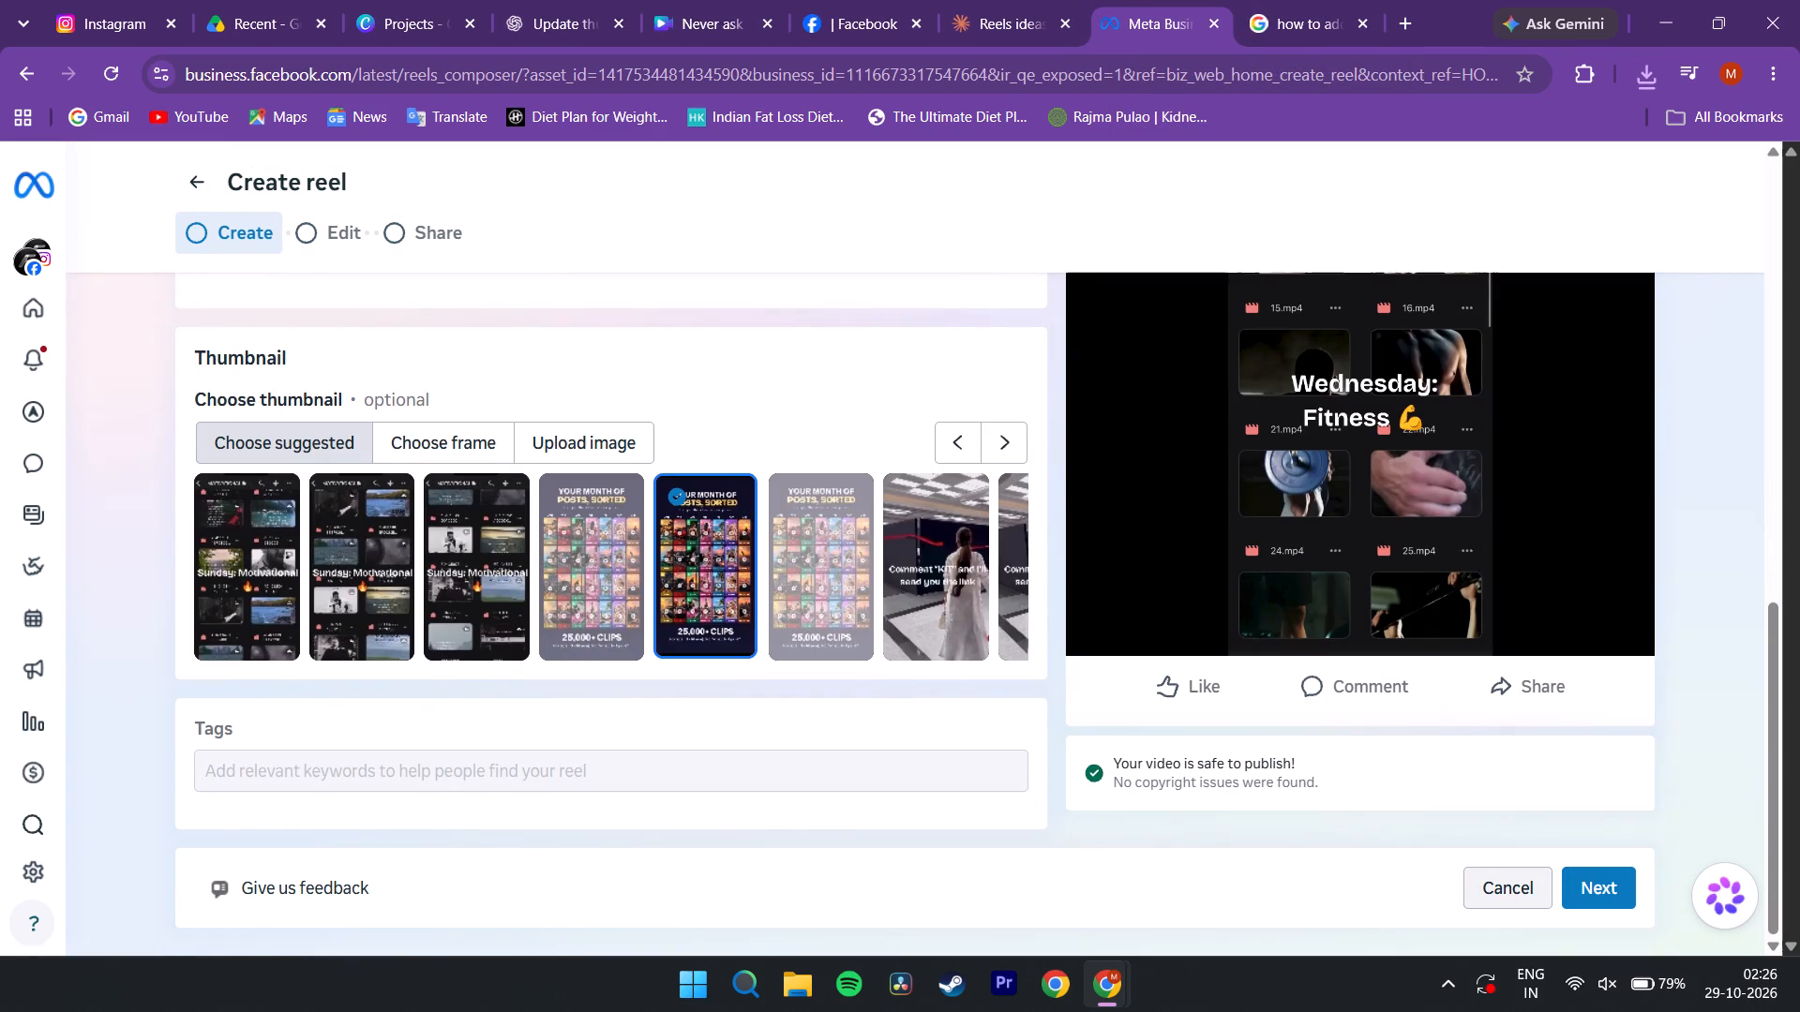
click(1485, 871)
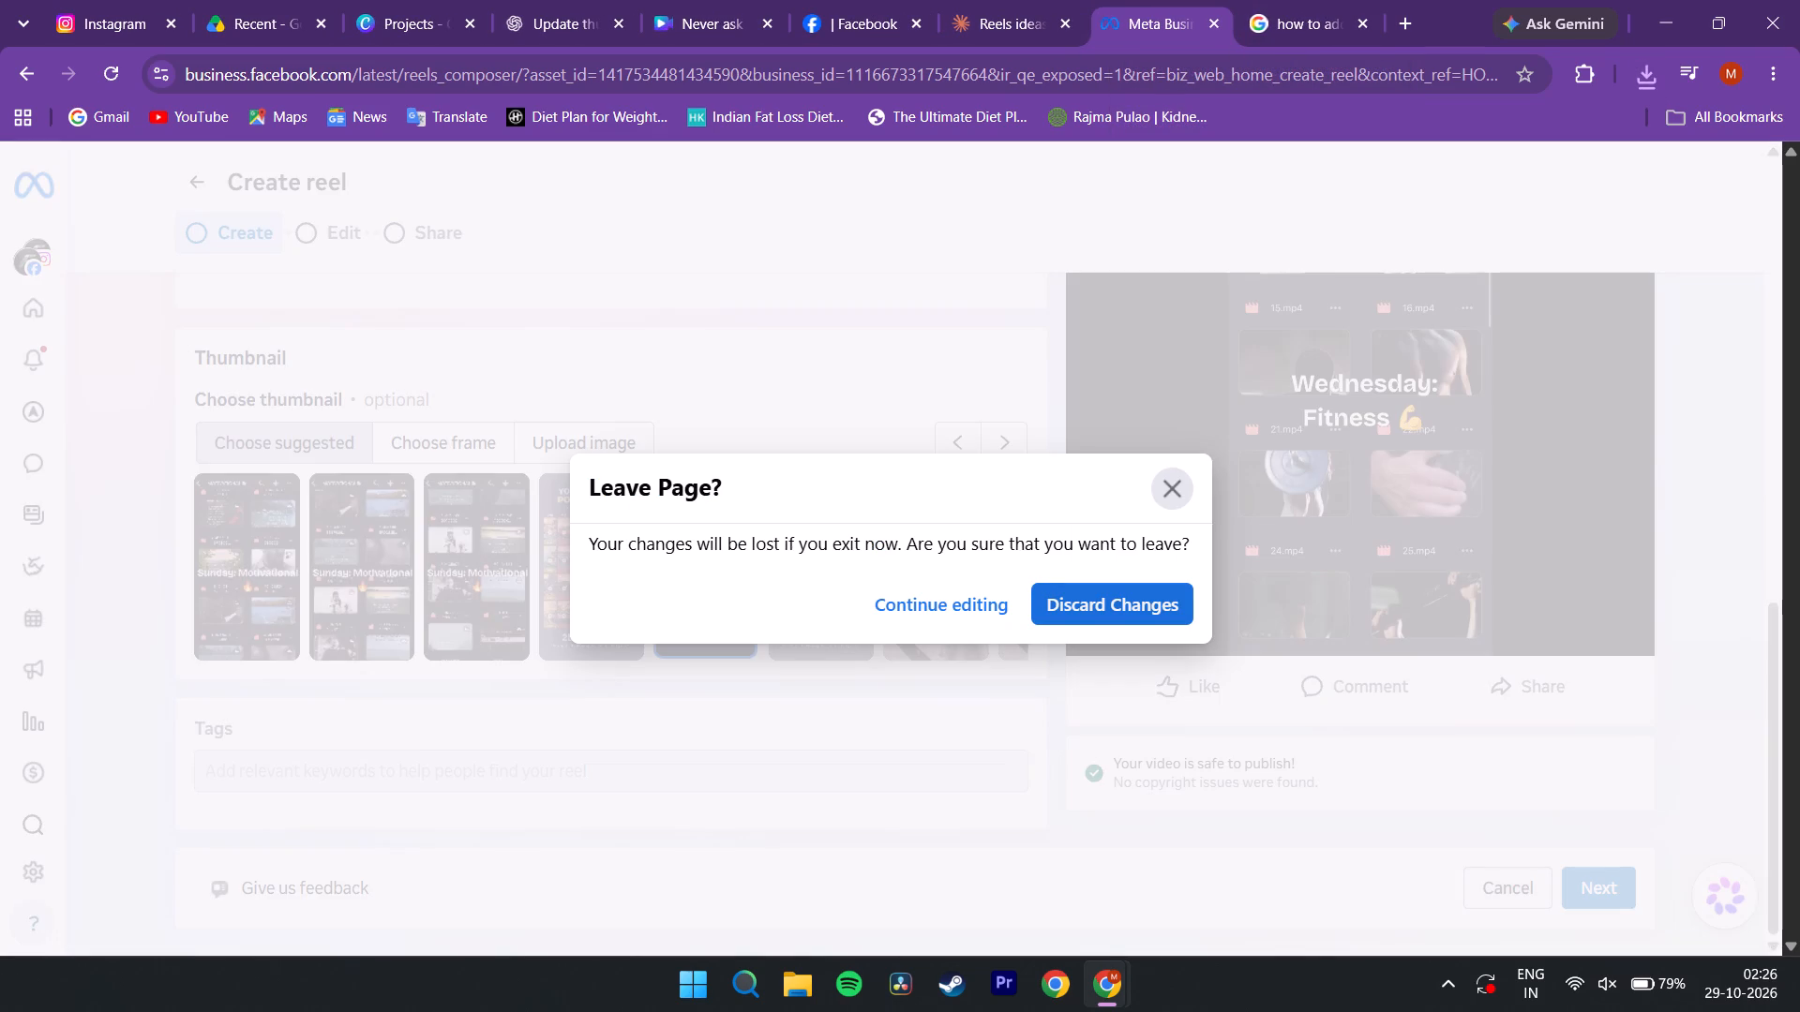
Discard the unfinished reel and leave the reel composer in Meta Business Suite.
click(1092, 607)
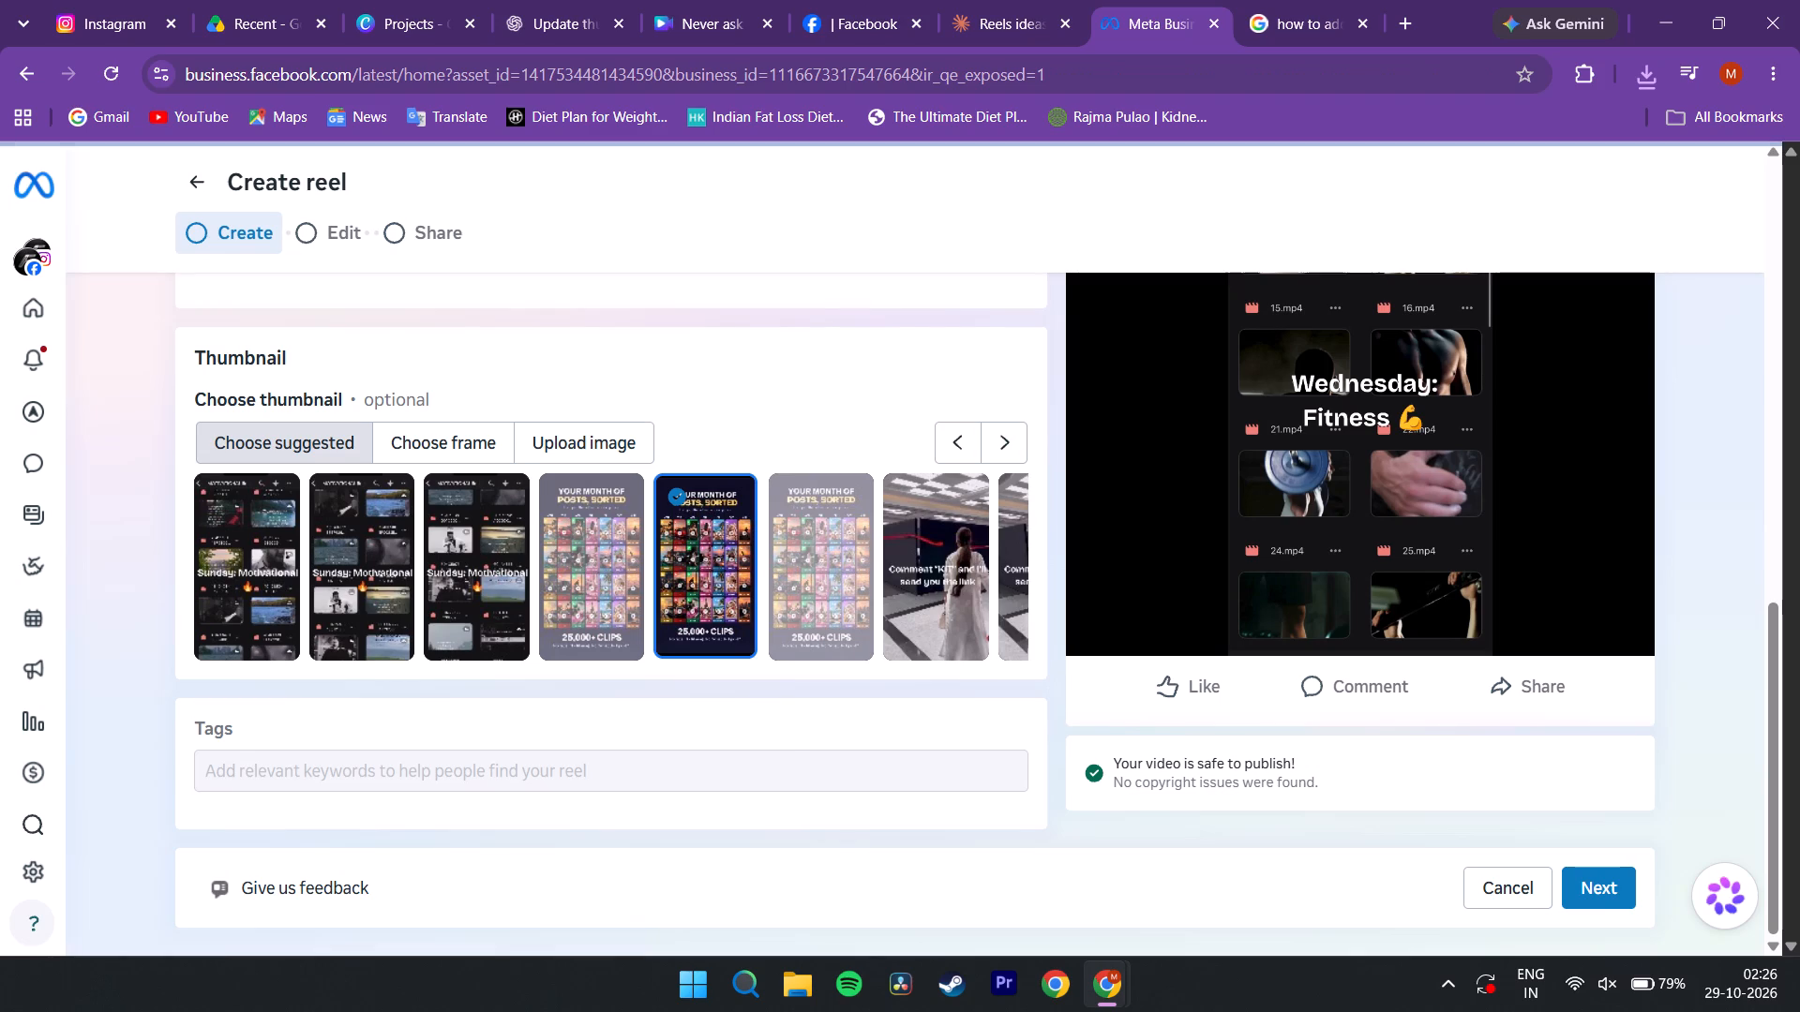
scroll(900, 604, down, 1)
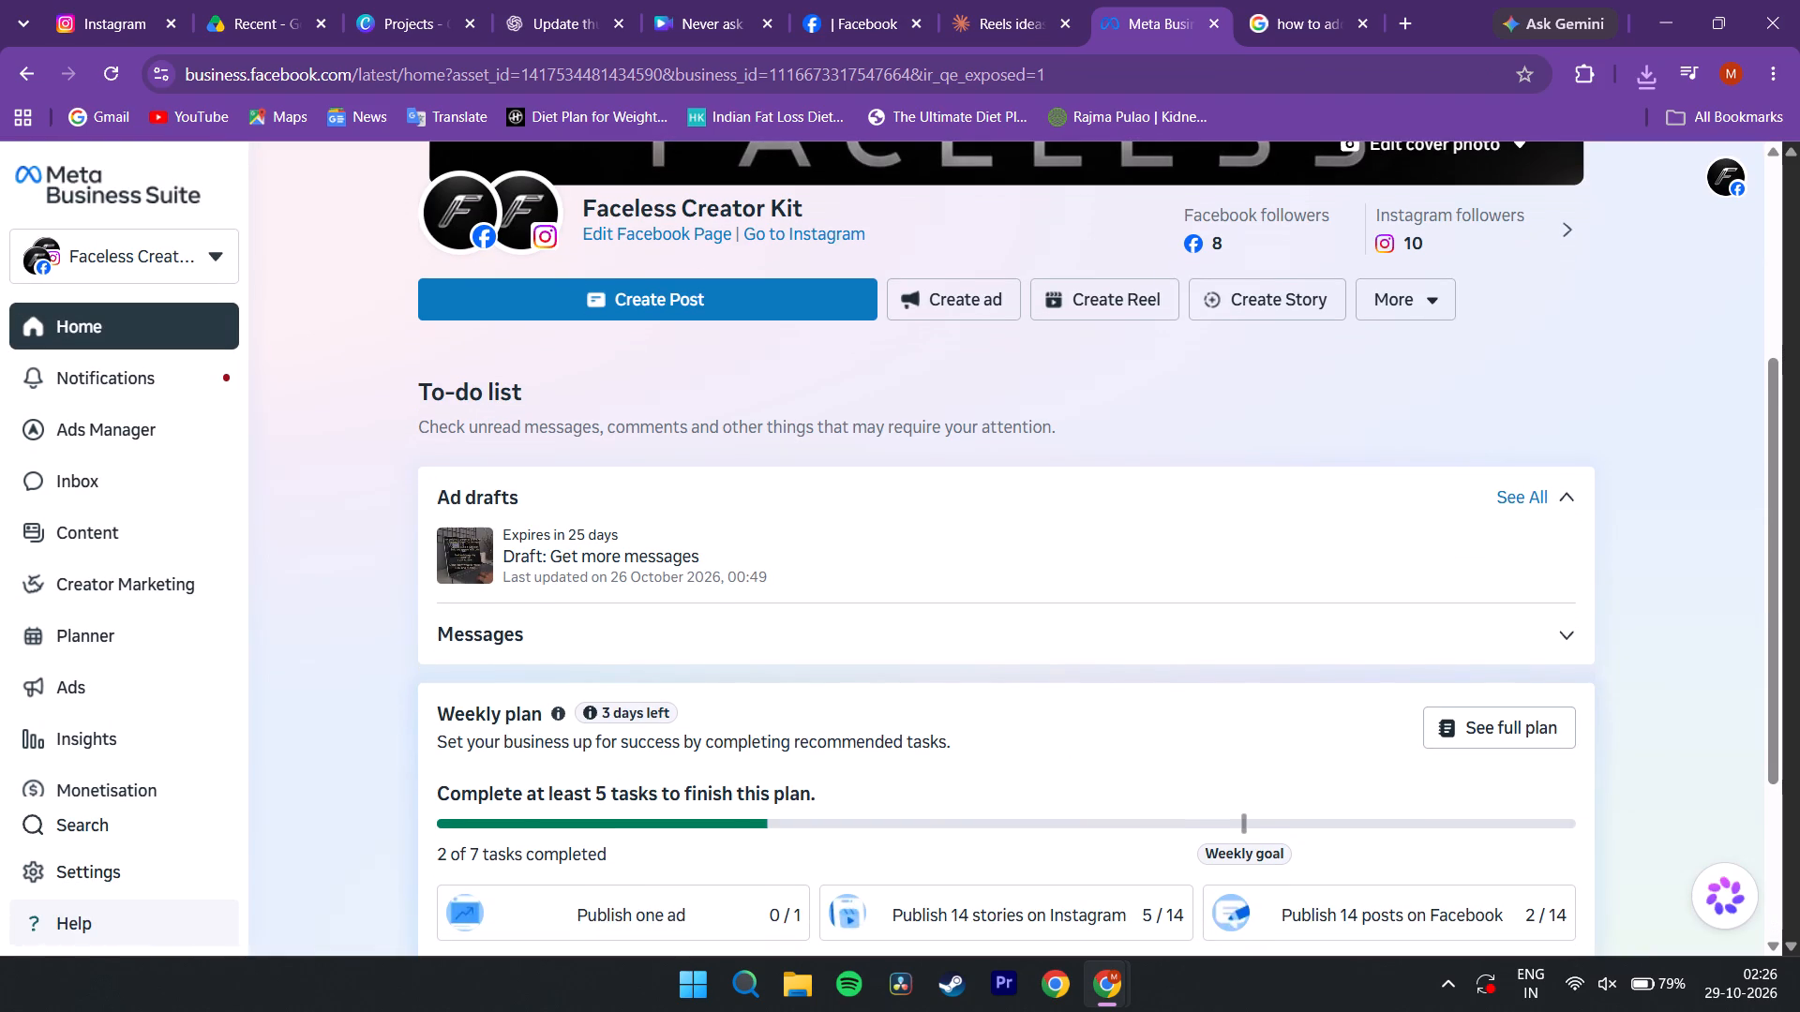
click(740, 306)
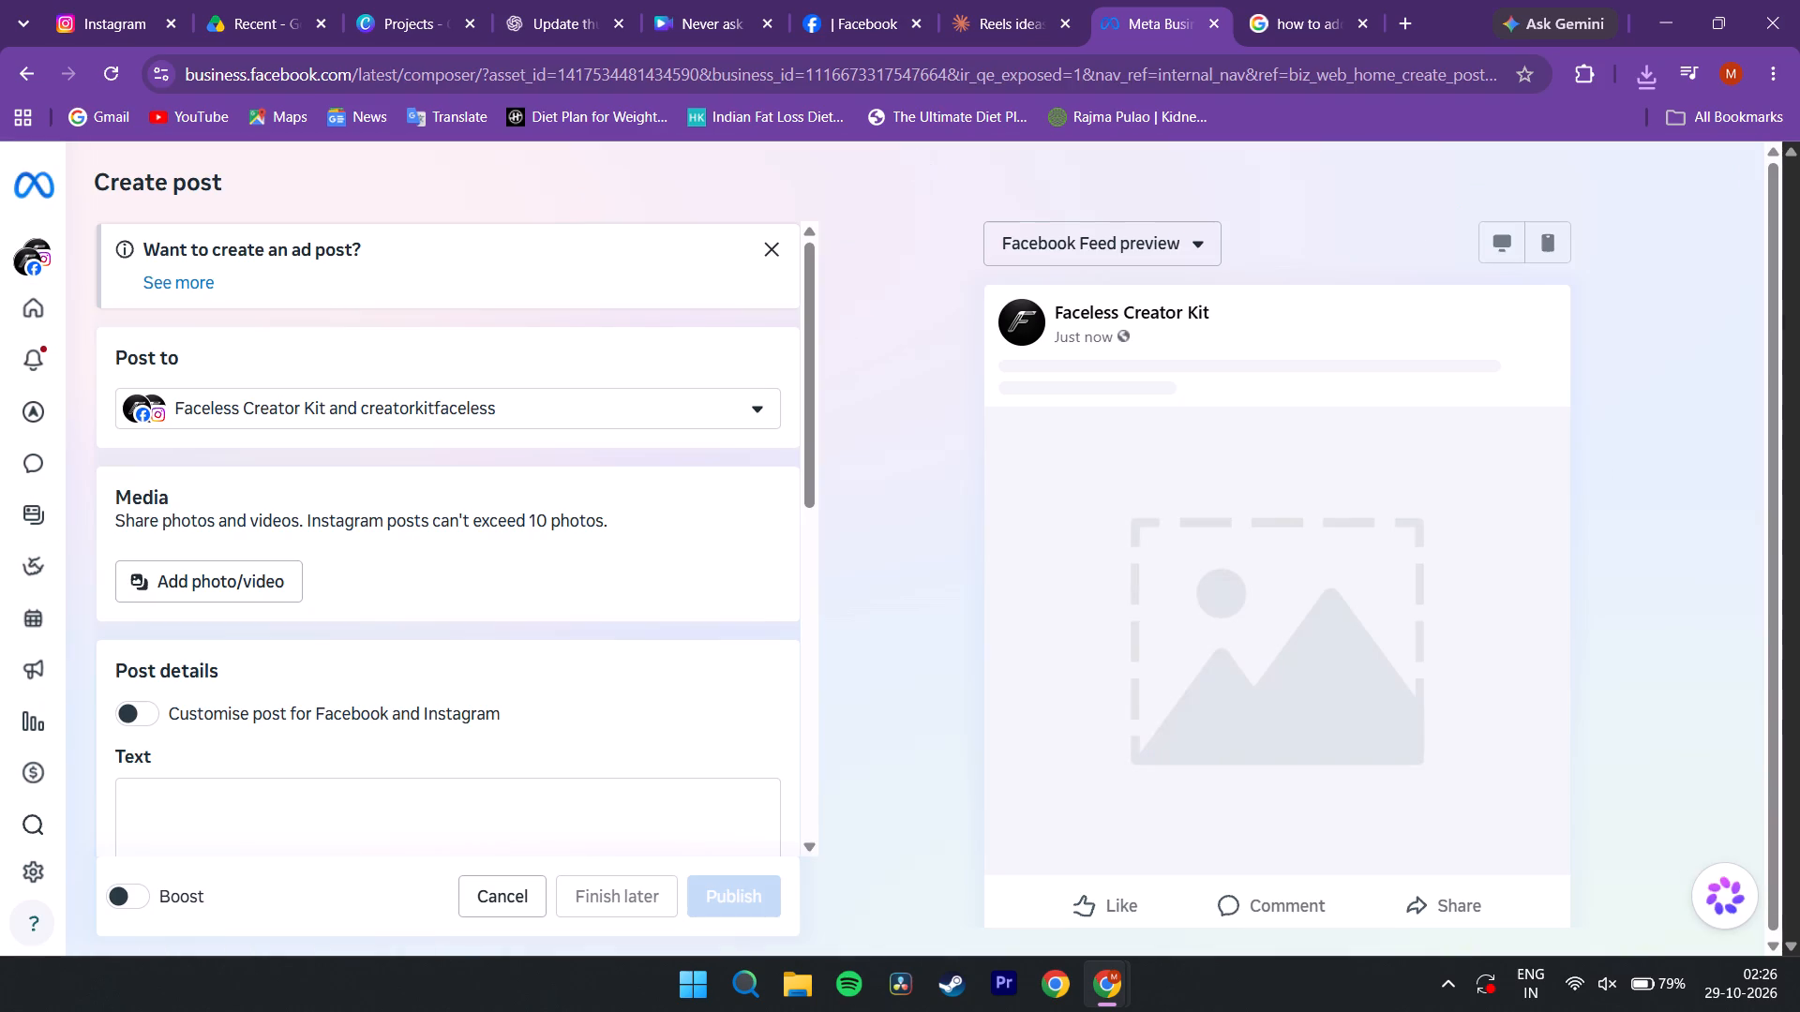
click(248, 586)
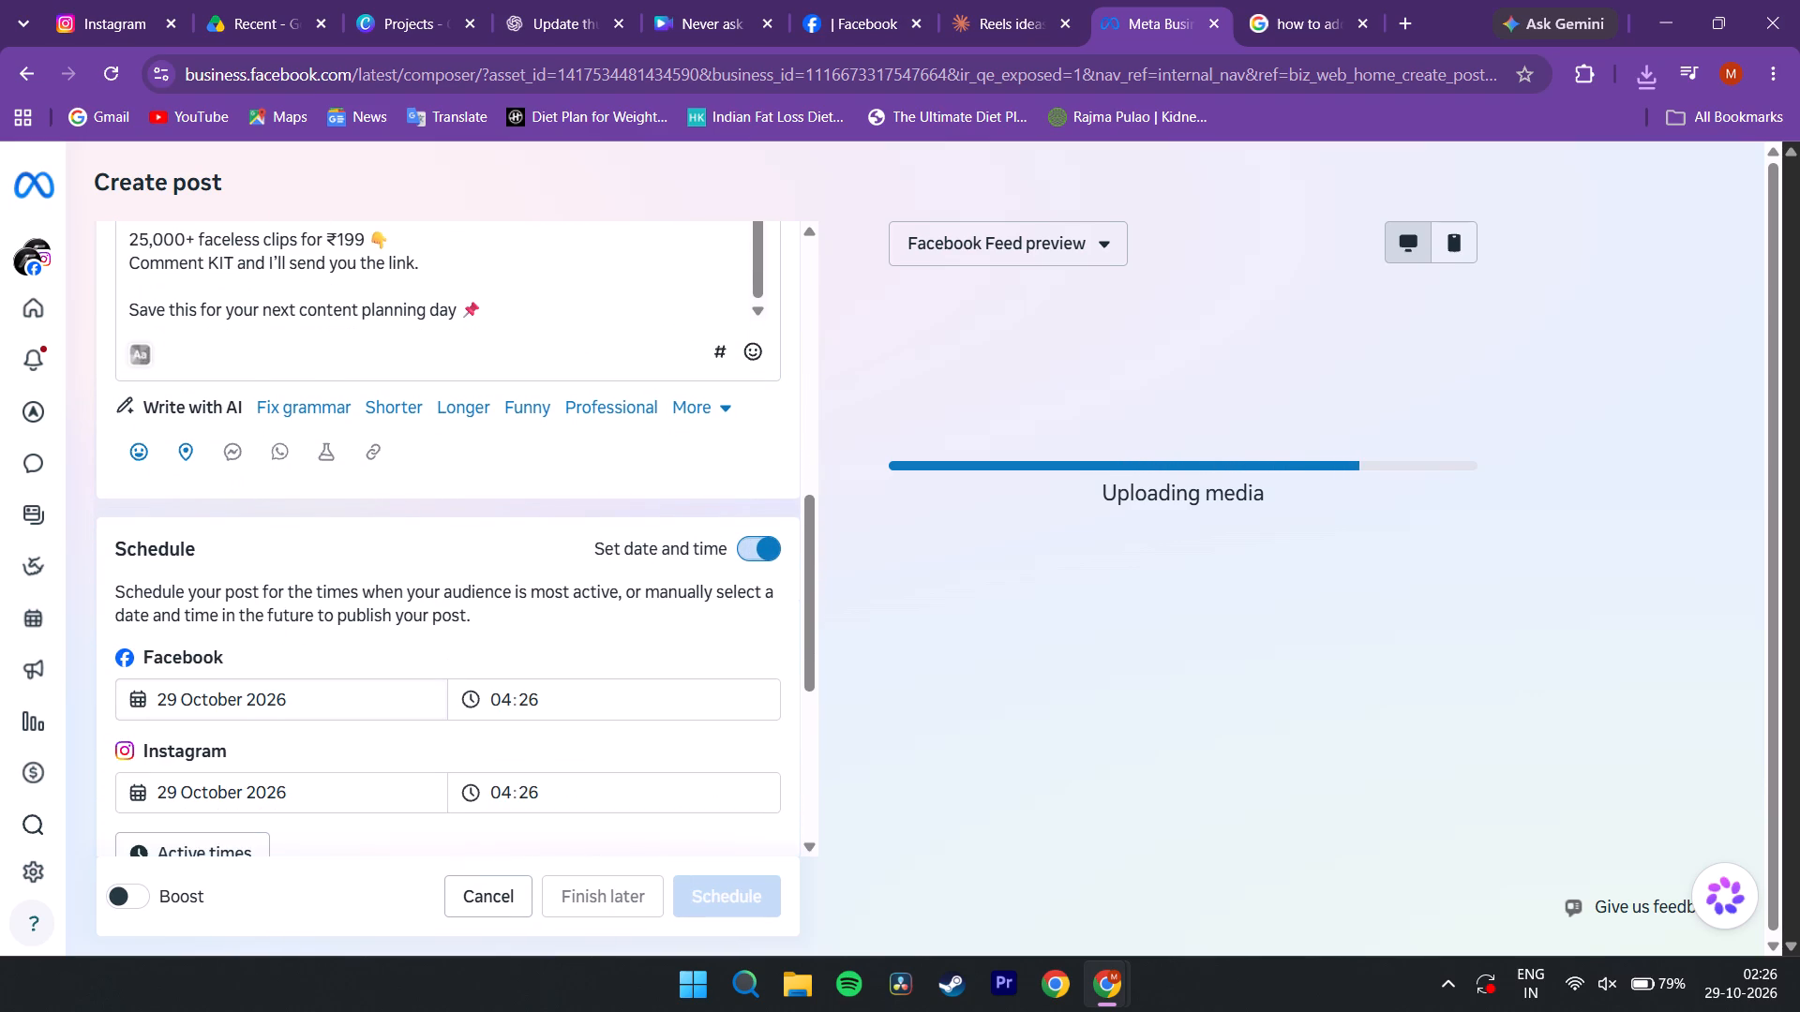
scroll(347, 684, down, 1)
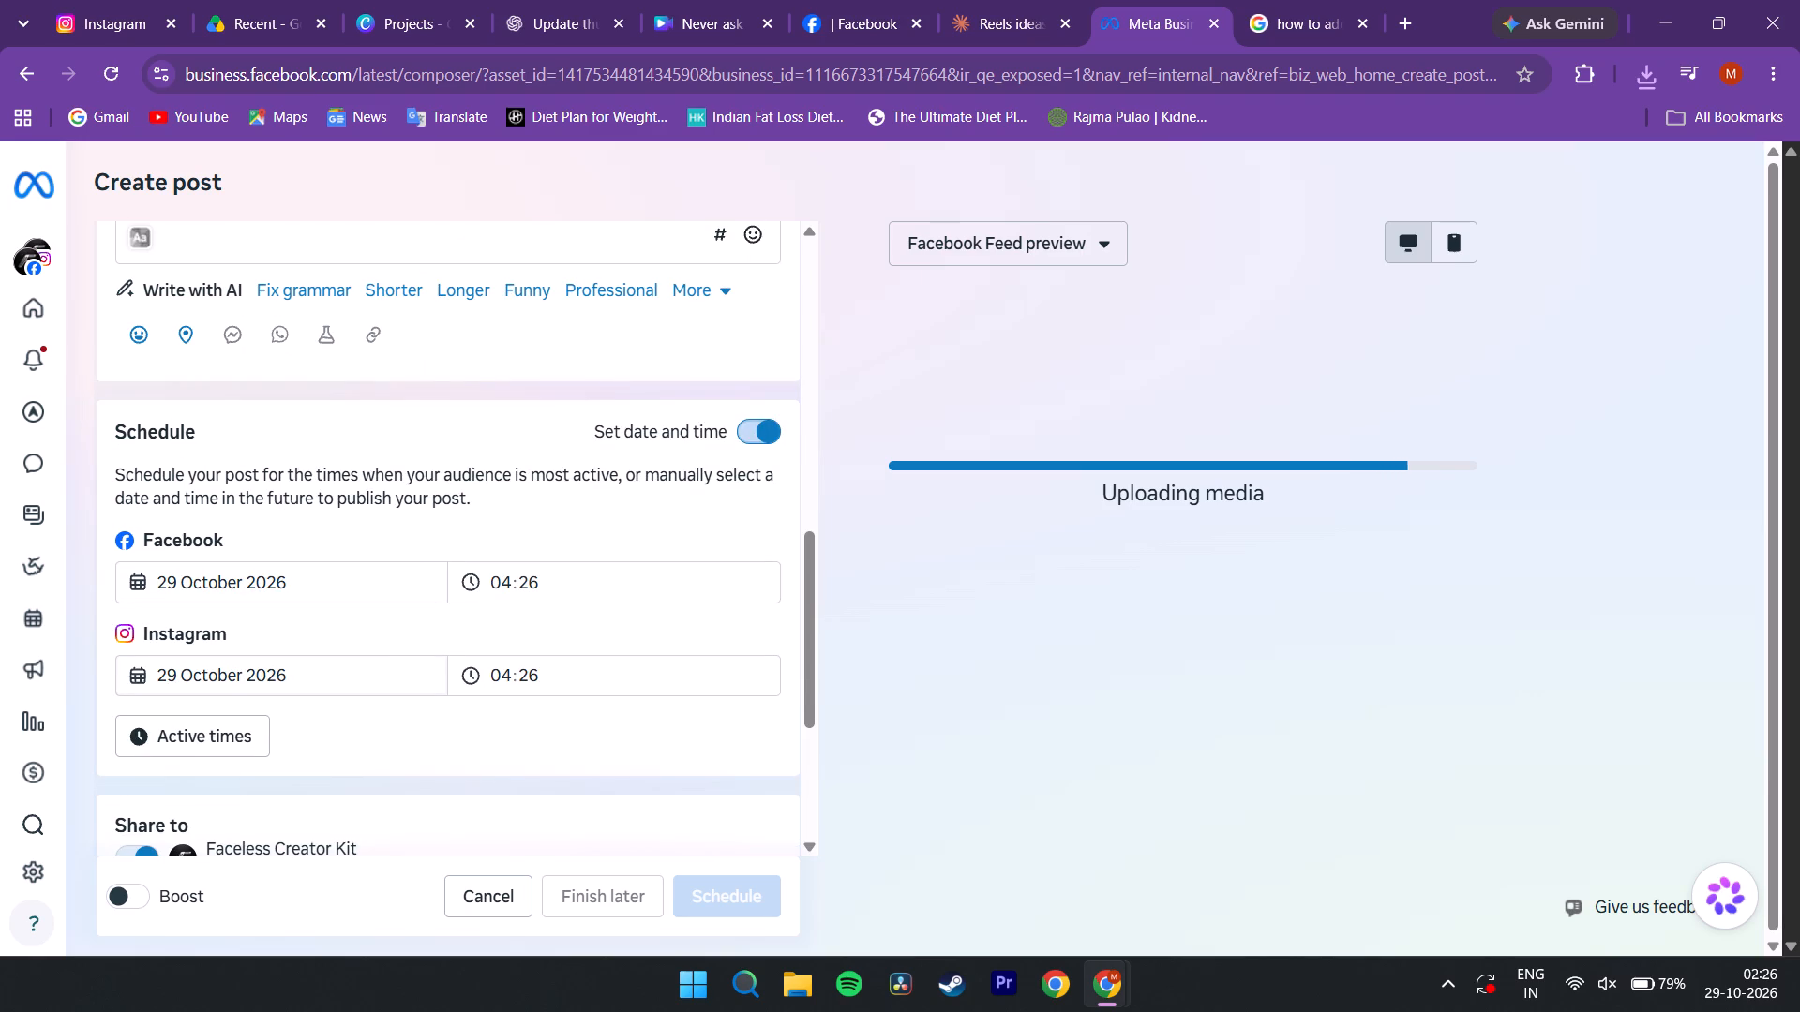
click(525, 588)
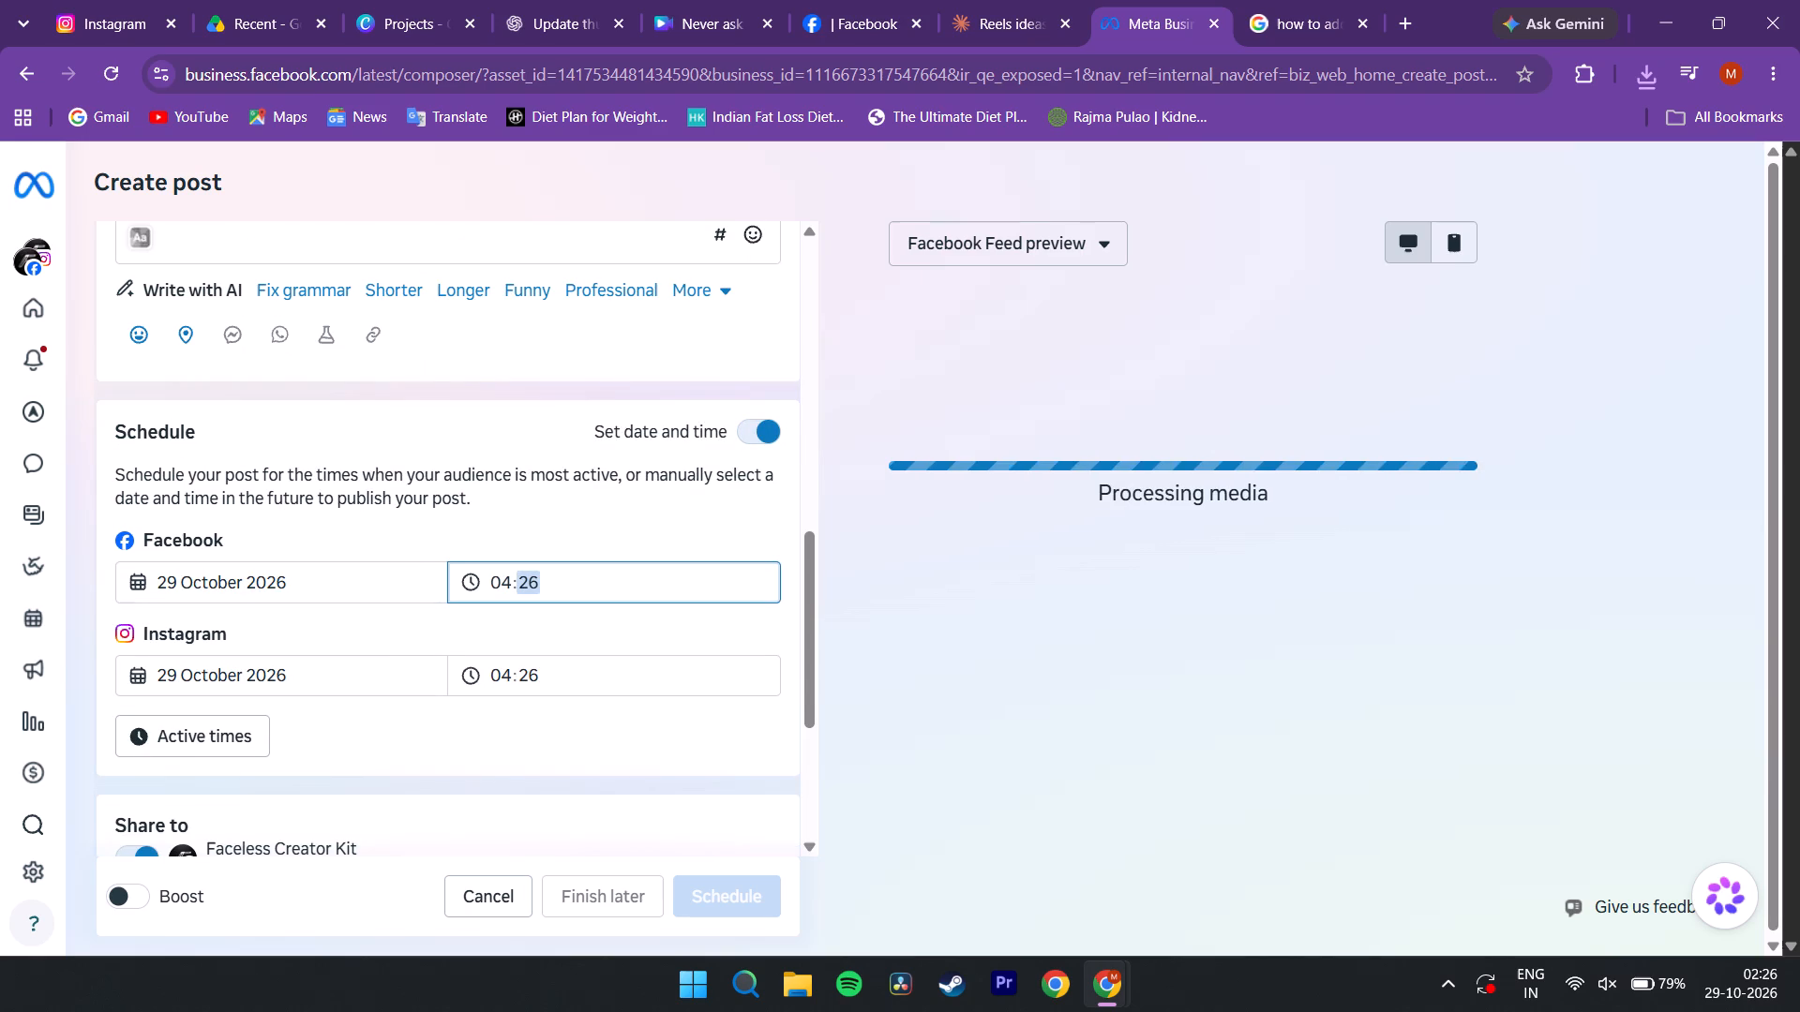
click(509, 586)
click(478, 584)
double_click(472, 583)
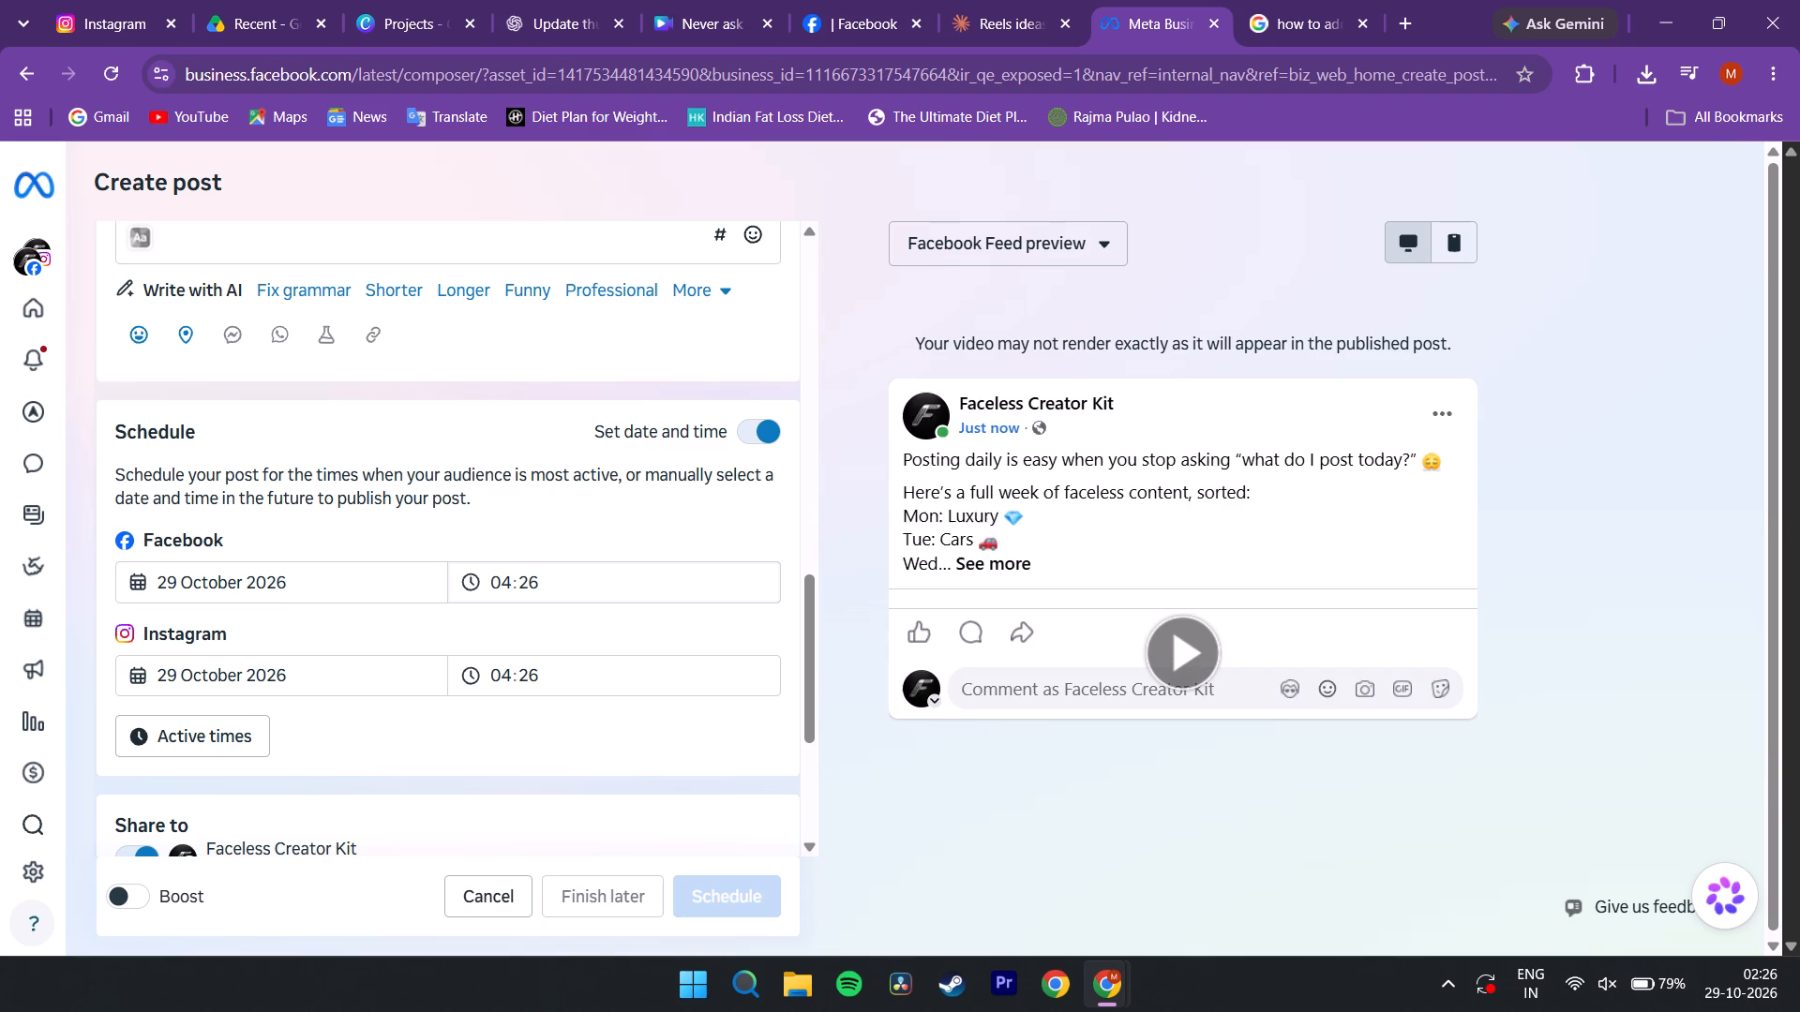
Open the suggested active times and choose today, 29/10 at 16:30, for the Instagram post.
click(220, 742)
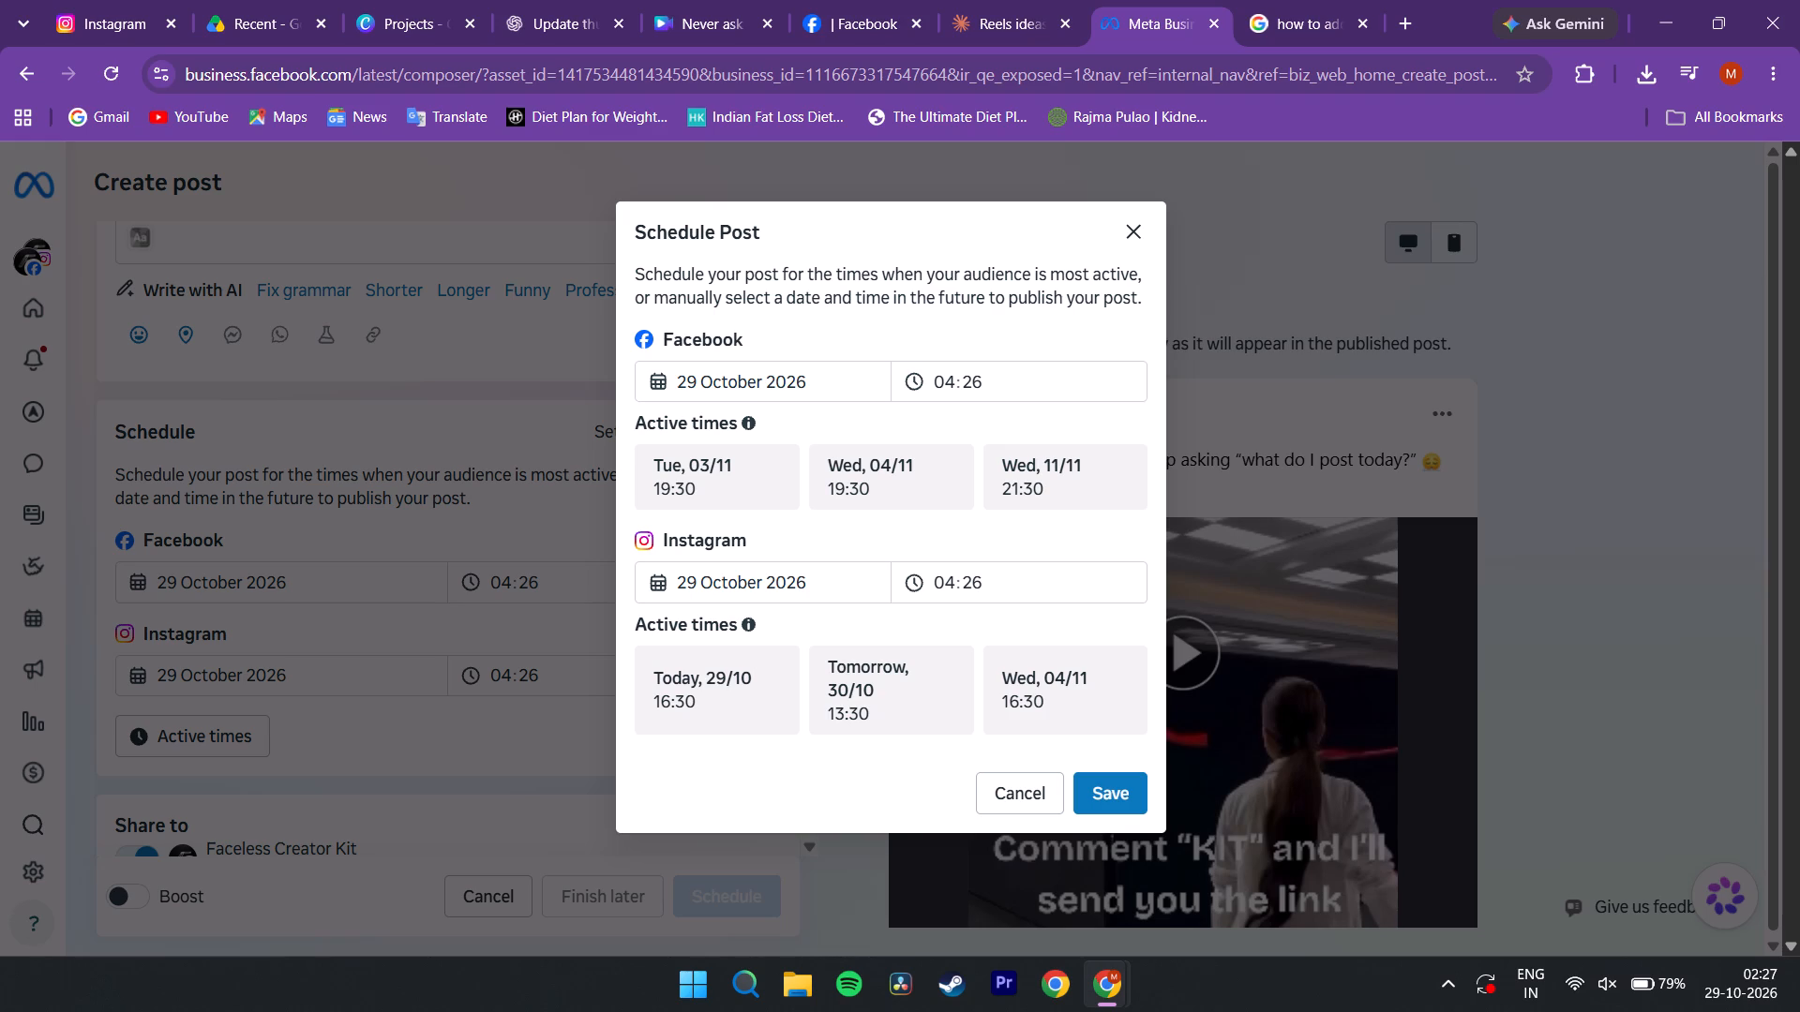
click(702, 693)
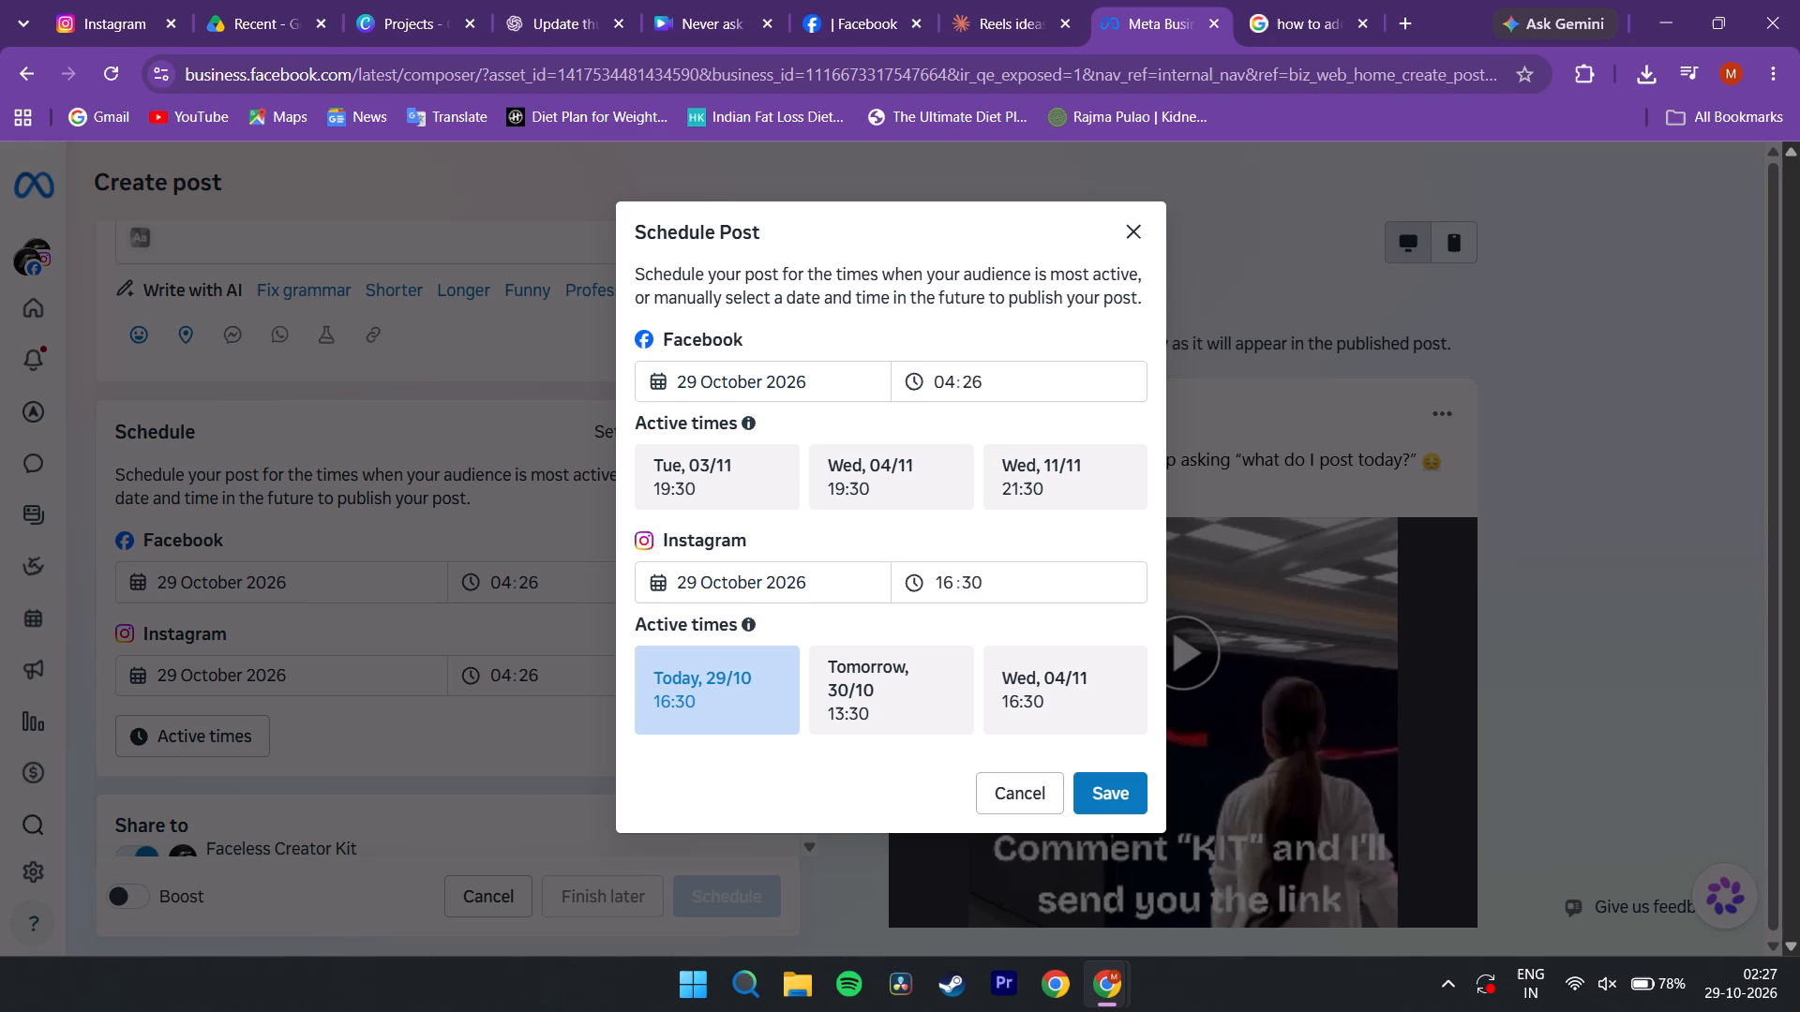
Set the Facebook post's scheduled time to 16:30 on 29 October 2026 and save the schedule for both platforms.
click(1006, 382)
click(954, 386)
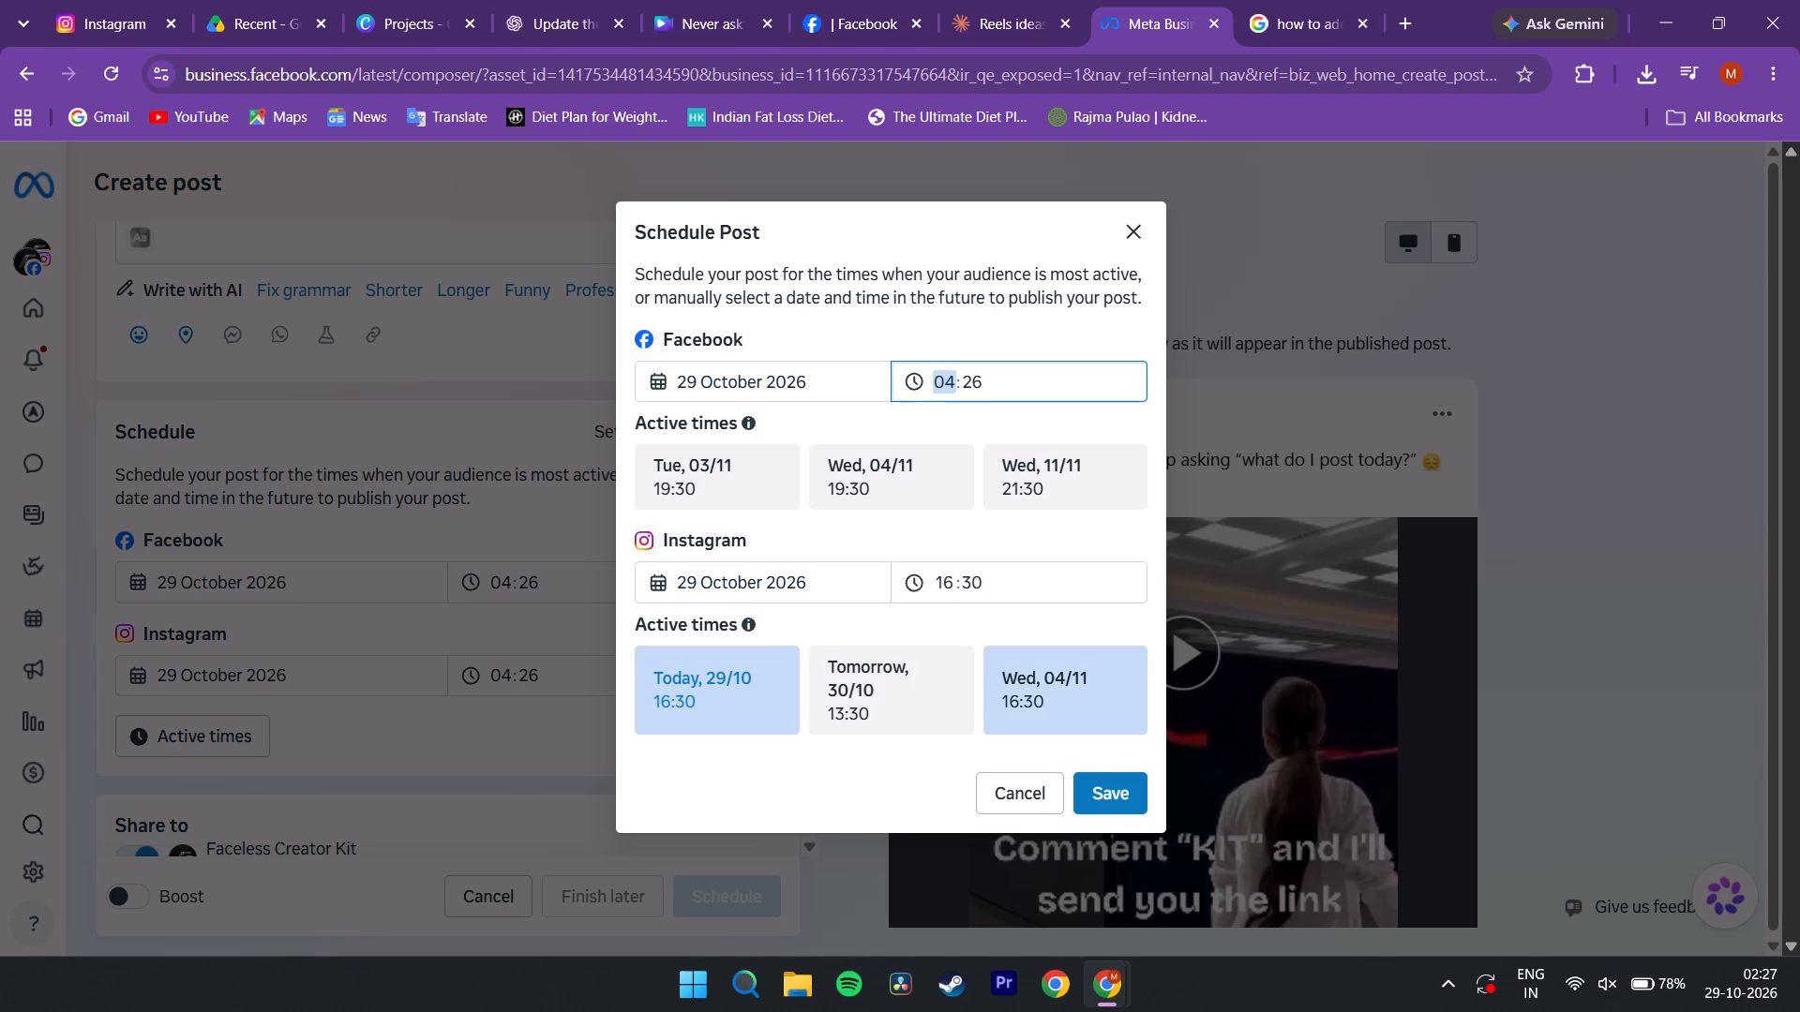
click(1748, 999)
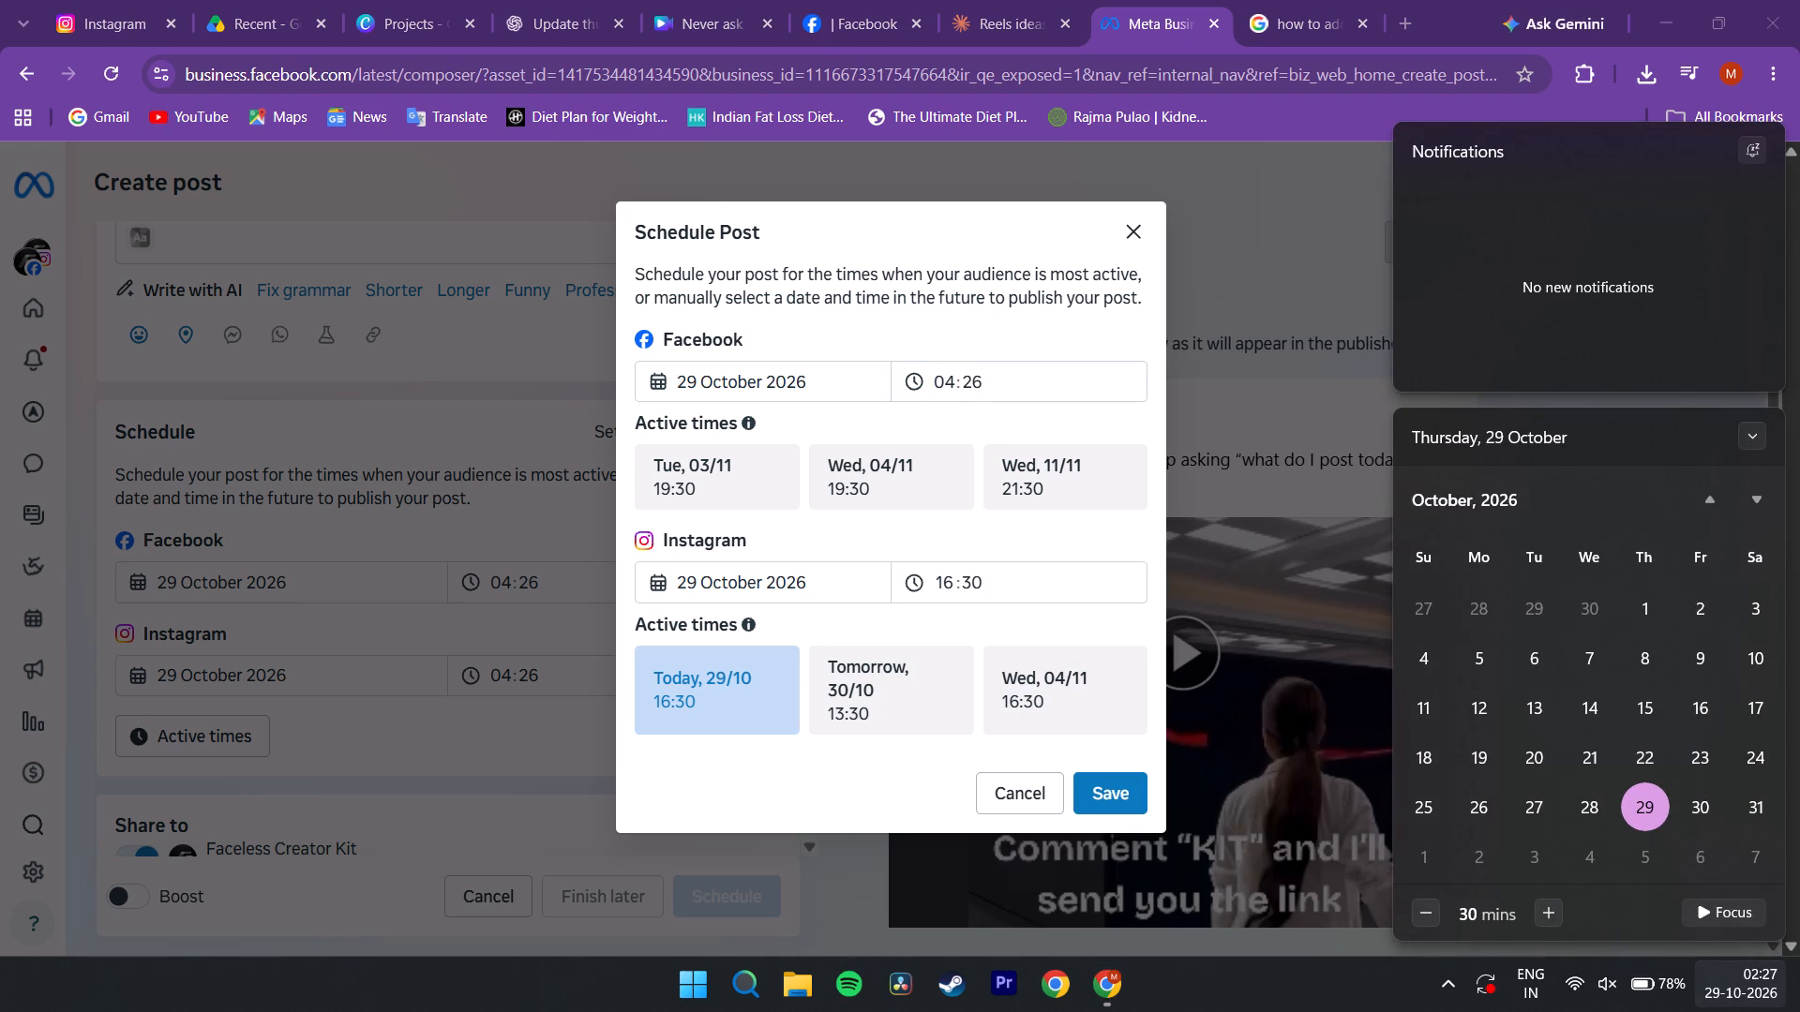
click(950, 384)
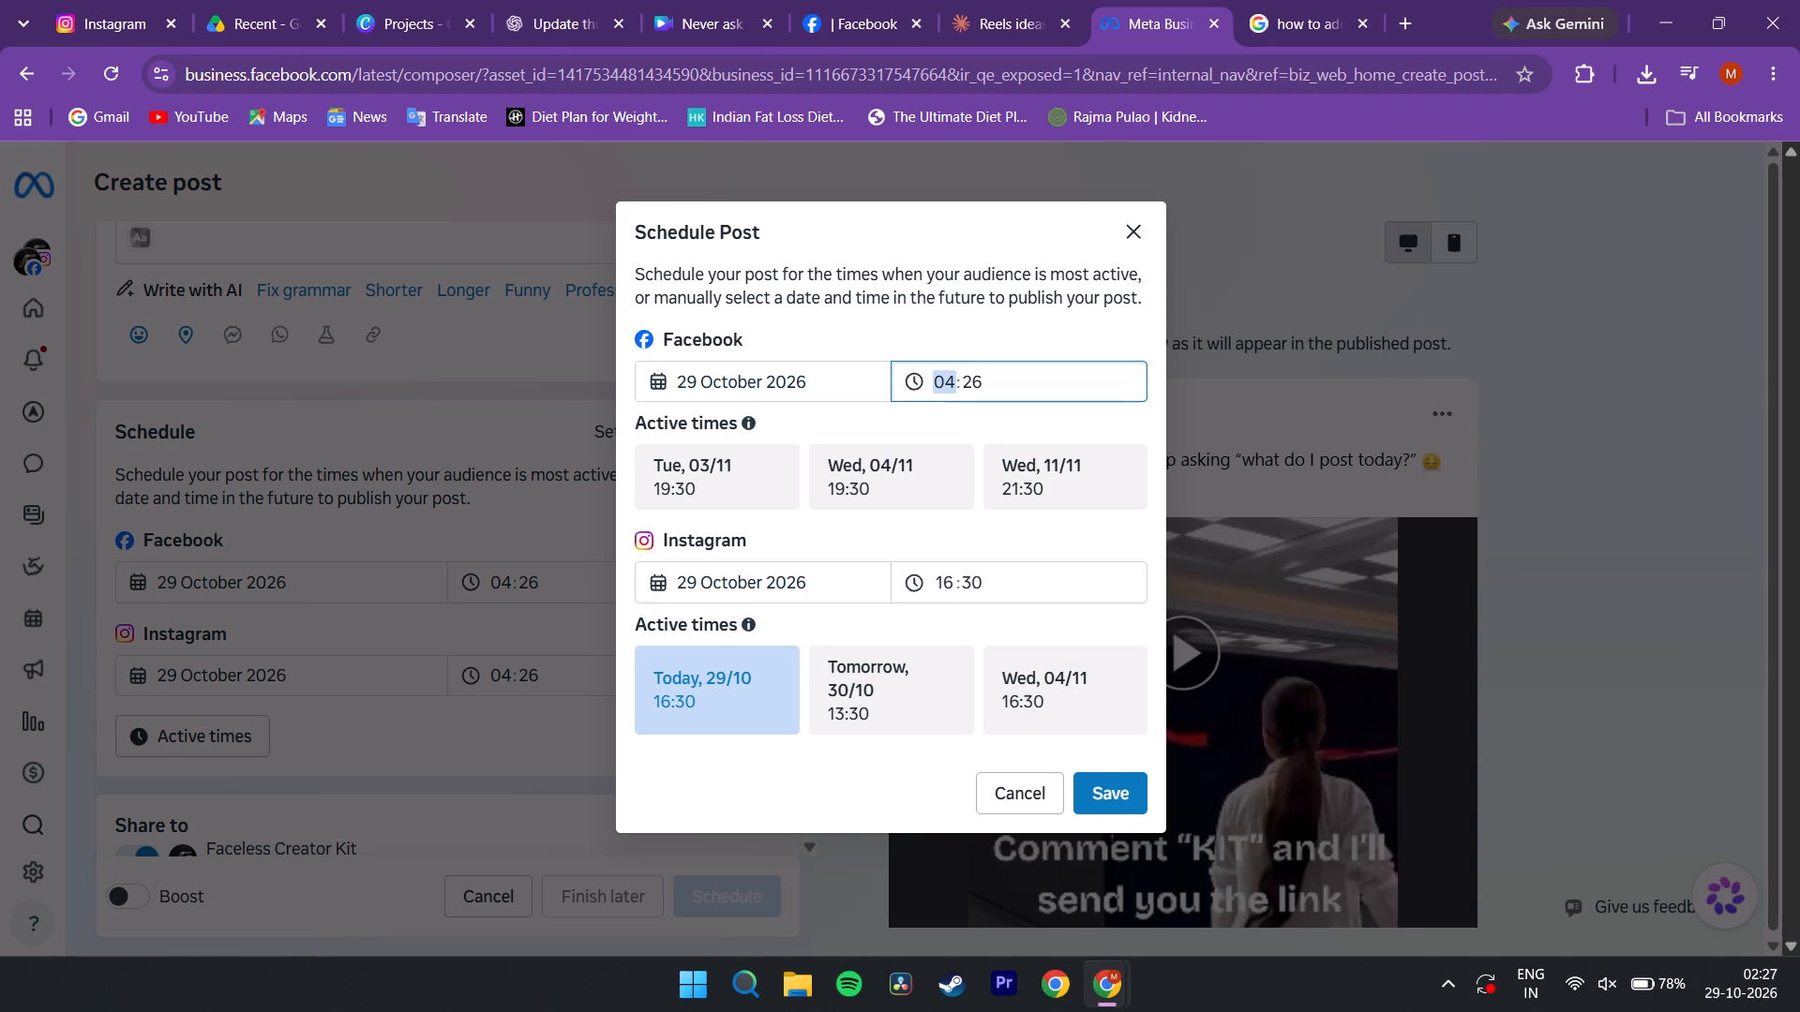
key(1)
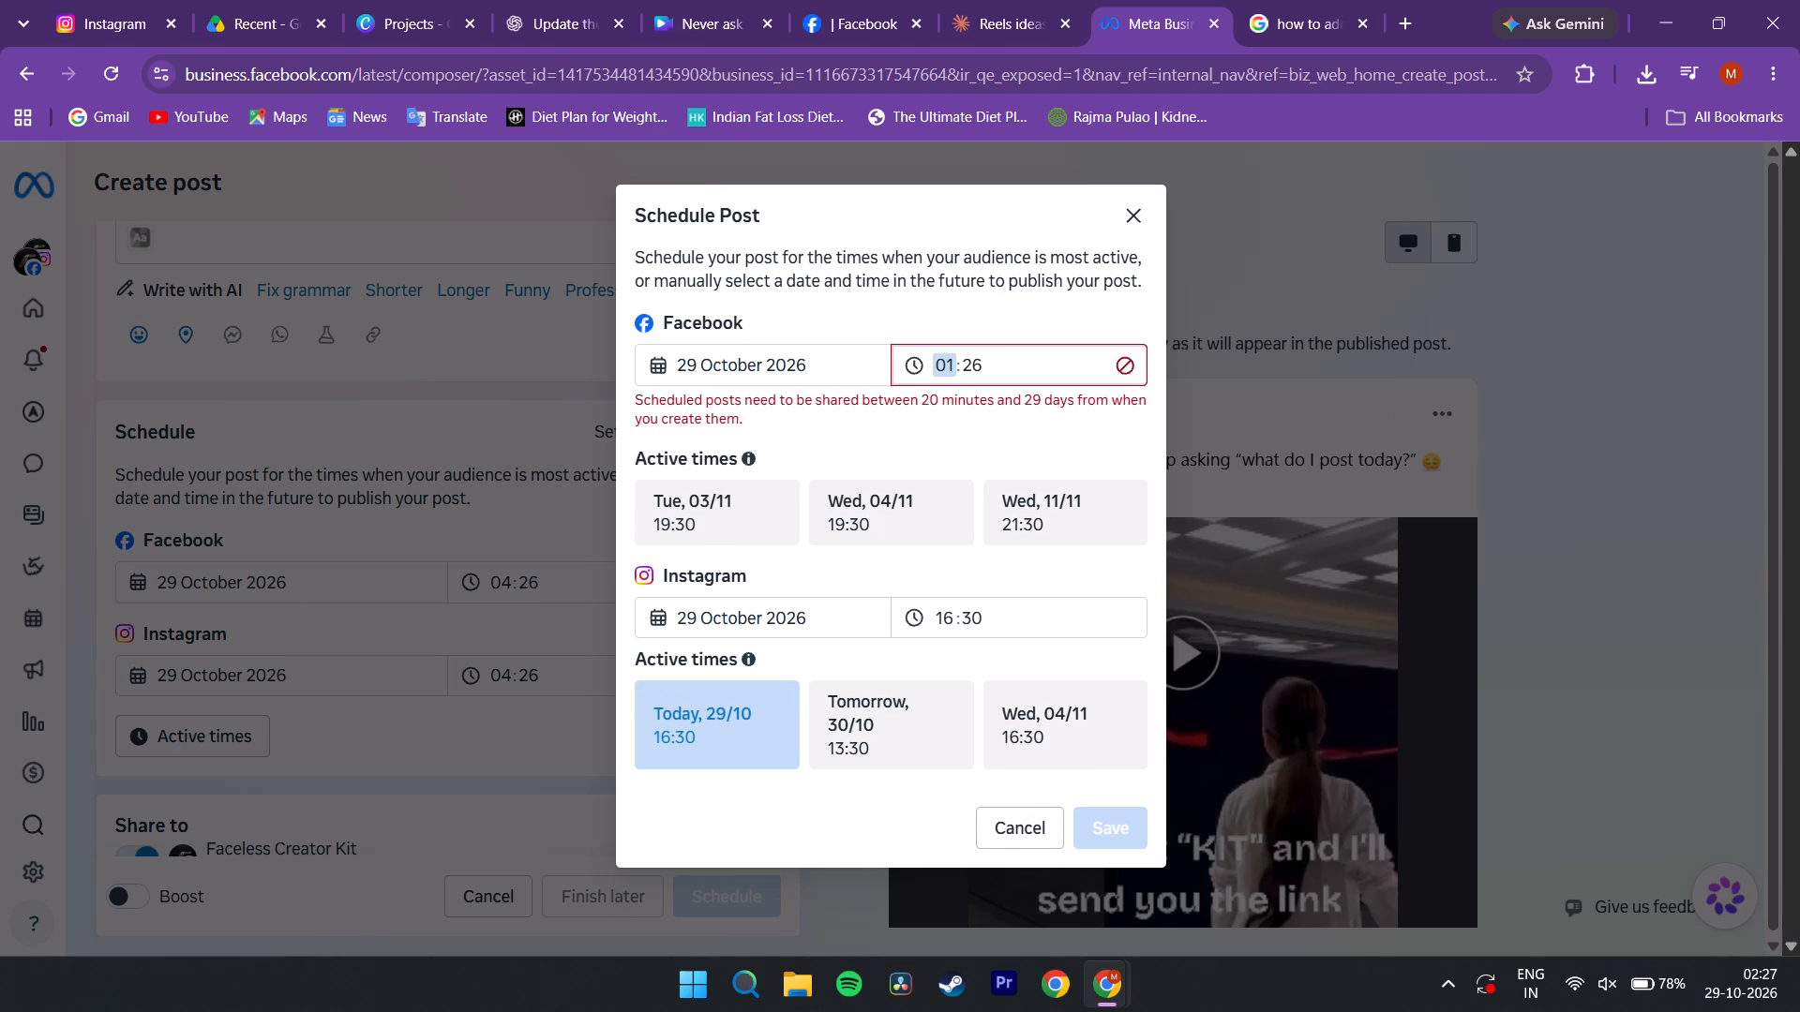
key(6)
click(1017, 384)
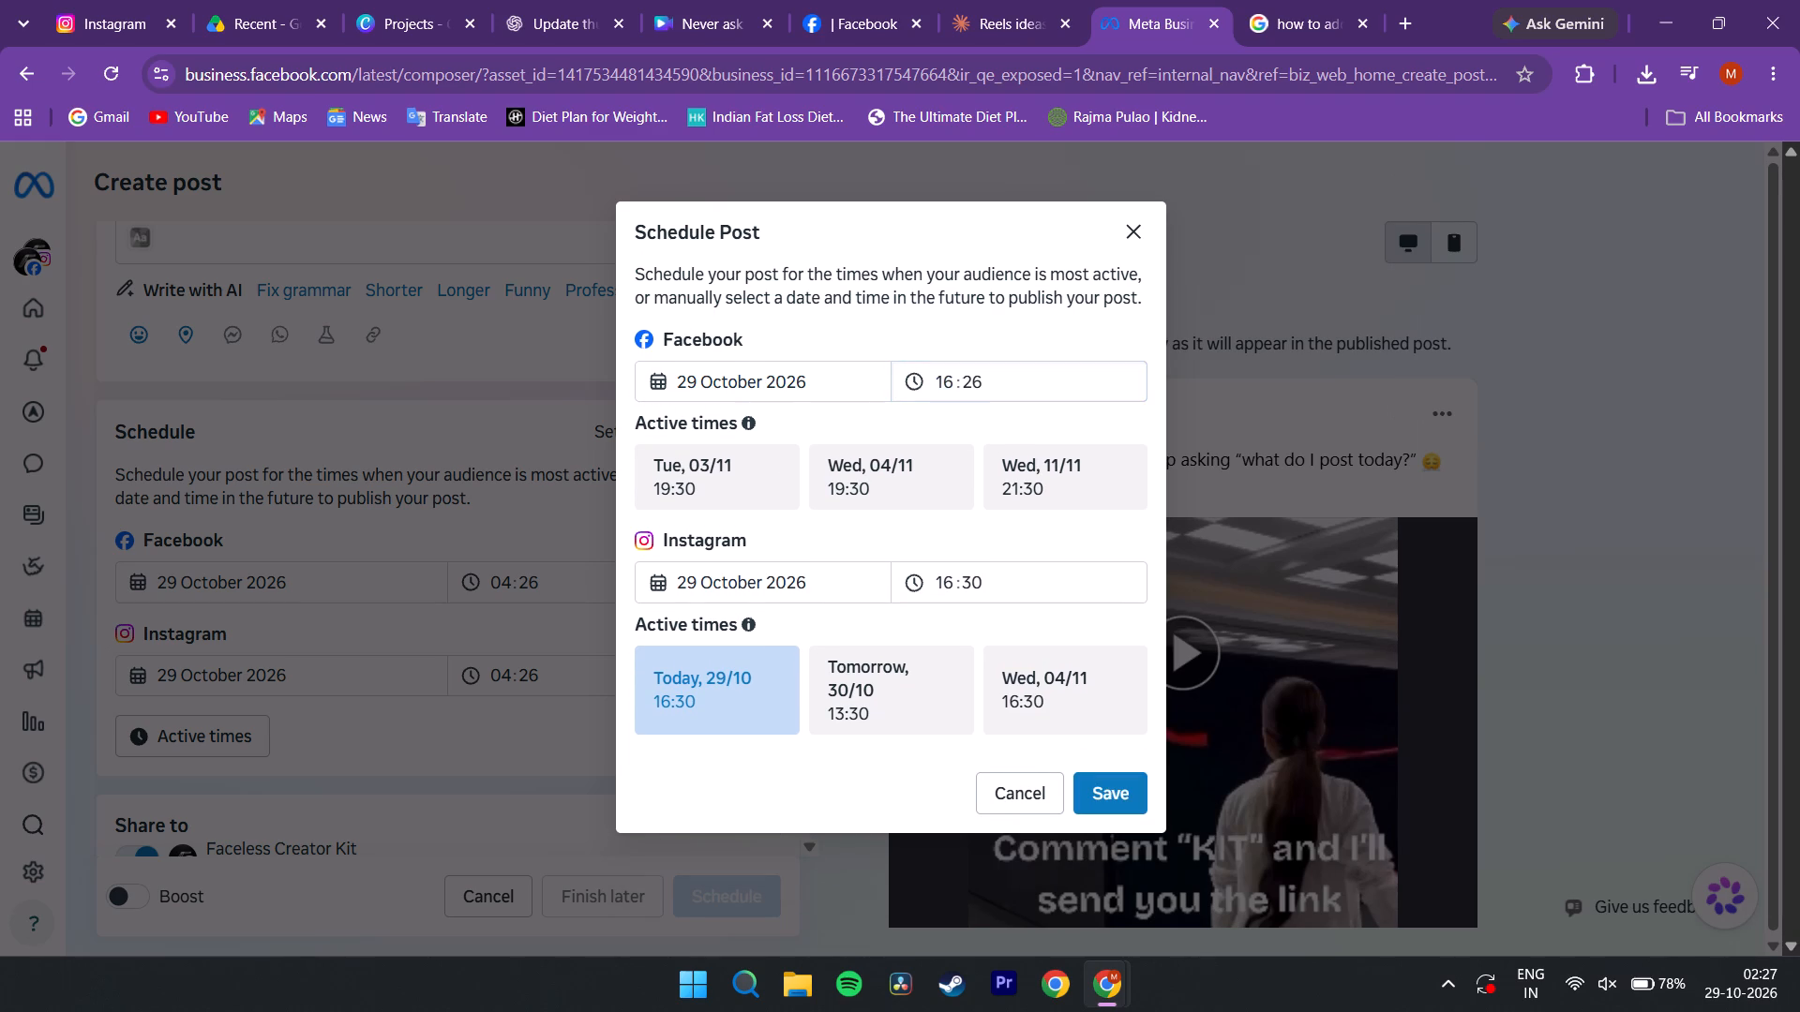
click(986, 383)
click(981, 383)
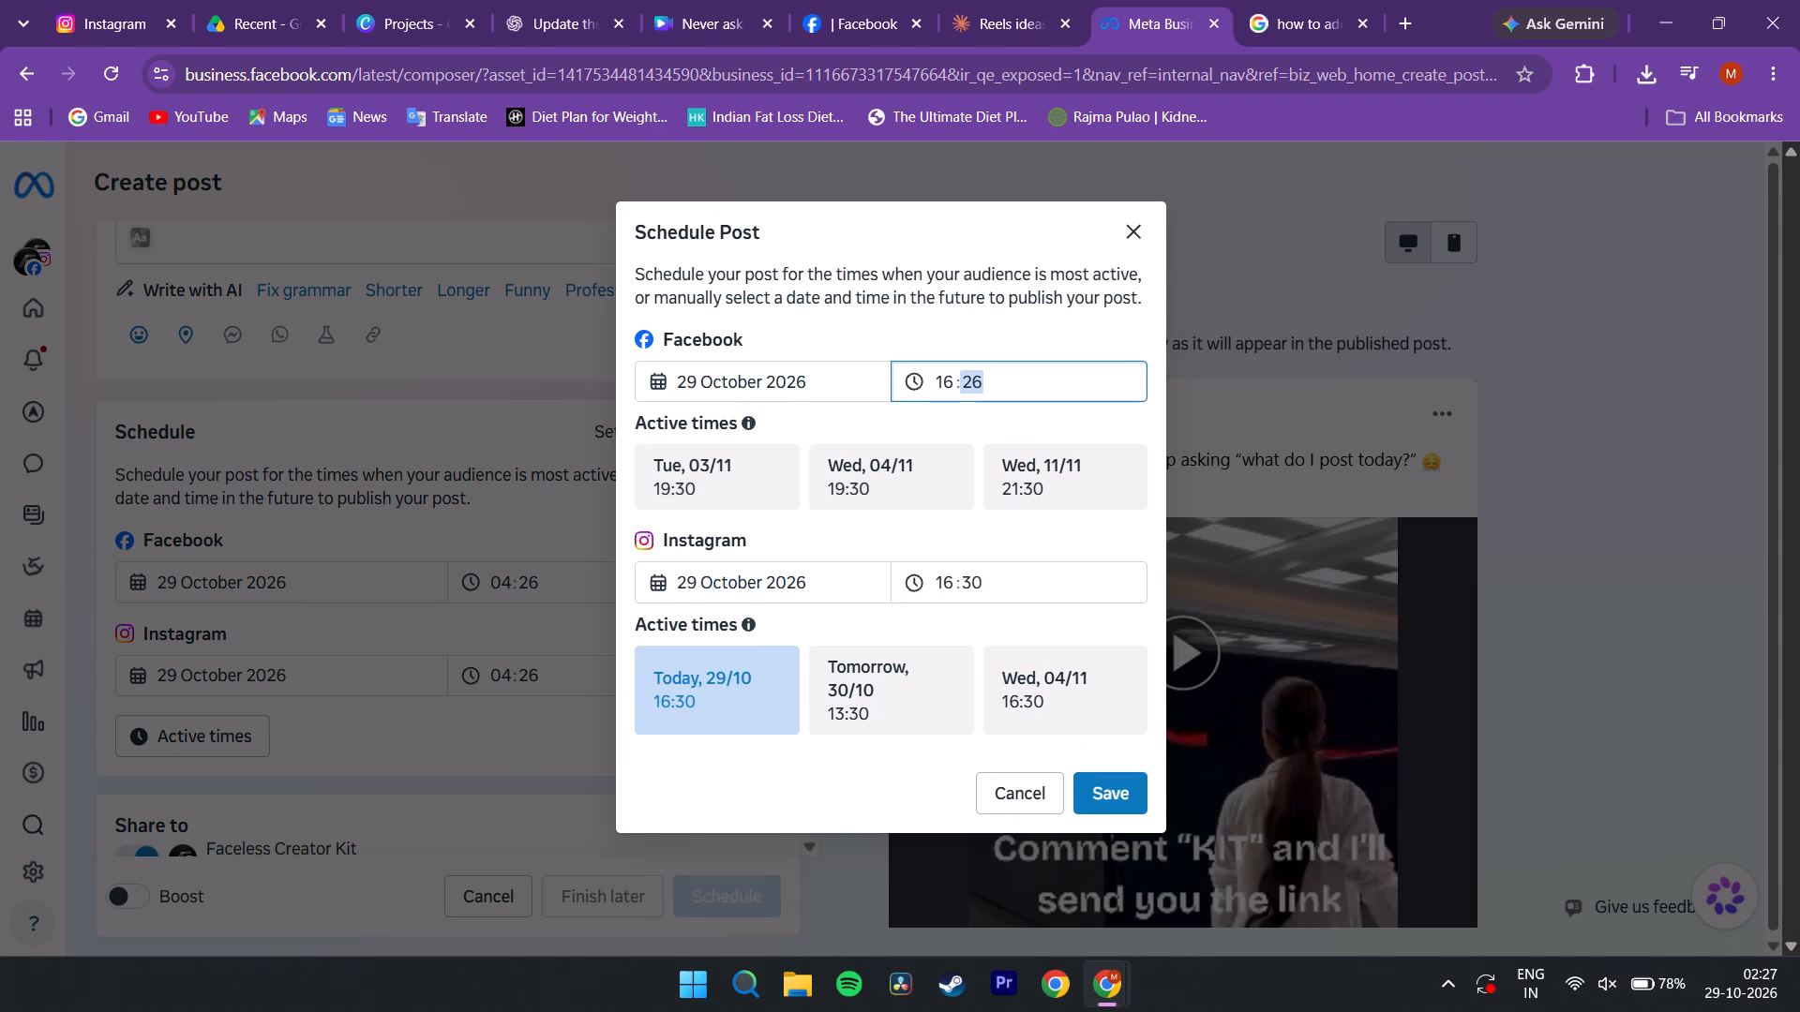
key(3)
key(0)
click(1118, 796)
scroll(544, 661, down, 4)
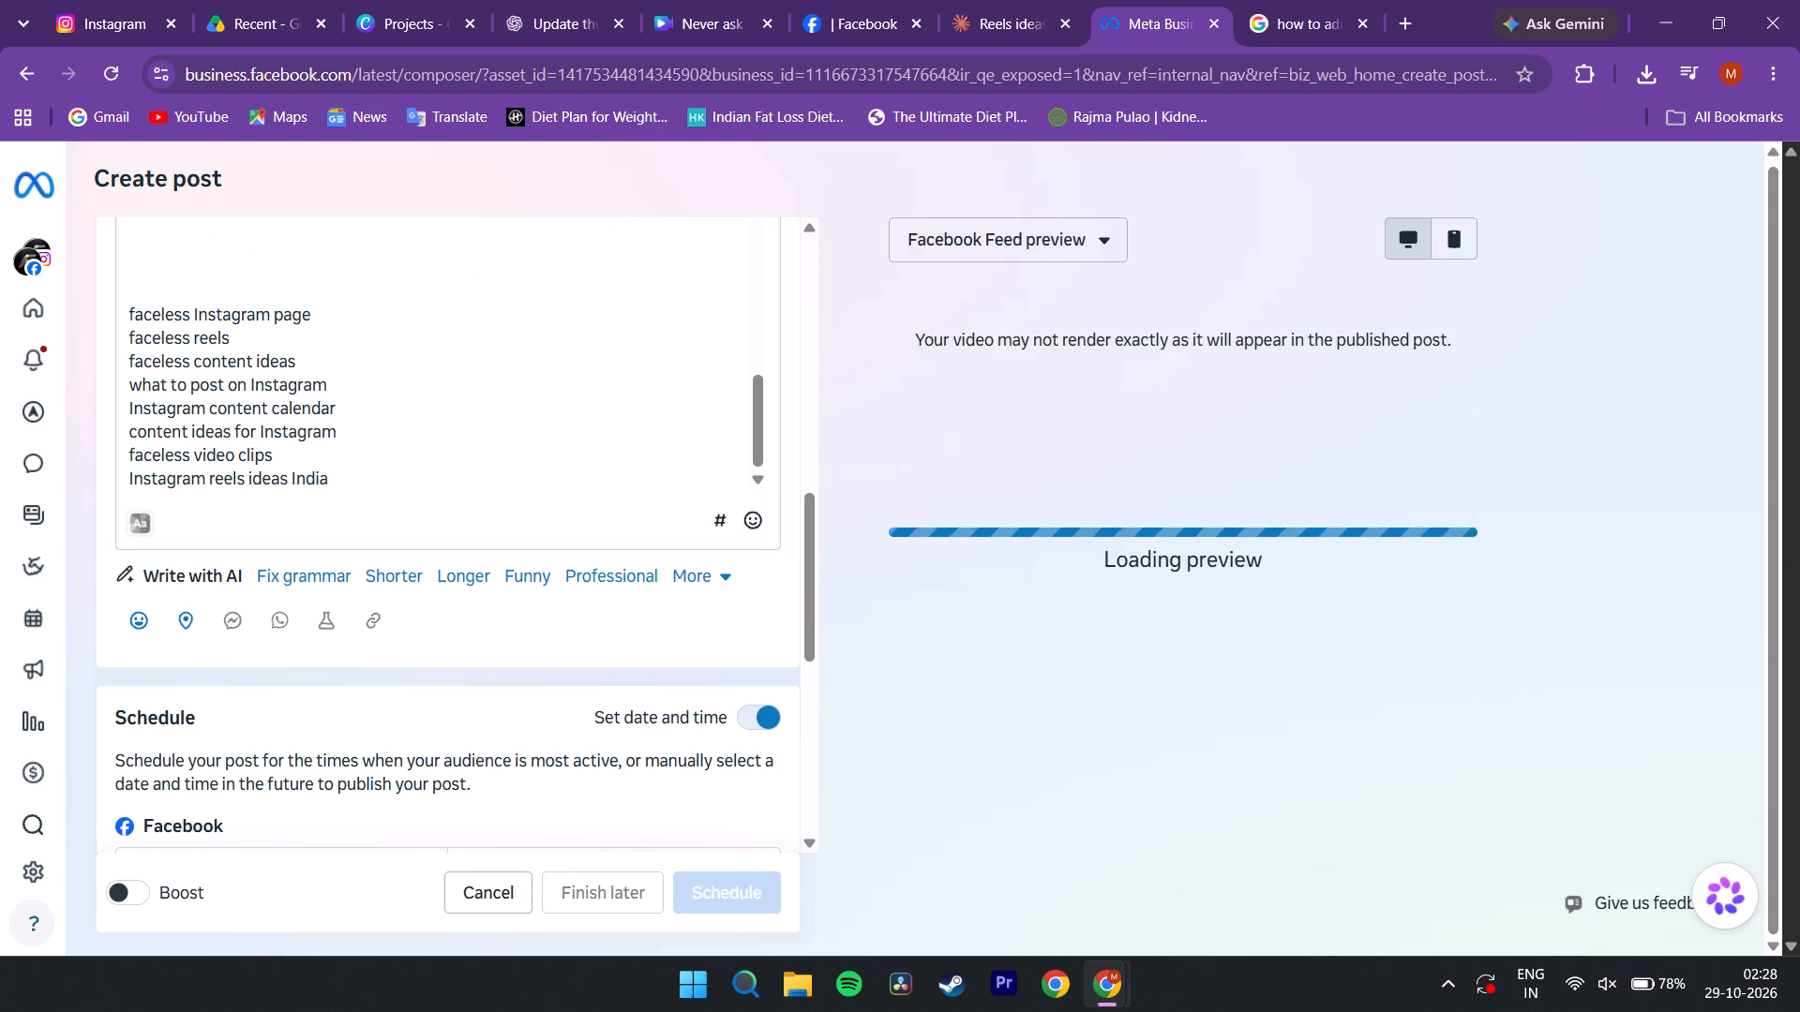
Join the caption's keyword lines from "faceless Instagram page" through "Instagram content calendar" into one running paragraph, separated by spaces.
click(137, 335)
key(Left)
key(BackSpace)
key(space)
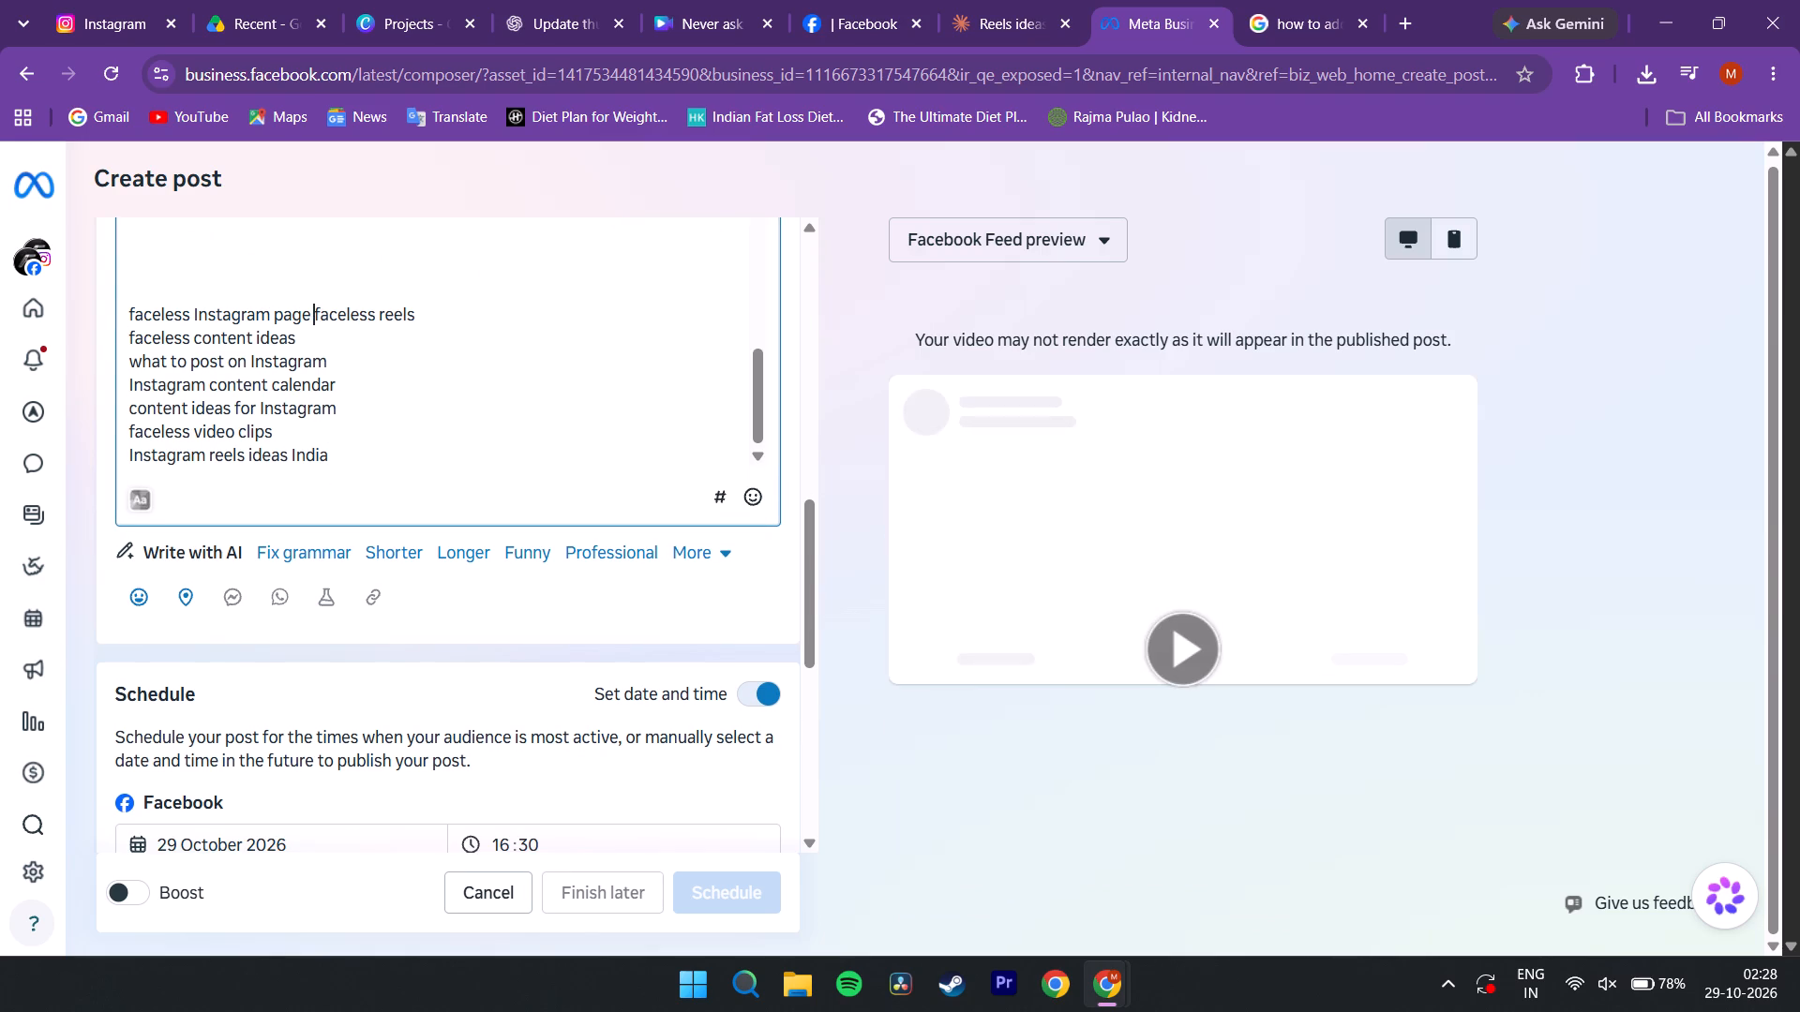
click(128, 334)
key(BackSpace)
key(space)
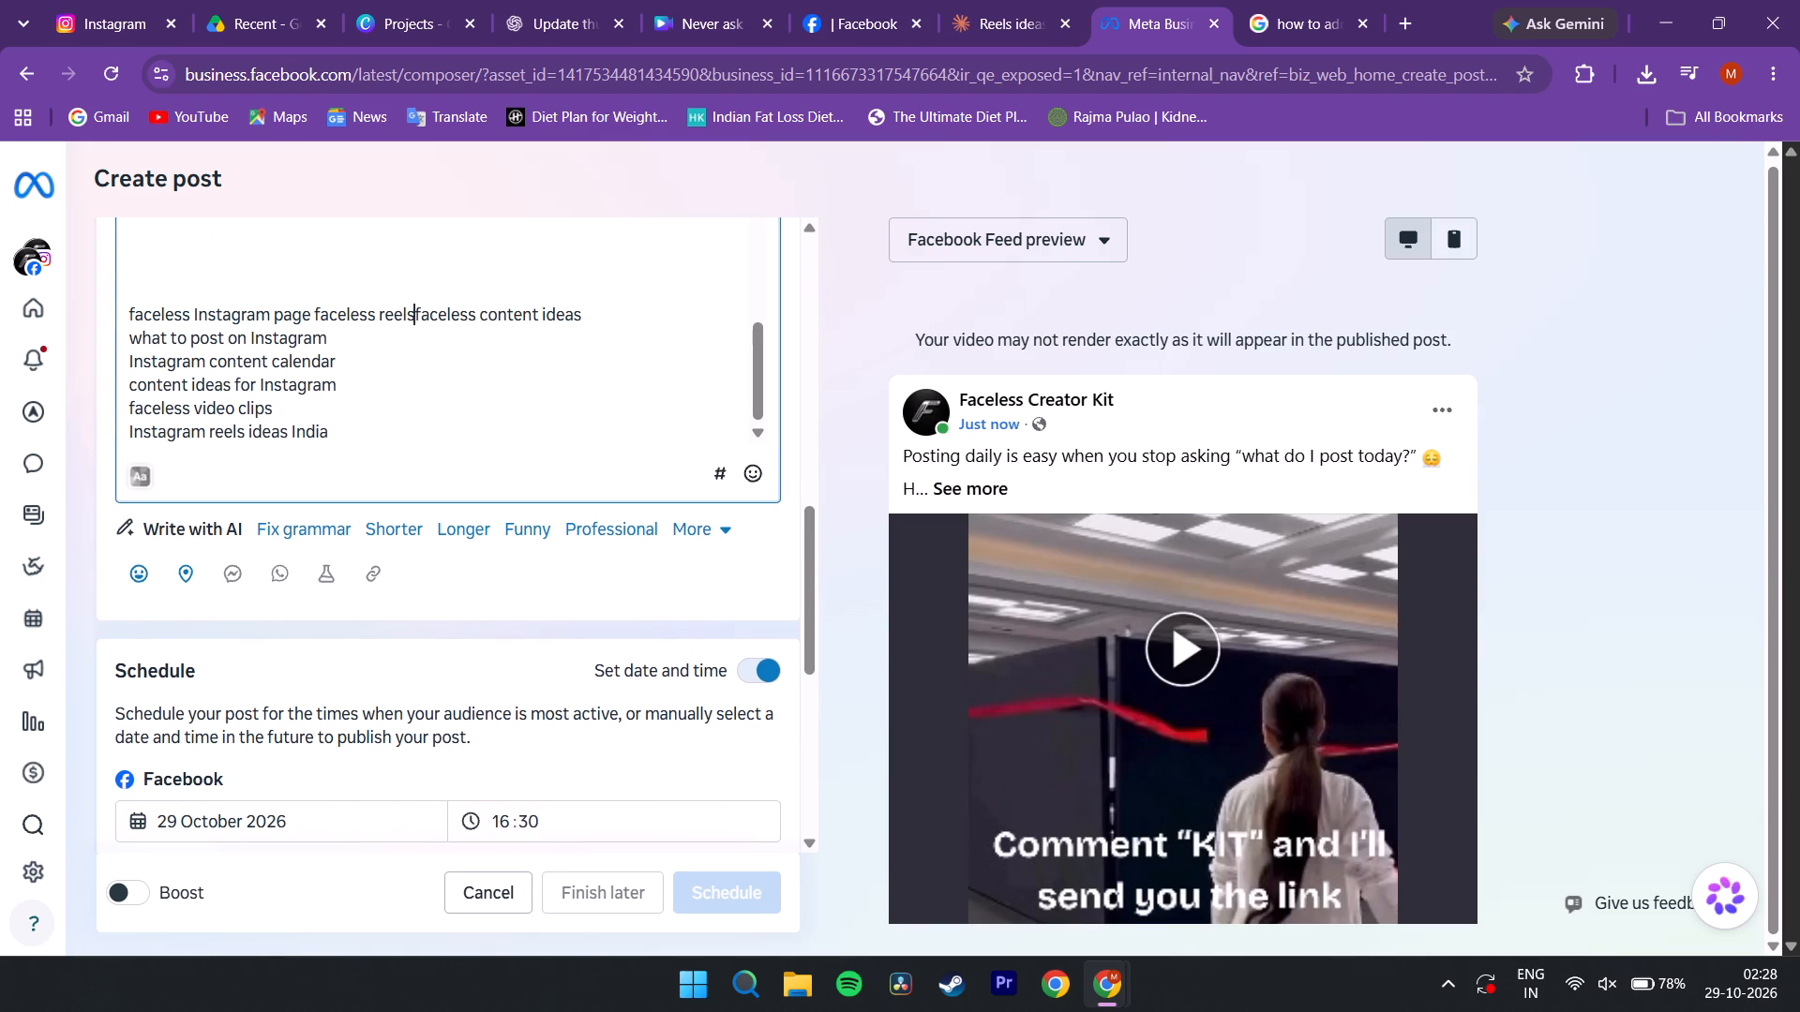
click(128, 339)
key(BackSpace)
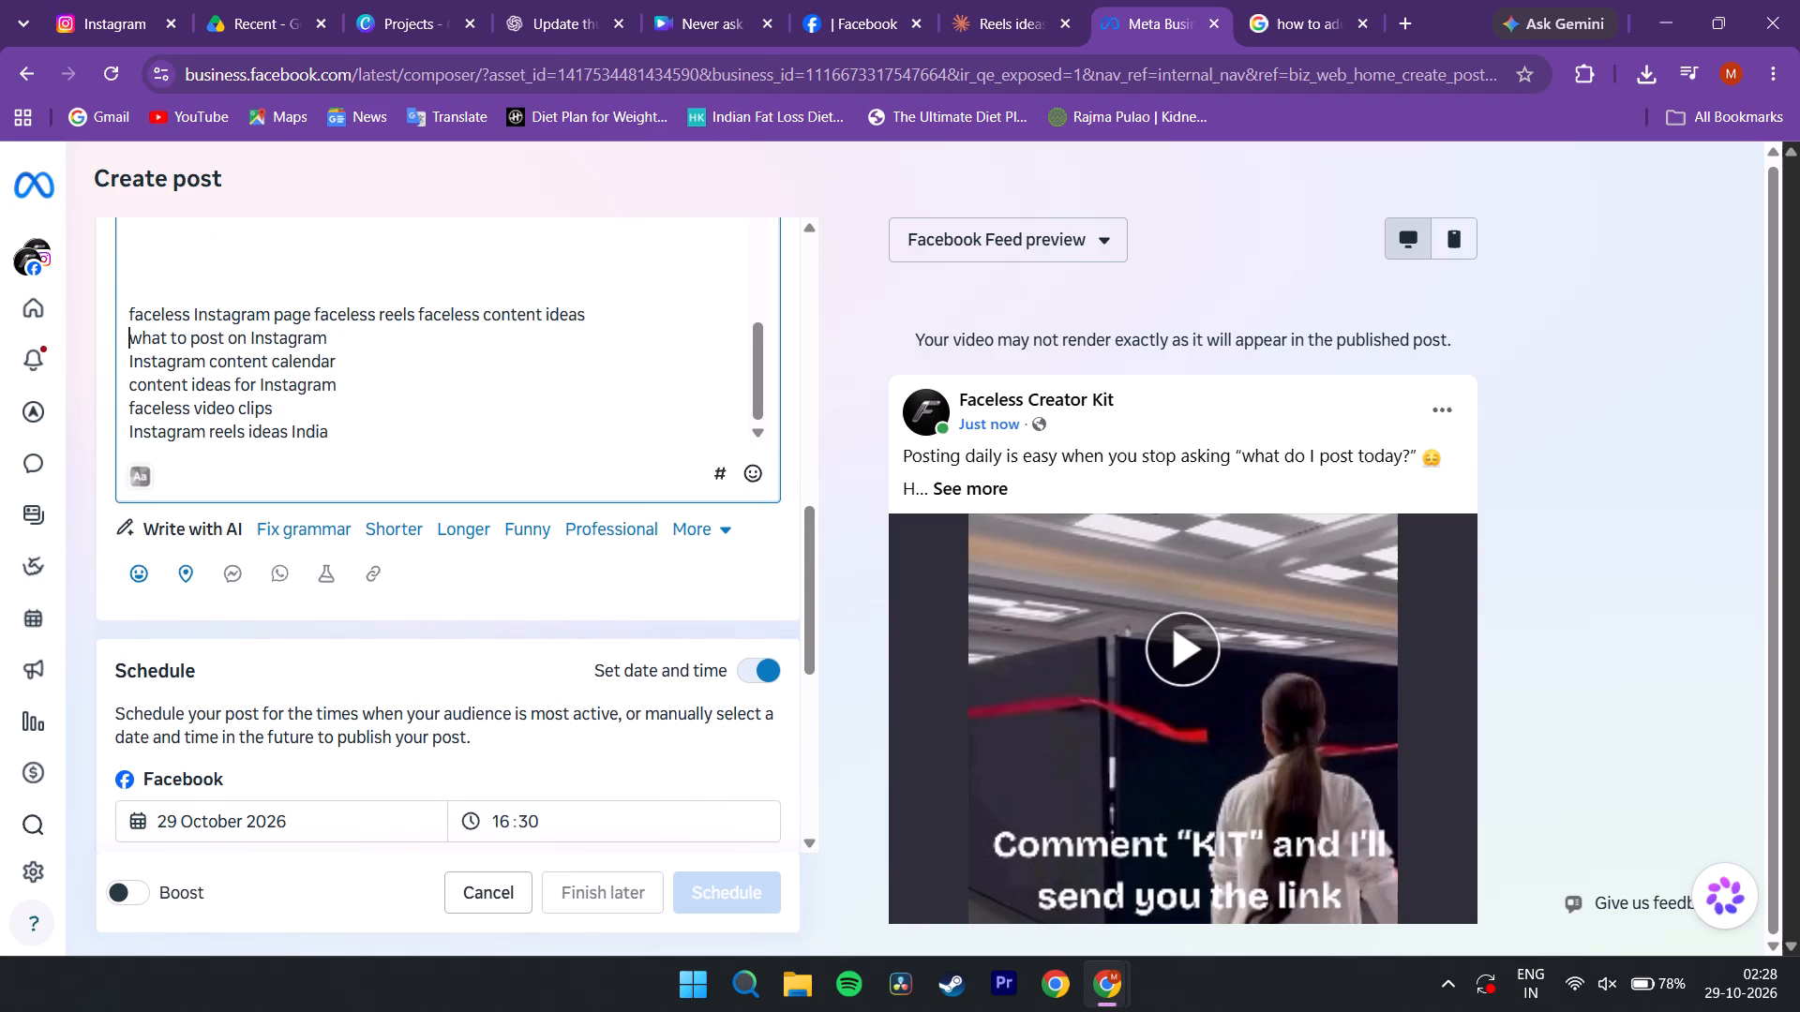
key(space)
click(127, 364)
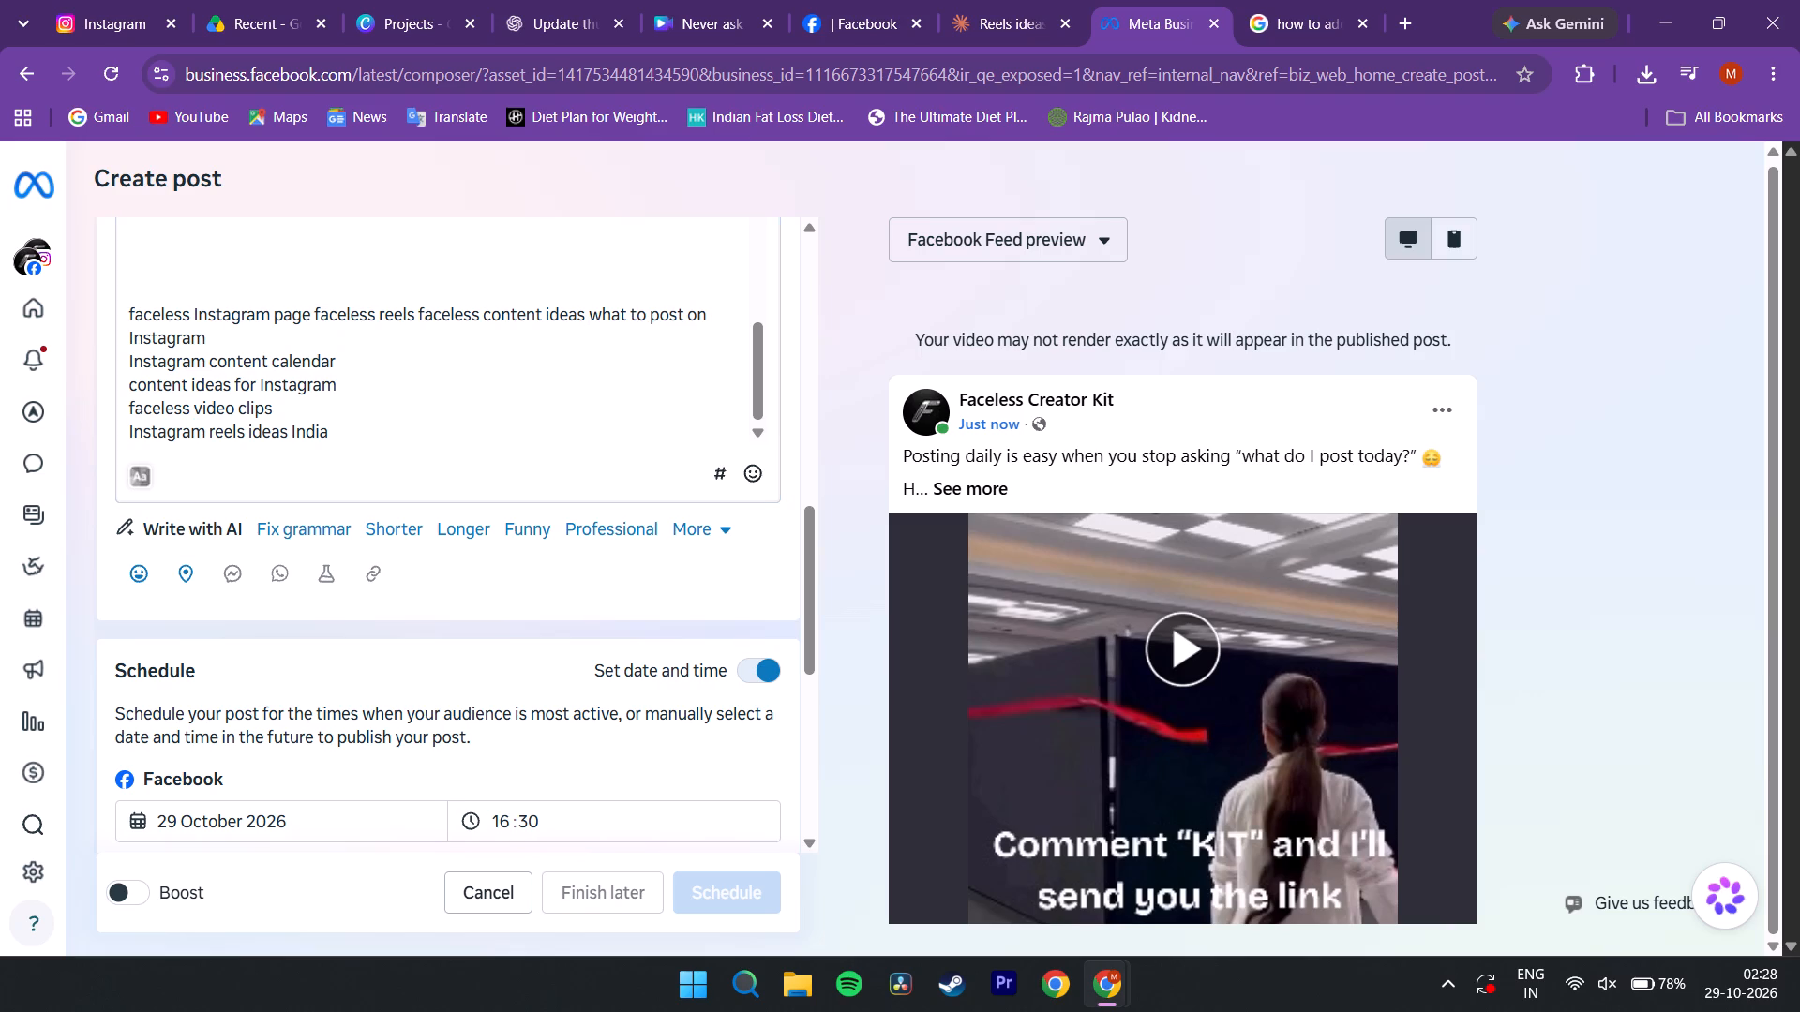
click(141, 363)
key(Left)
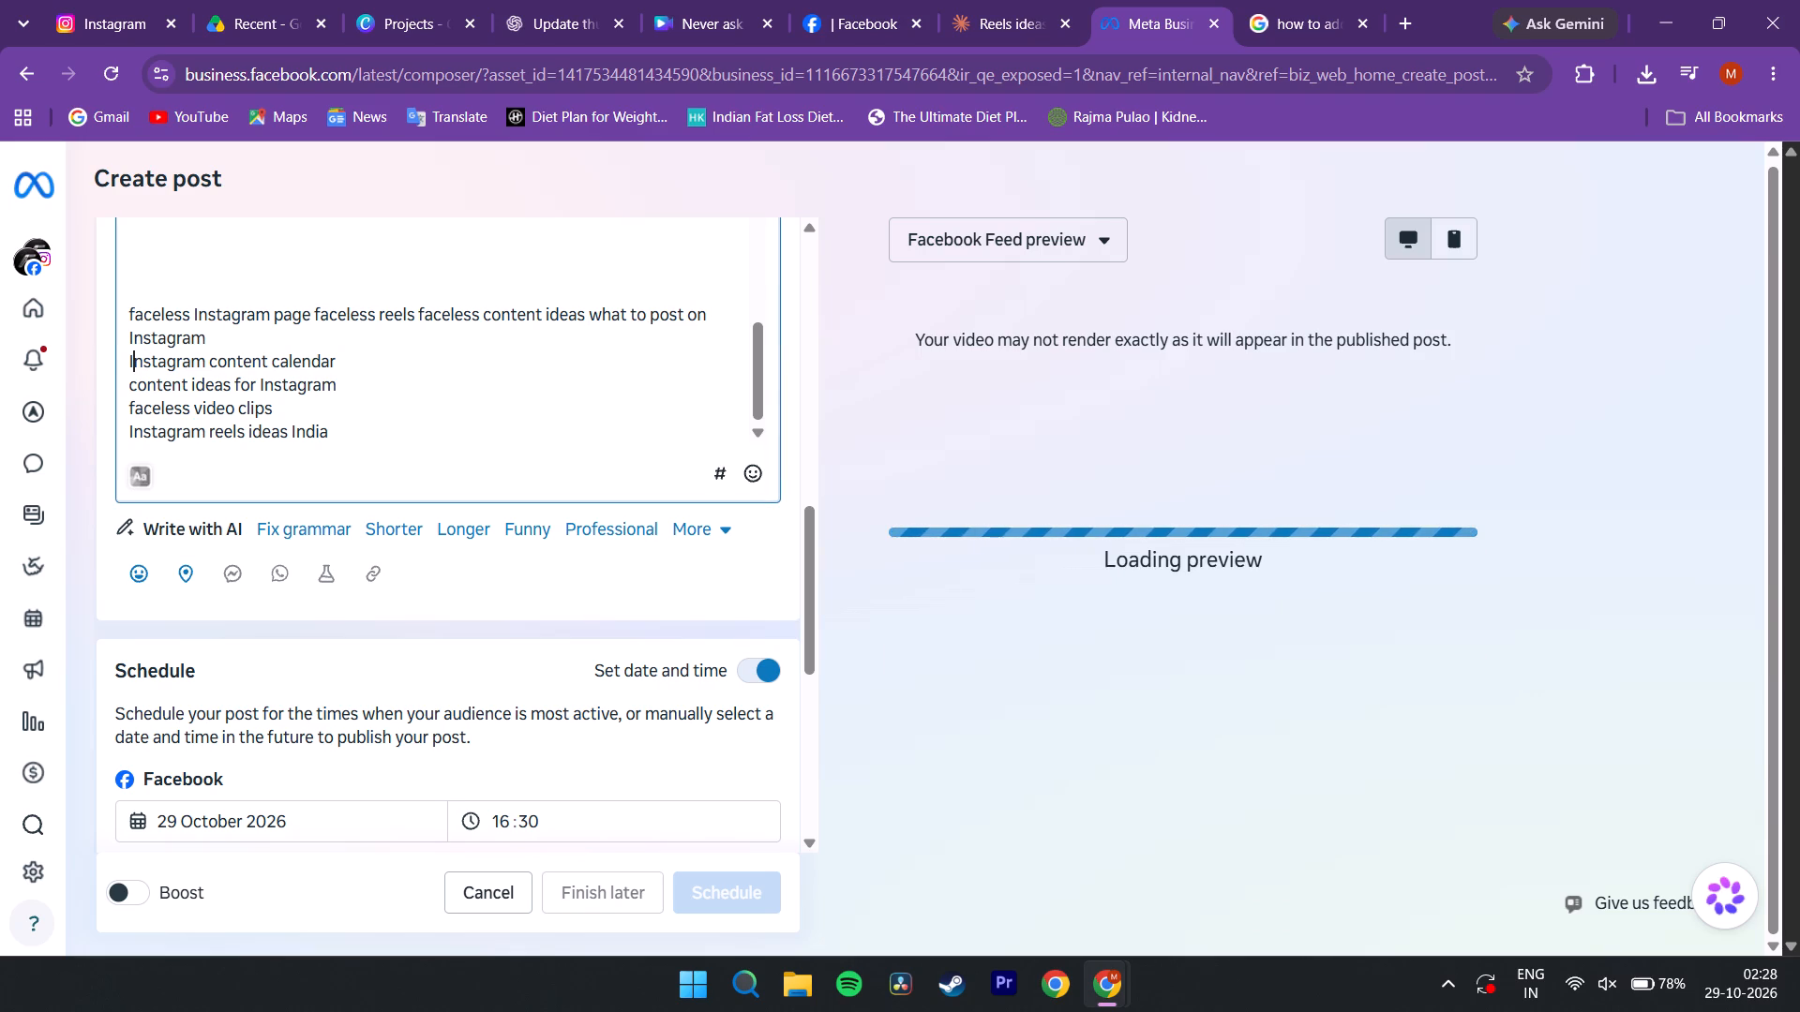
key(Left)
key(BackSpace)
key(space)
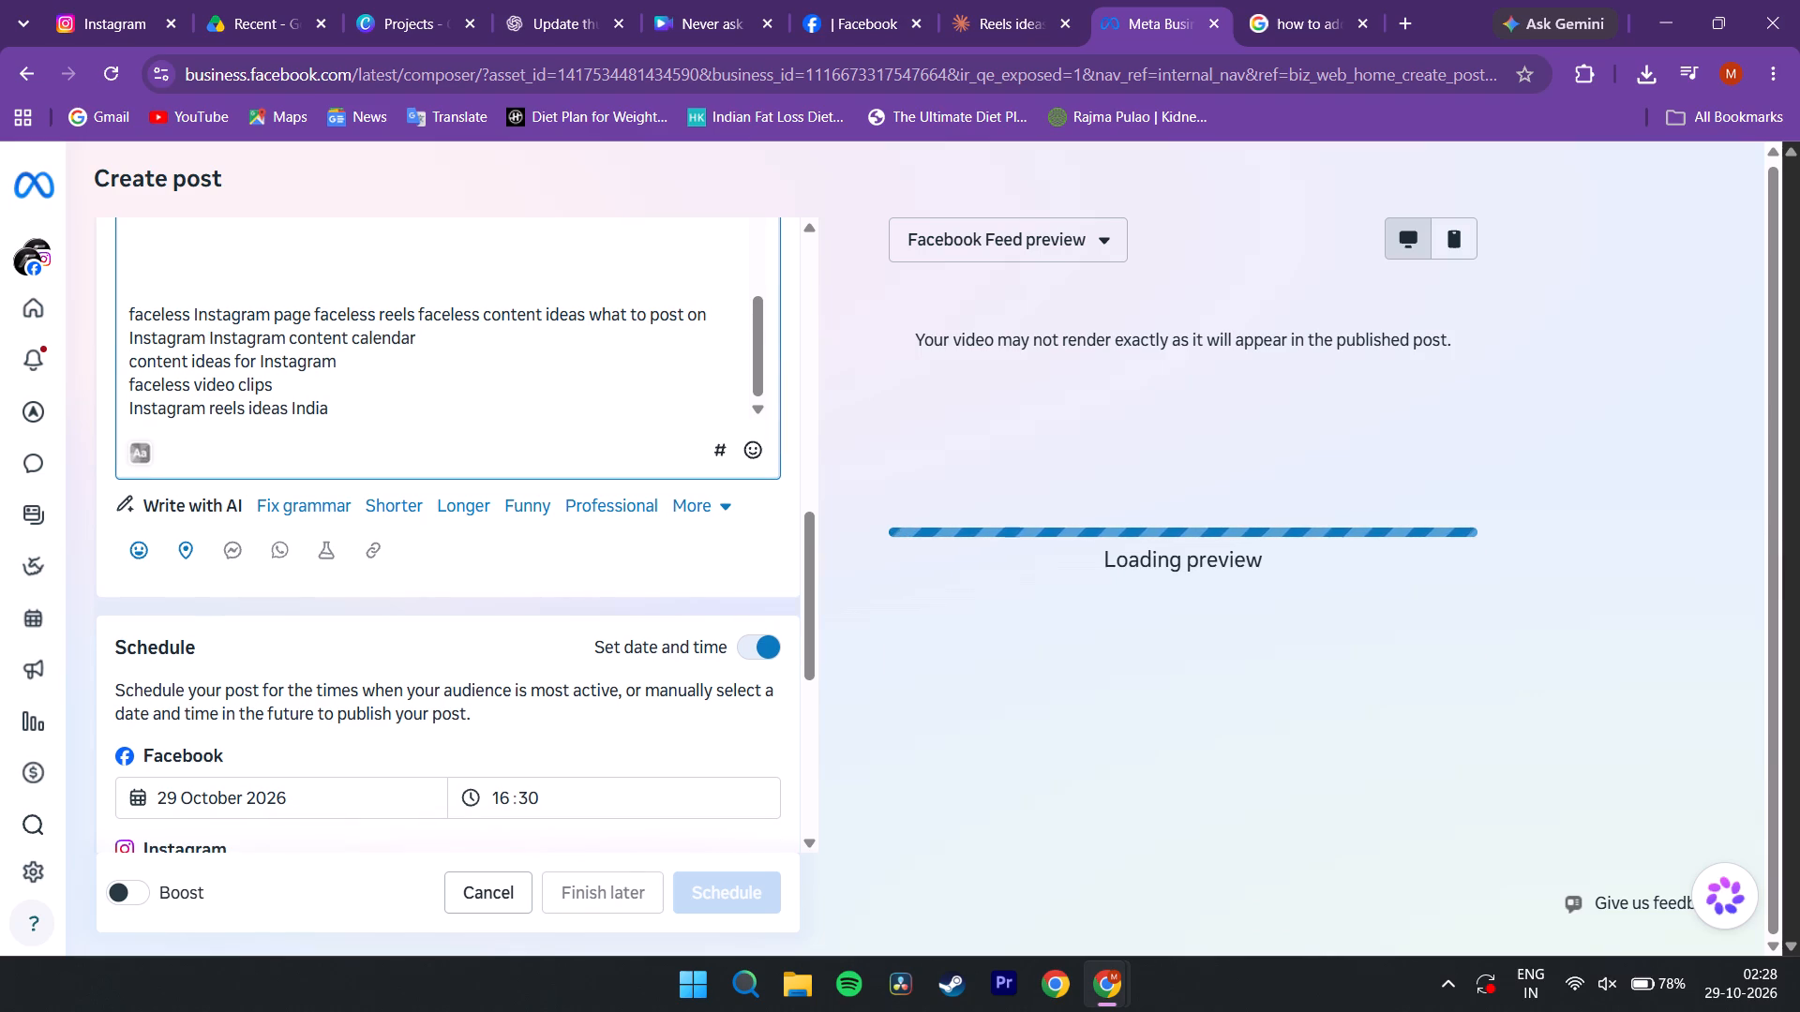
Append the remaining keyword lines, "content ideas for Instagram", "faceless video clips" and "Instagram reels ideas India", to the same paragraph with spaces.
click(131, 366)
key(BackSpace)
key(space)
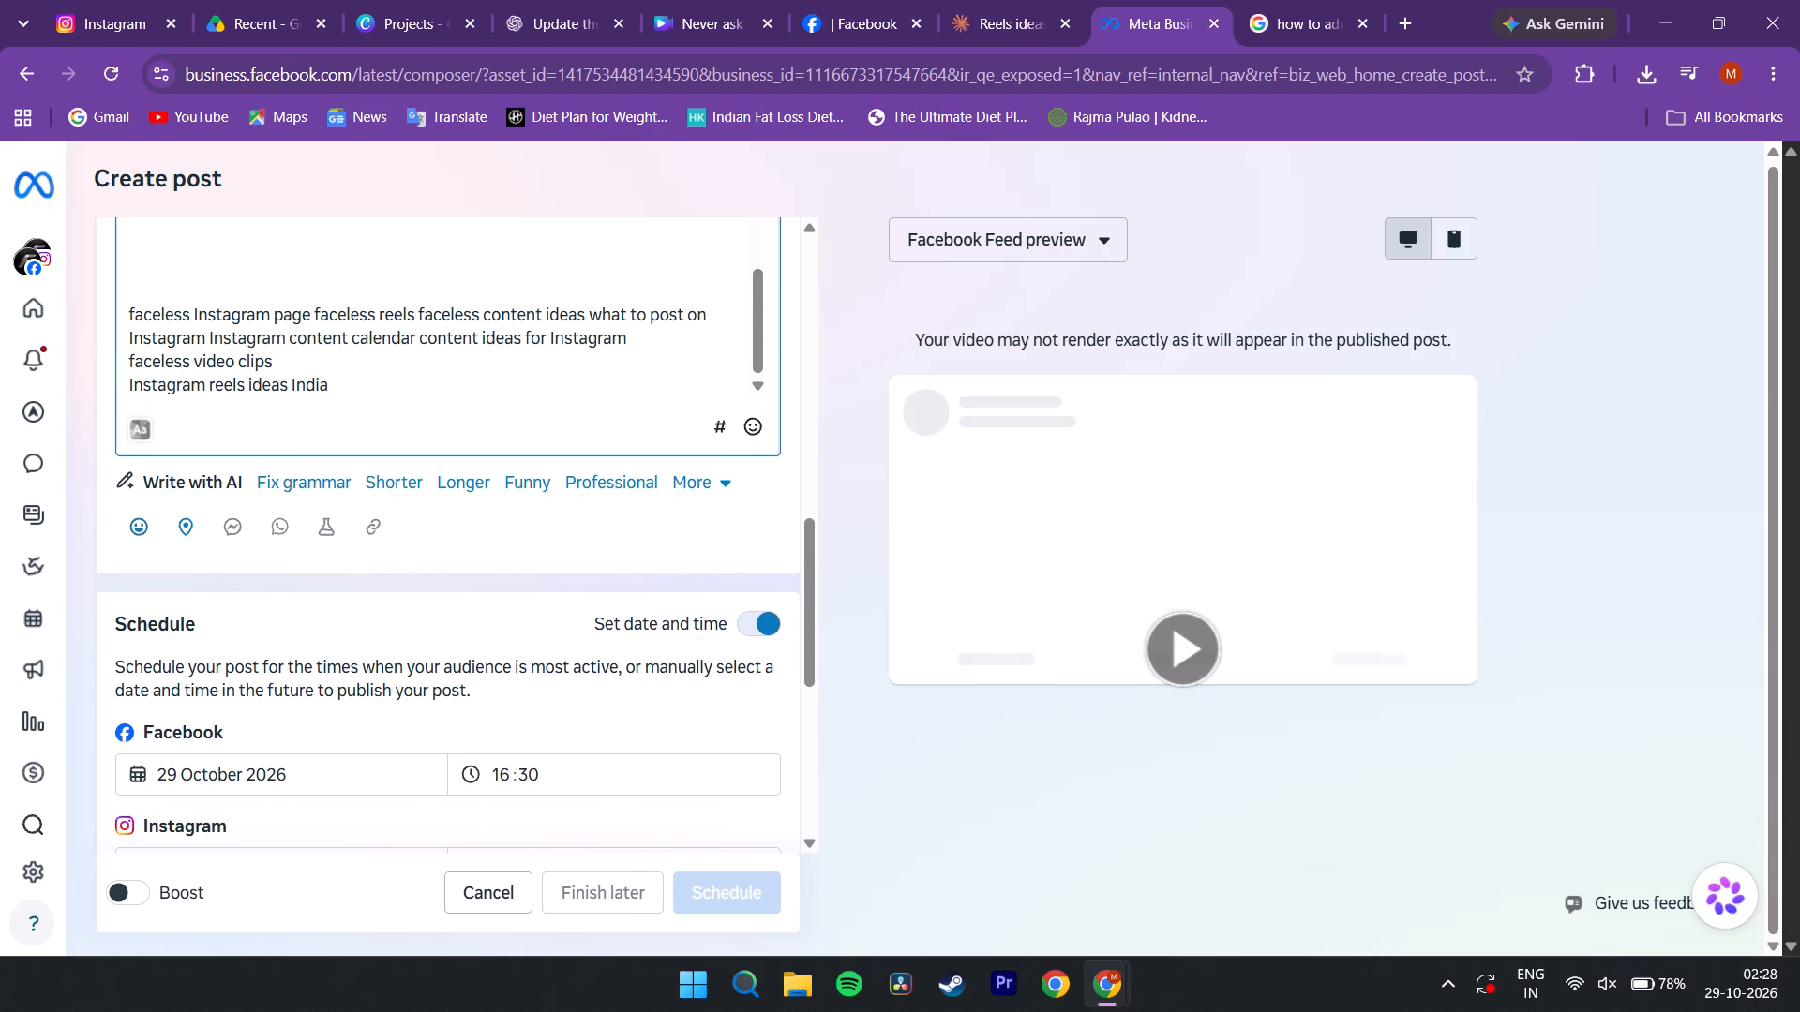
click(133, 361)
key(Left)
key(BackSpace)
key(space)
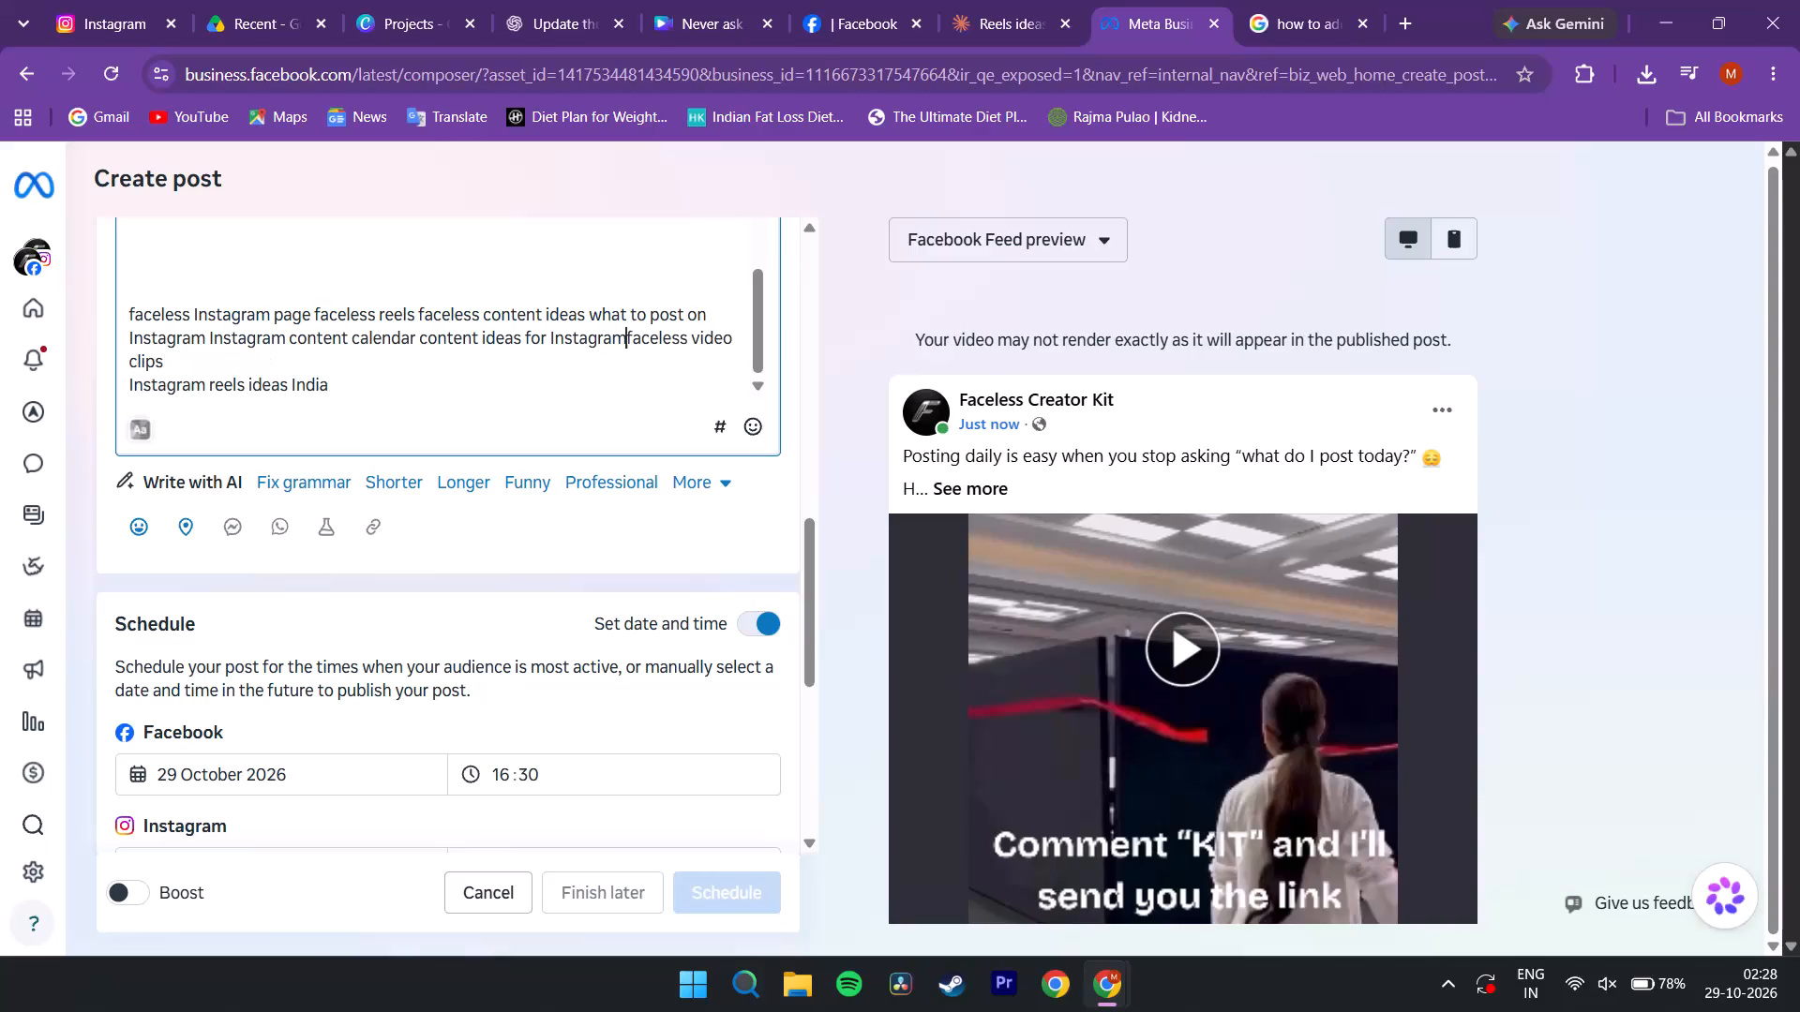
click(131, 387)
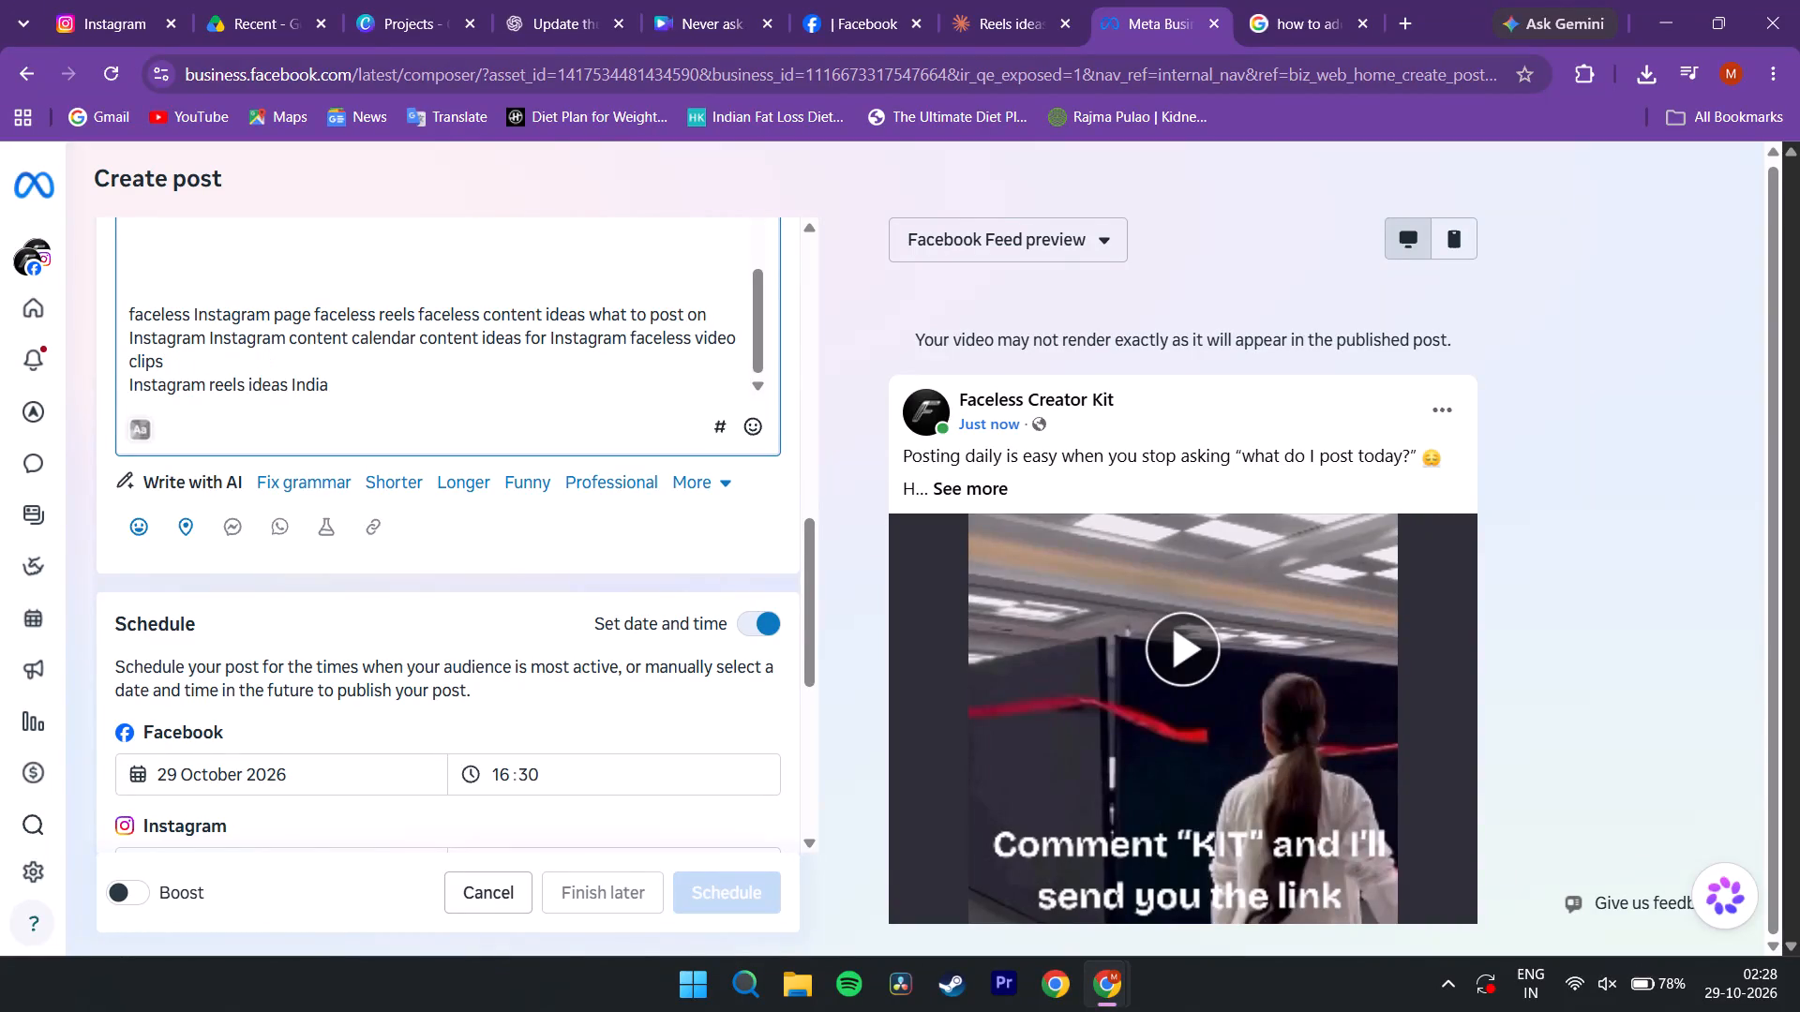
key(Left)
key(BackSpace)
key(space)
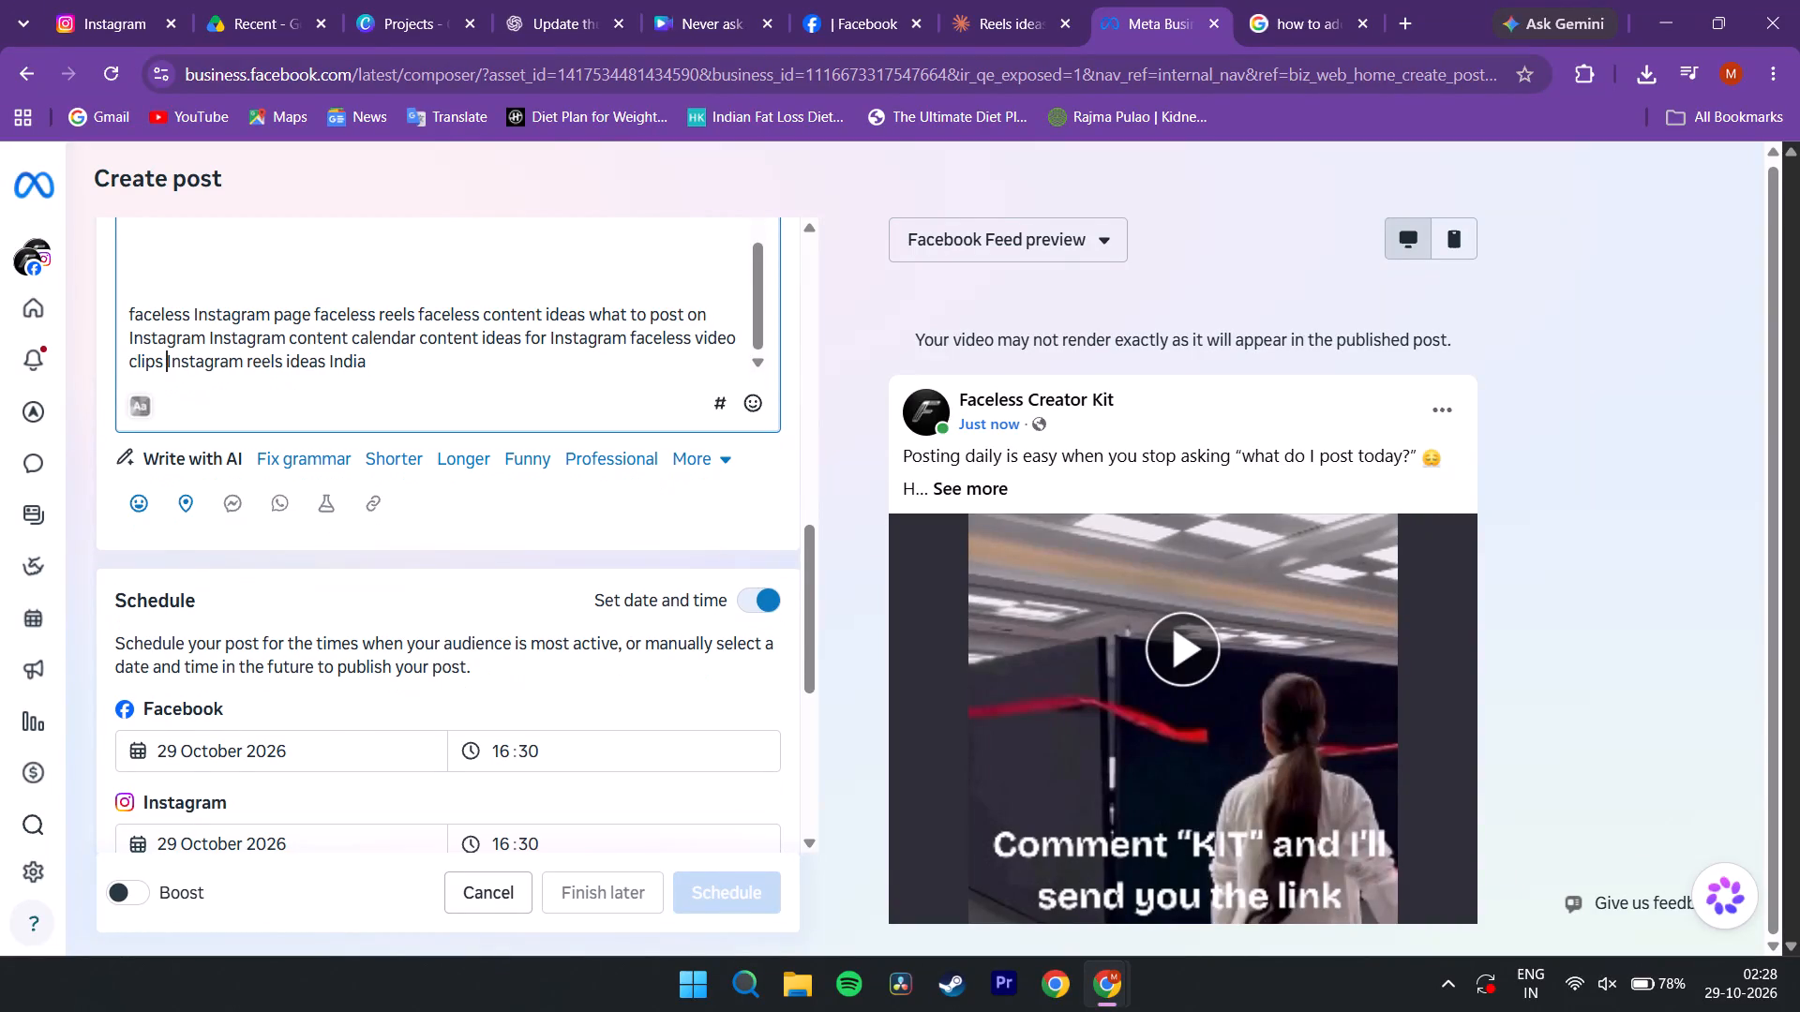
Review the post's schedule, sharing and privacy settings, and its media section.
scroll(251, 578, down, 3)
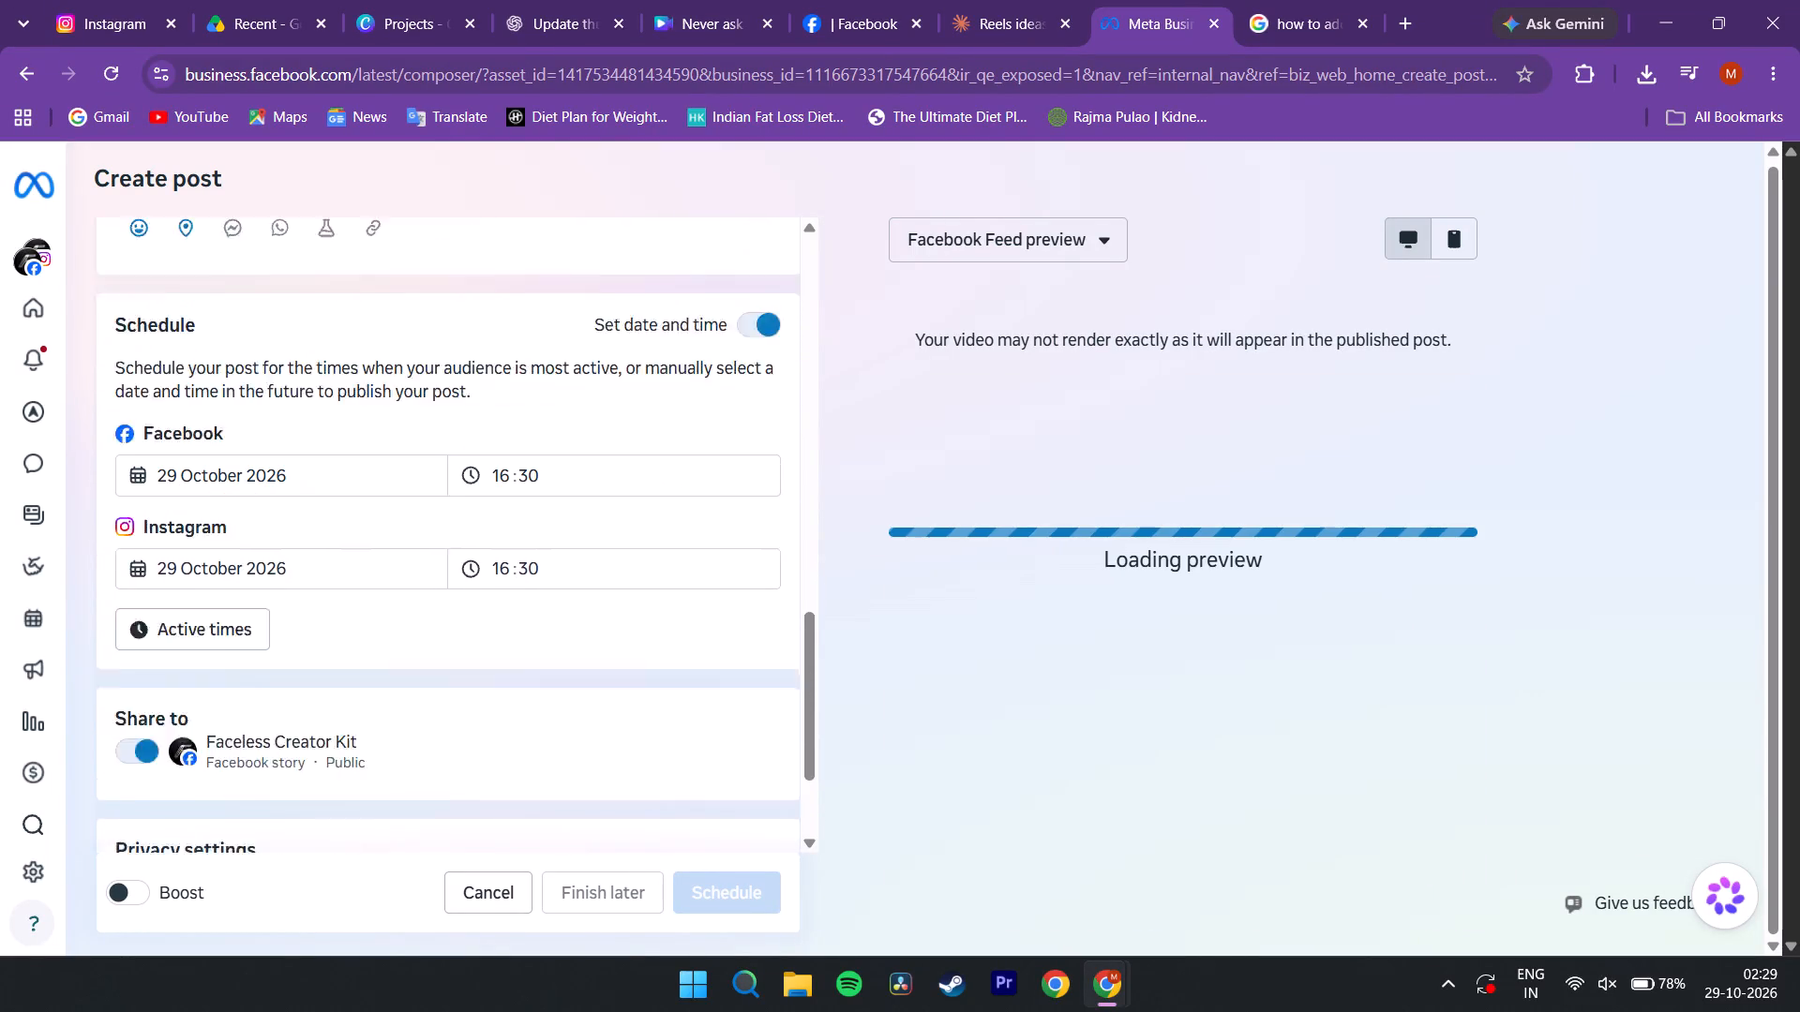
scroll(251, 578, down, 4)
scroll(251, 578, up, 2)
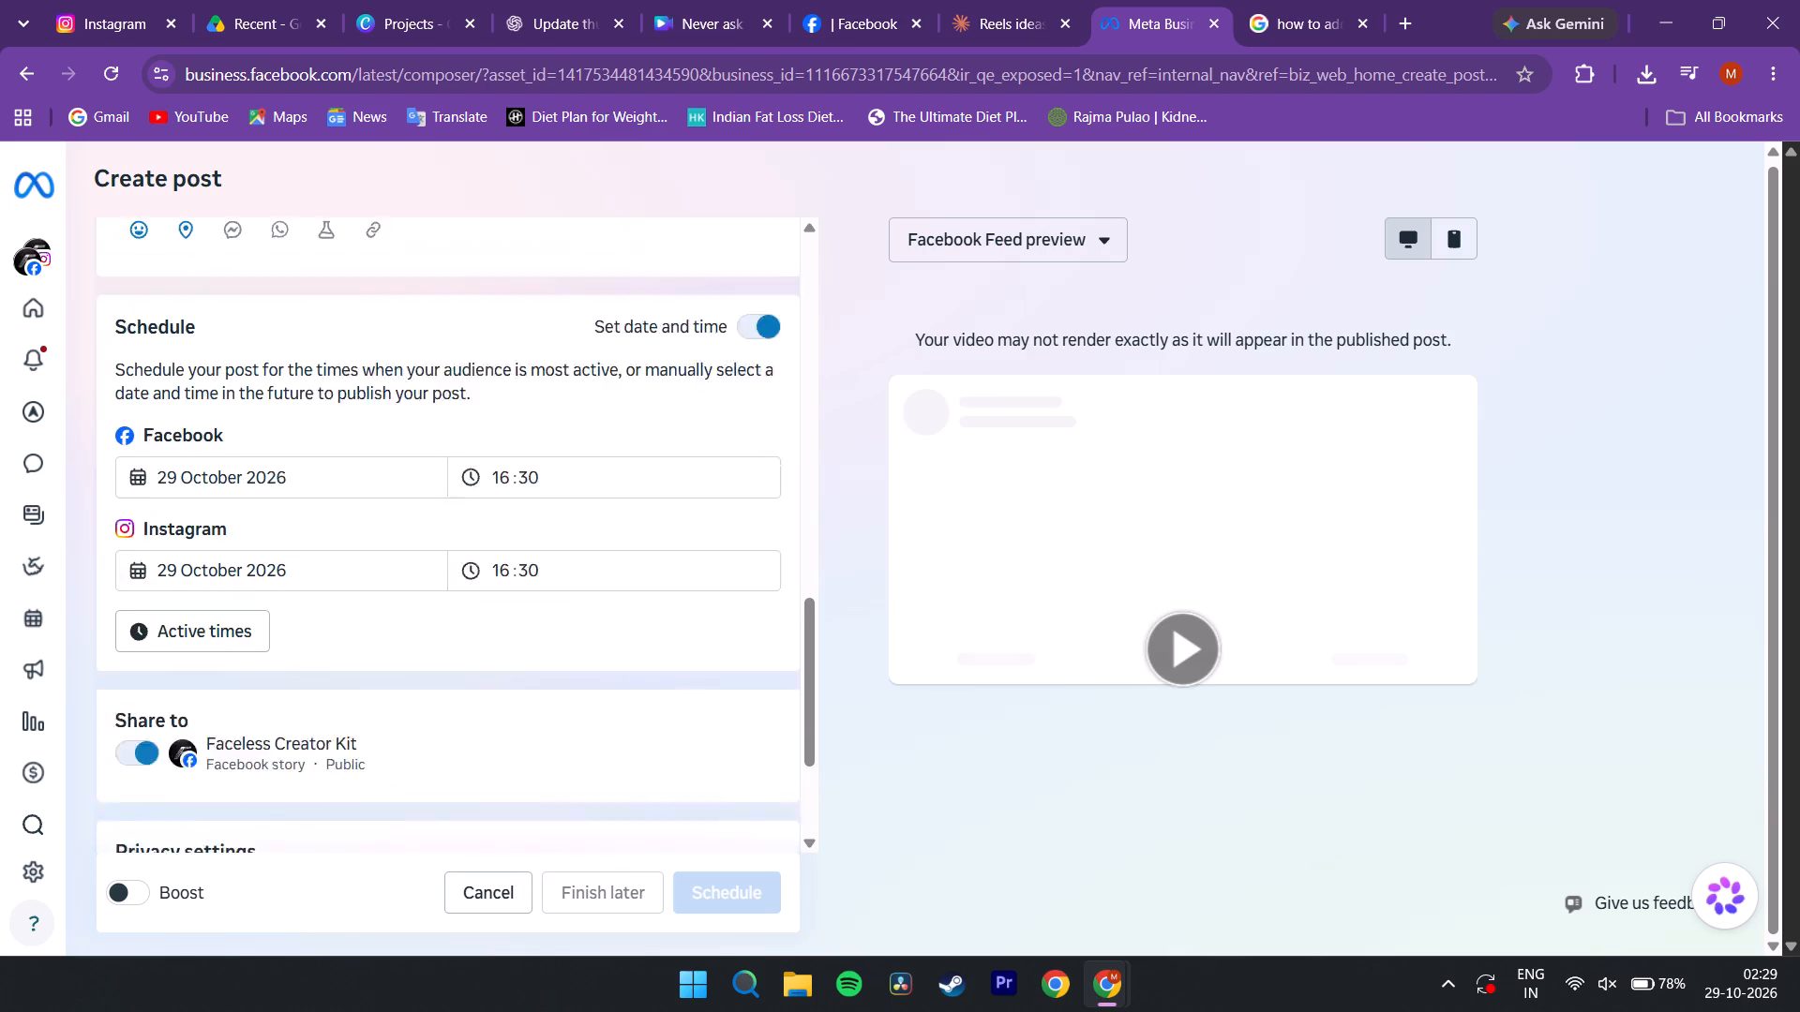
scroll(251, 578, up, 5)
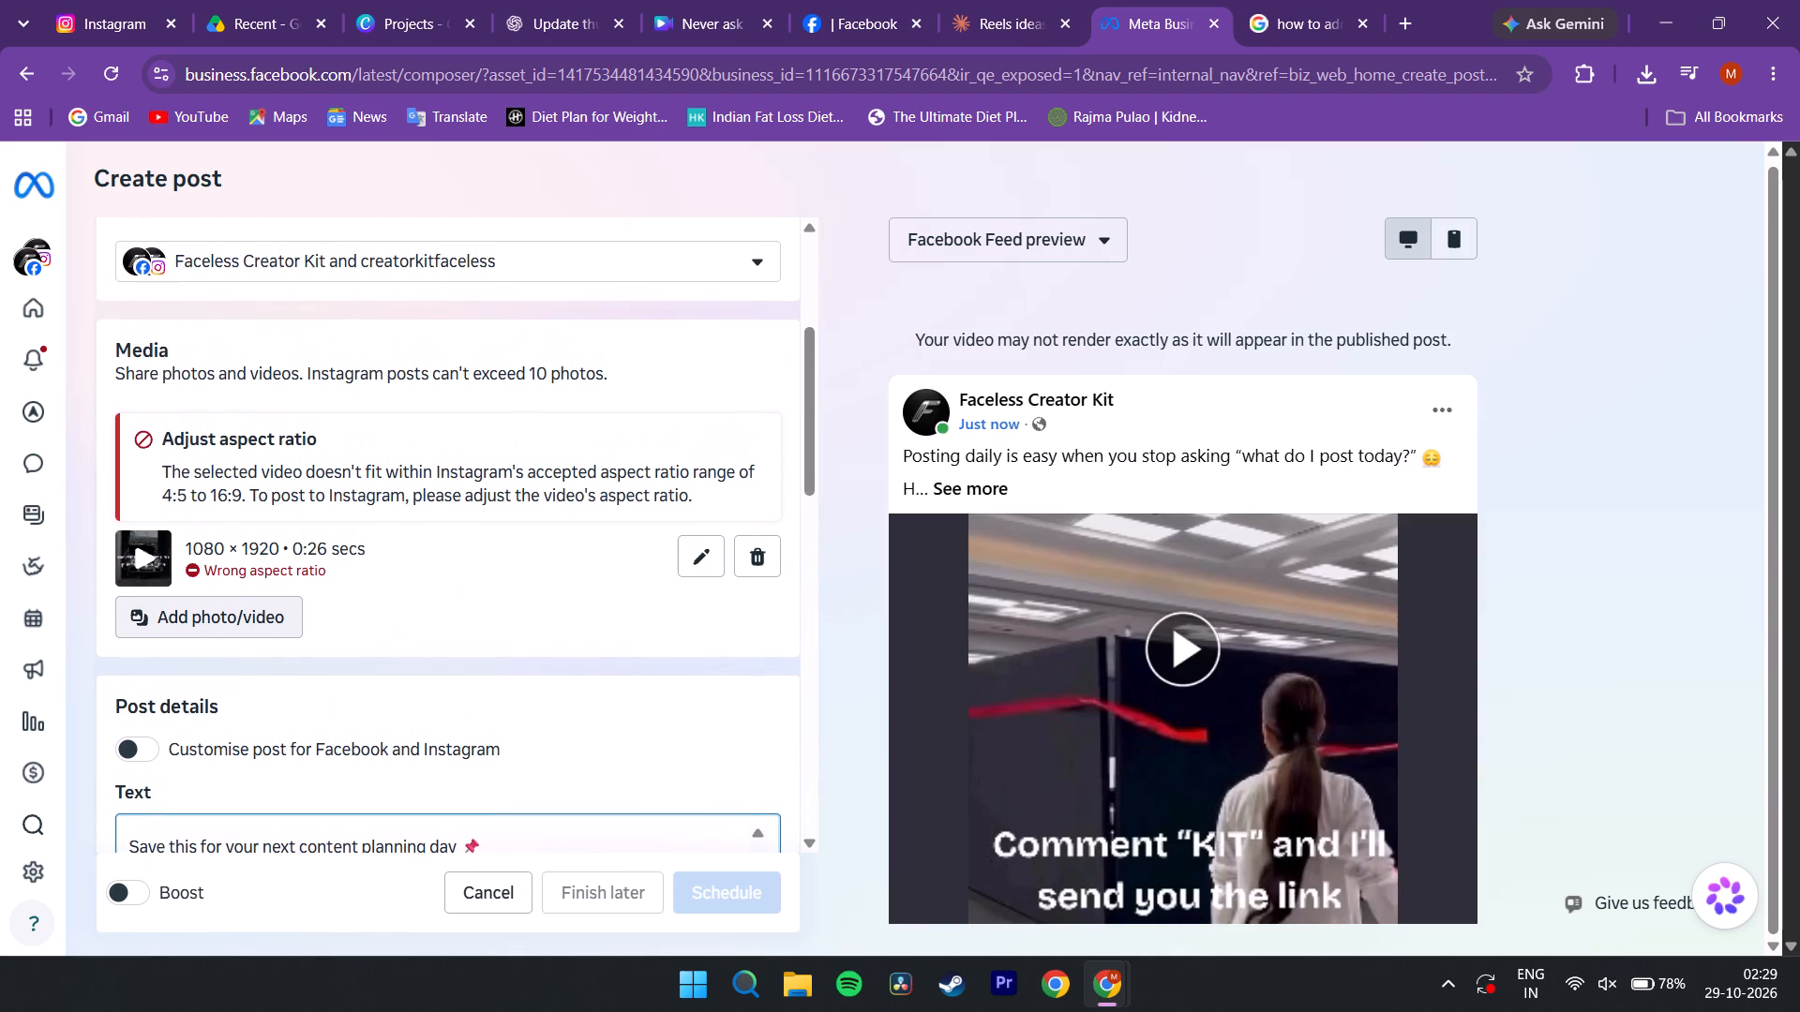
scroll(251, 578, up, 1)
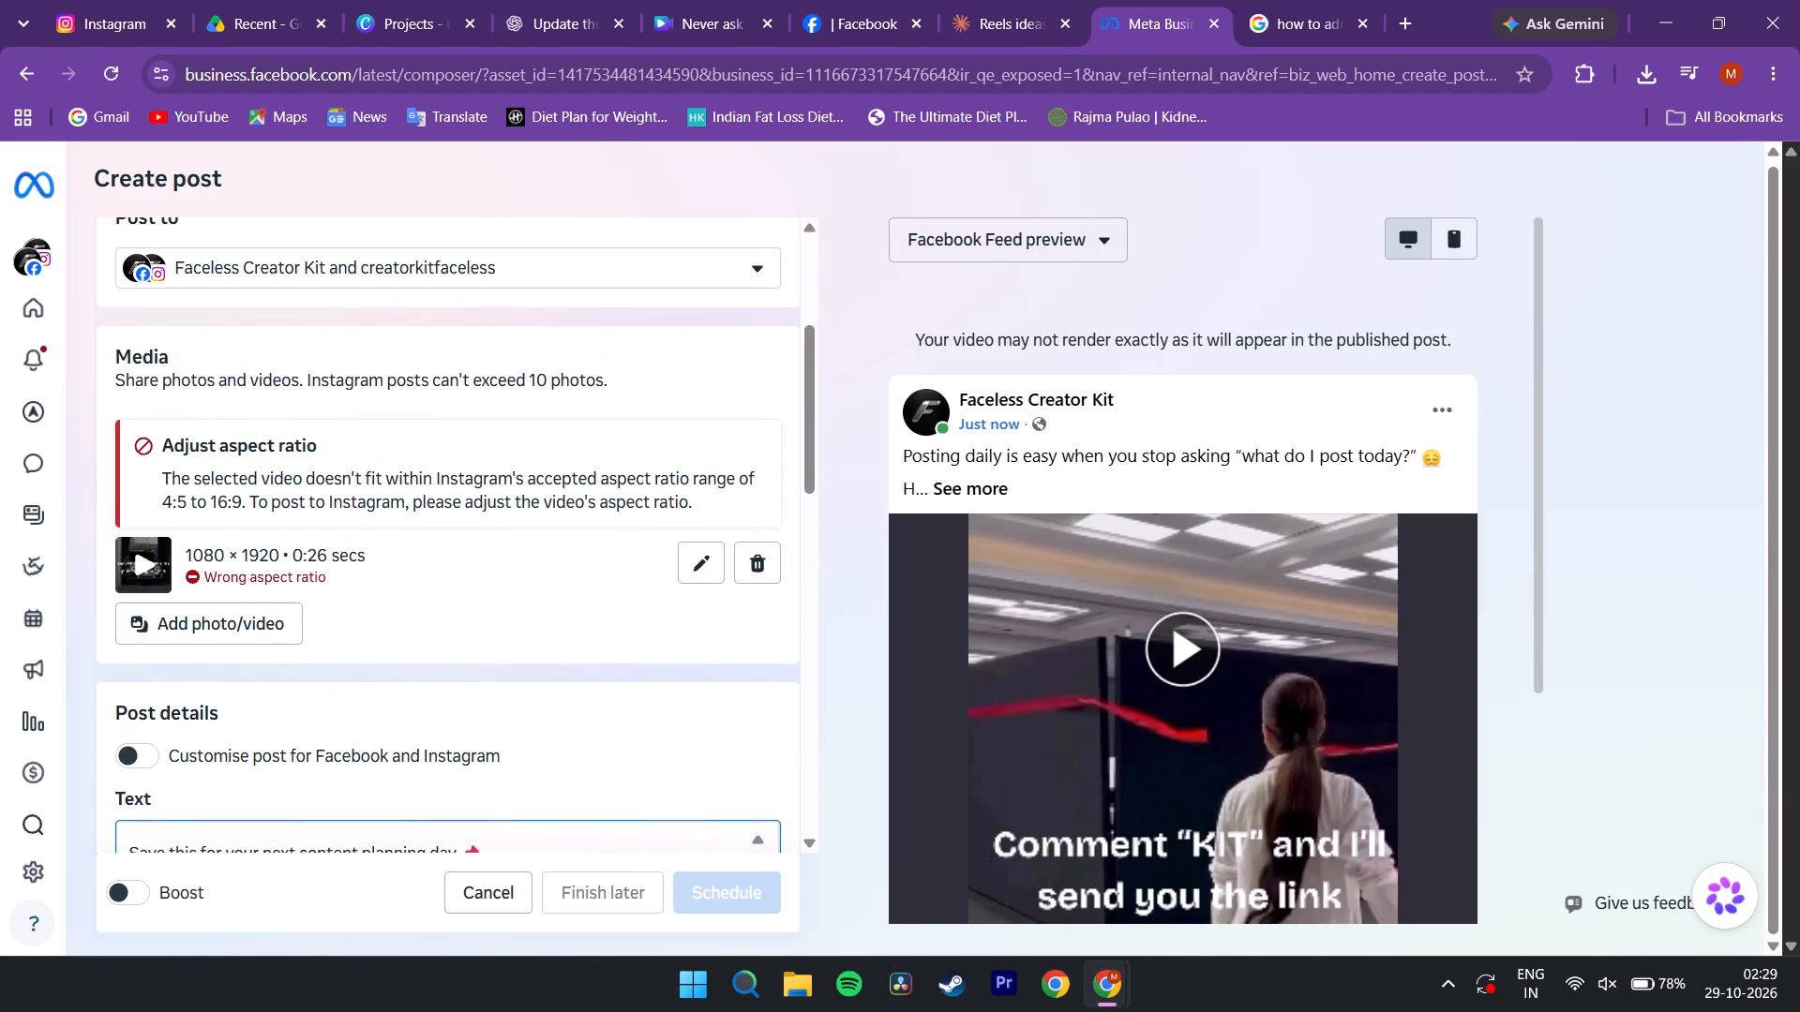
Inspect the desktop Facebook Feed preview of the post and try to play its video.
scroll(888, 533, down, 2)
click(1173, 429)
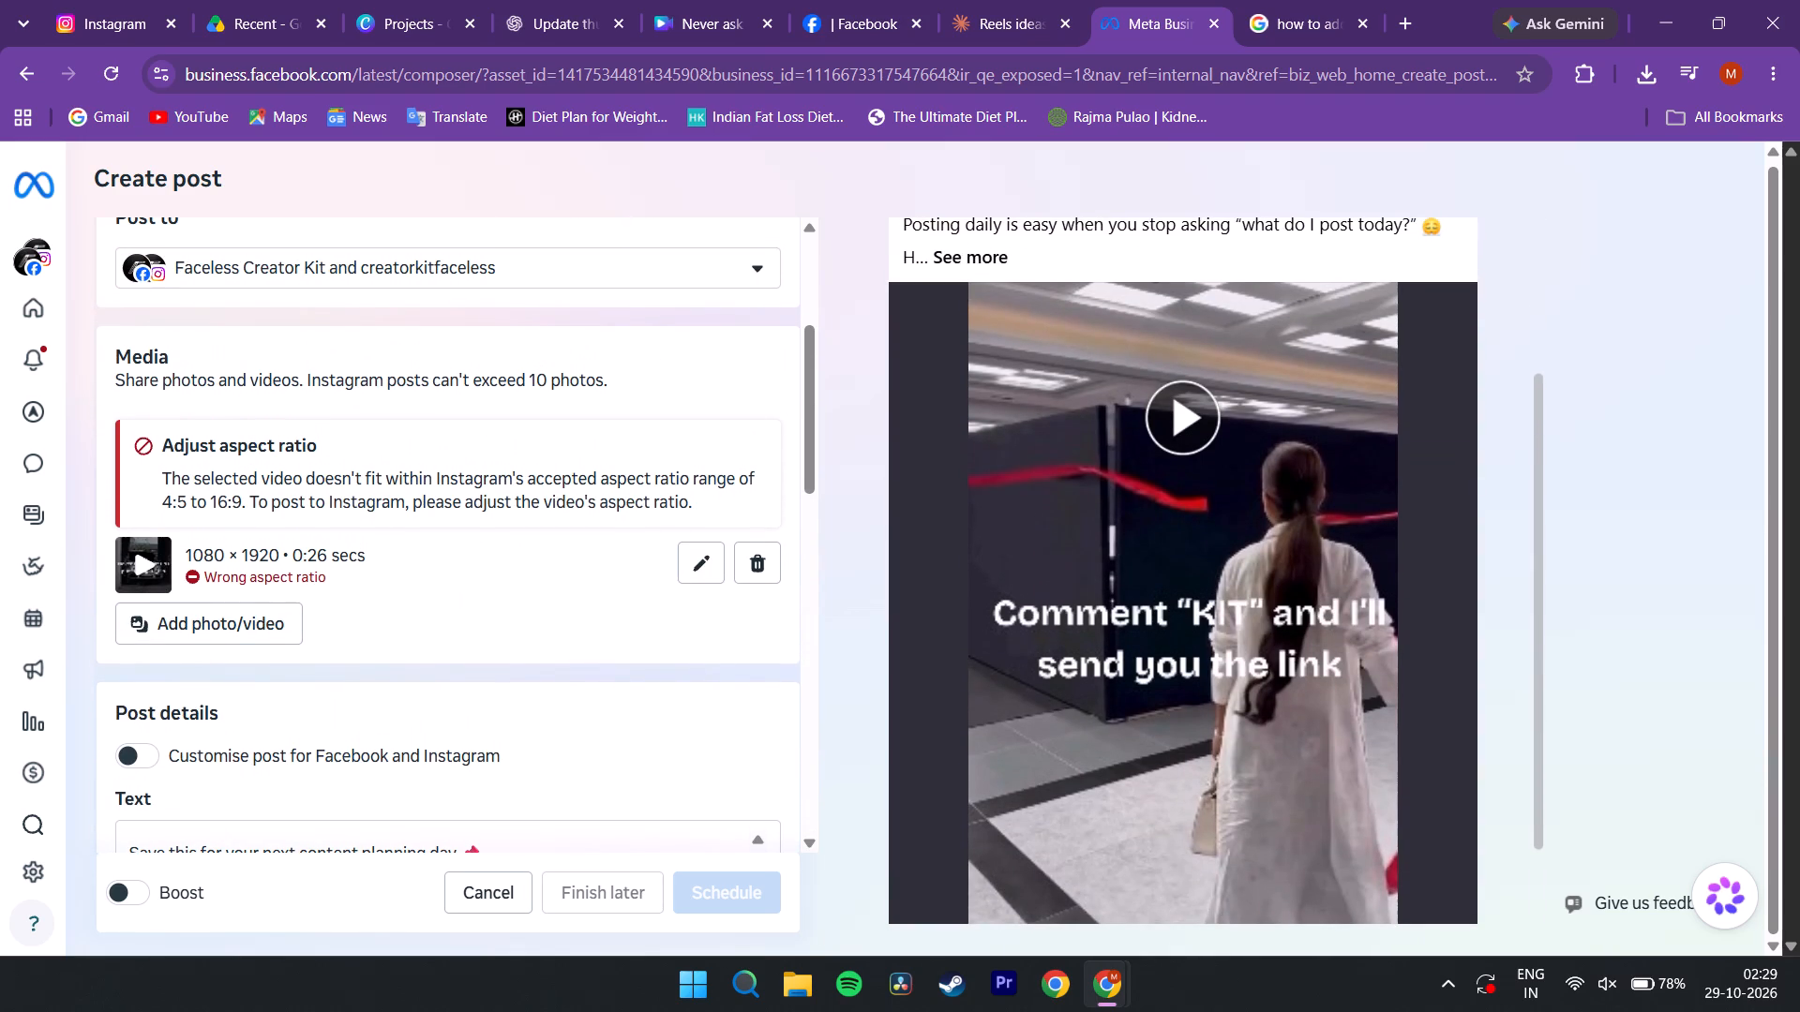
click(1177, 448)
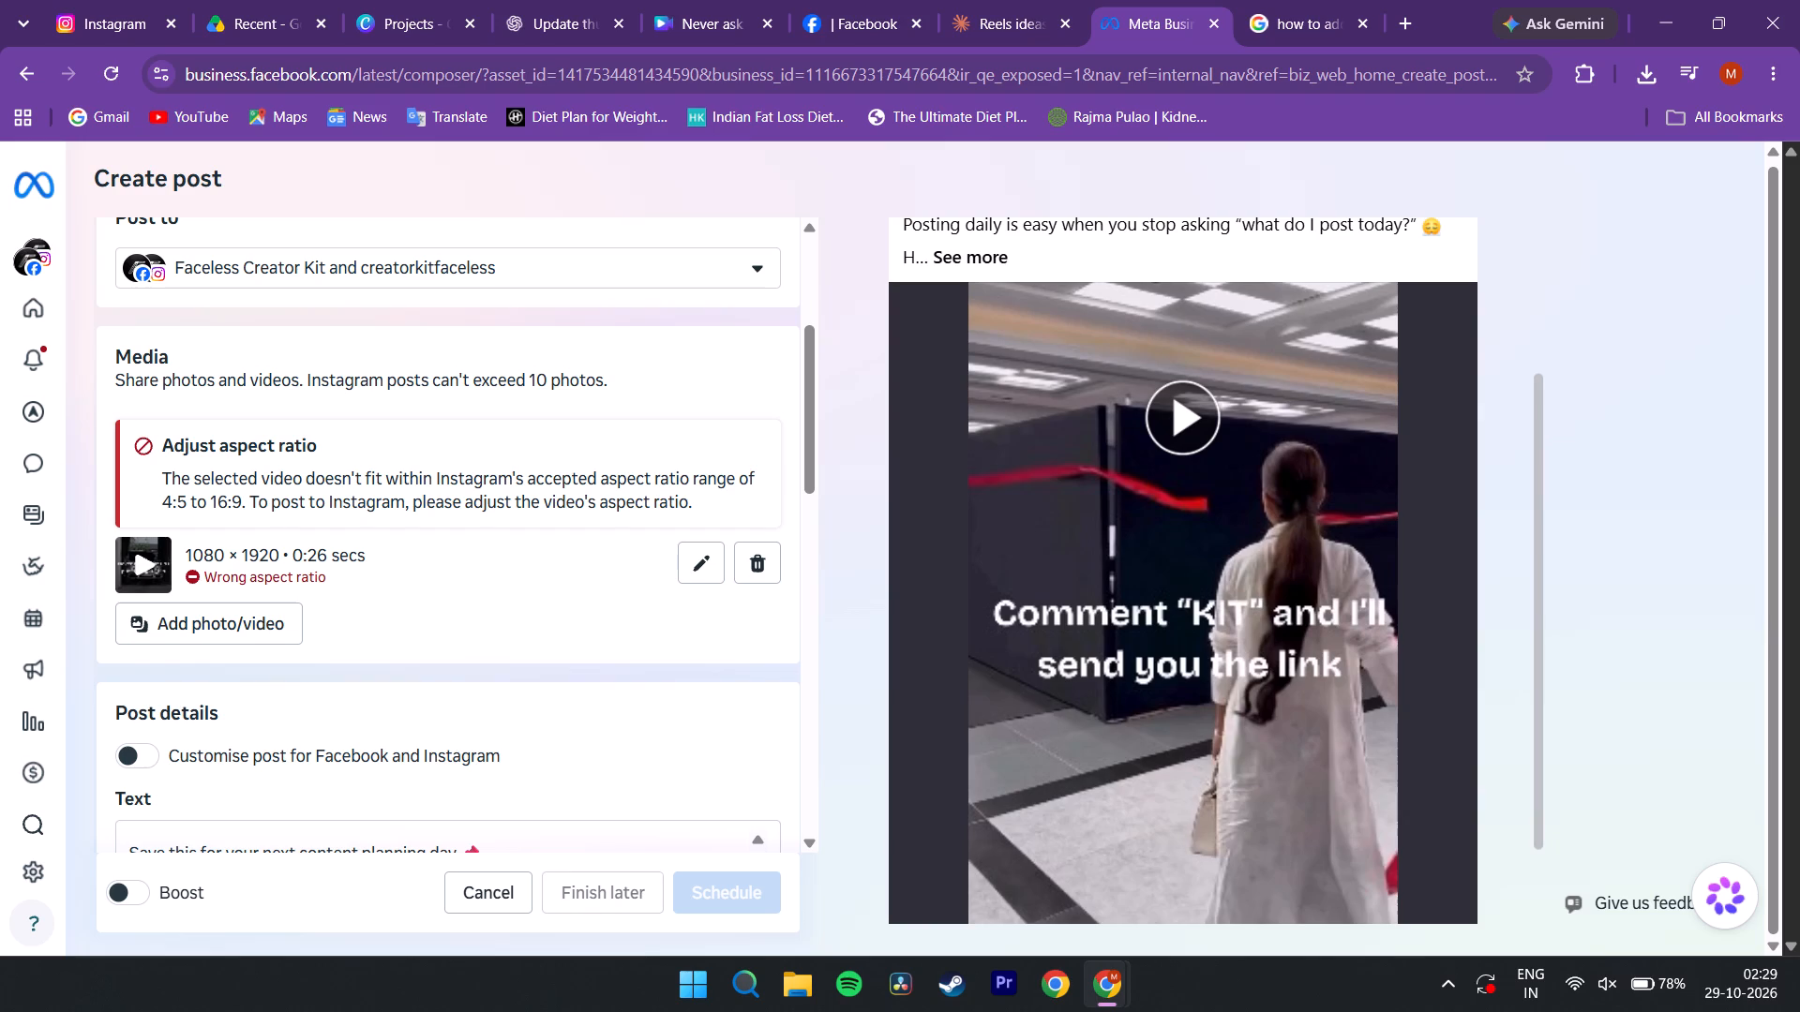
scroll(1178, 421, up, 3)
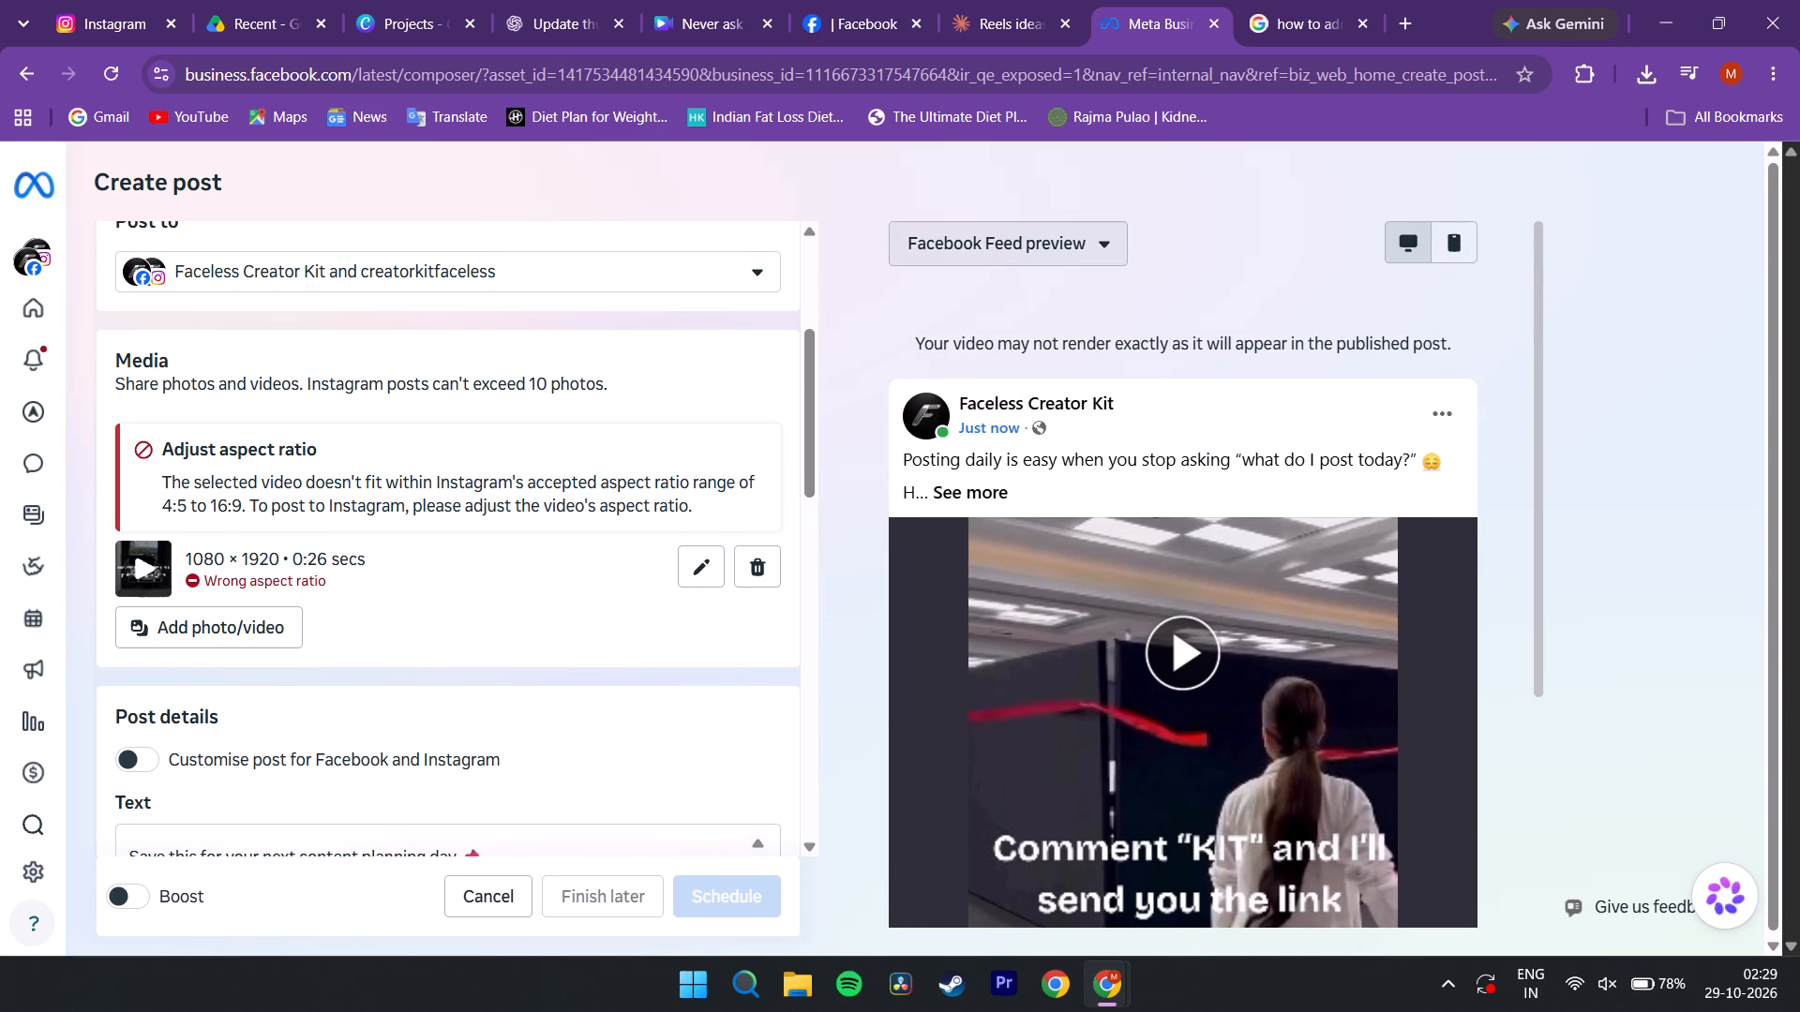
click(1099, 244)
click(1063, 304)
scroll(1108, 579, down, 1)
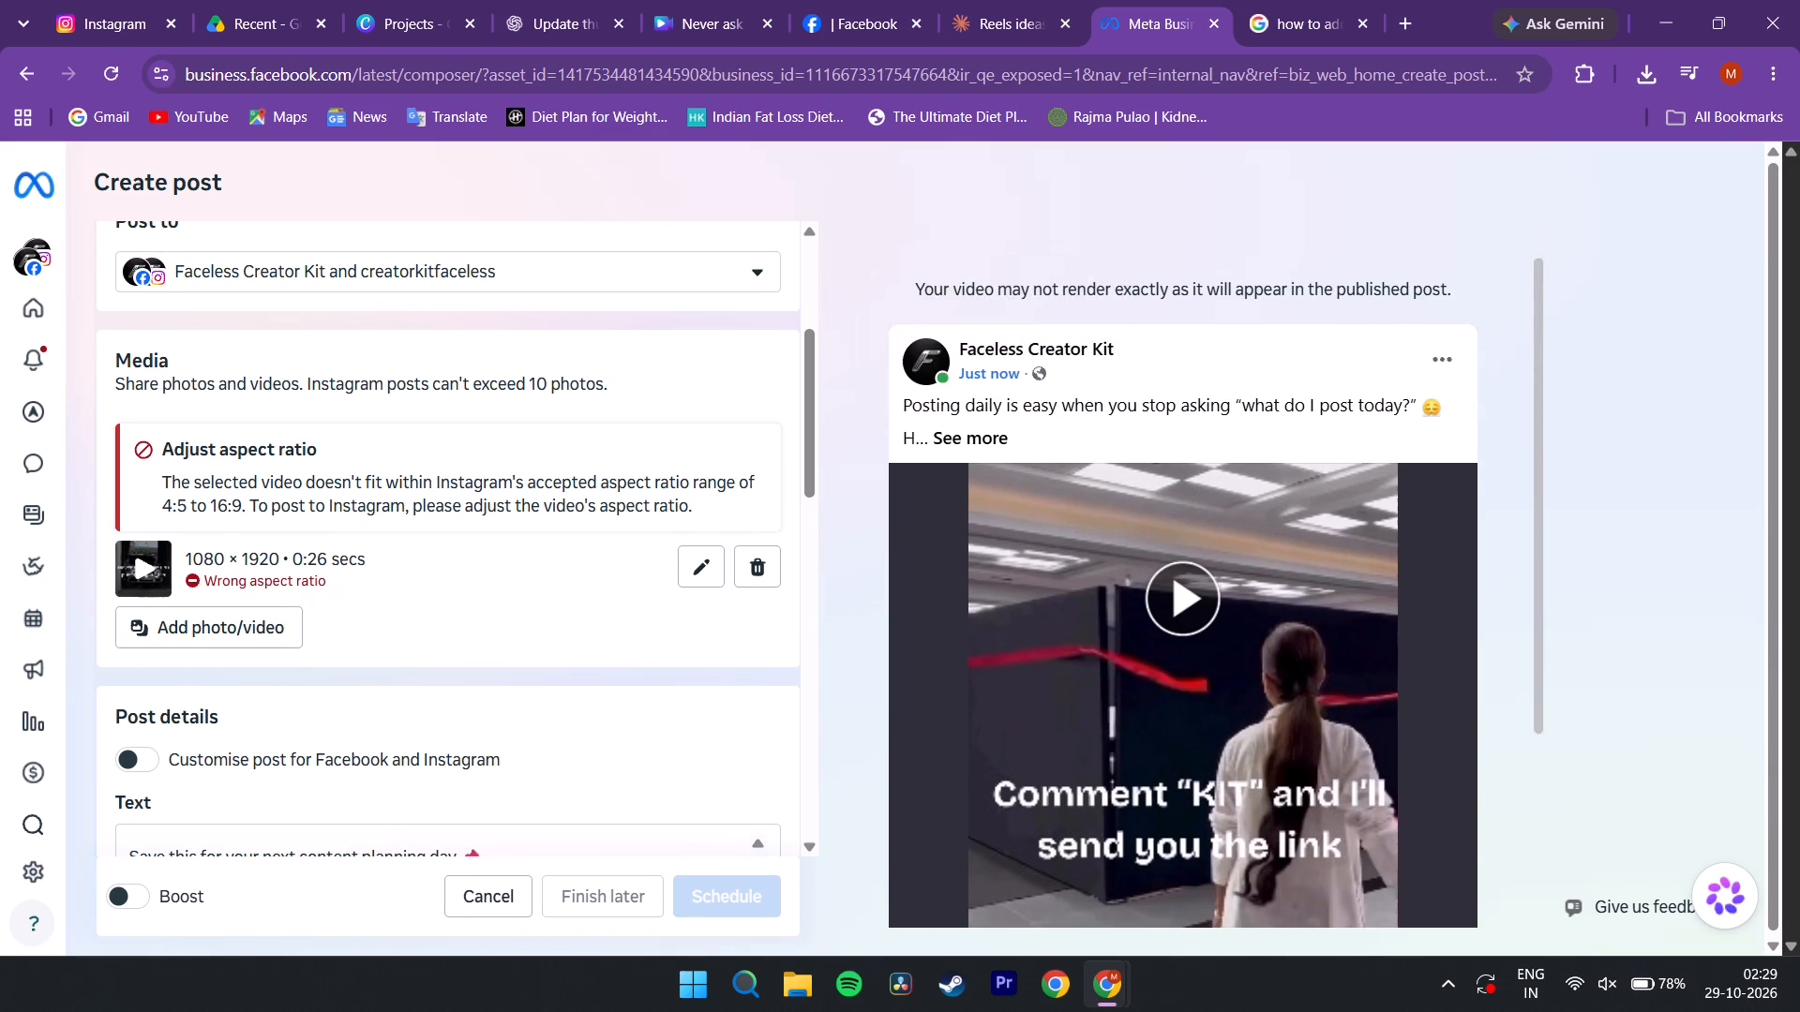
scroll(1108, 579, down, 1)
click(1172, 513)
double_click(1179, 554)
scroll(1179, 554, down, 3)
scroll(1131, 722, up, 1)
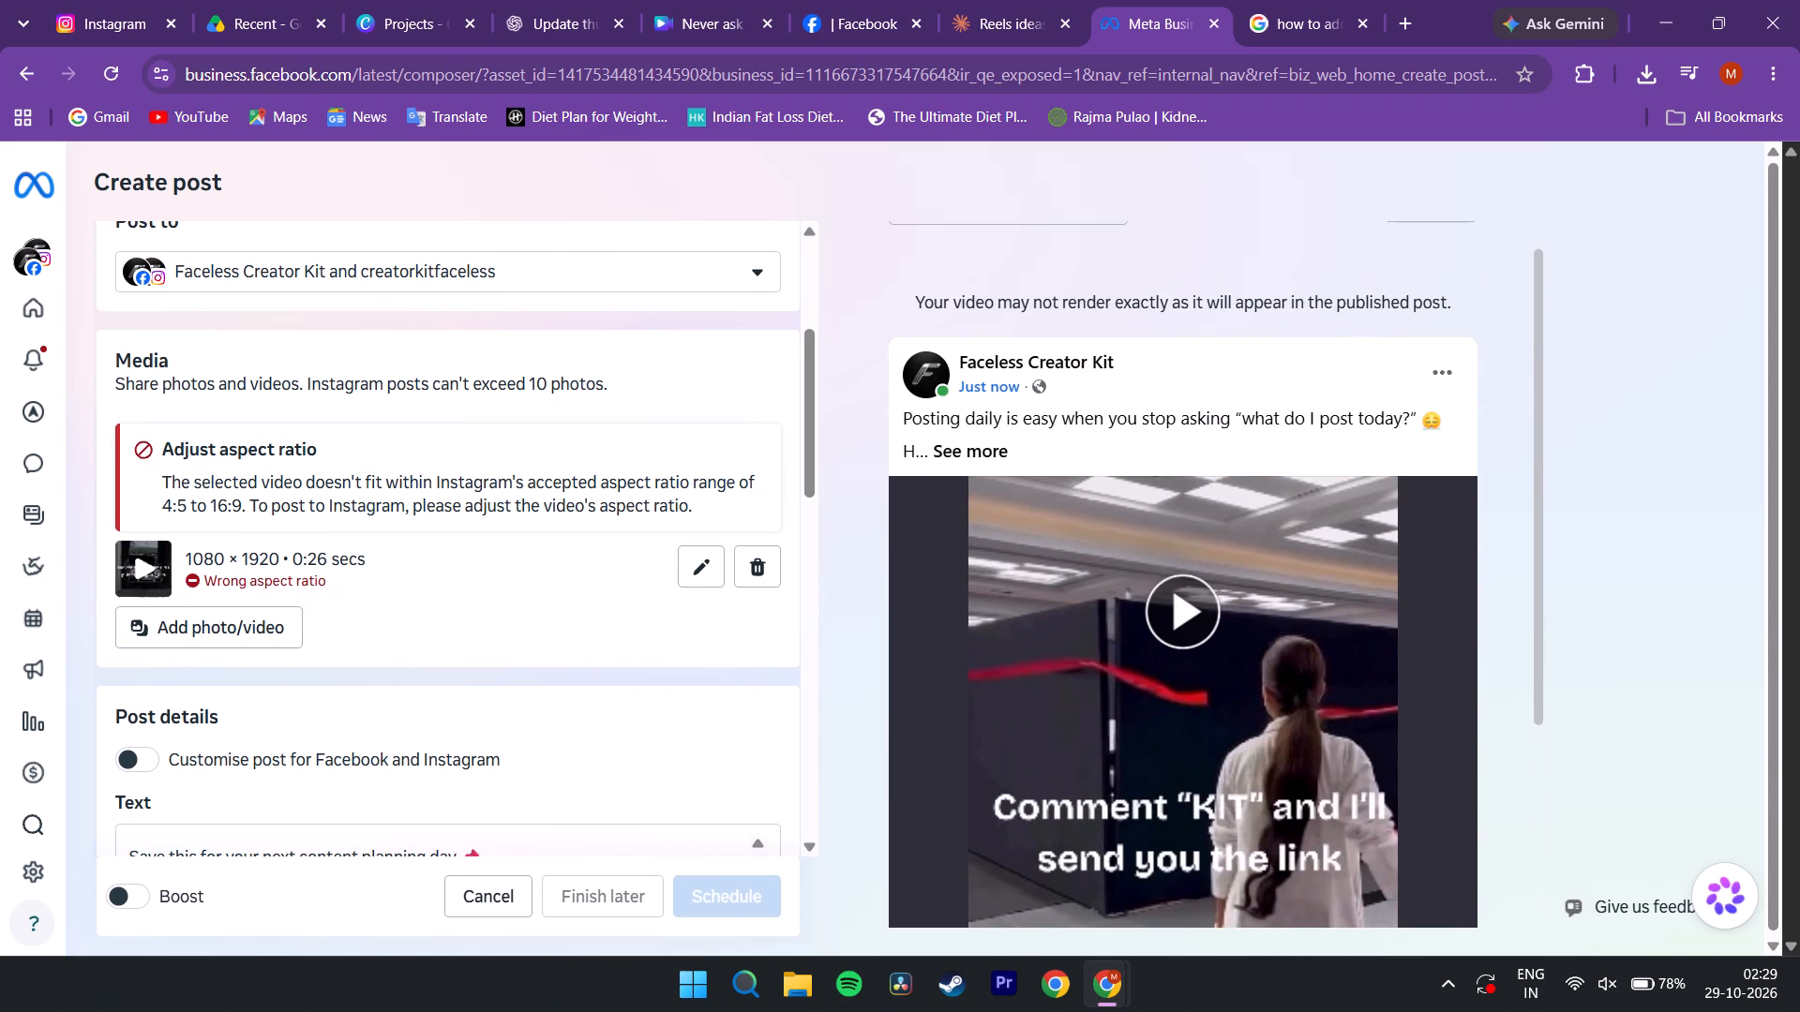
scroll(1410, 251, up, 2)
Switch the Facebook Feed preview to the mobile view and try to play the video there.
click(1450, 251)
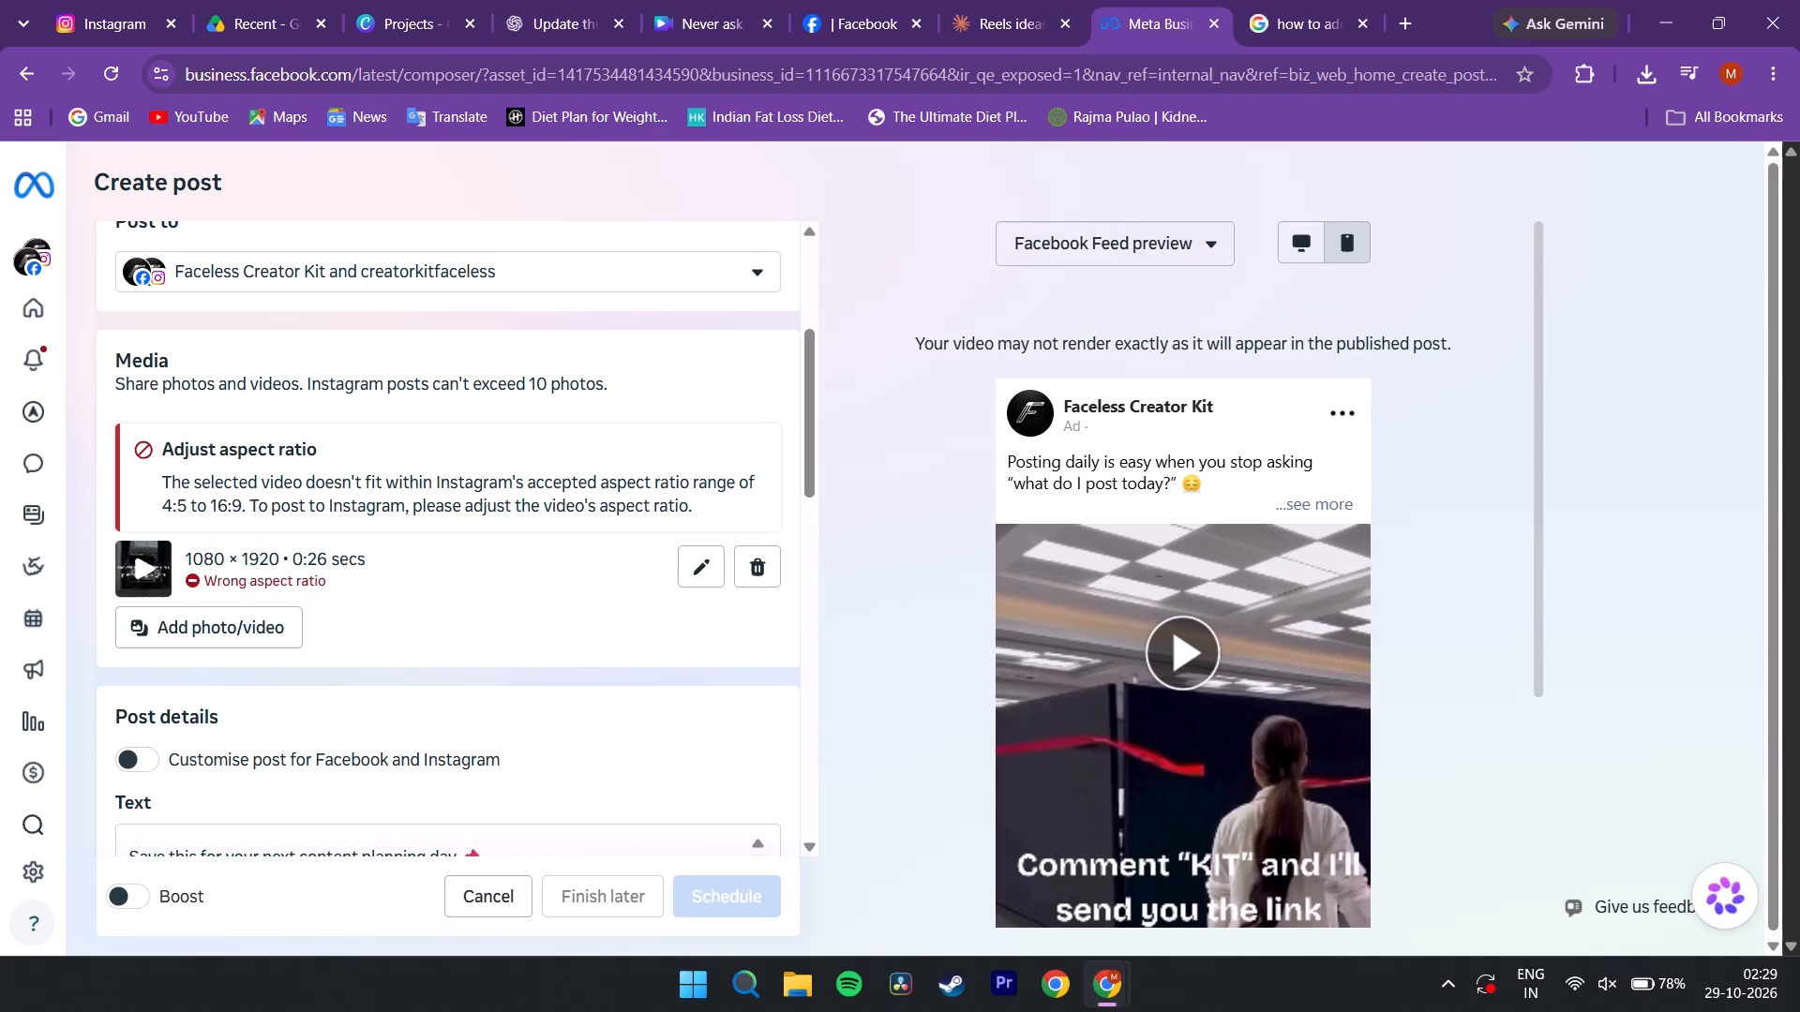
scroll(896, 697, down, 1)
click(1178, 494)
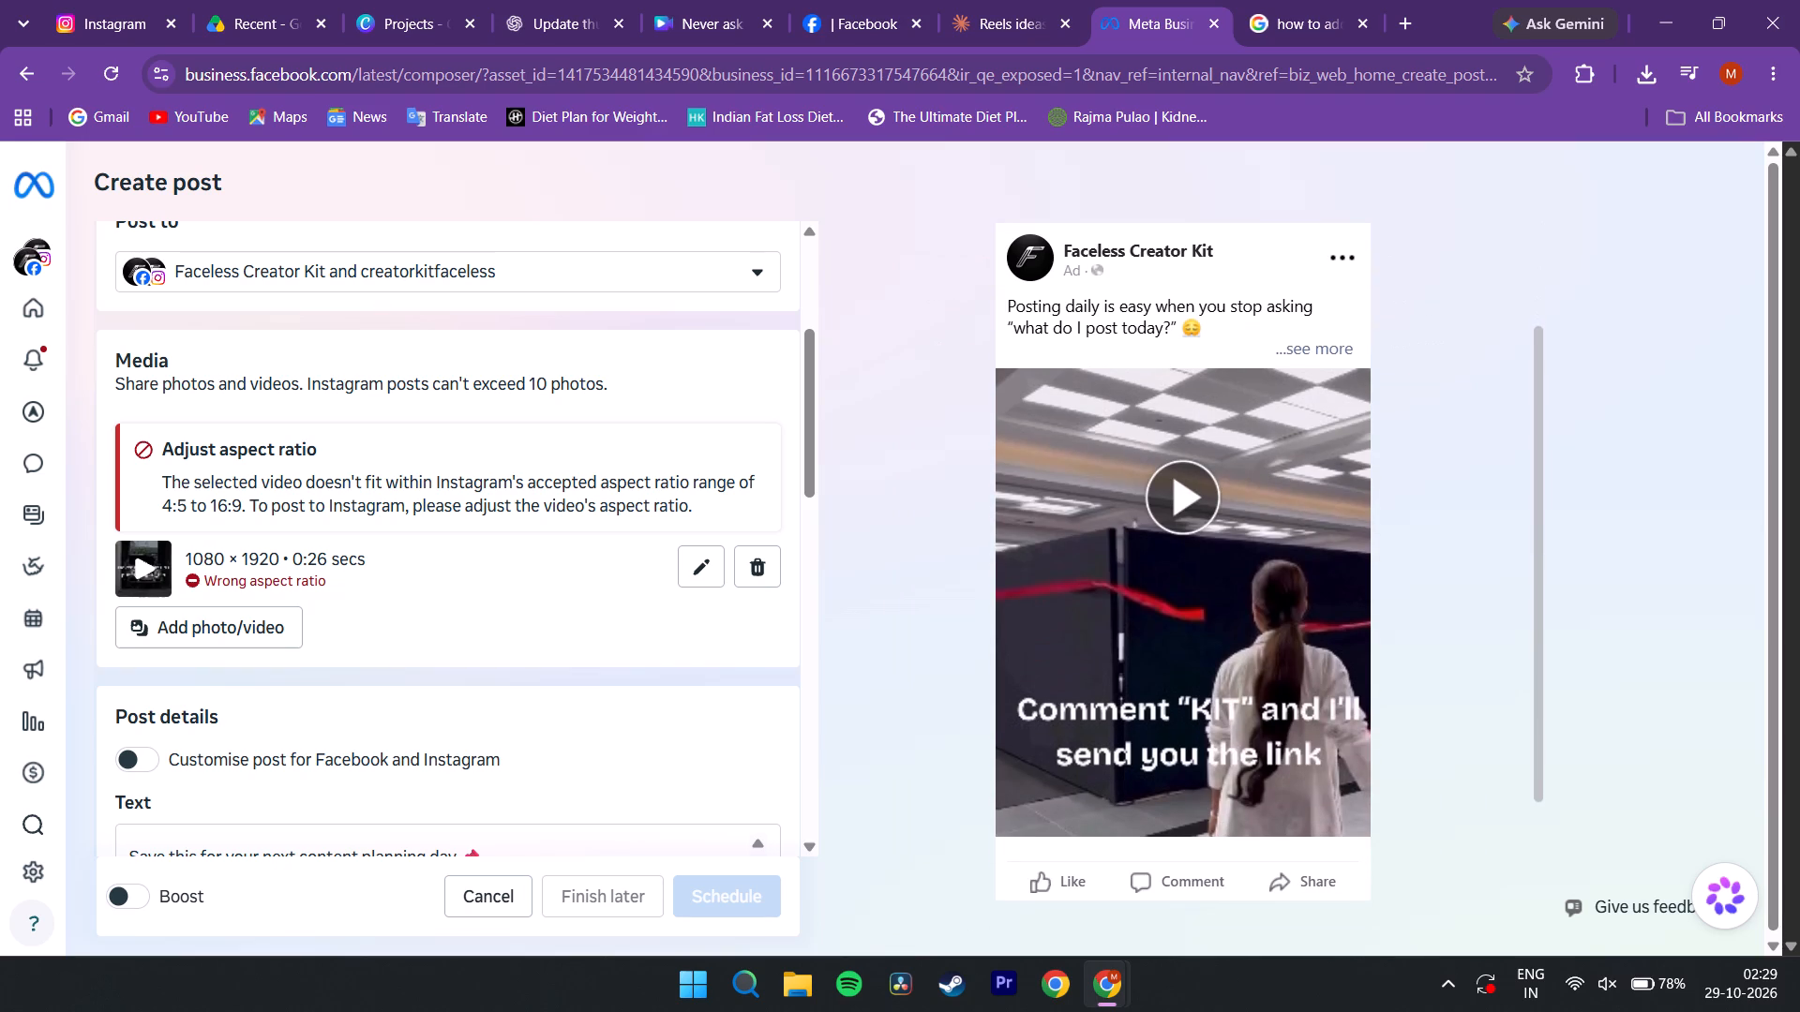
scroll(948, 555, up, 2)
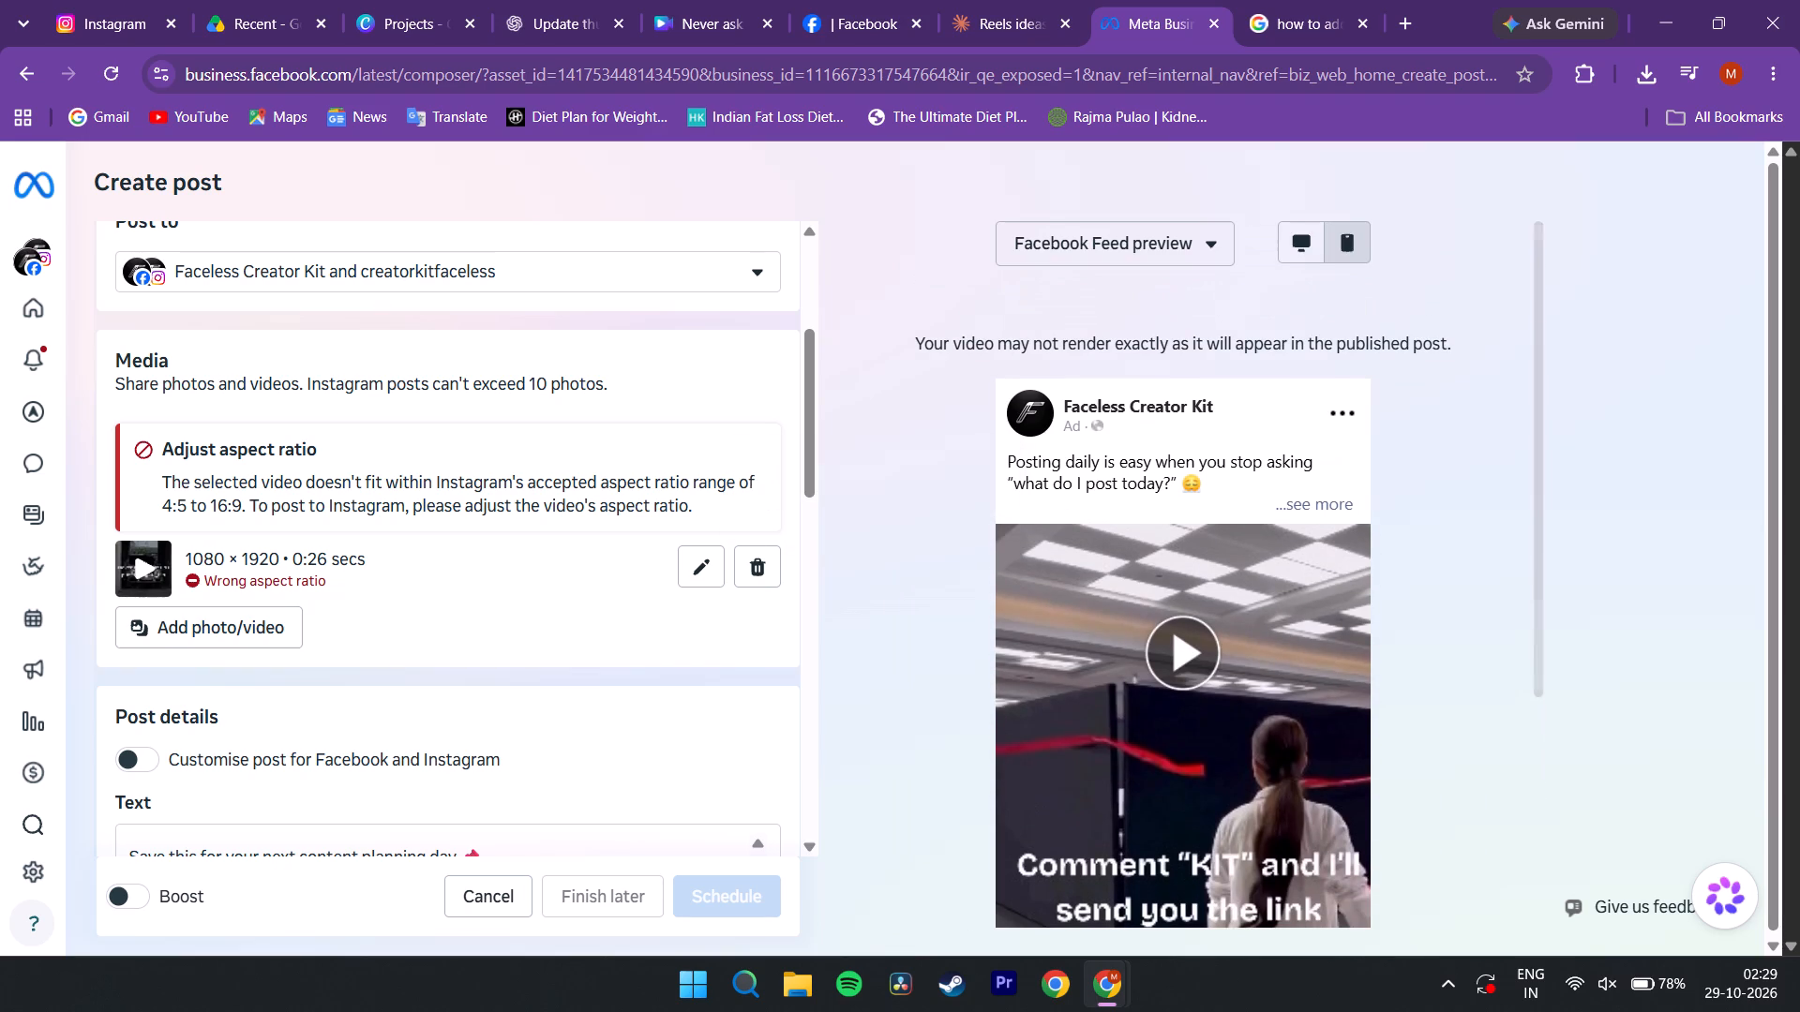
Open the post's video with the wrong aspect ratio for editing.
click(276, 588)
scroll(369, 572, down, 1)
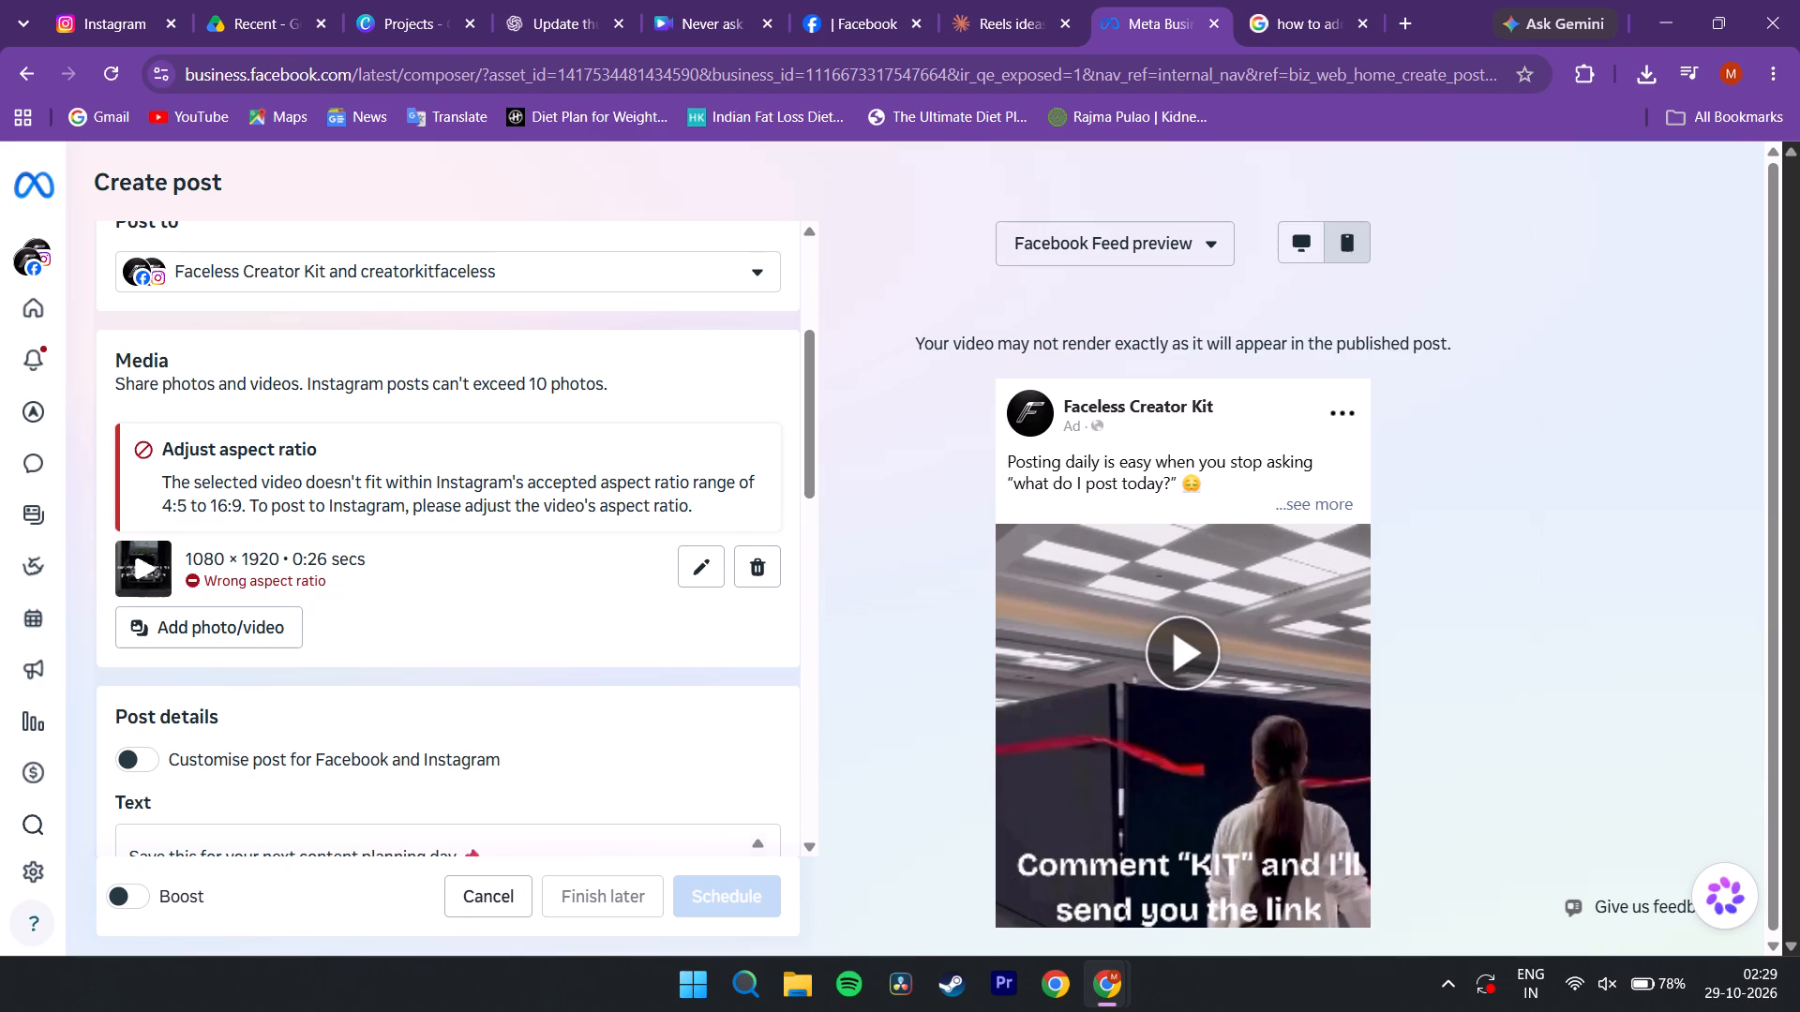
scroll(369, 572, down, 1)
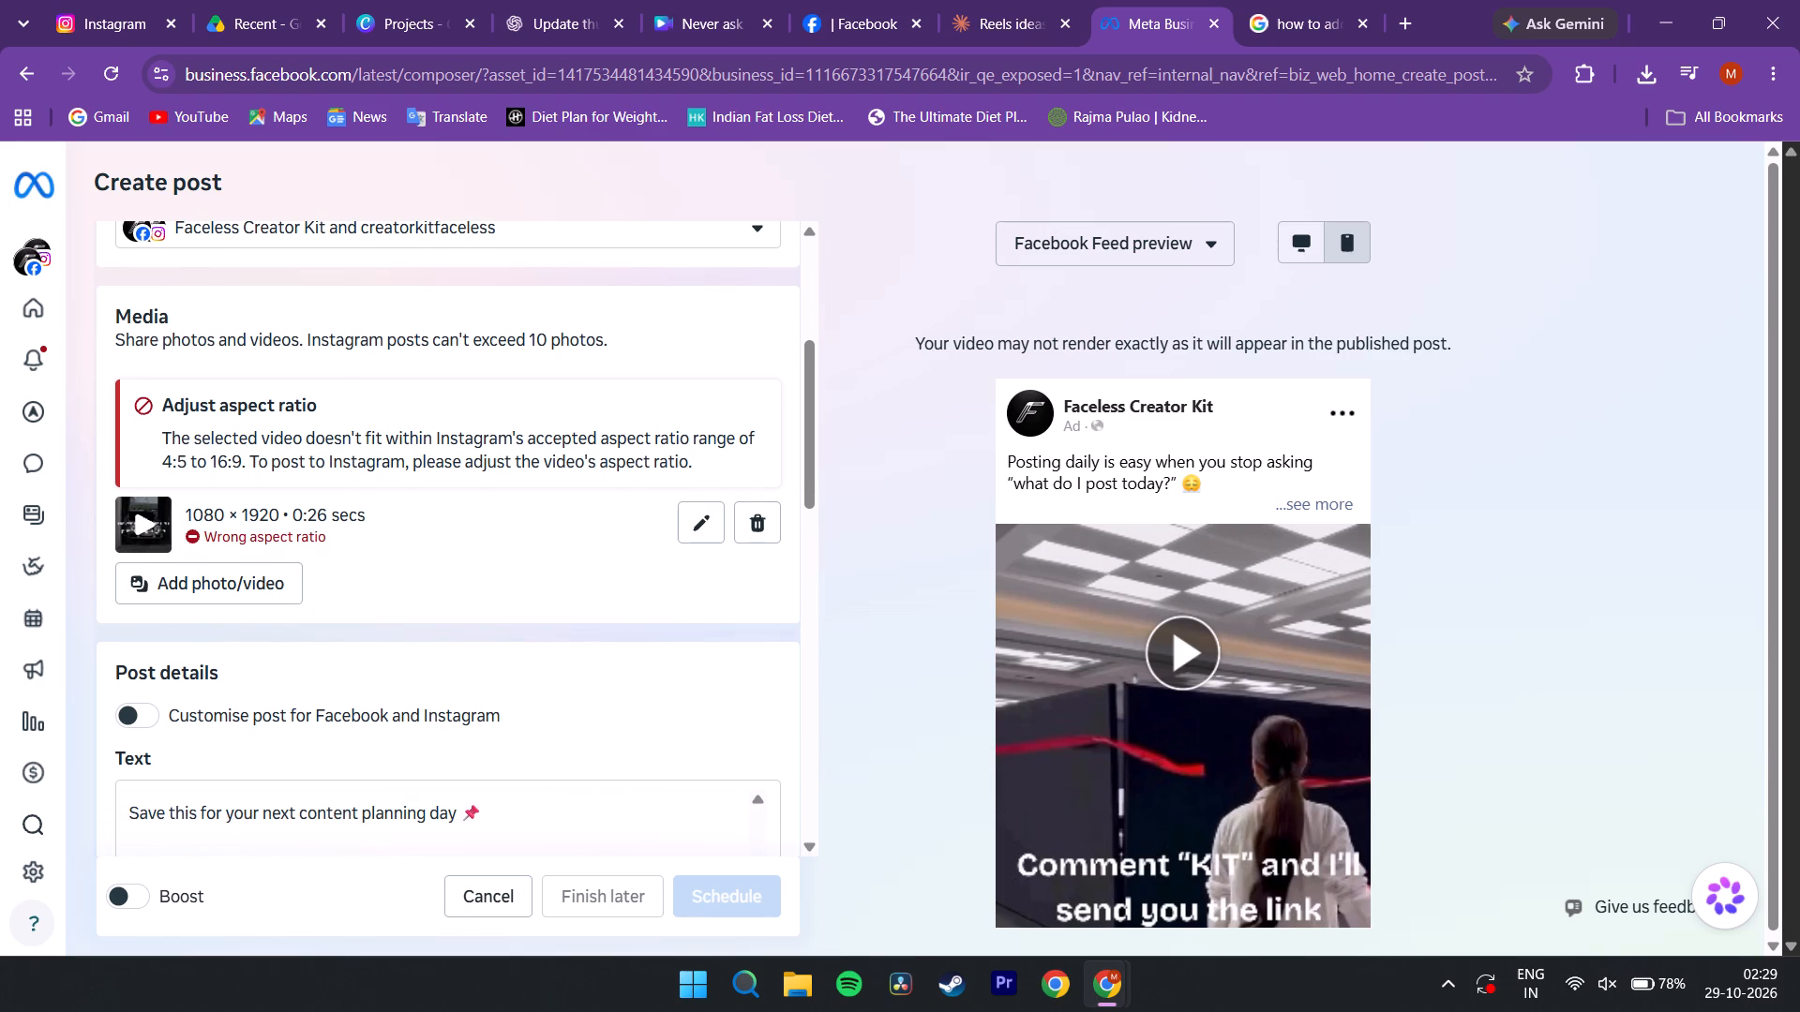
click(698, 524)
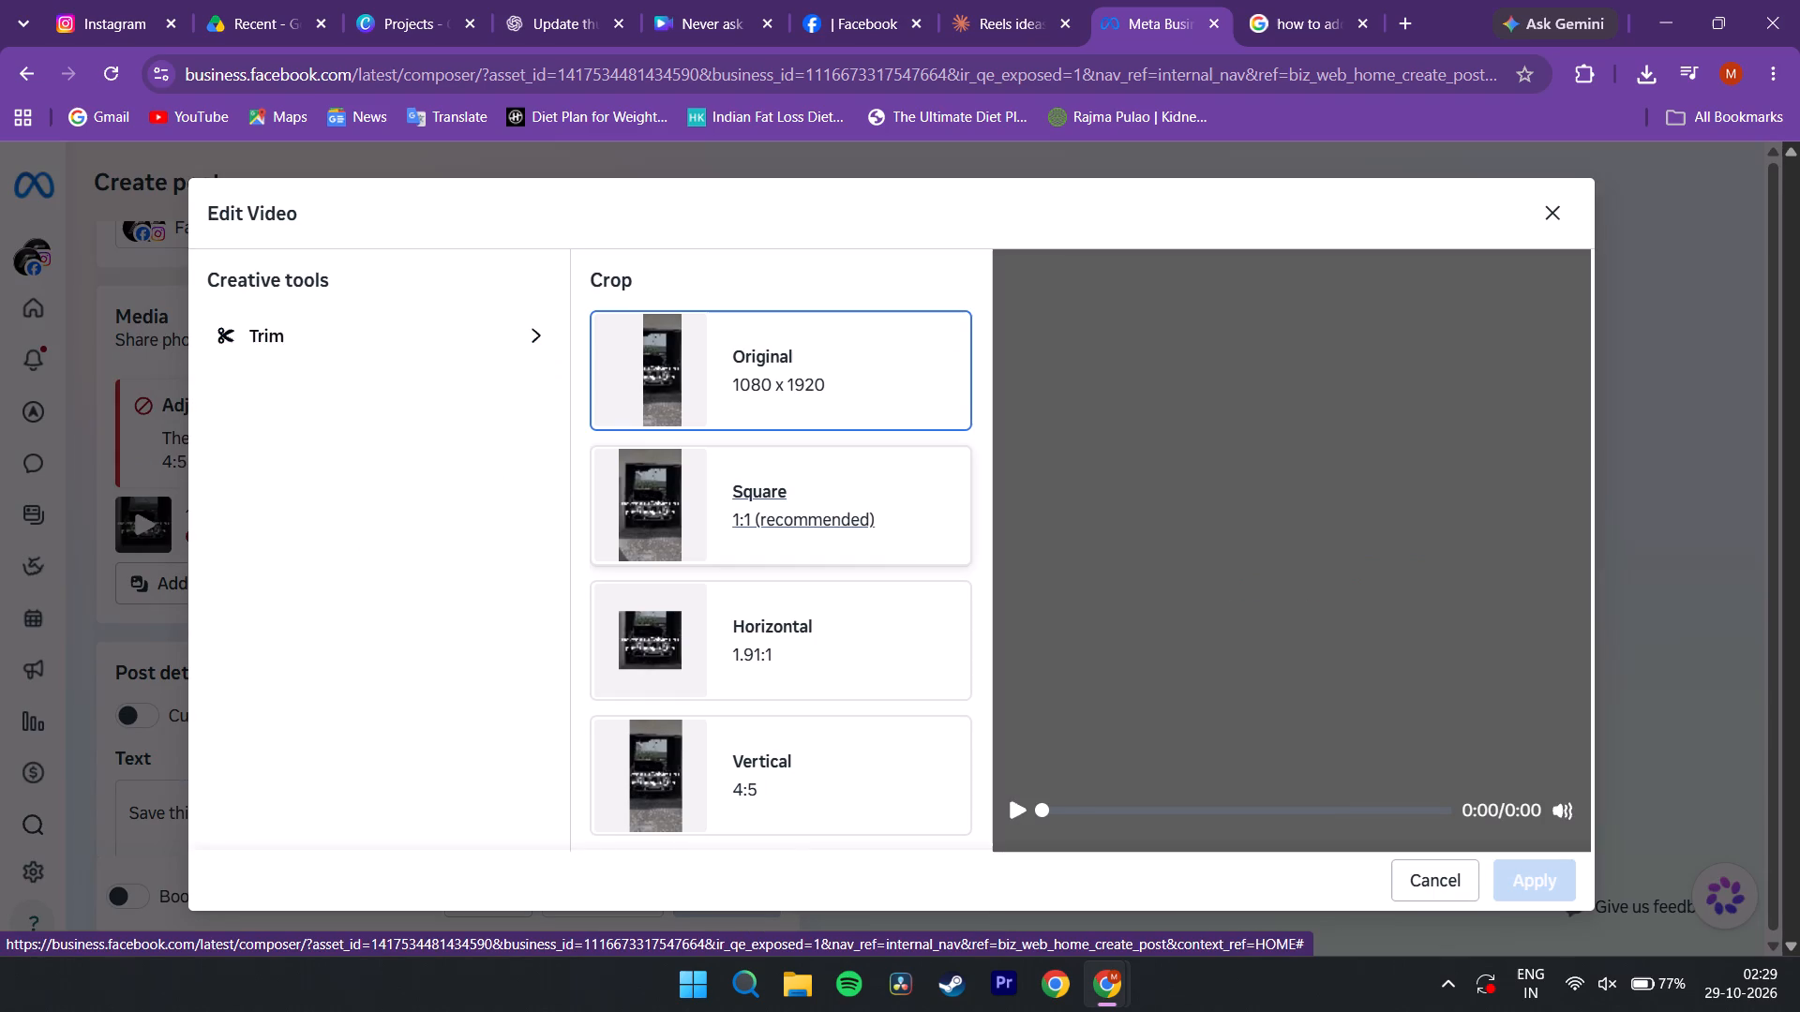
Try to preview the post's video in the video editor and choose the Square 1:1 crop.
click(1018, 817)
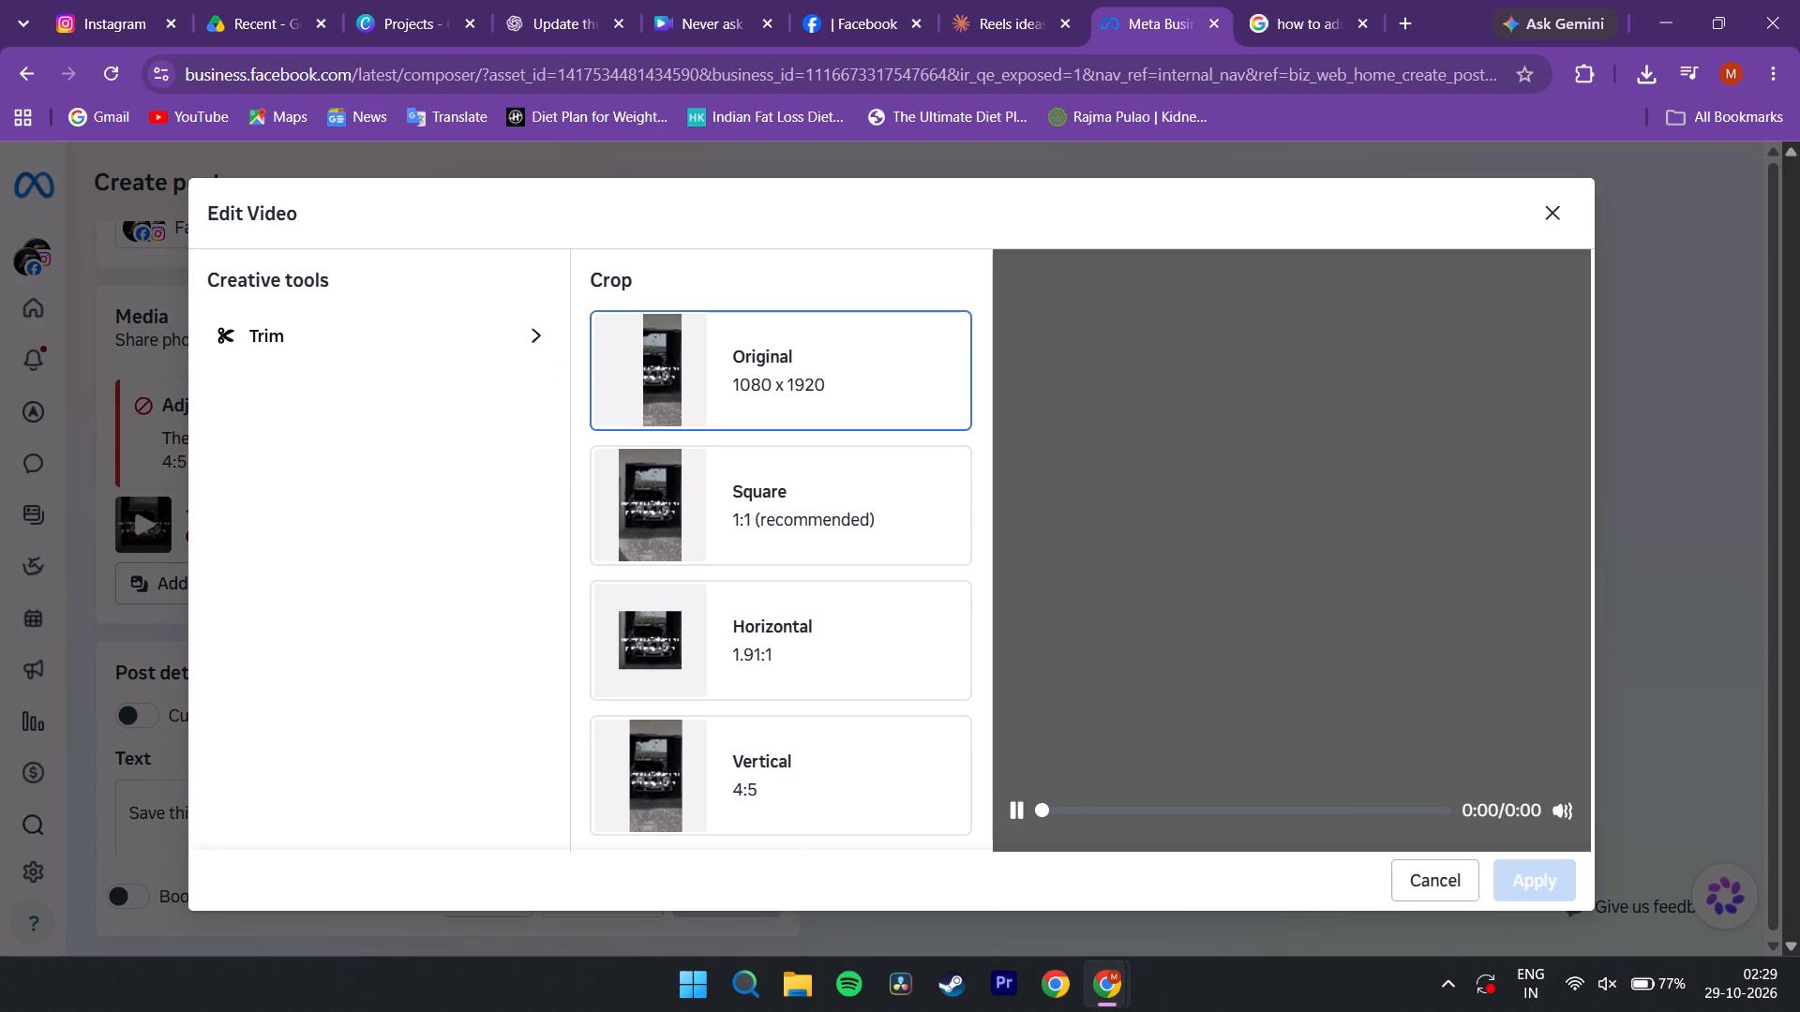
drag(1040, 811, 1075, 811)
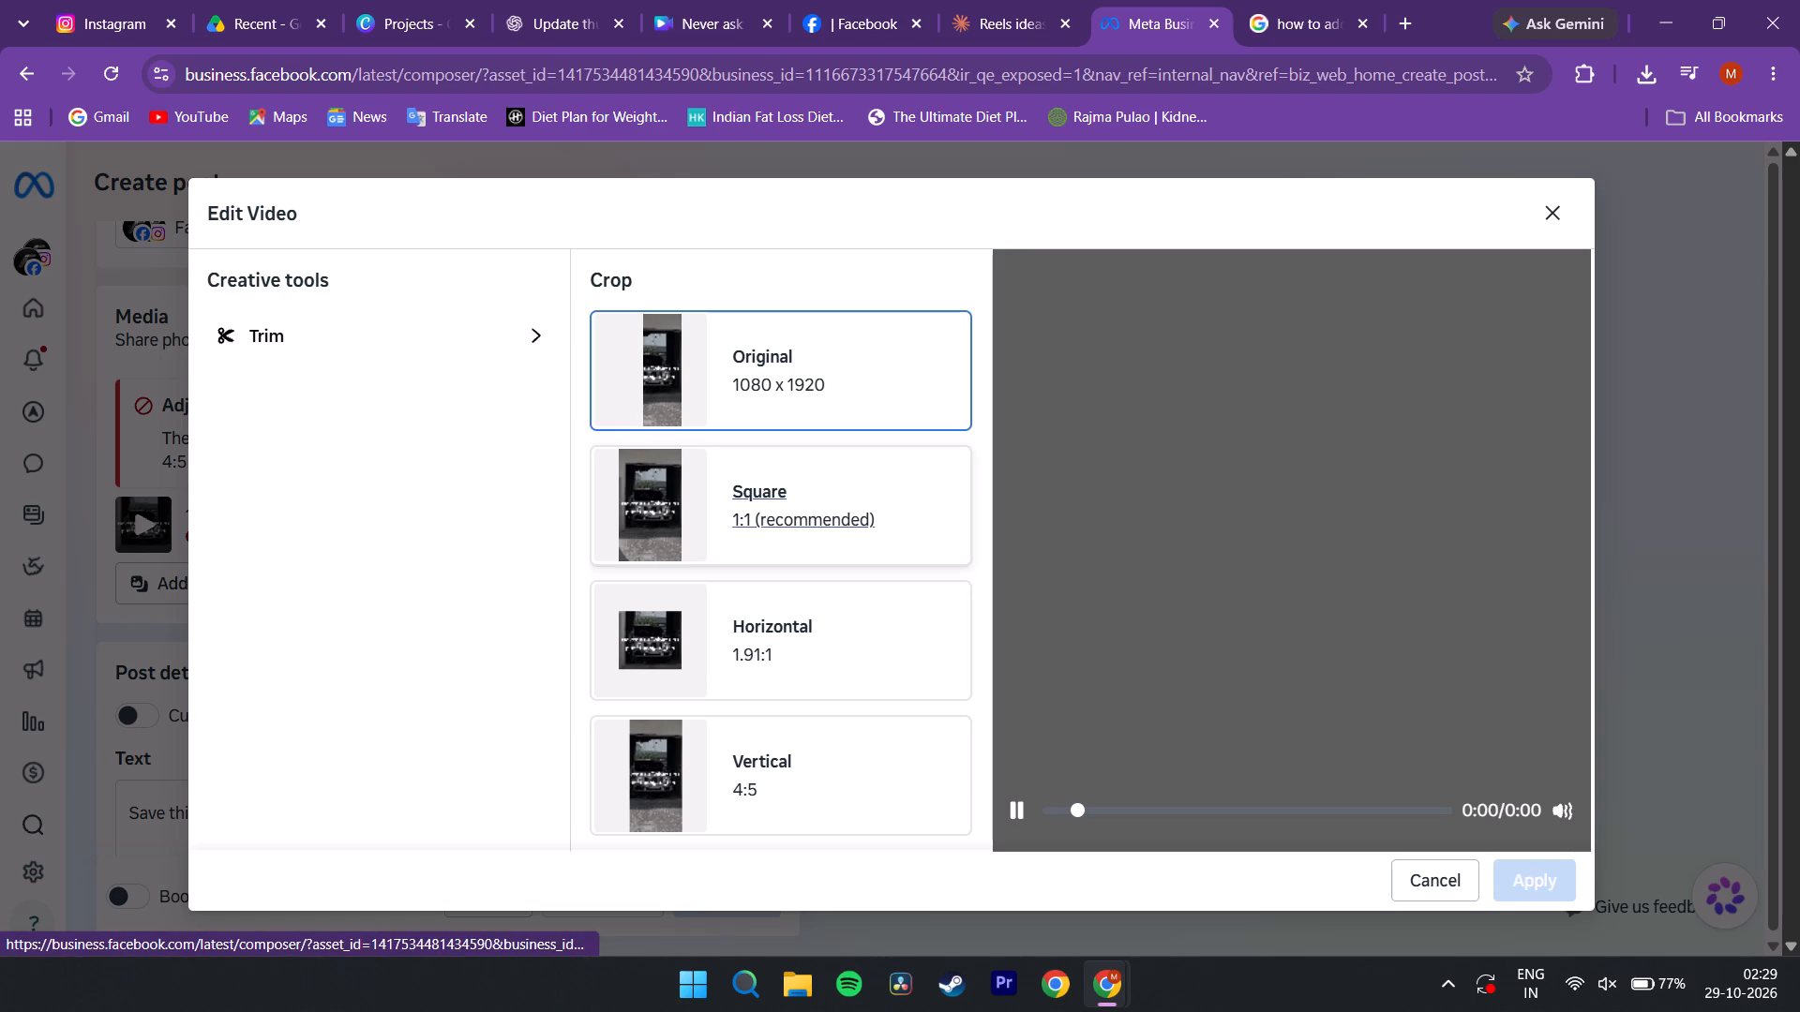
click(846, 487)
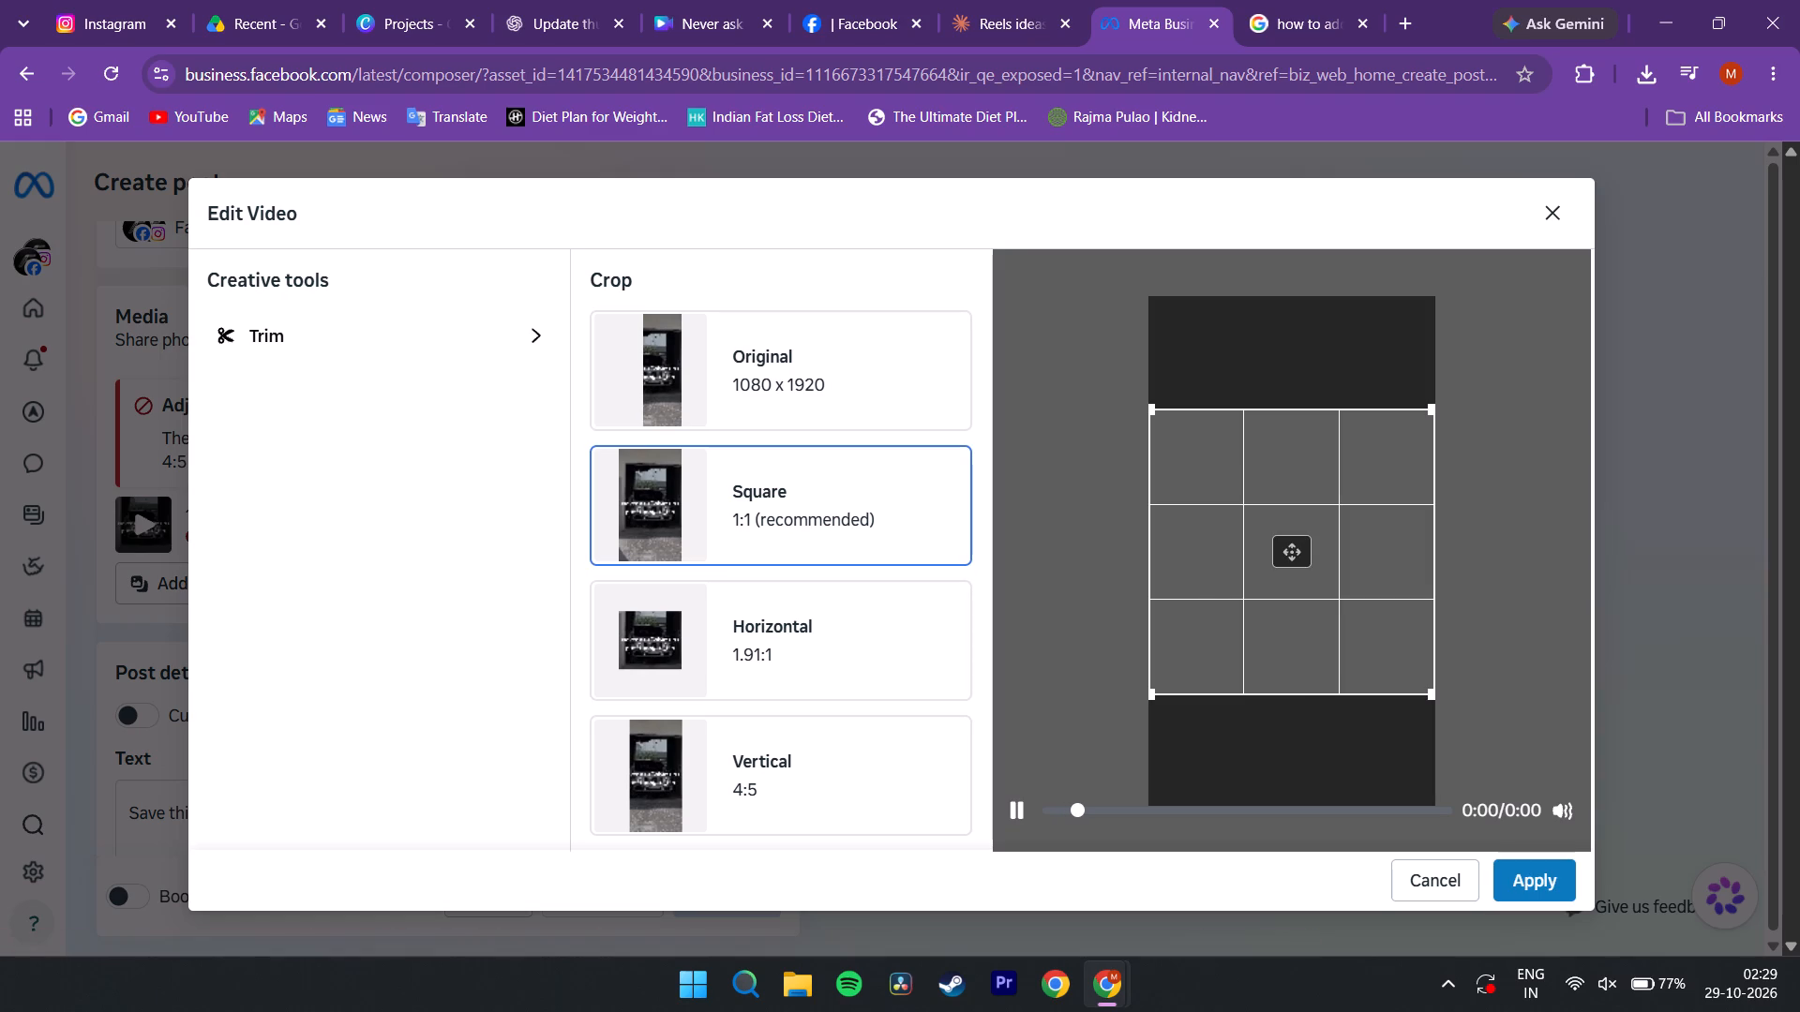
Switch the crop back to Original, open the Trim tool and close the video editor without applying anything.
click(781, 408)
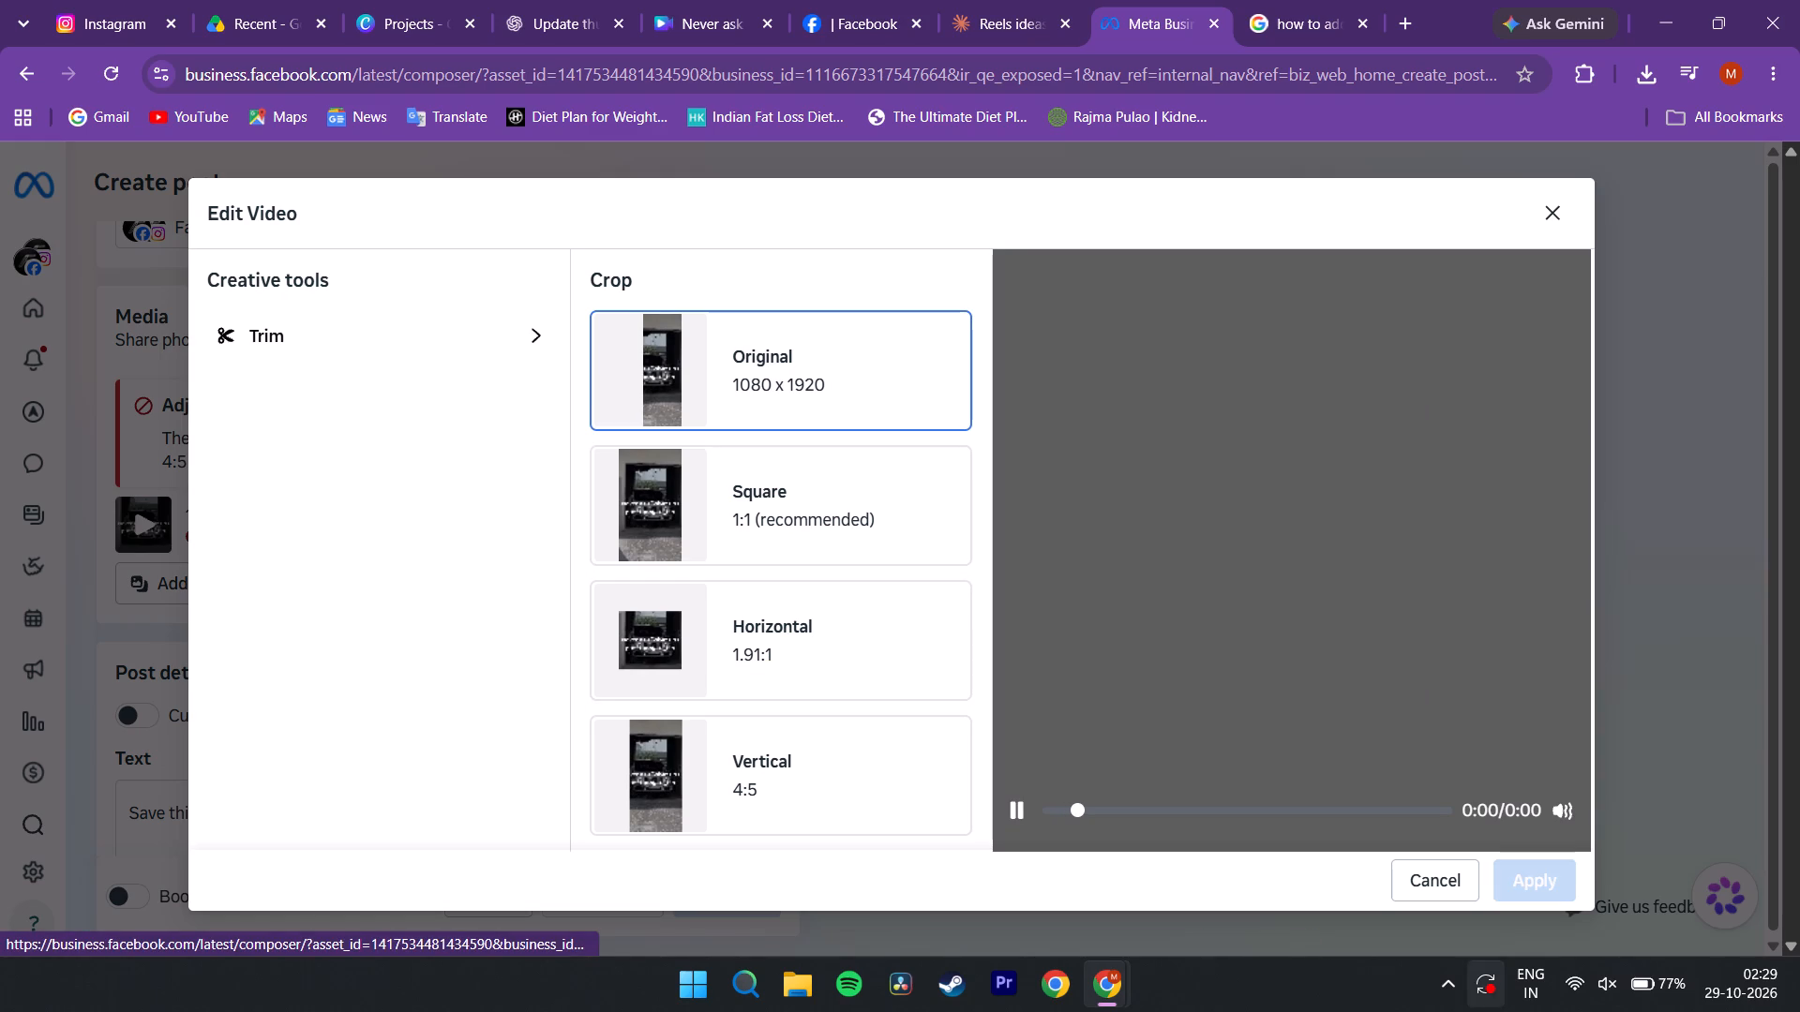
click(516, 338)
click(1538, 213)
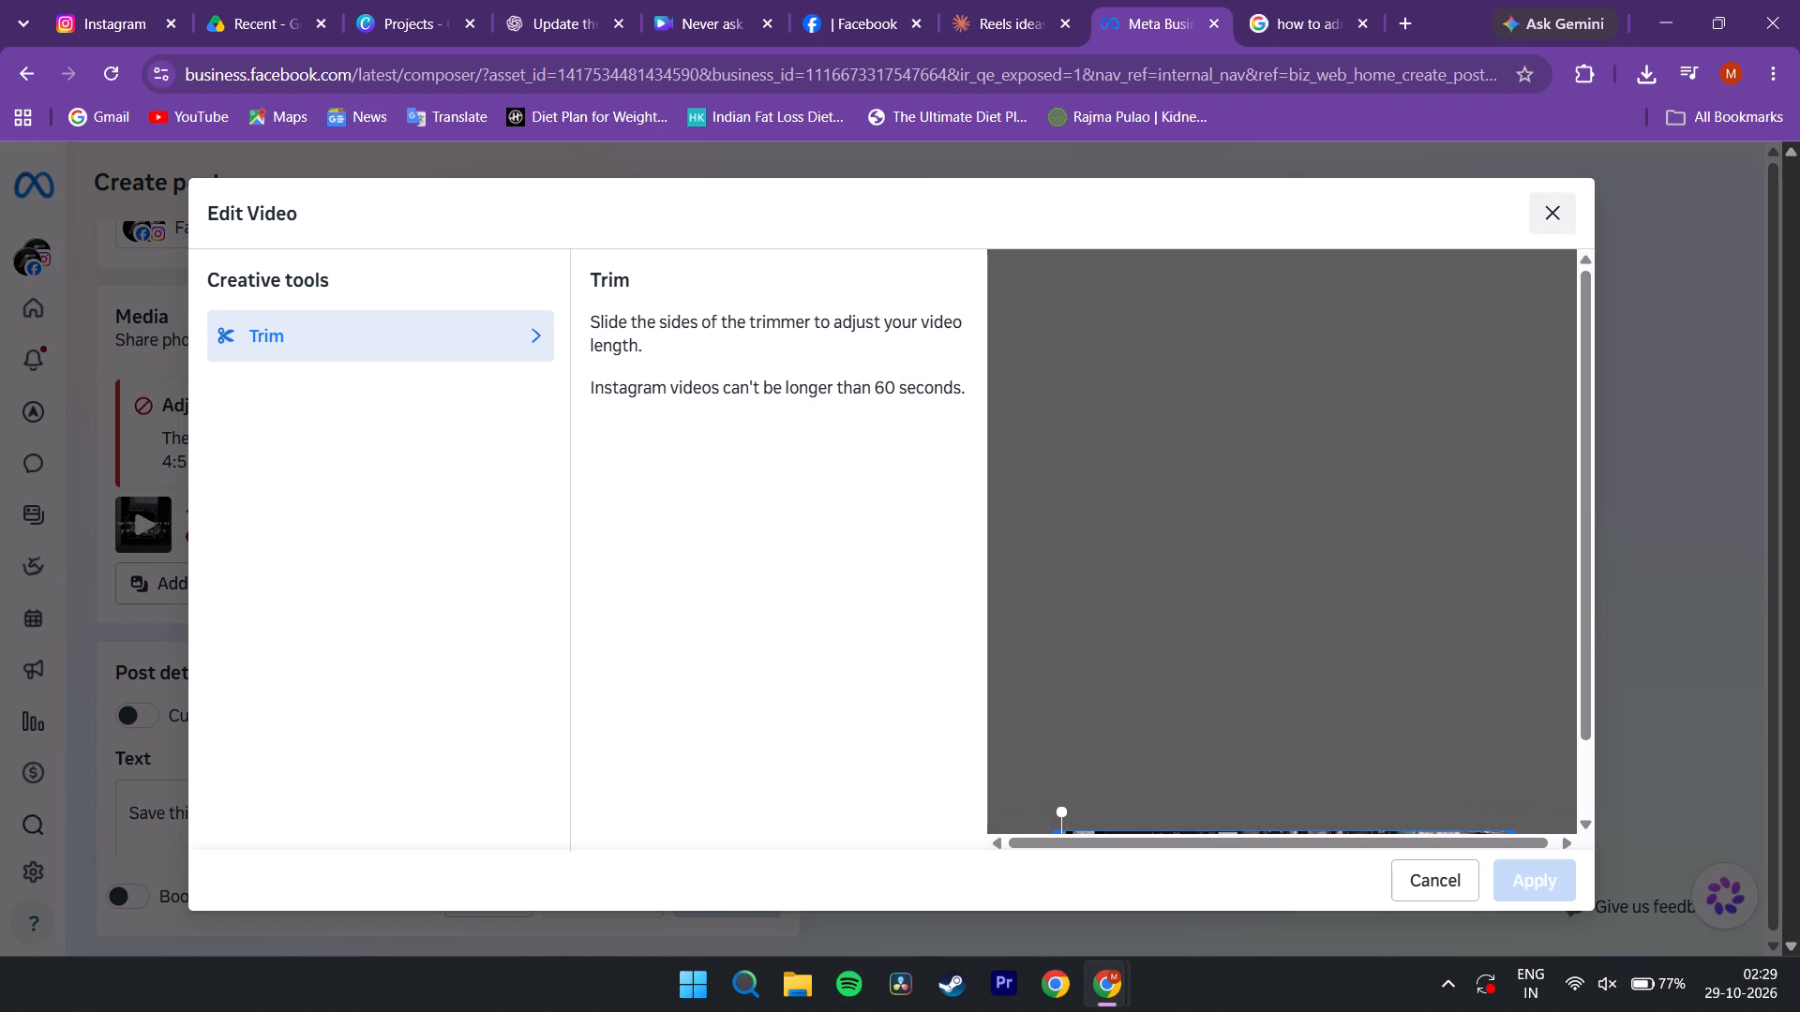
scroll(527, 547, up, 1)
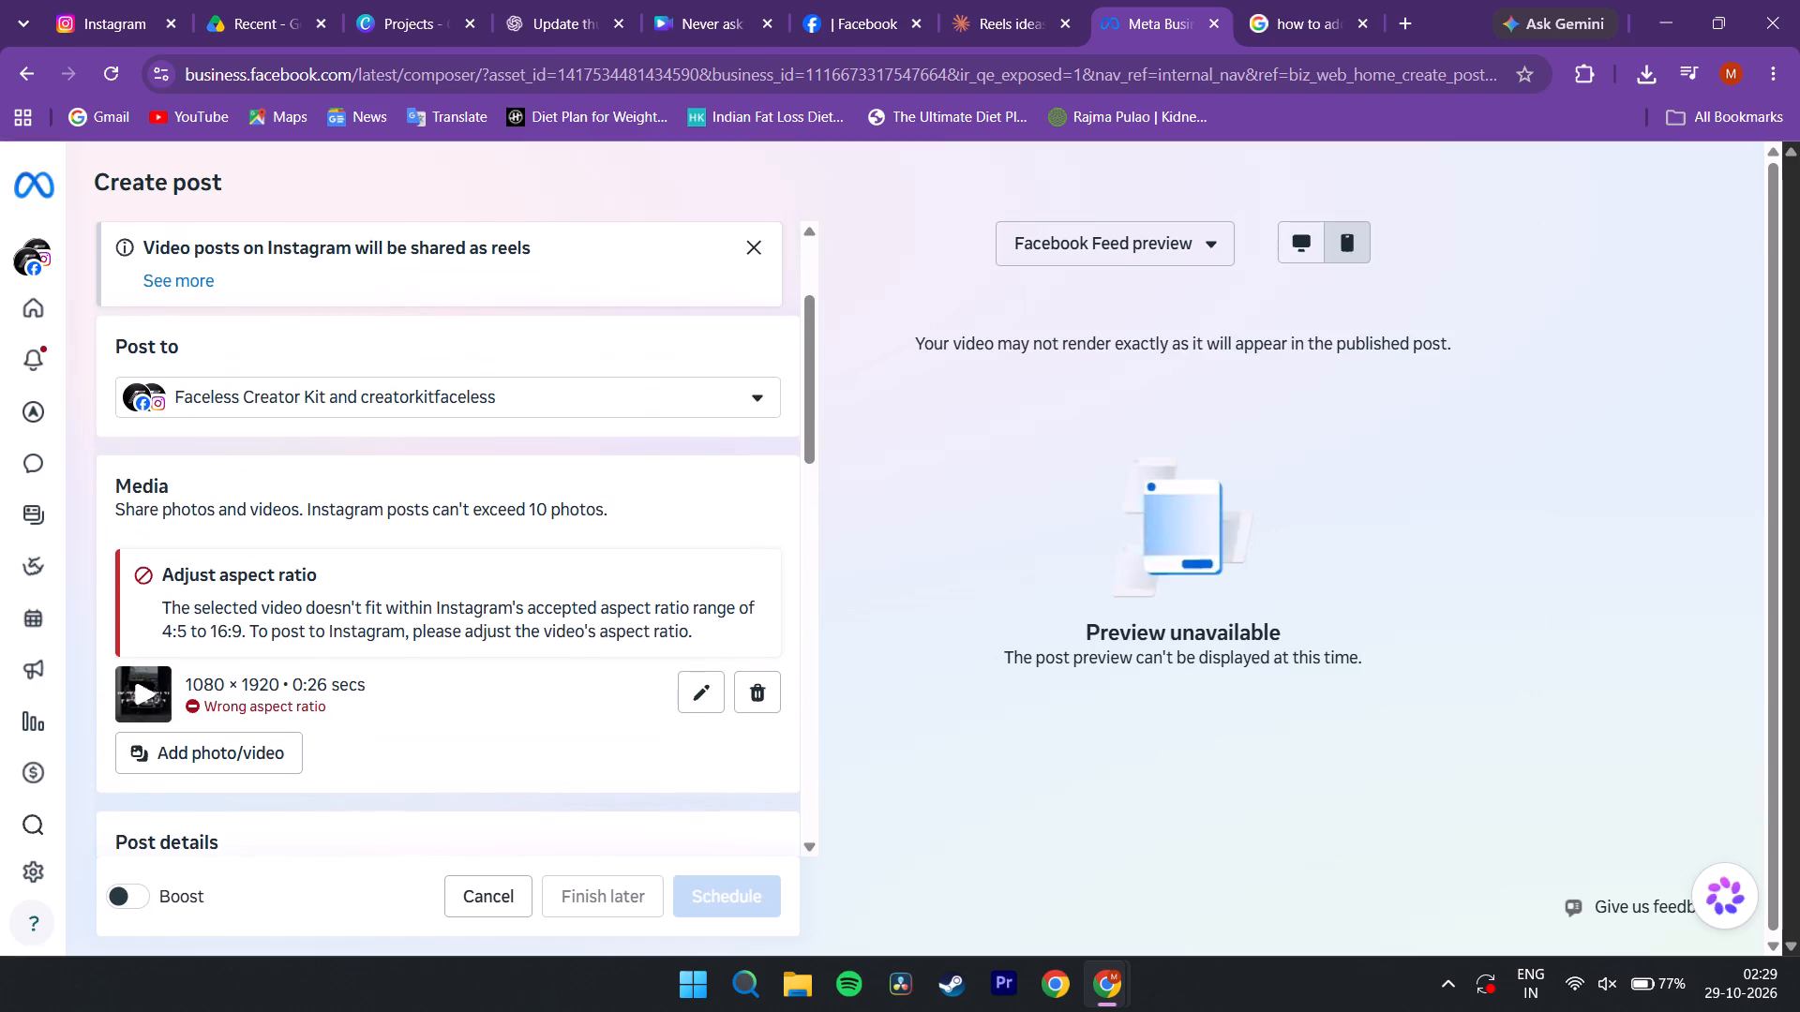
Switch the post preview to desktop, choose the Instagram feed preview, and examine how the video and caption appear.
click(618, 569)
click(1298, 231)
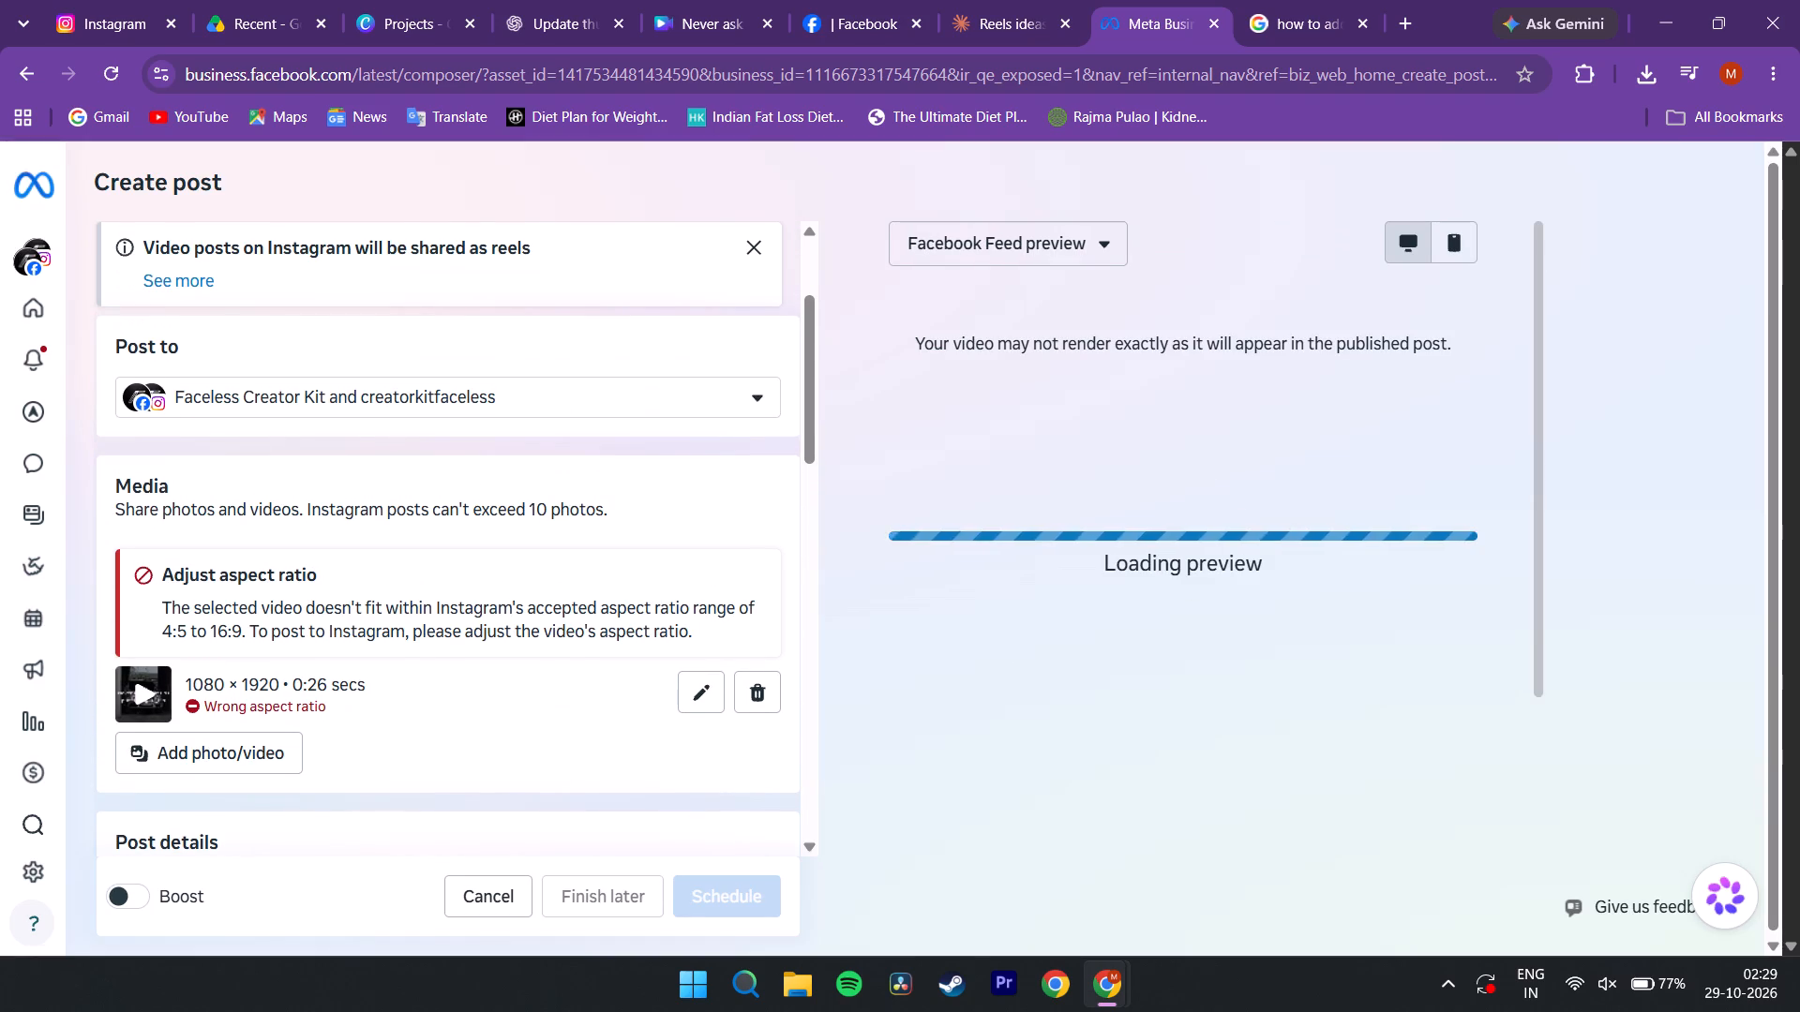
click(1099, 266)
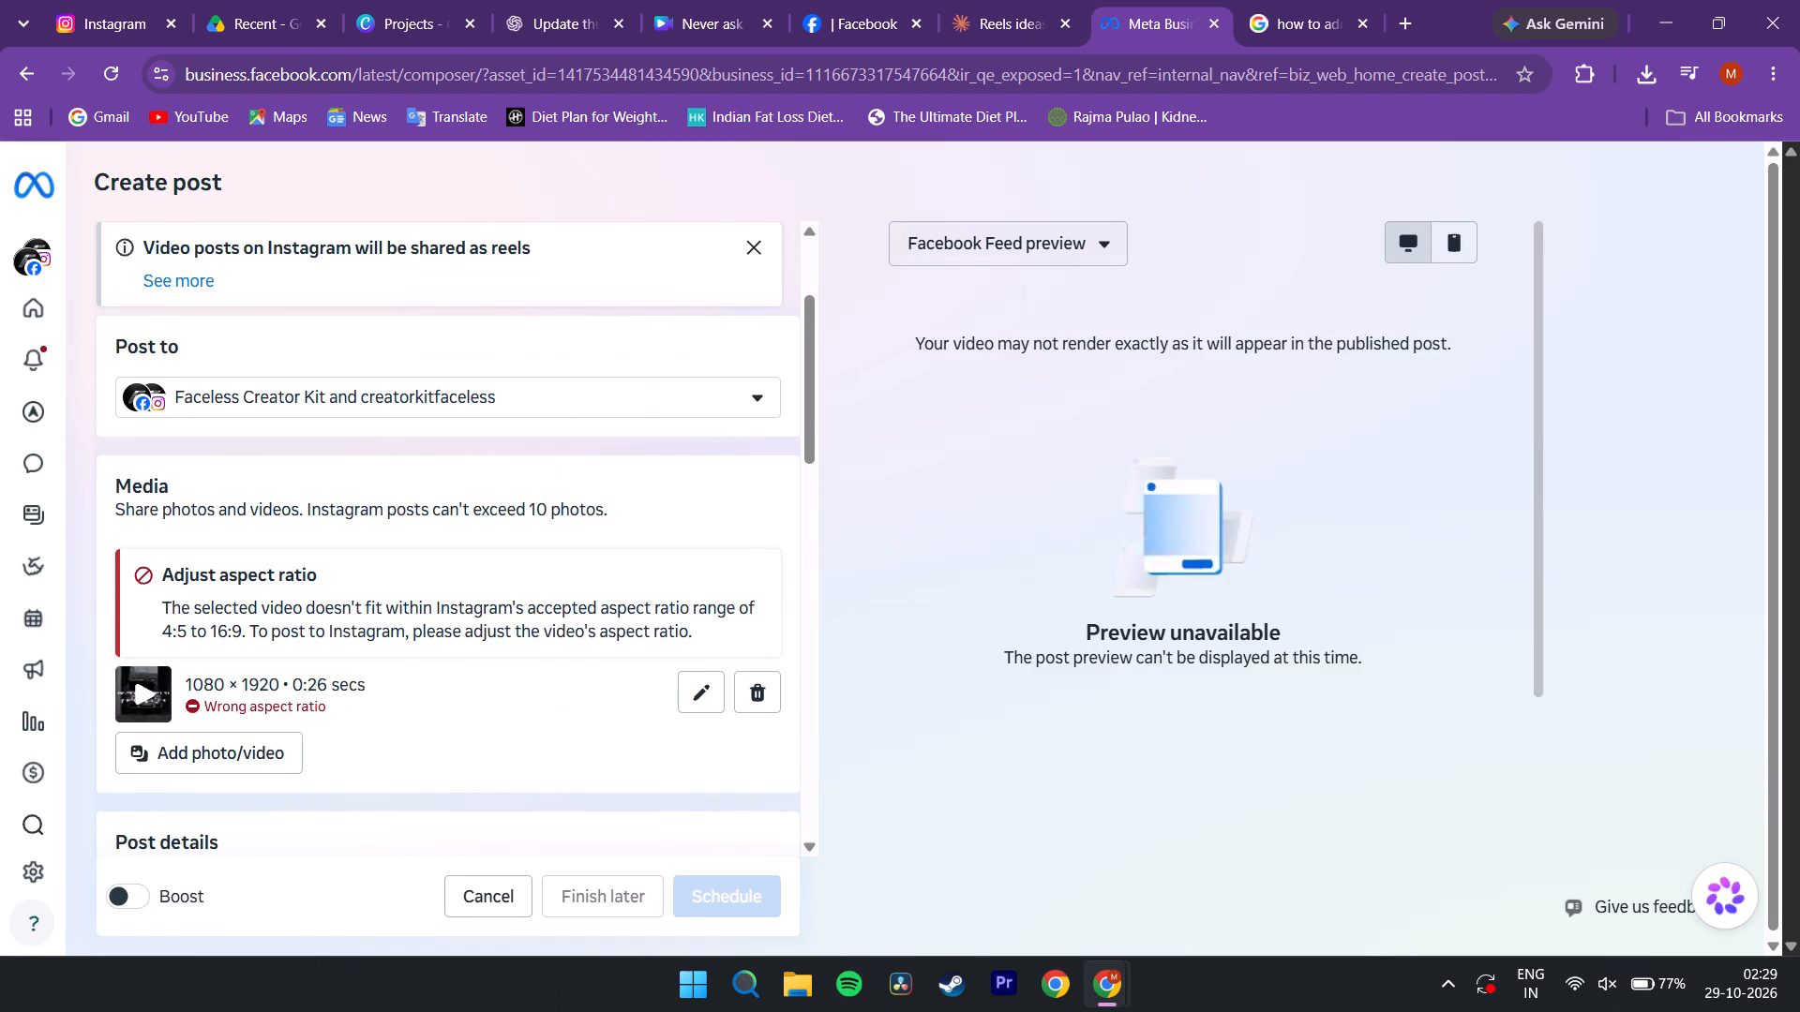
click(1098, 263)
click(1055, 323)
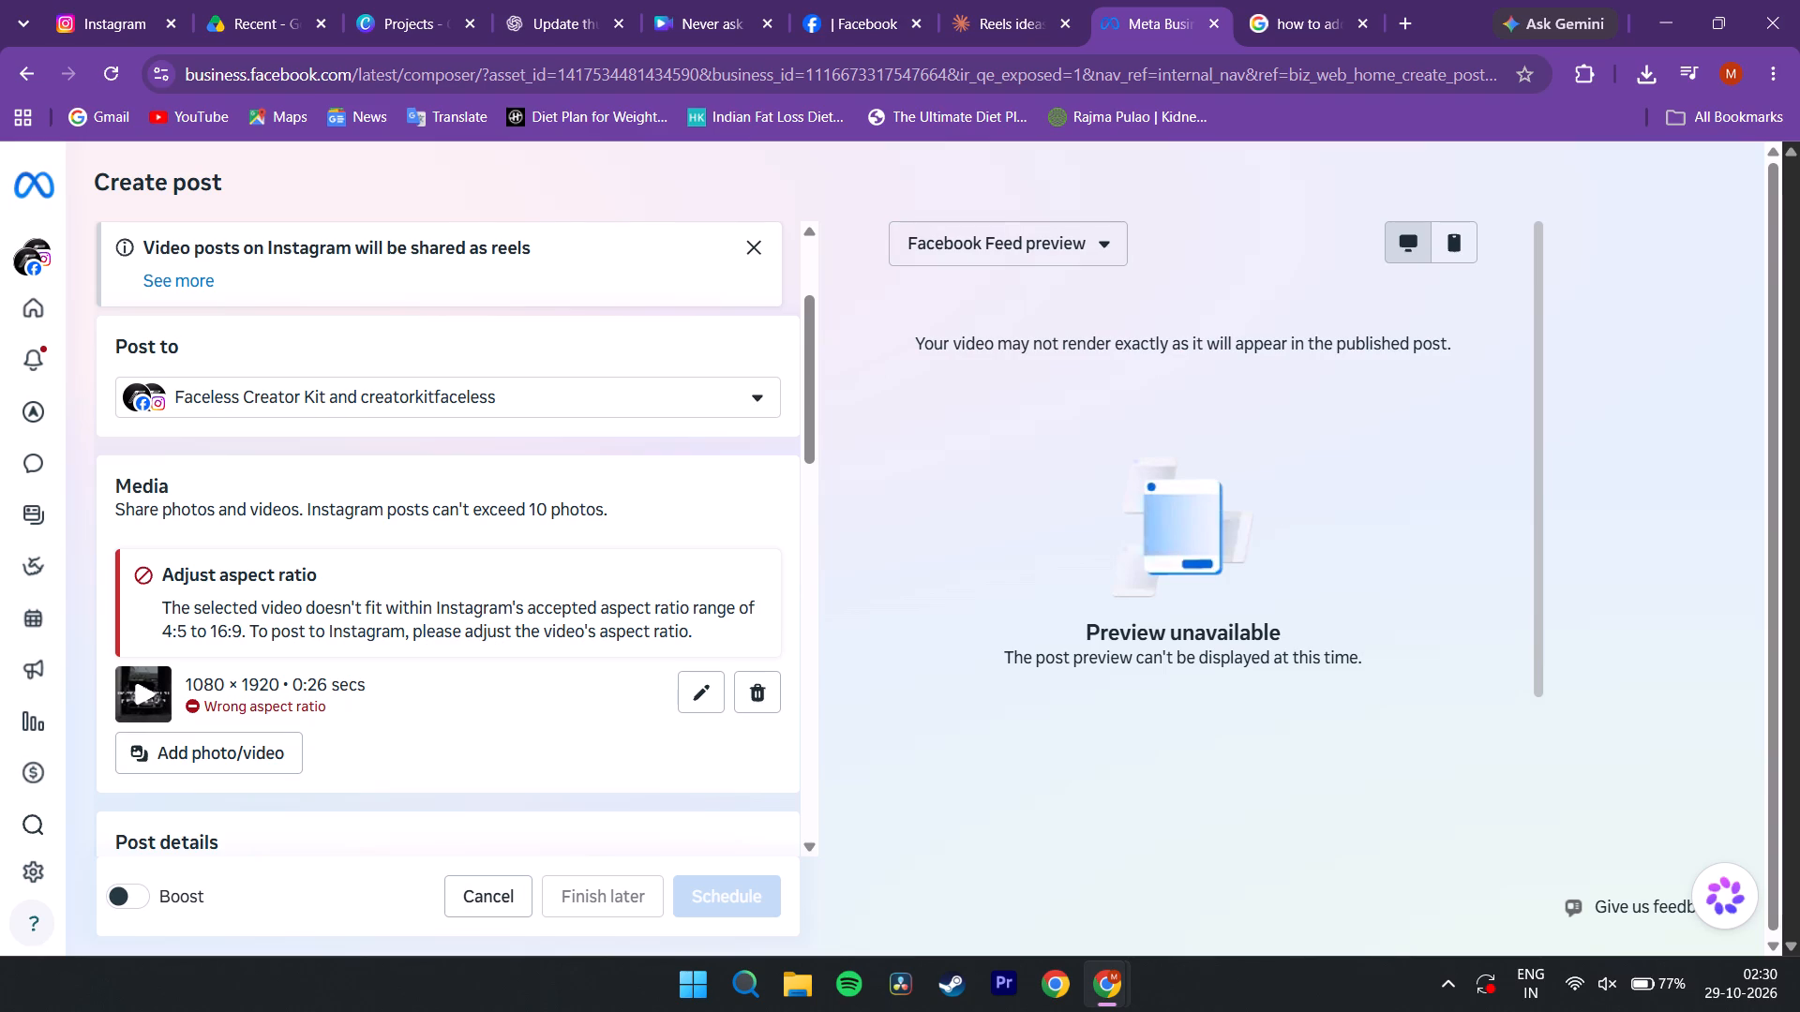
click(1078, 258)
click(1036, 357)
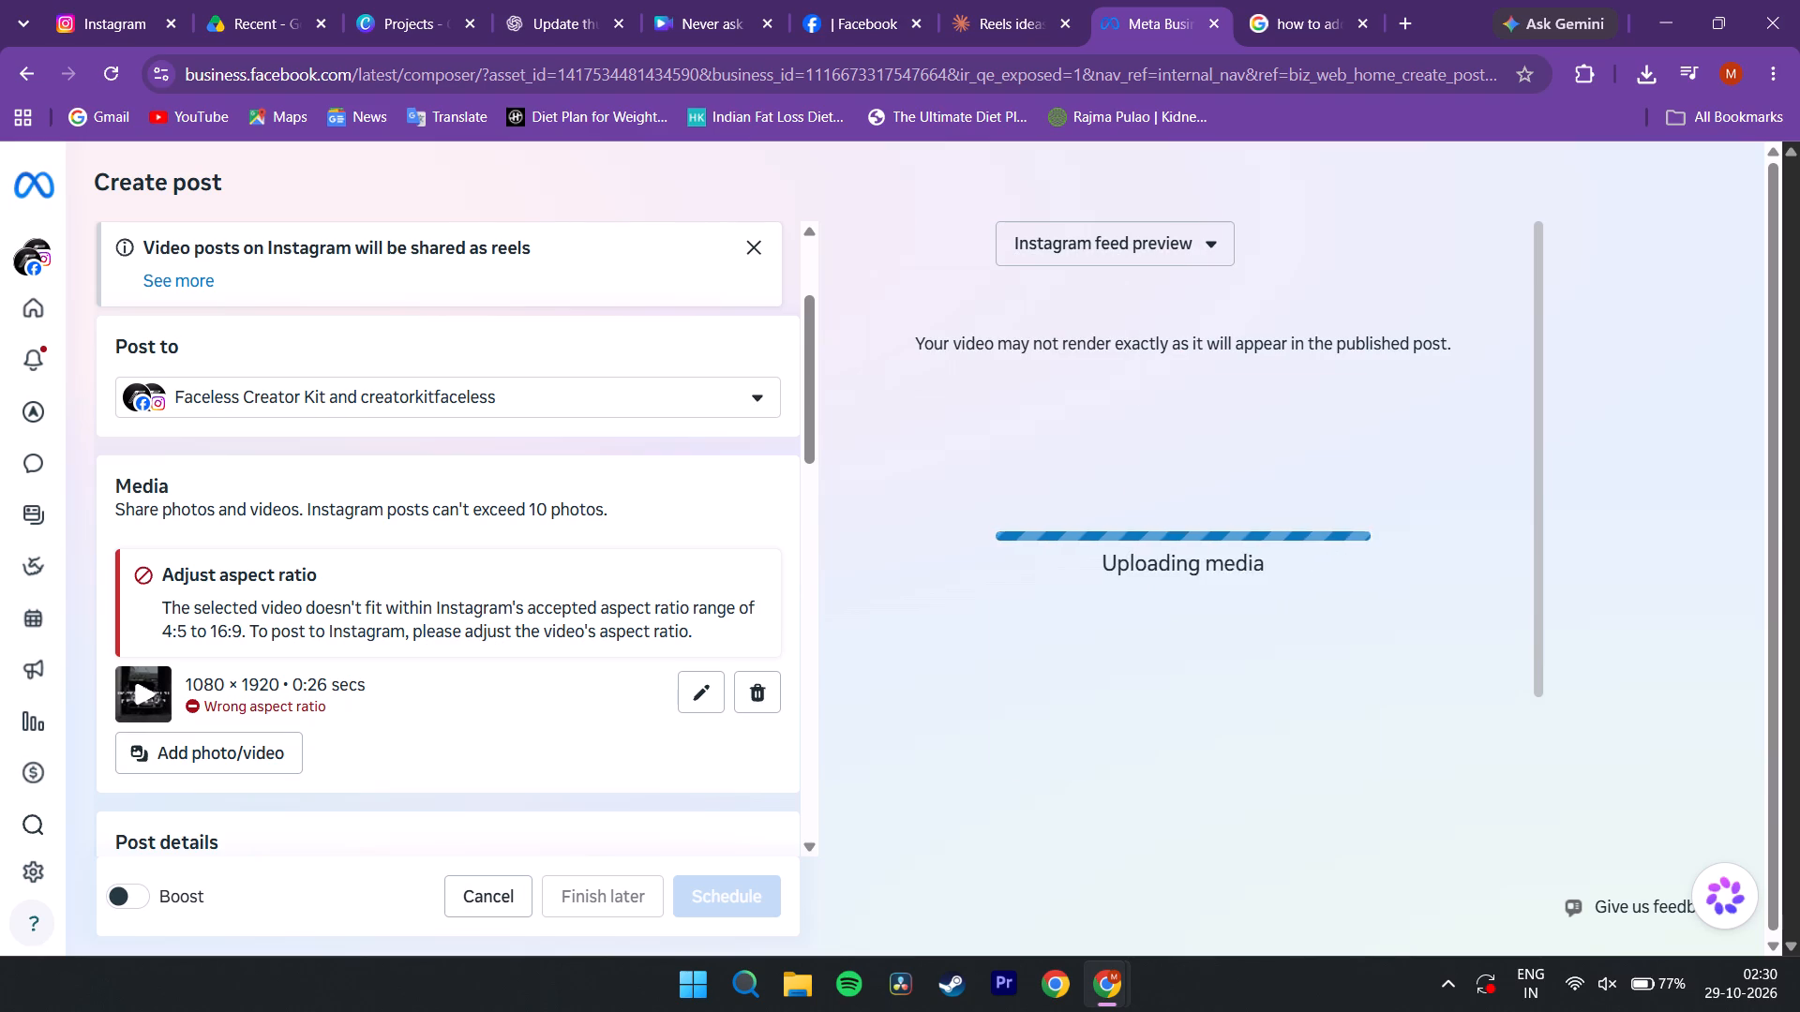
scroll(1039, 624, down, 2)
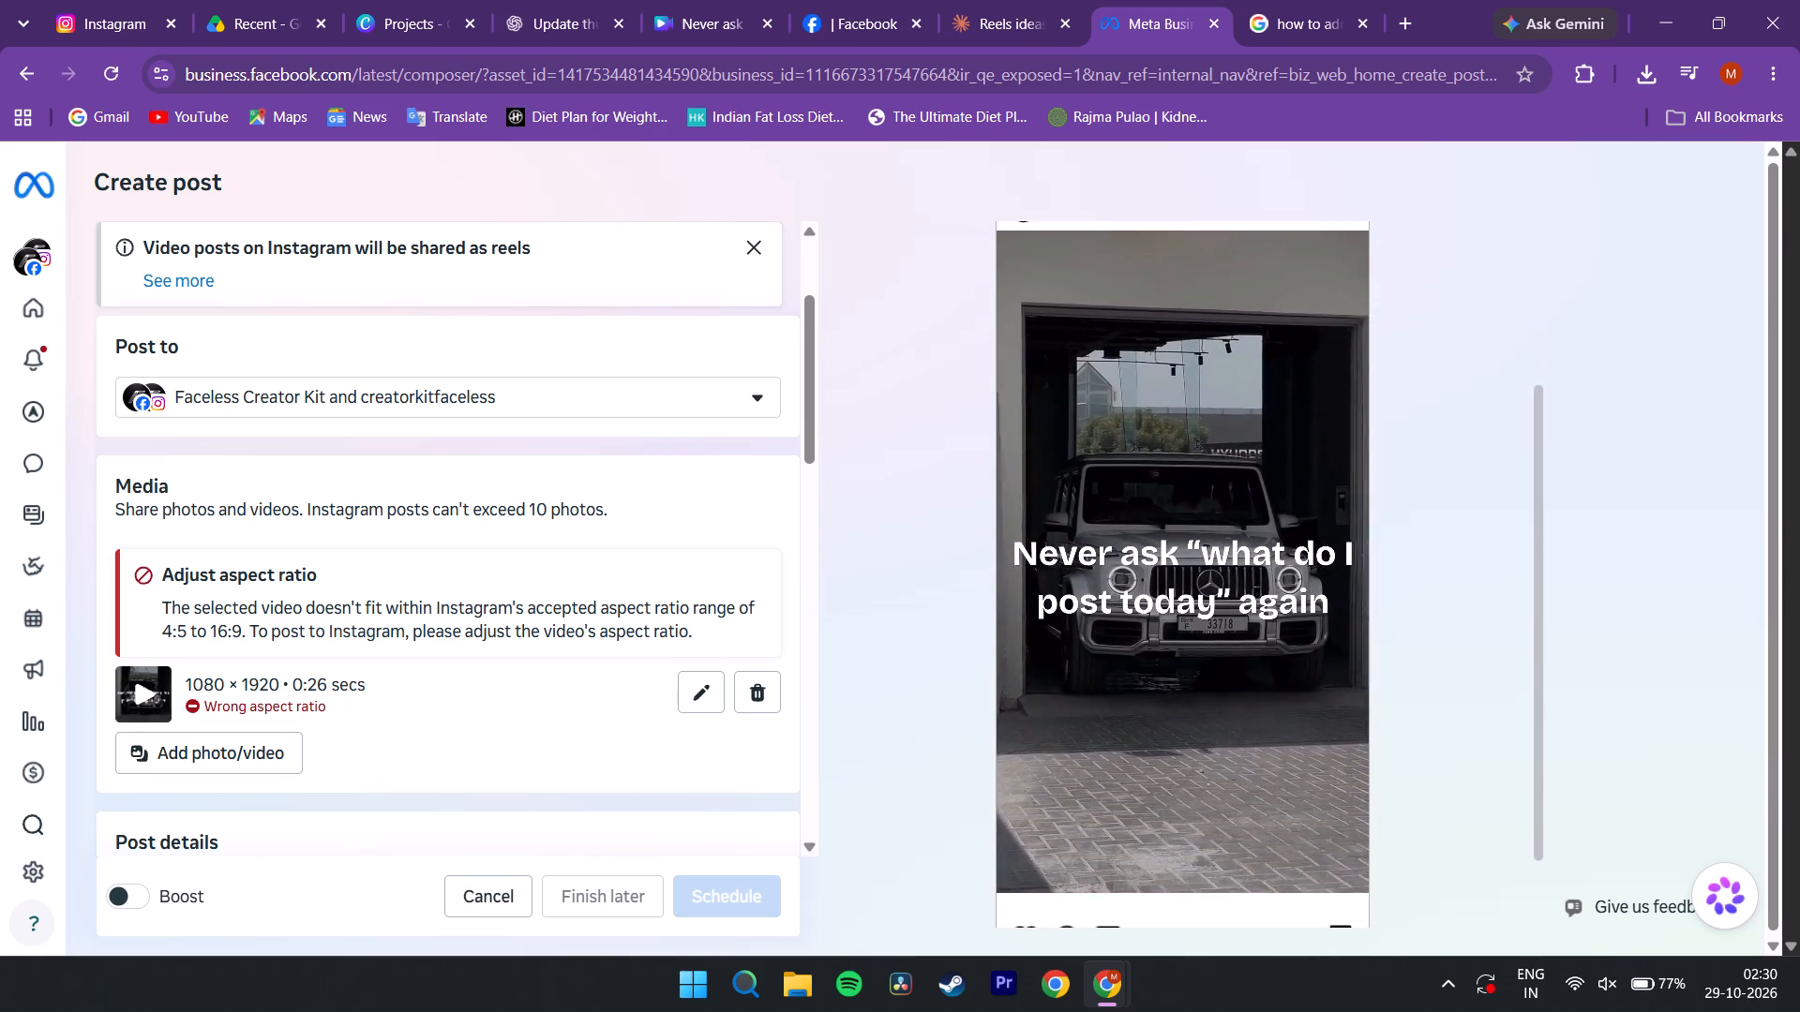
scroll(1039, 624, down, 1)
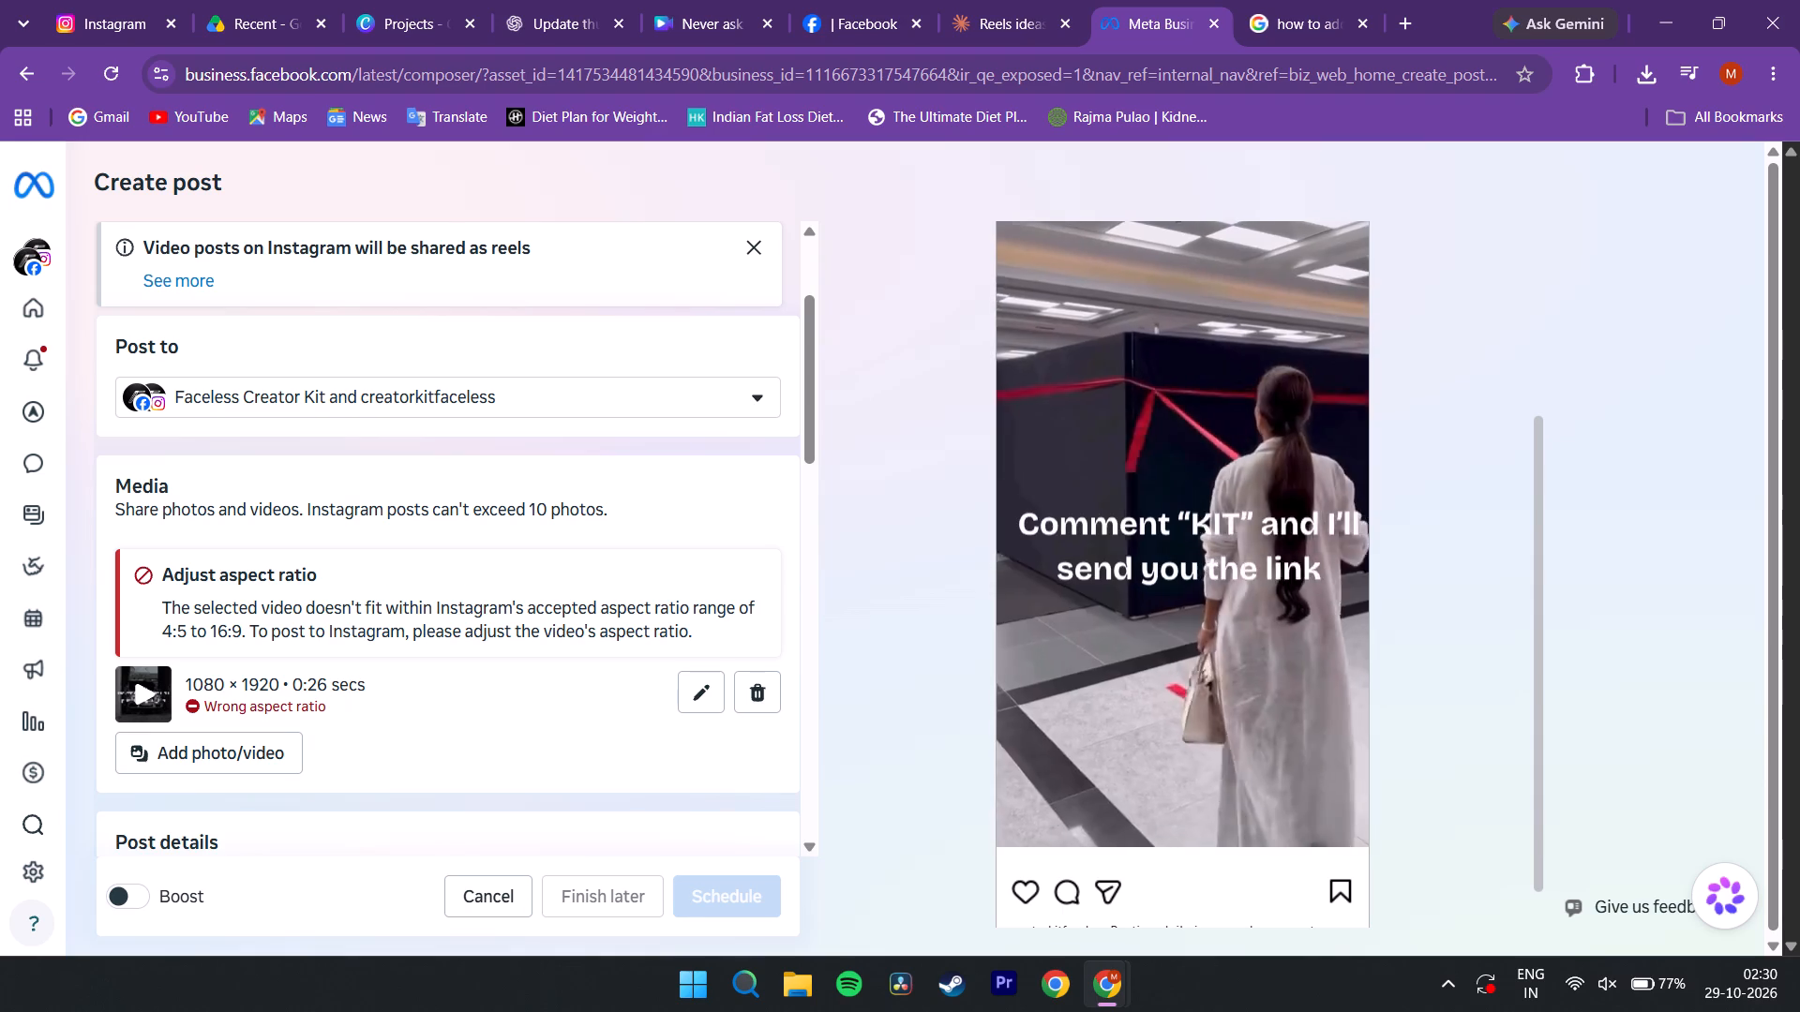
scroll(1274, 594, up, 2)
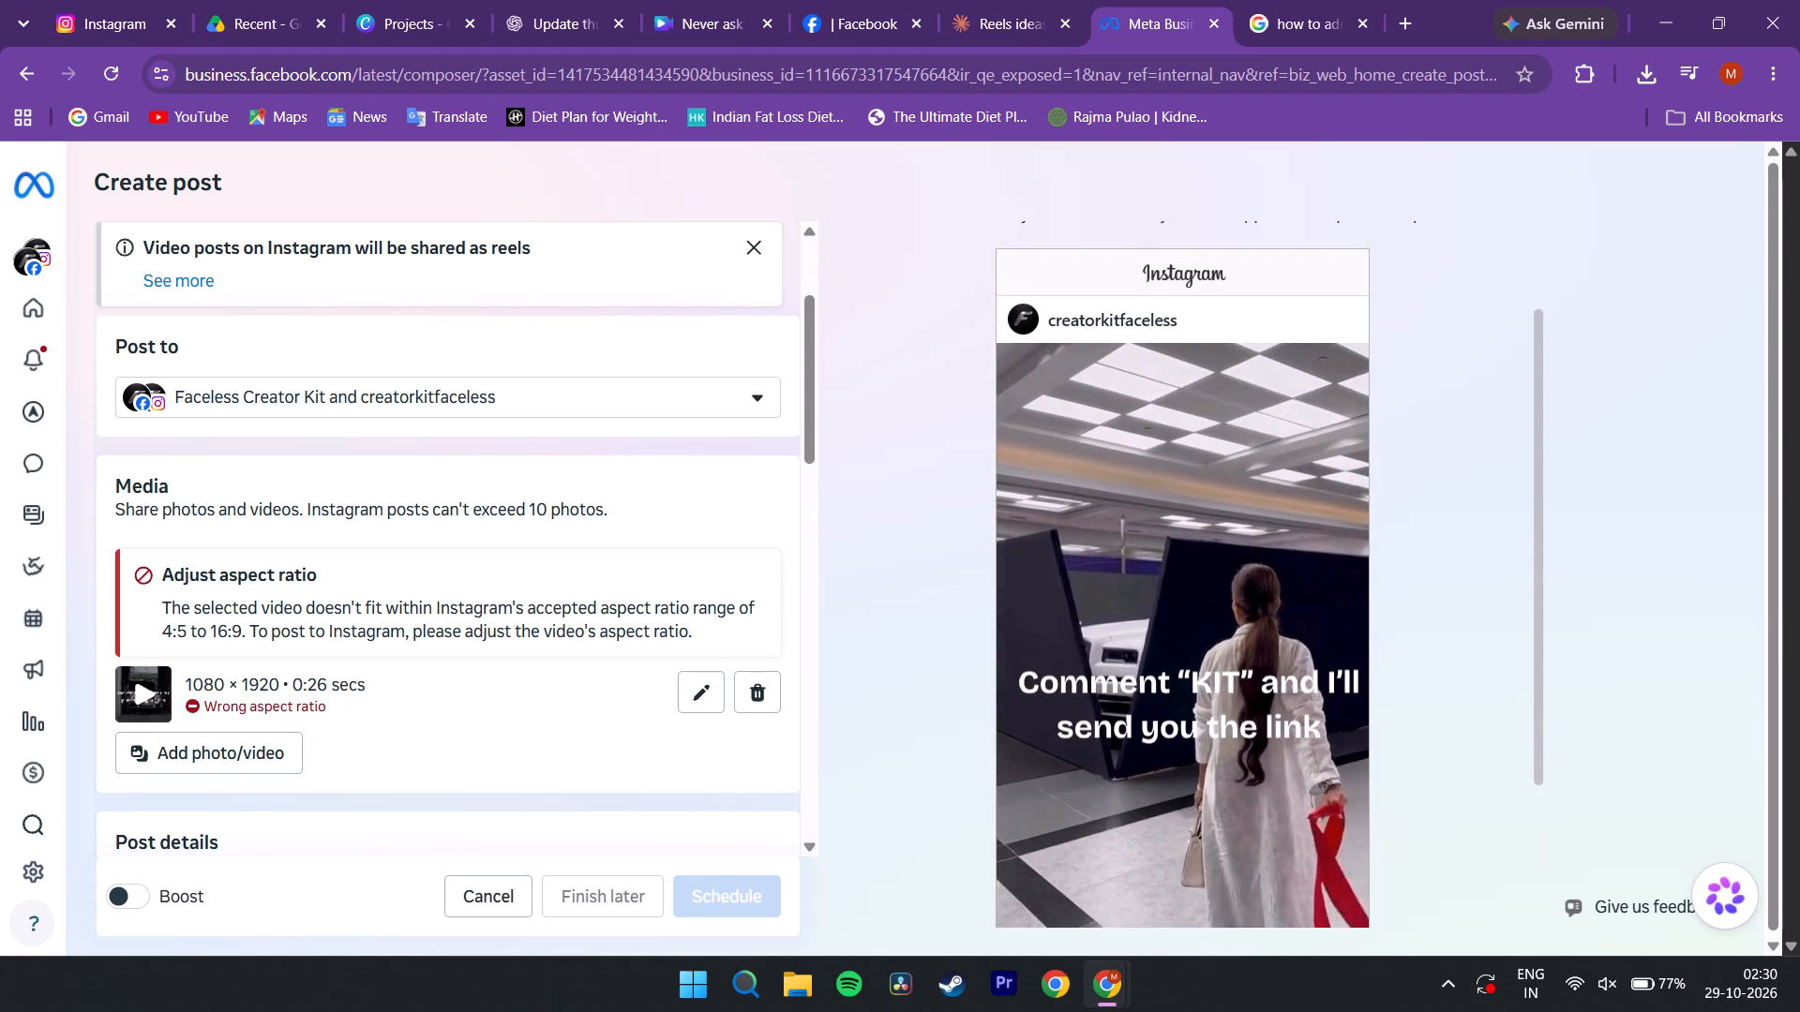
scroll(1060, 563, down, 4)
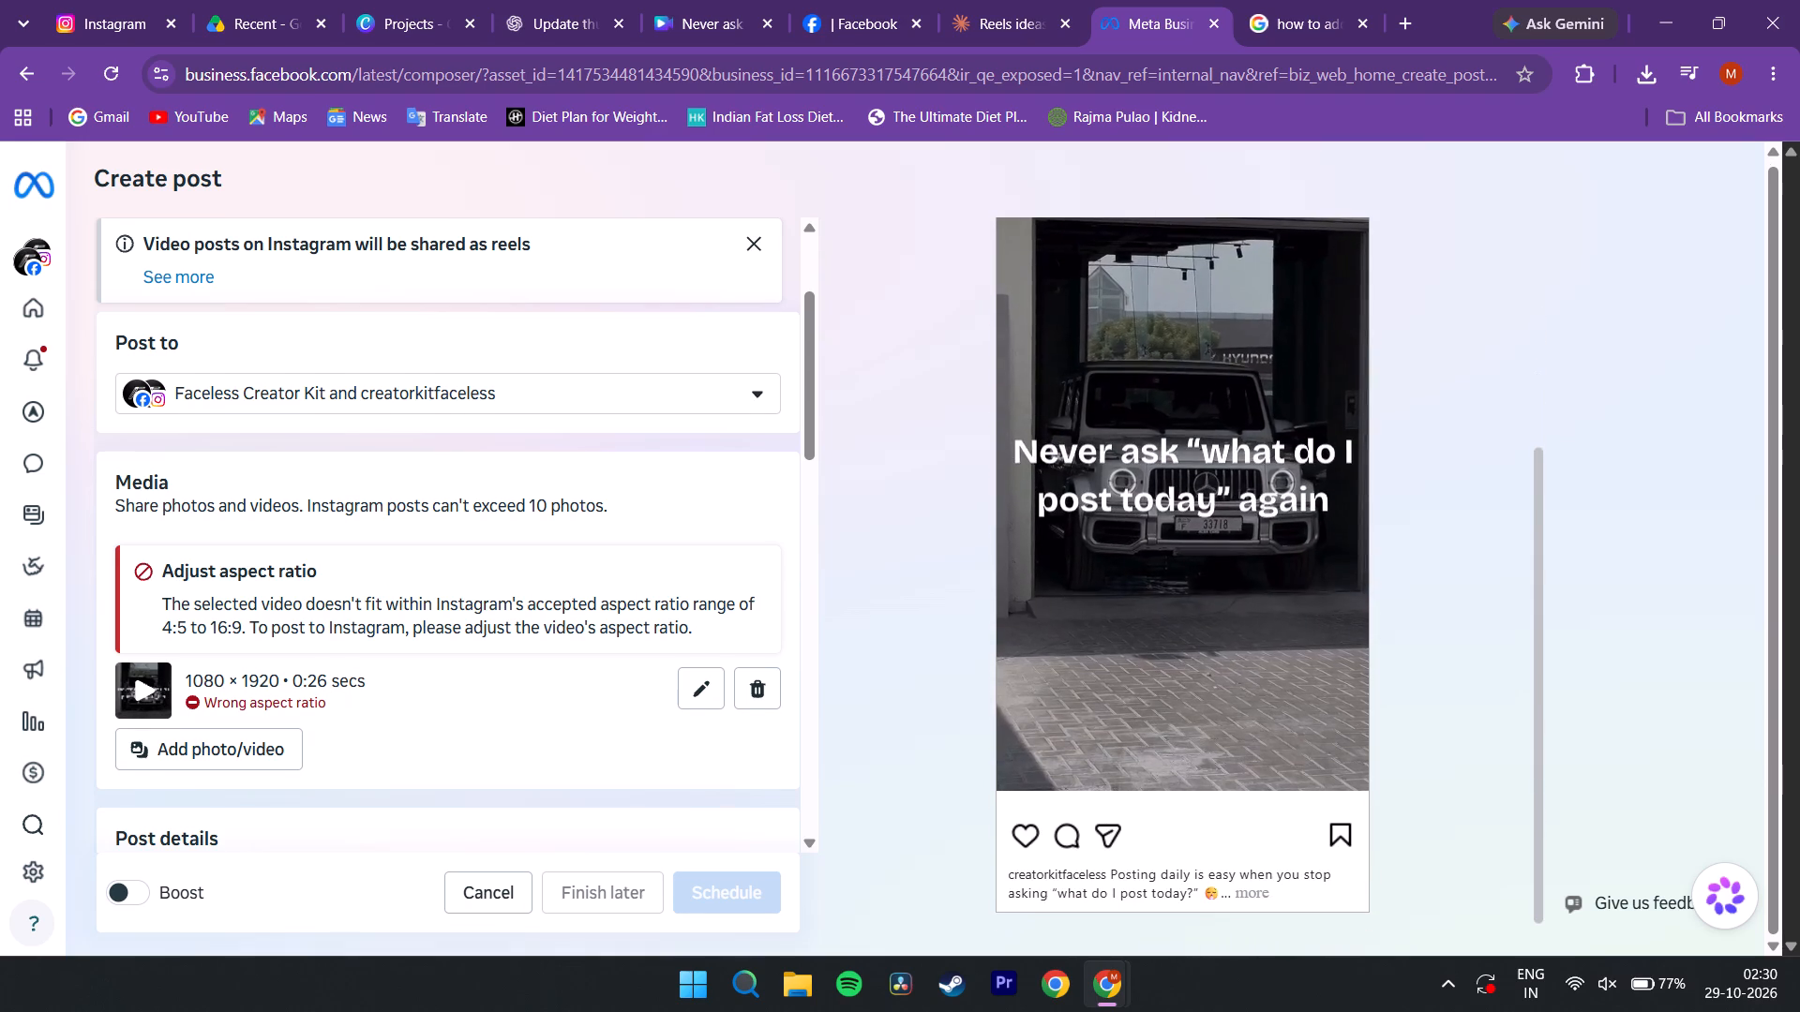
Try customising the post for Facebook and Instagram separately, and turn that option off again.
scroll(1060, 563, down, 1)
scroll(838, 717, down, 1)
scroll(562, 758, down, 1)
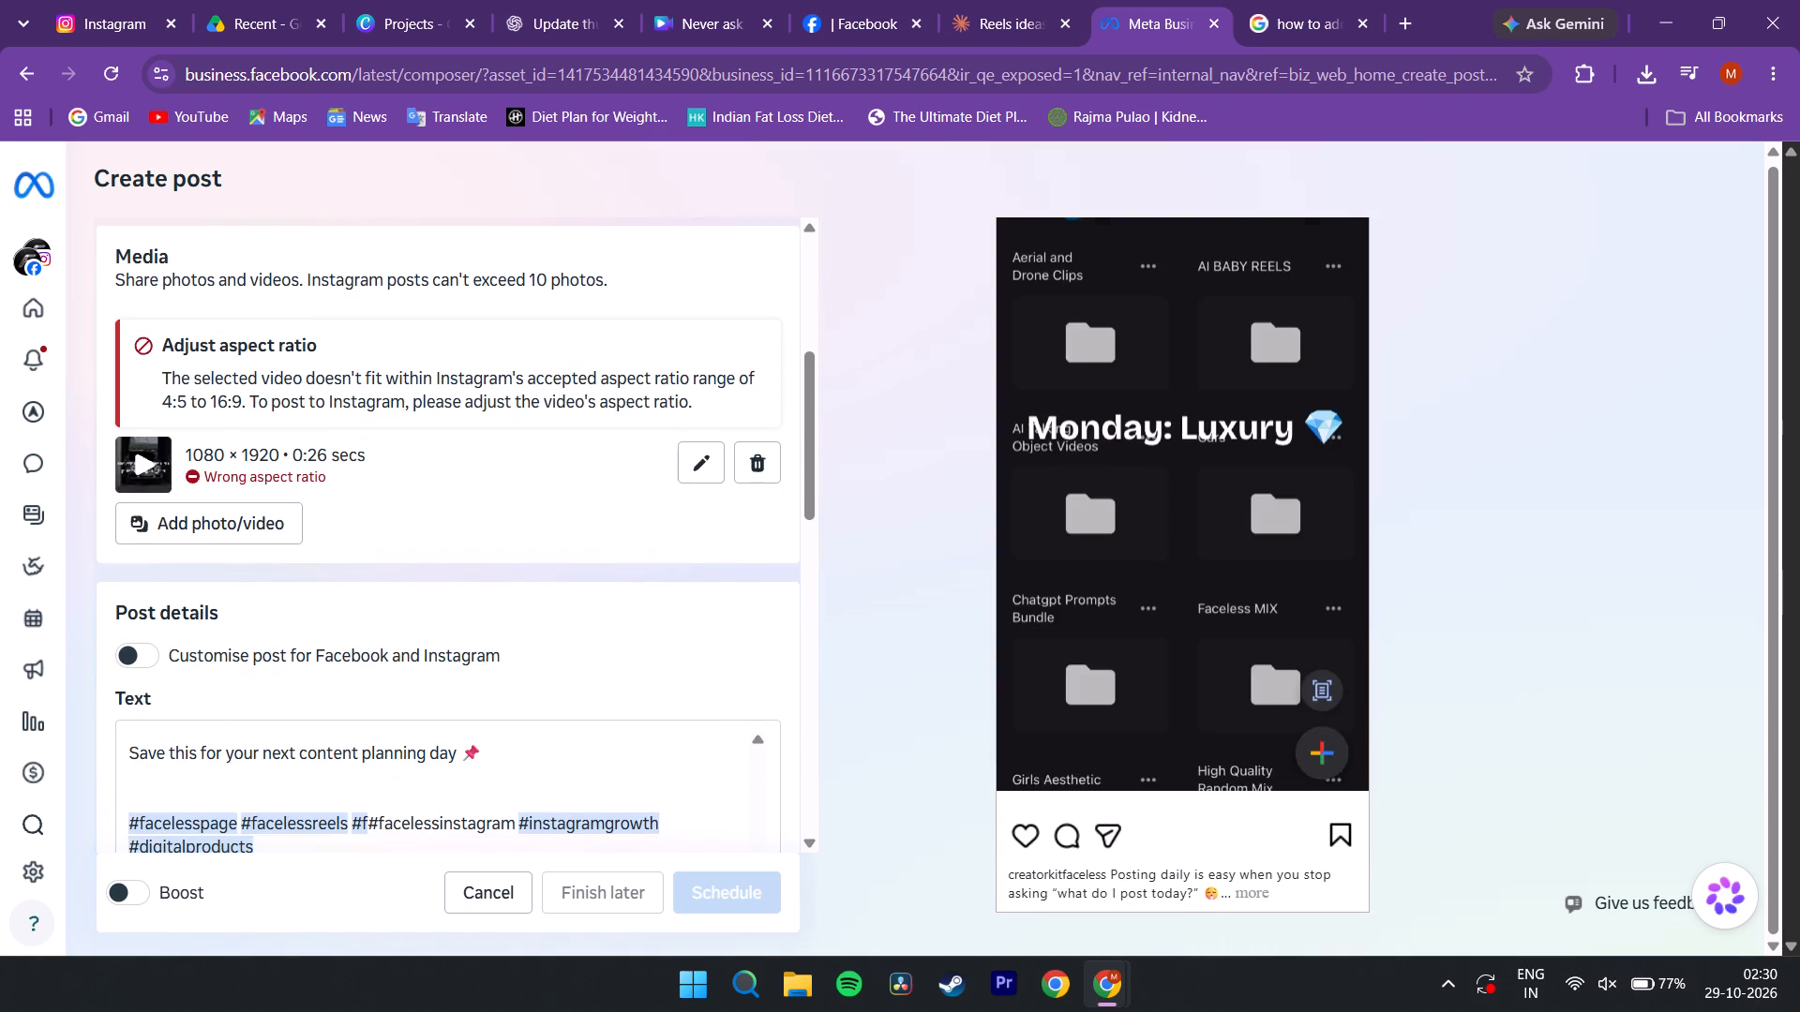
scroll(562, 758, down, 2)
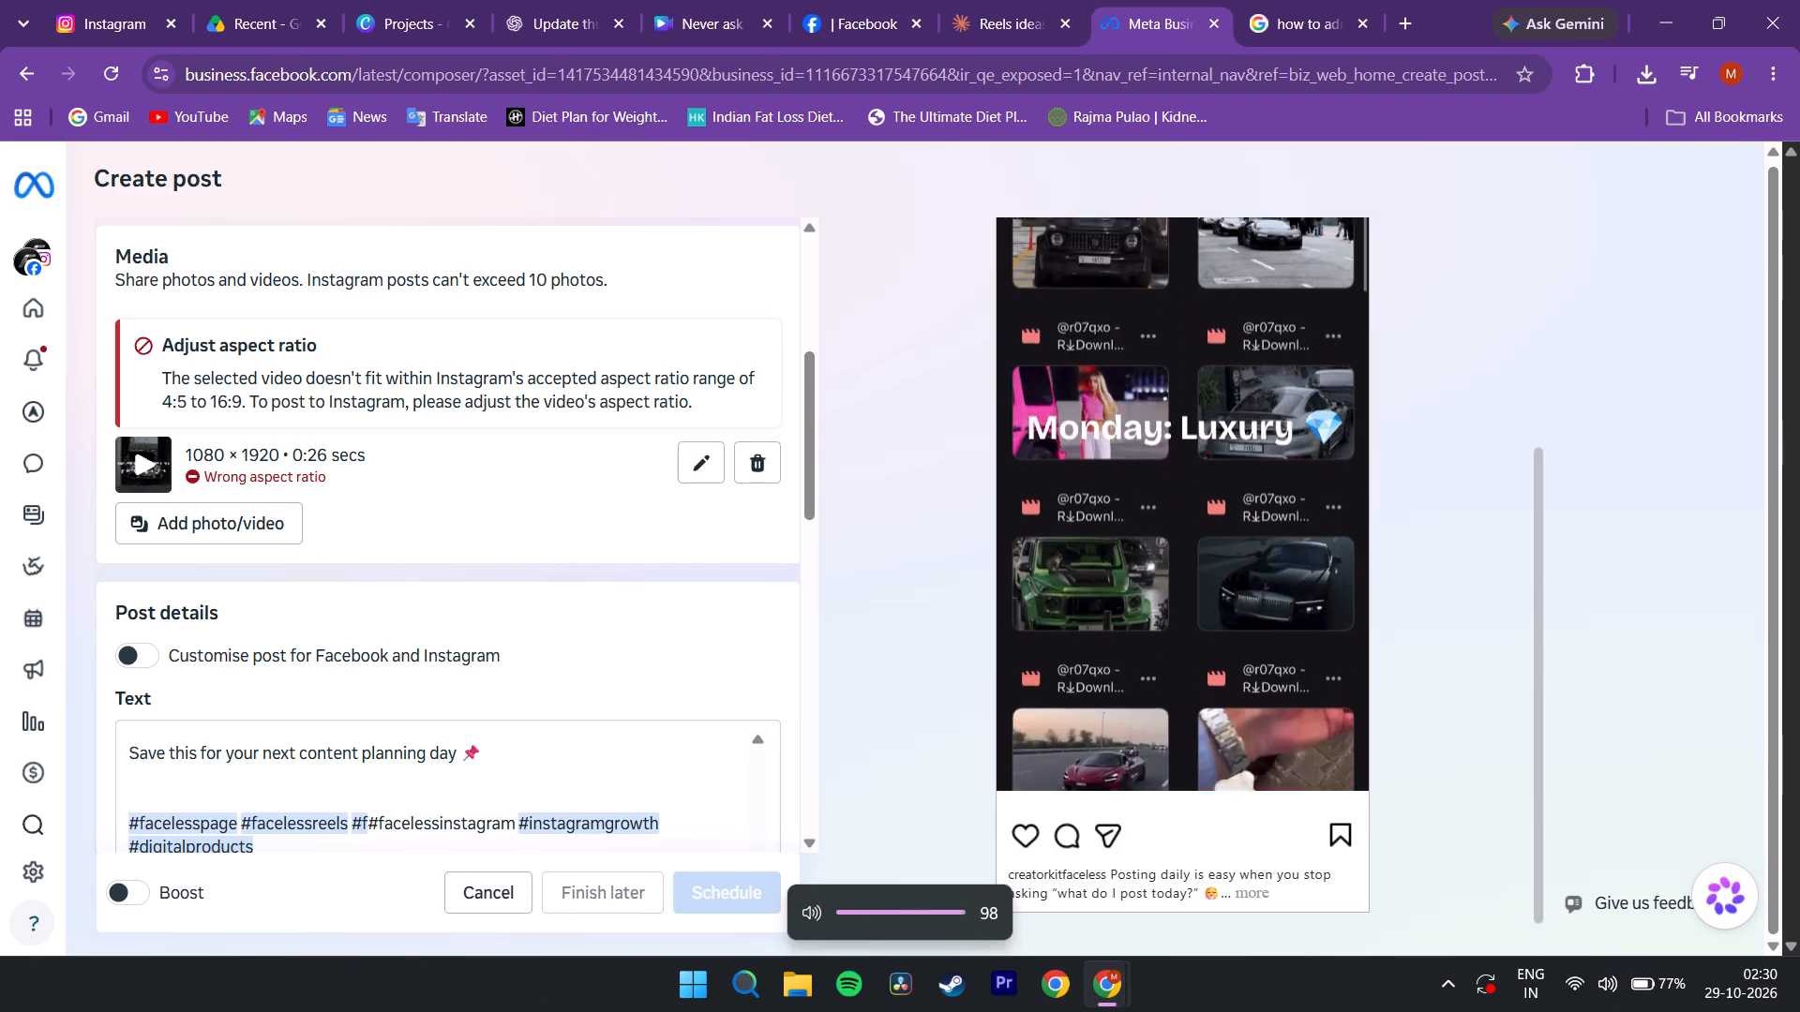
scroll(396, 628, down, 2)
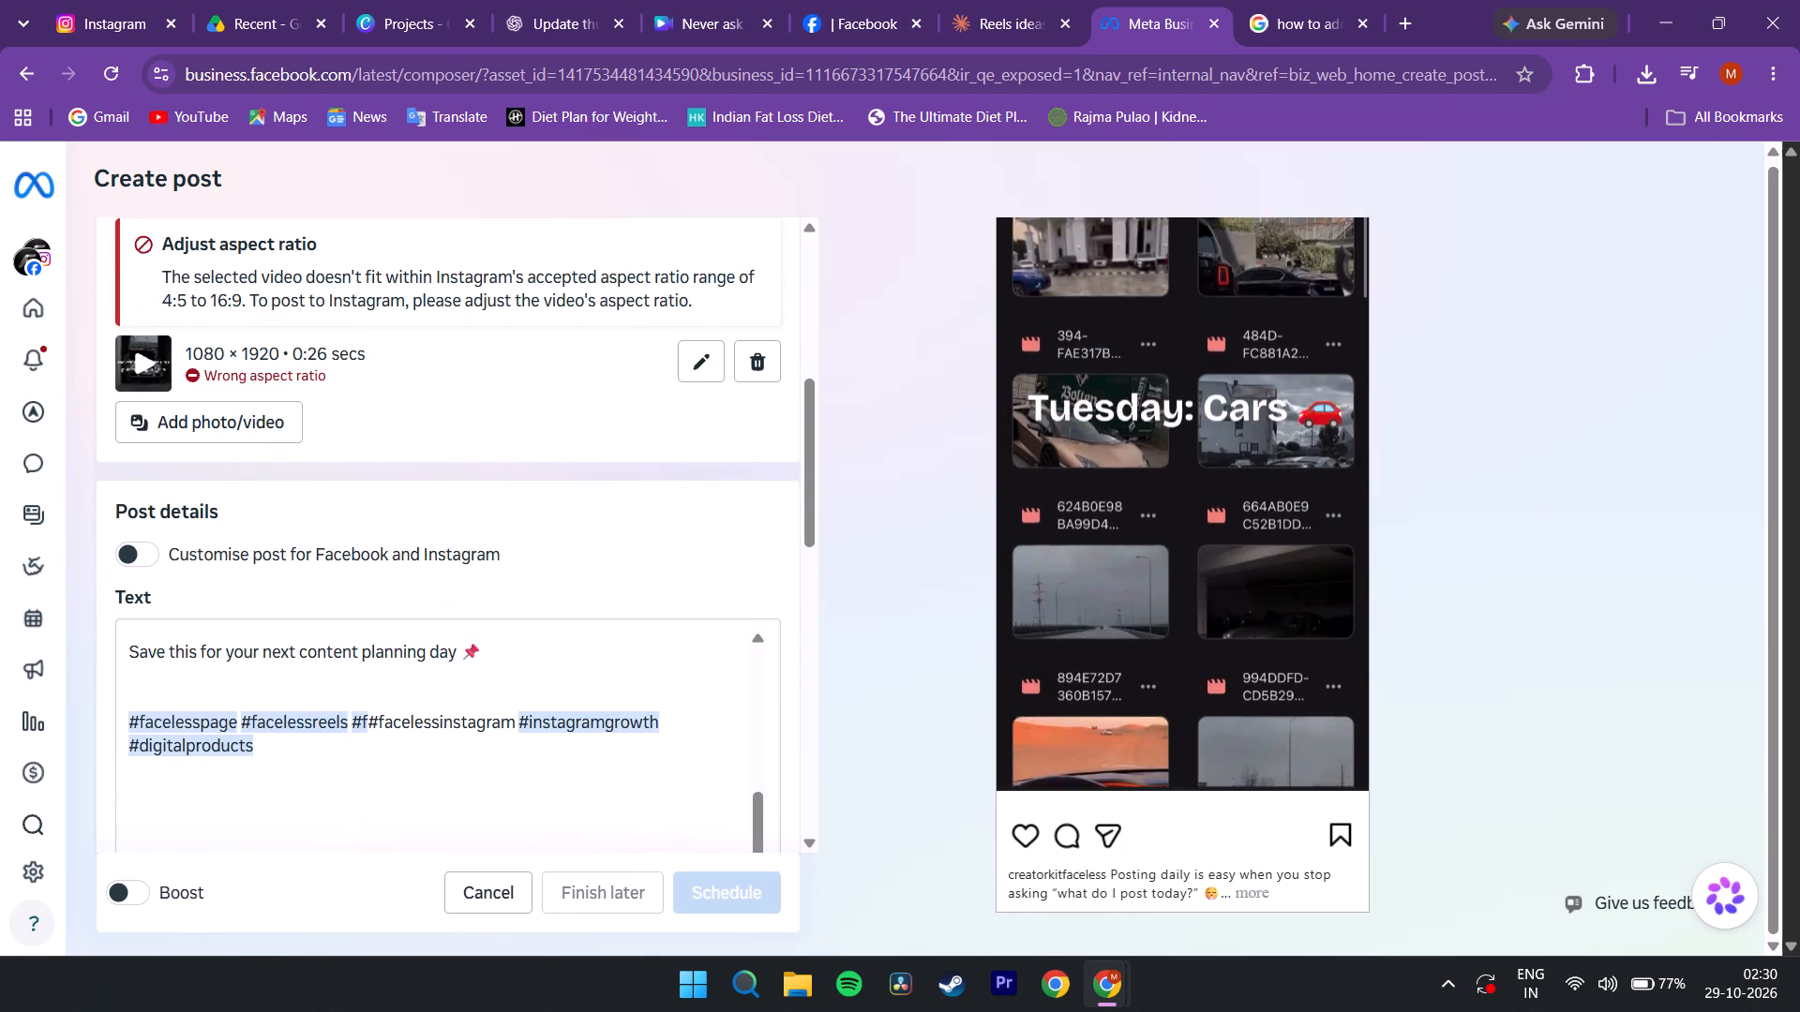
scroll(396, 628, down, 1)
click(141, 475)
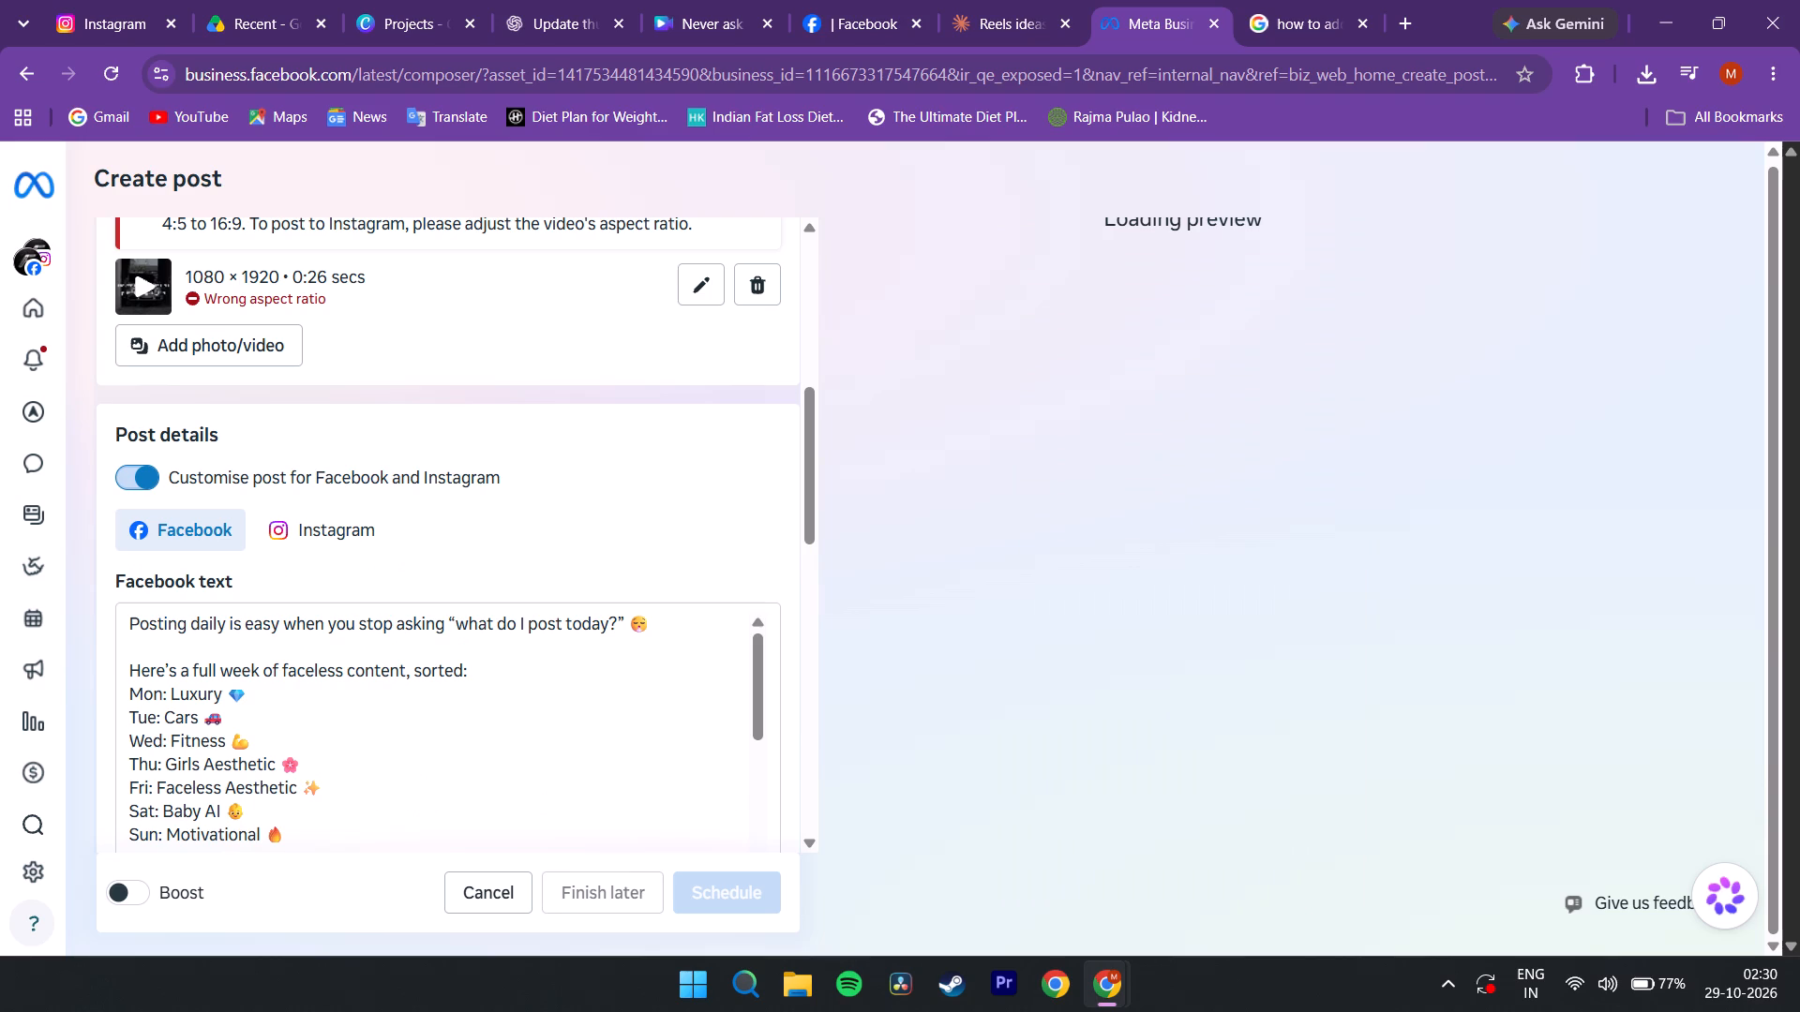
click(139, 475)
Review the post's caption, schedule, story sharing and privacy settings, choosing Public as the privacy option.
scroll(407, 543, down, 4)
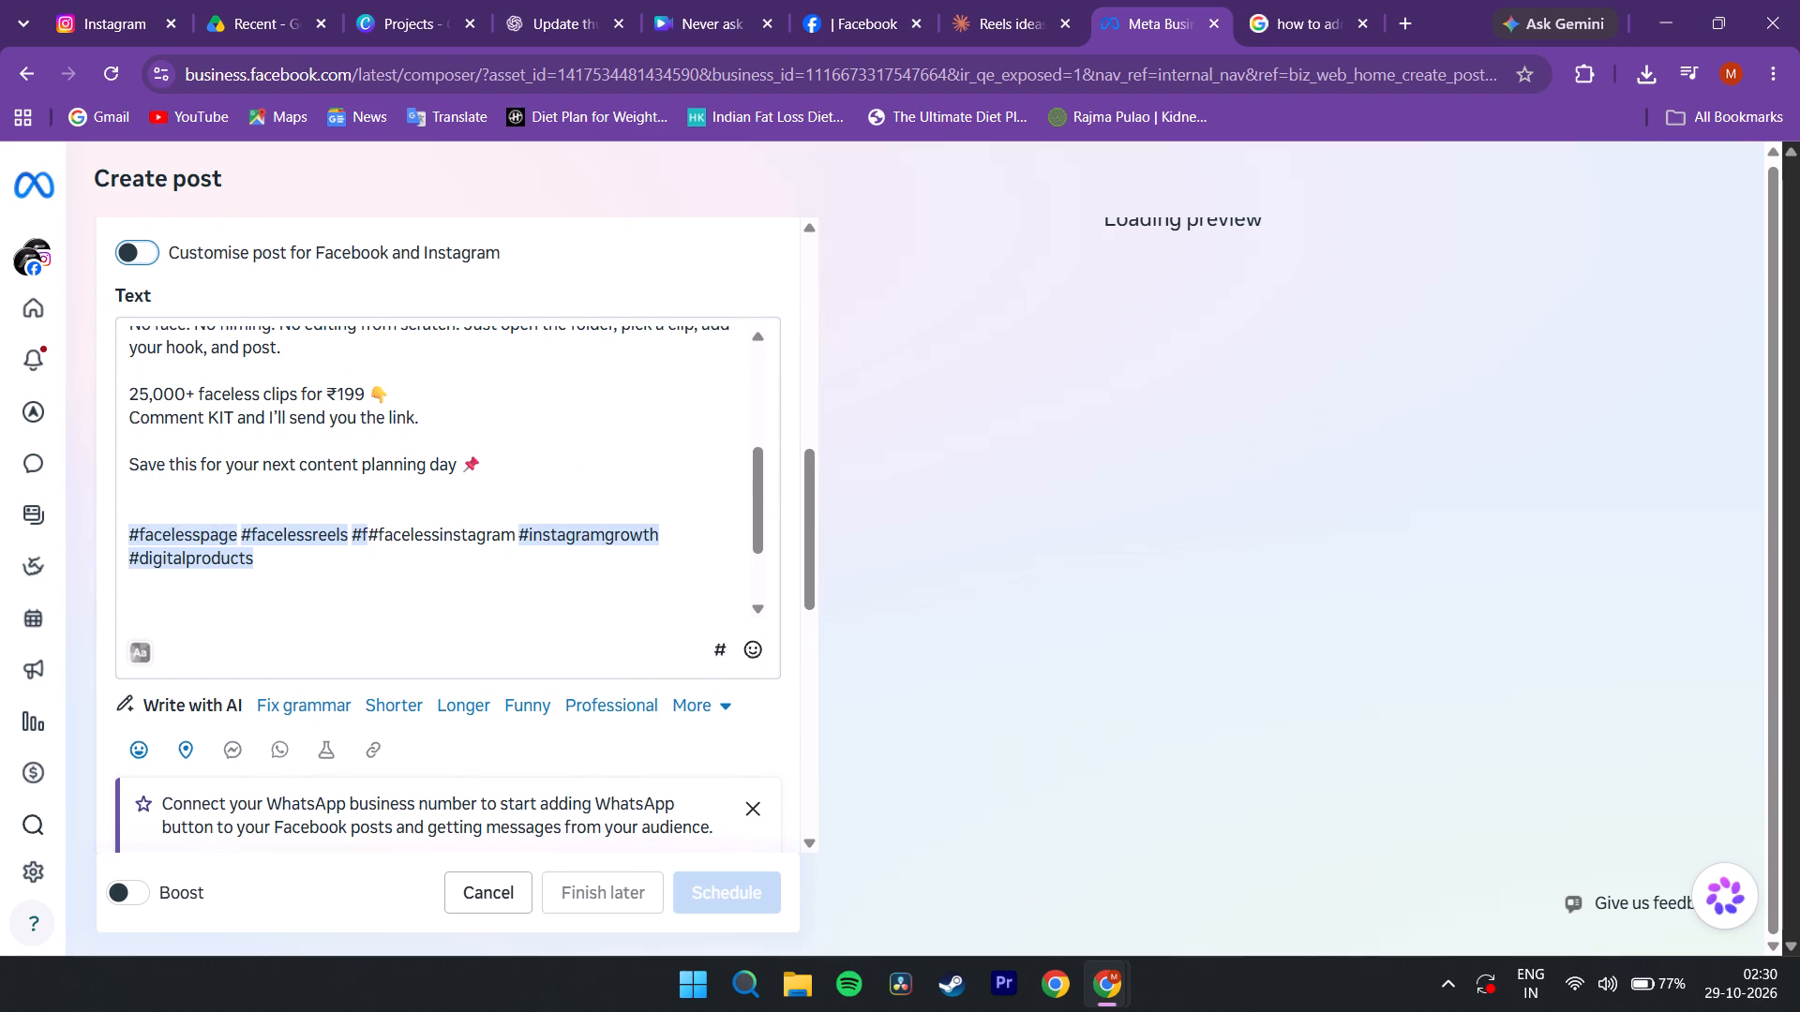
scroll(409, 726, down, 4)
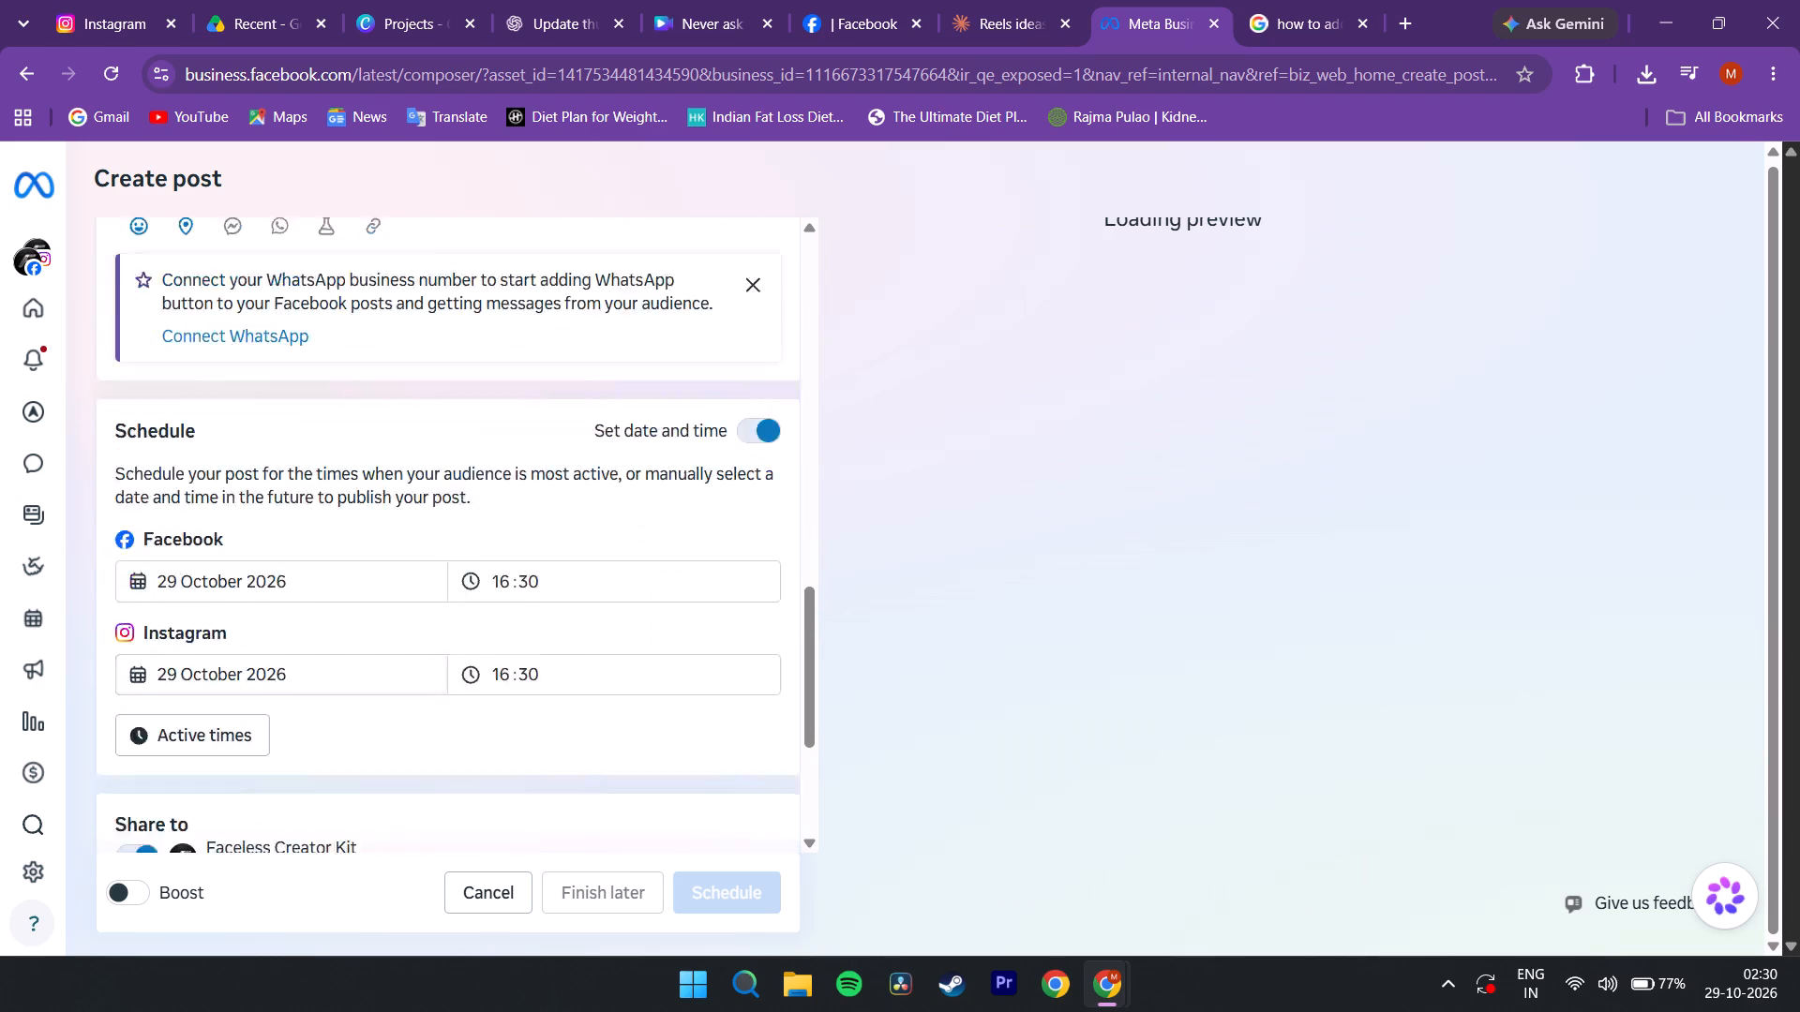
scroll(409, 726, down, 4)
click(409, 726)
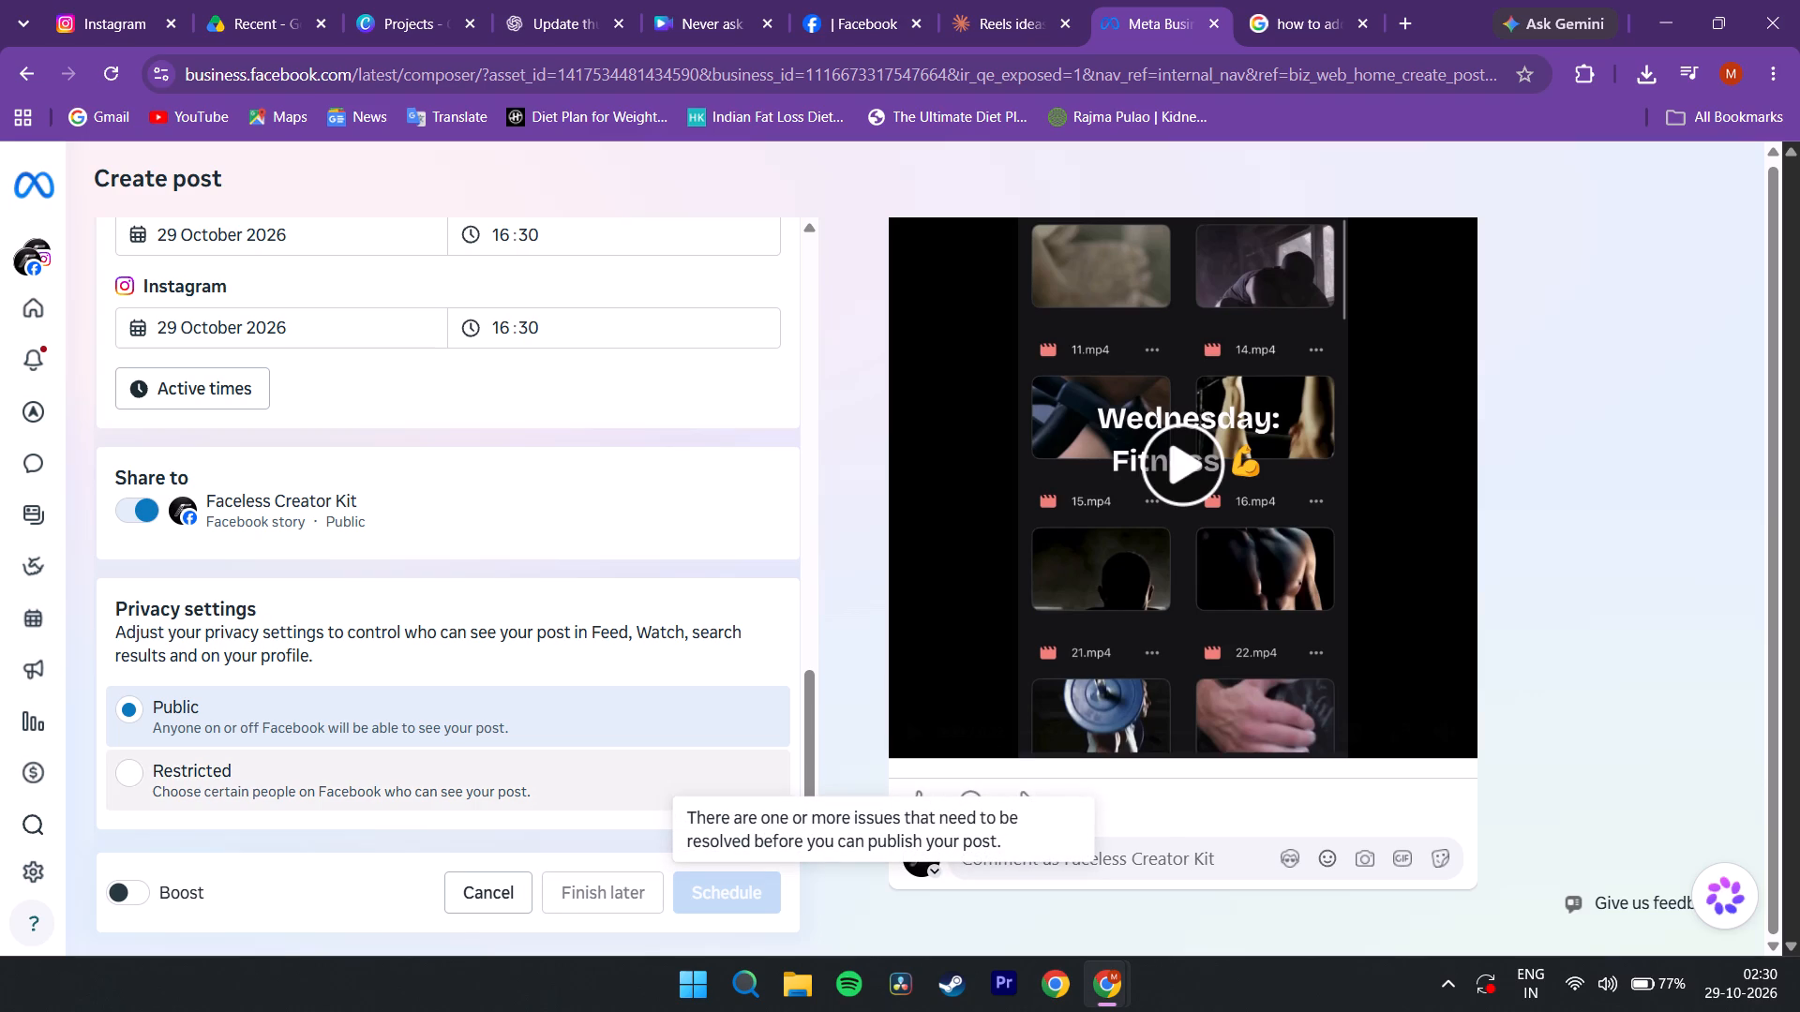
Dismiss the notices about creating an ad post, sharing Instagram video posts as reels, and publishing the video as a reel.
scroll(710, 687, up, 7)
scroll(665, 611, up, 1)
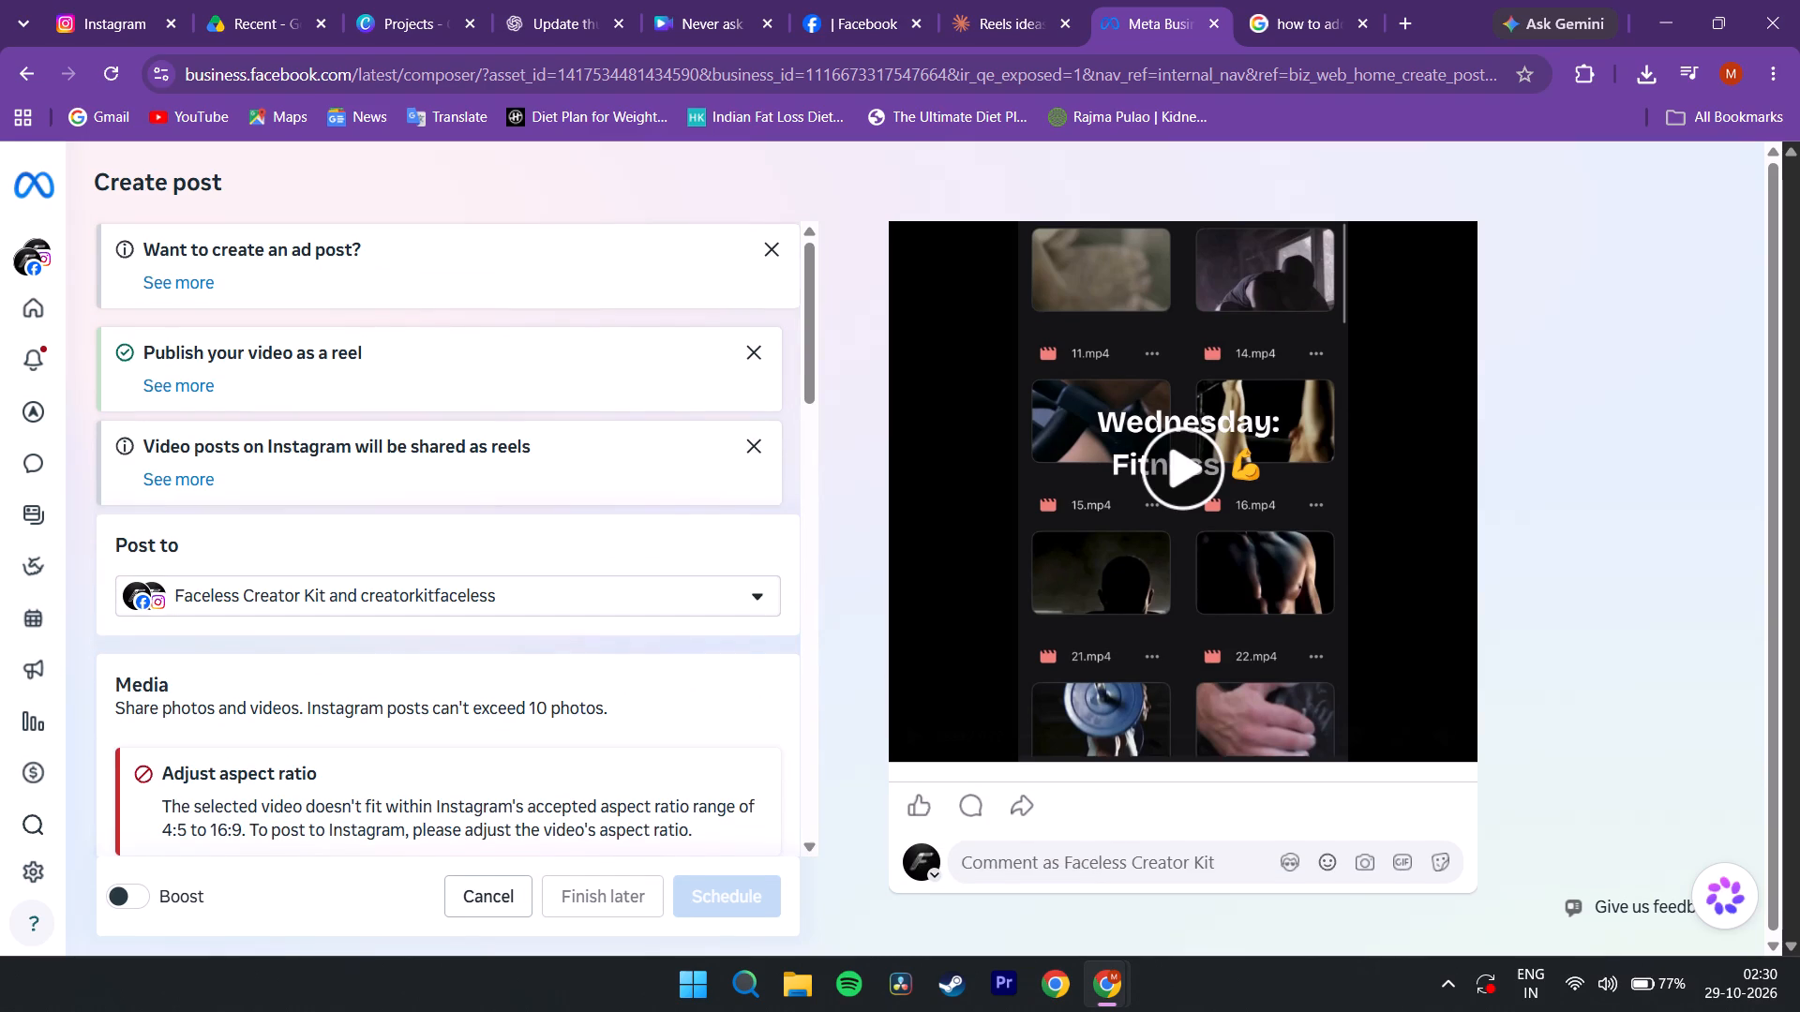
scroll(665, 611, up, 1)
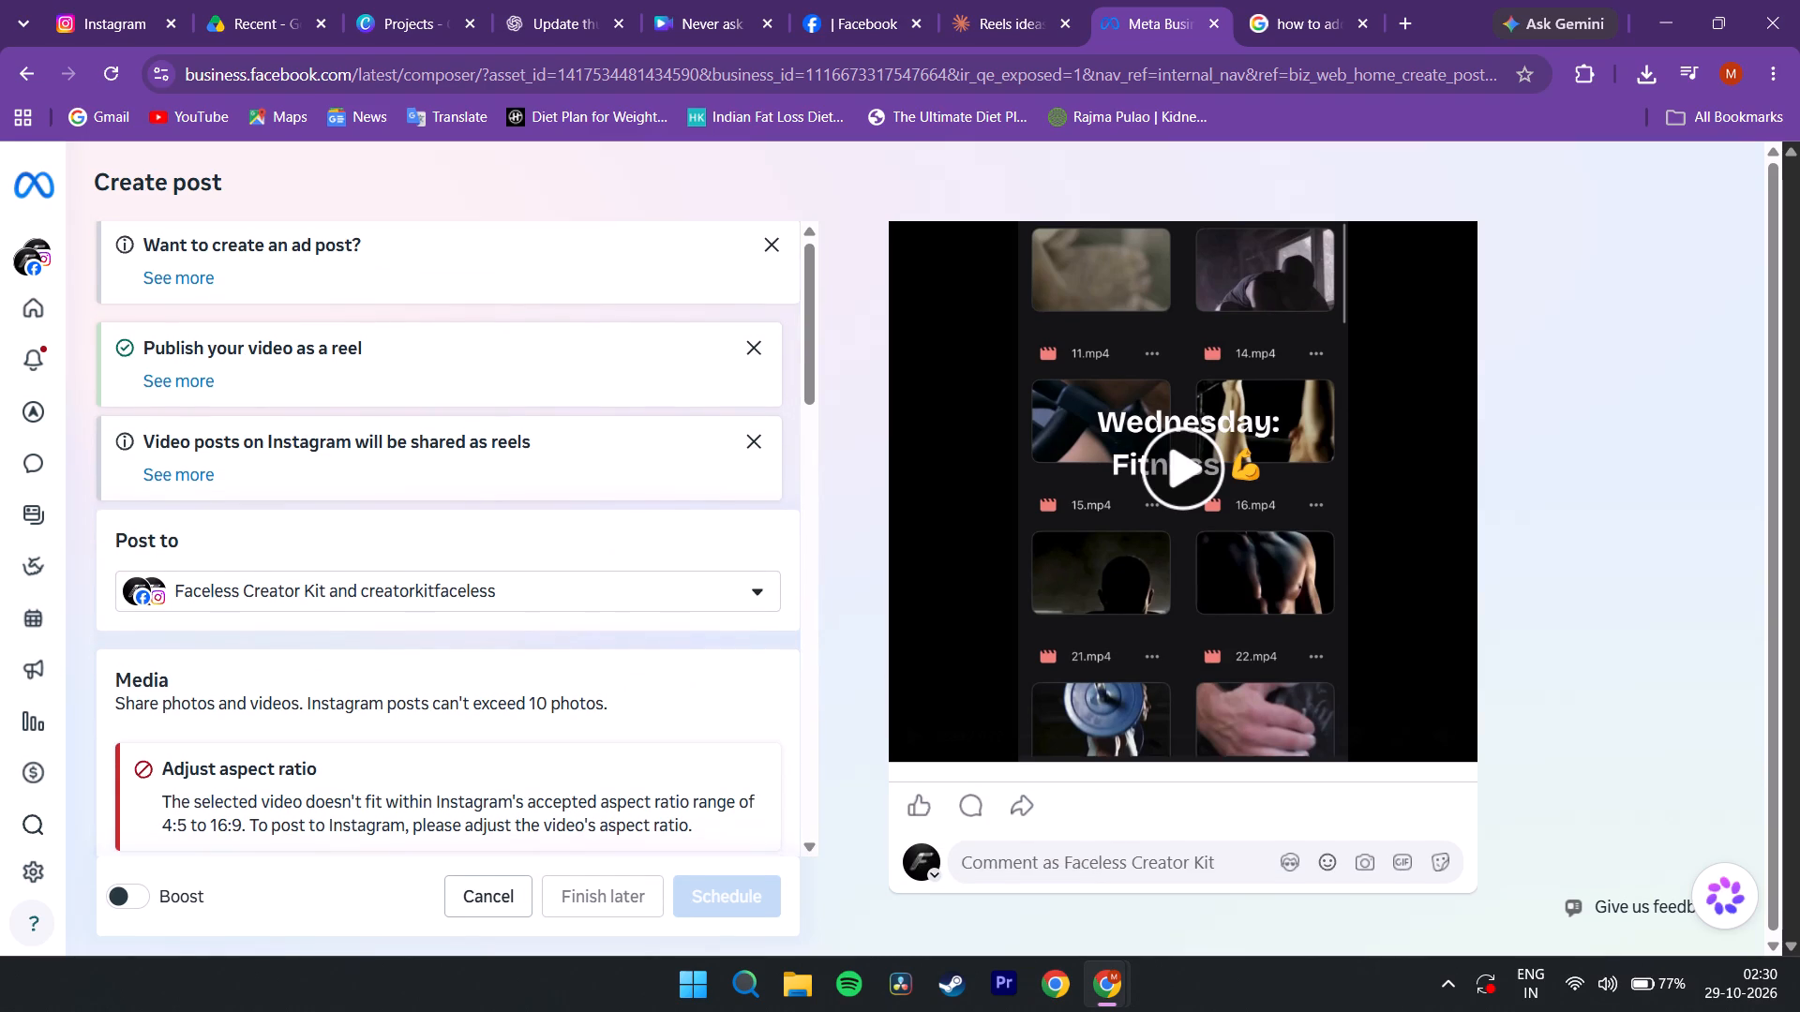
scroll(382, 492, down, 1)
scroll(382, 492, up, 1)
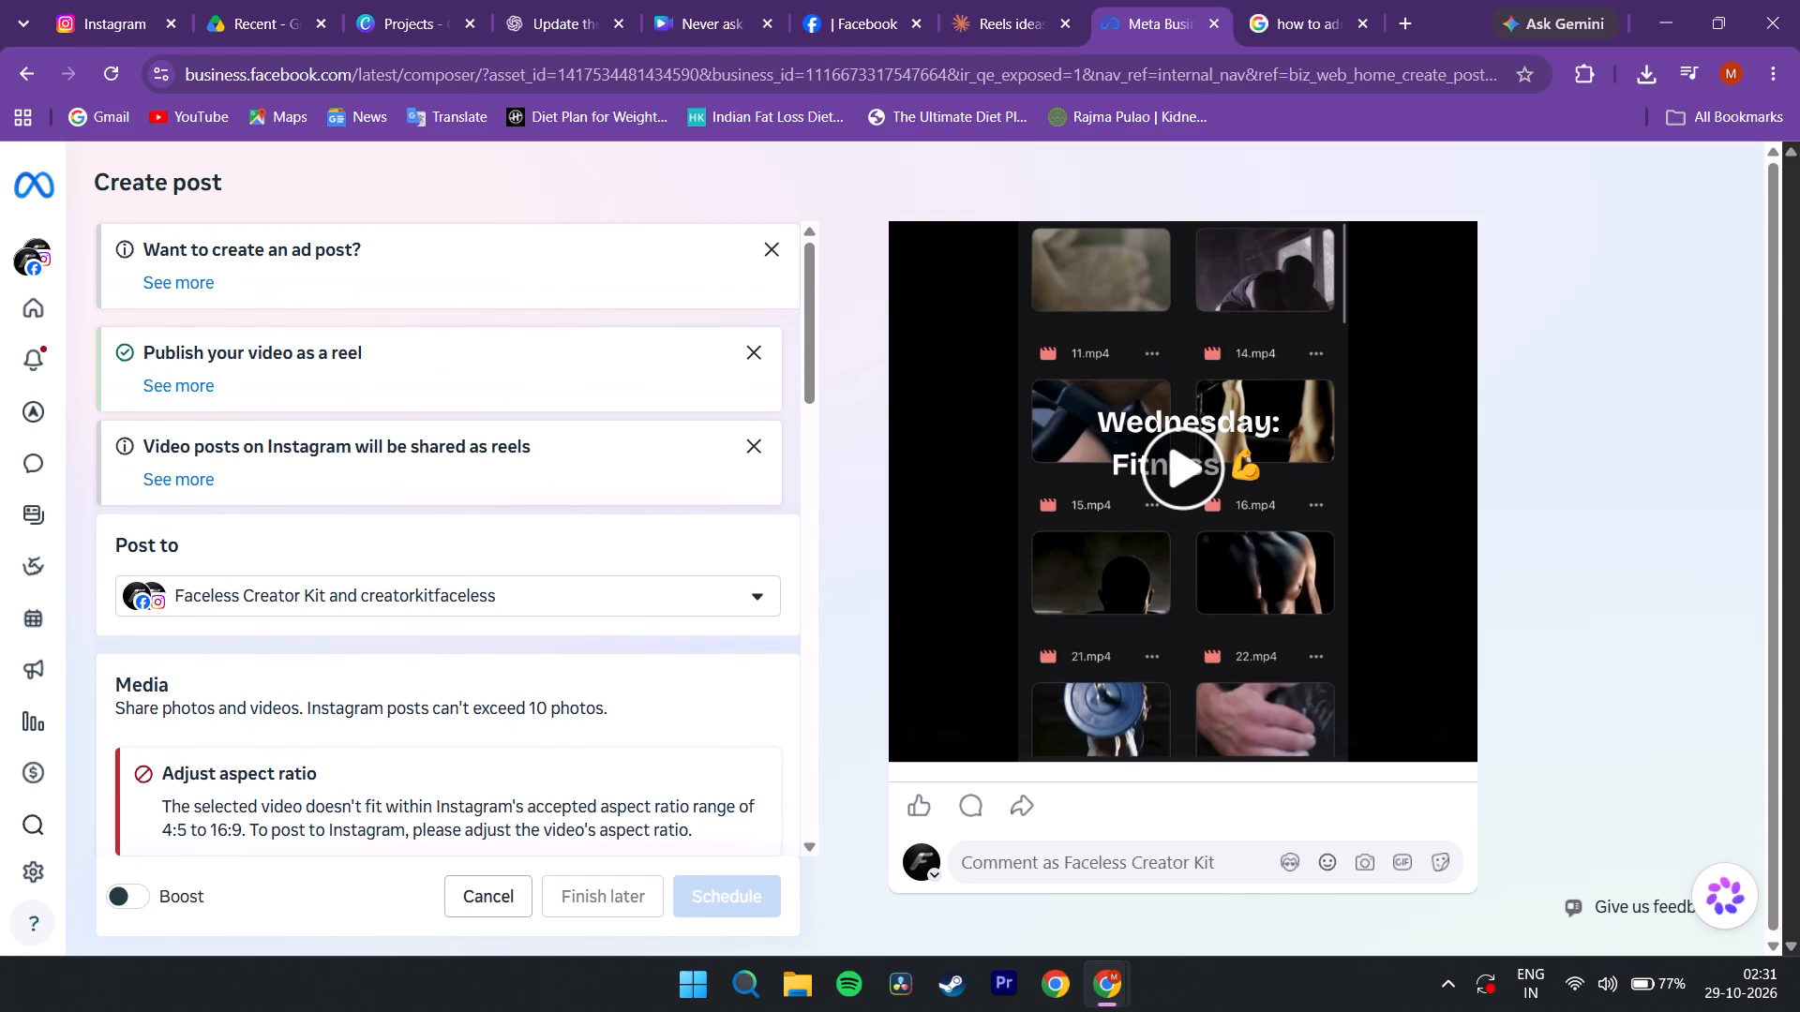
click(127, 244)
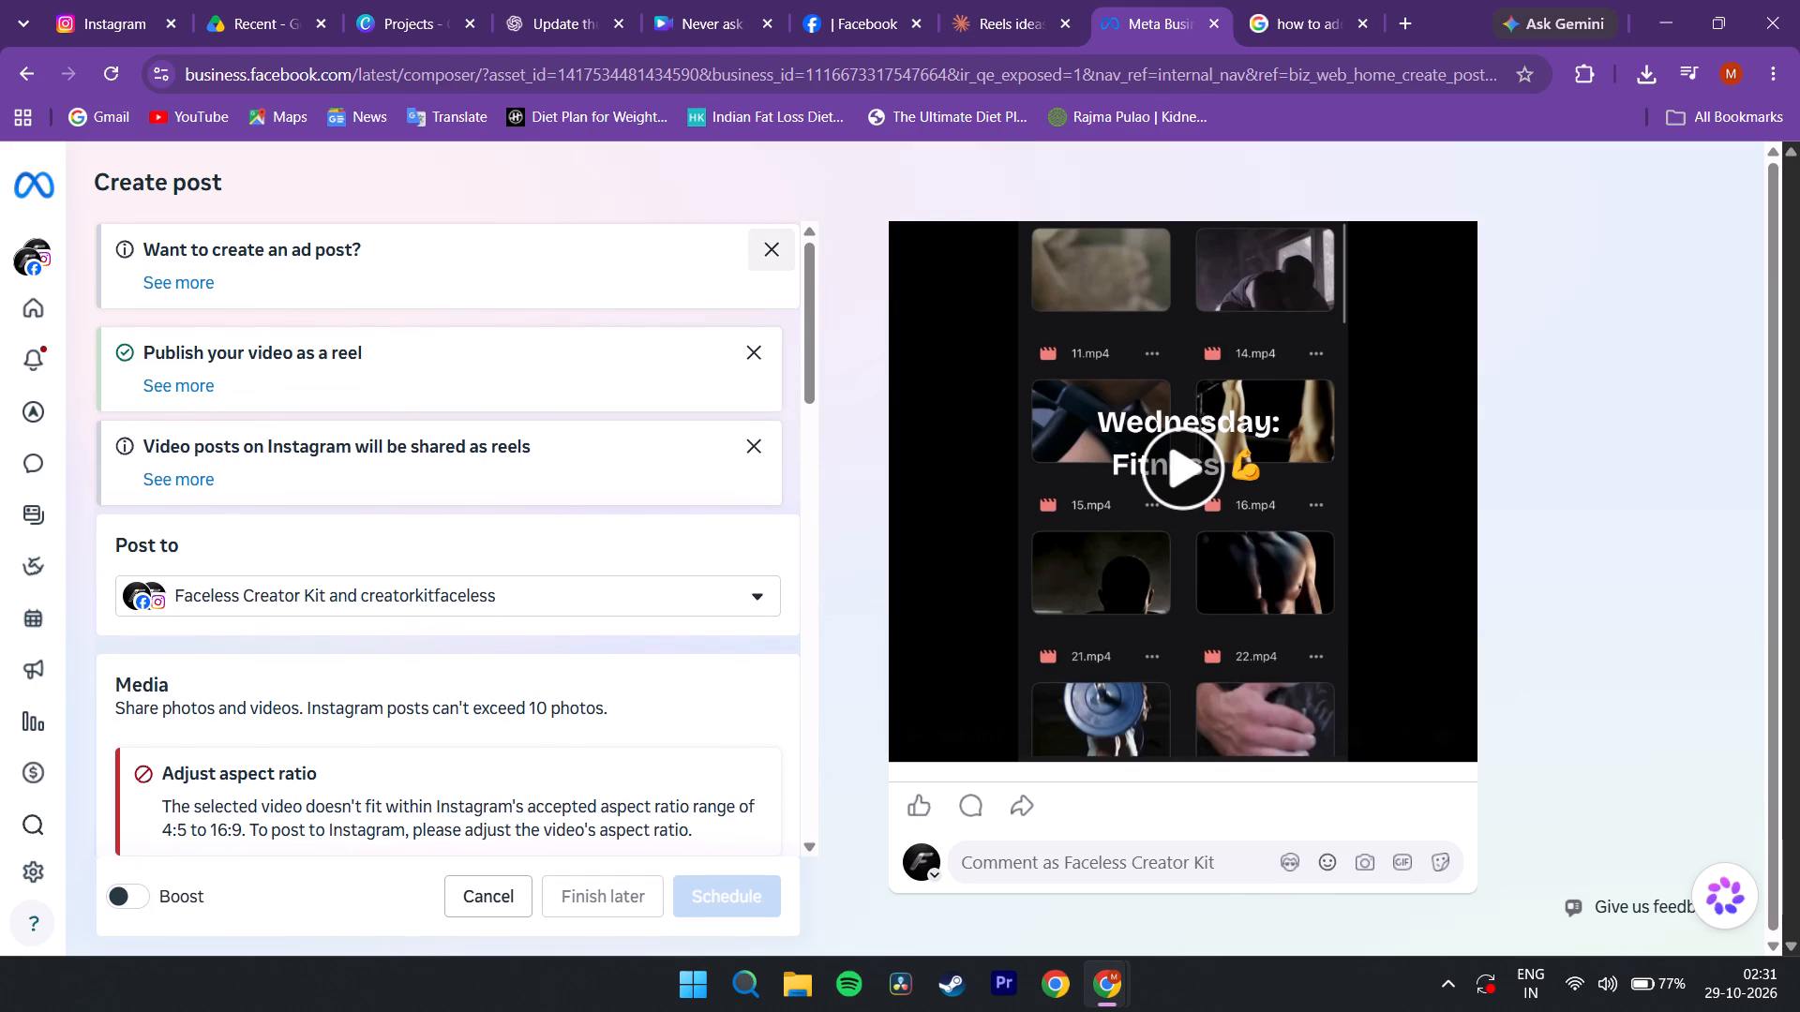
click(772, 252)
click(756, 350)
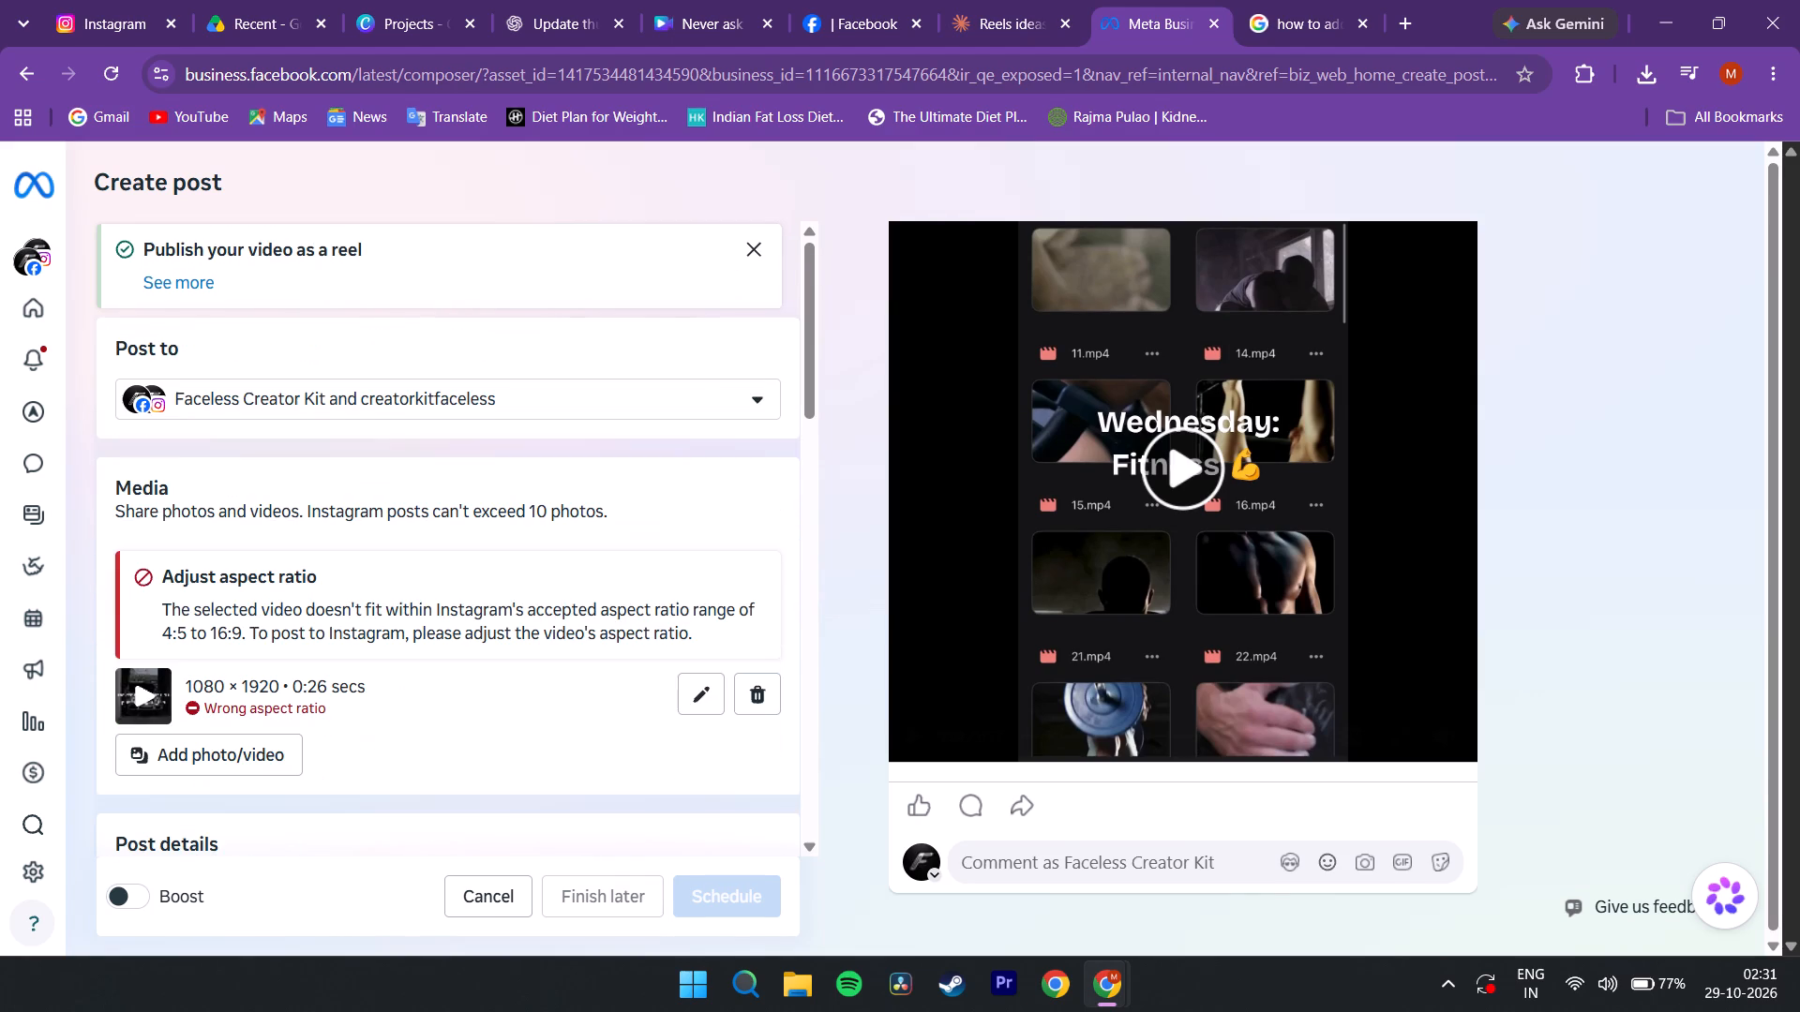
click(751, 252)
Open the post's video for editing, choose the Square 1:1 crop and try playing the video.
scroll(514, 538, down, 1)
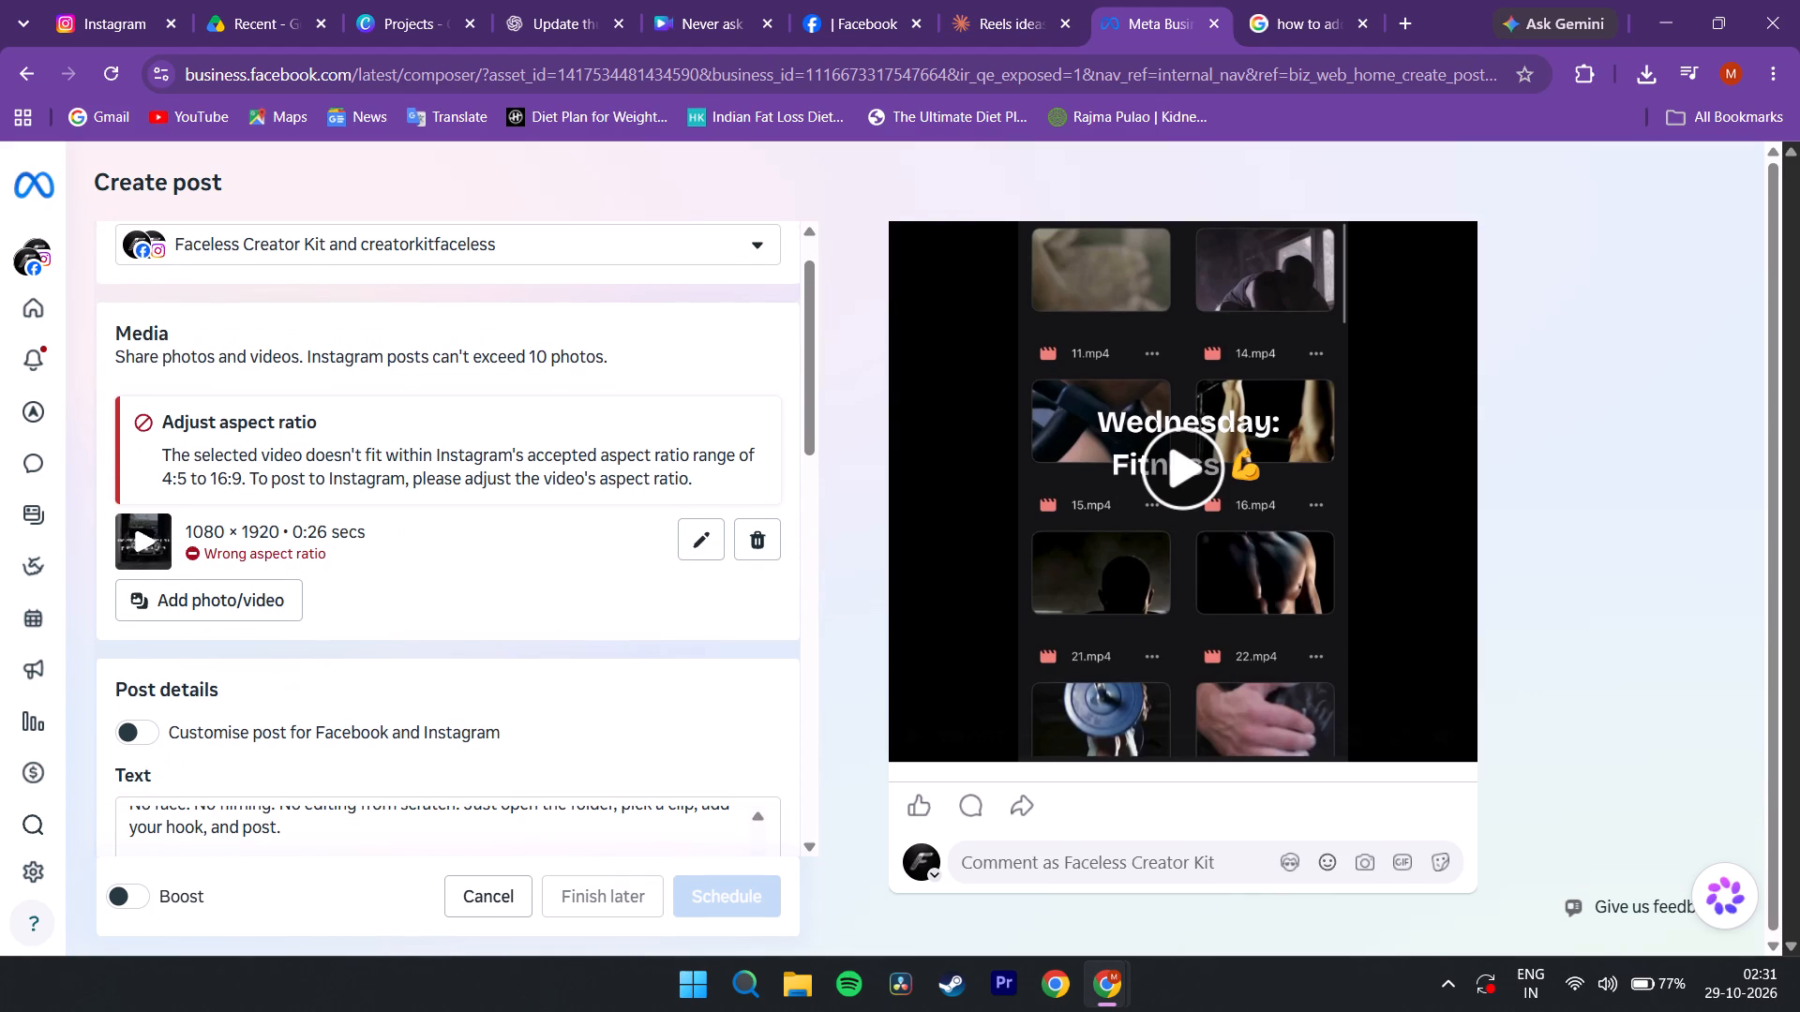
click(692, 538)
click(792, 528)
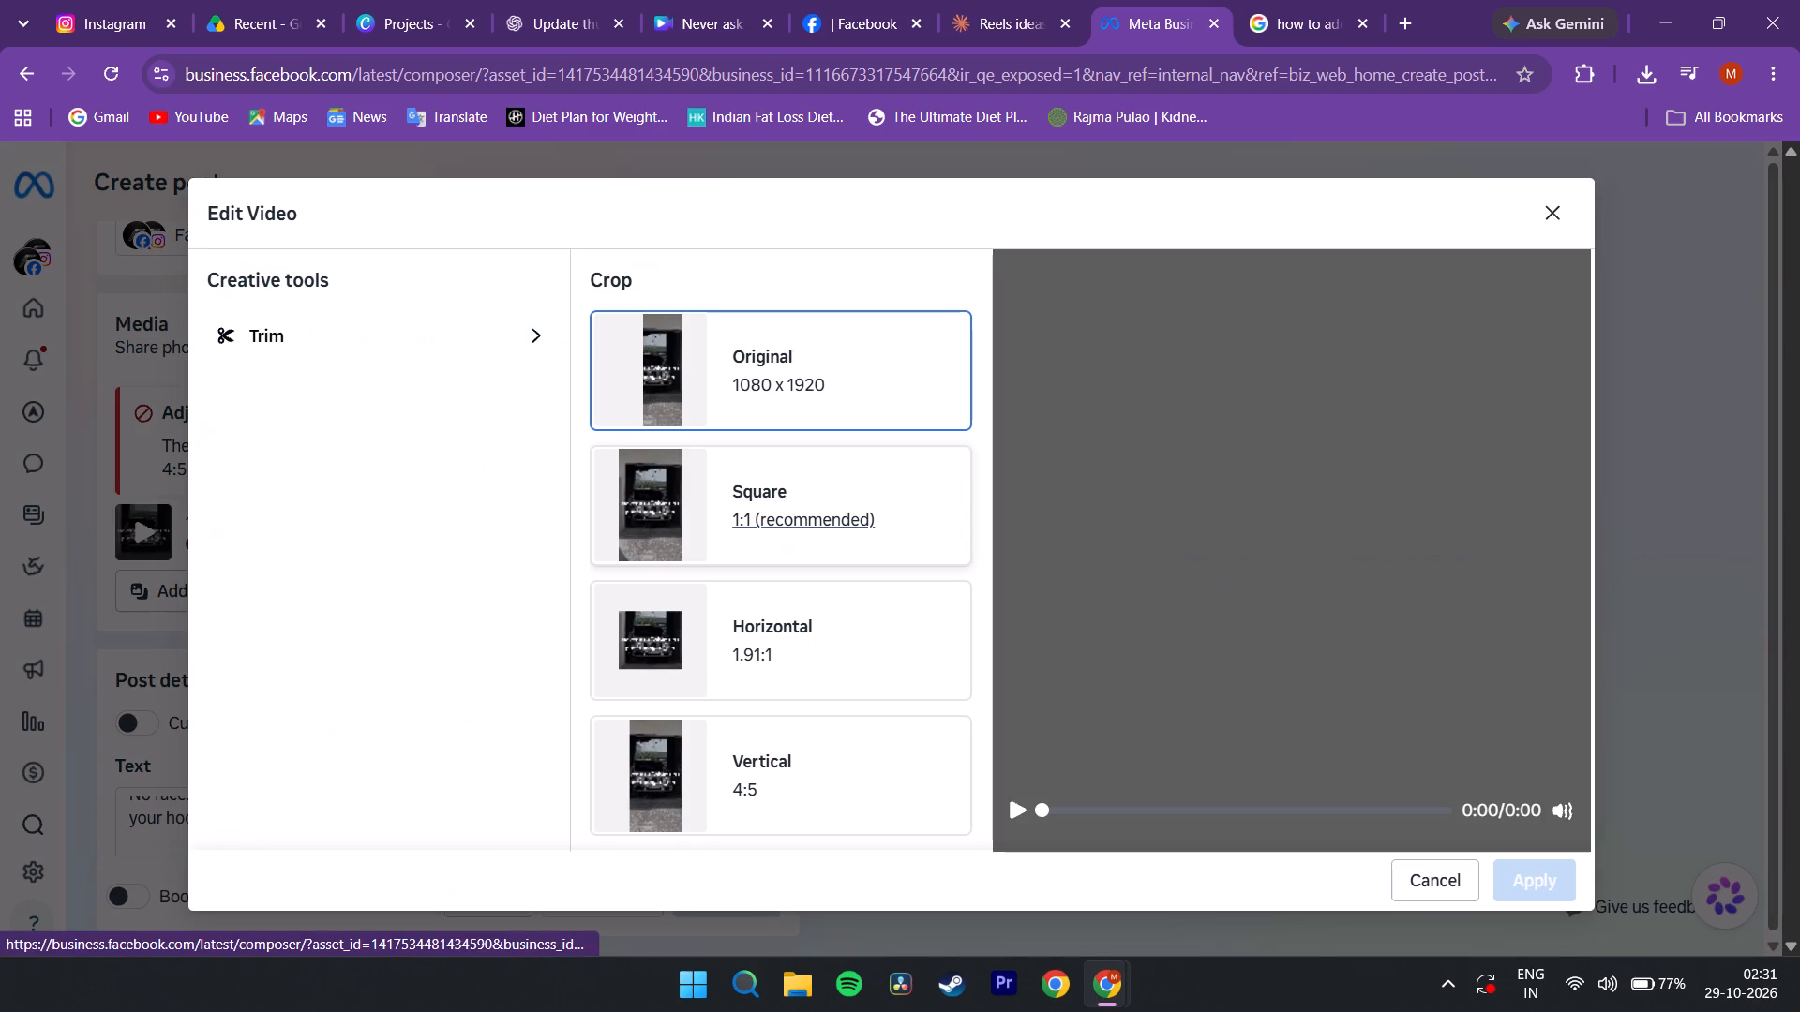
click(1008, 820)
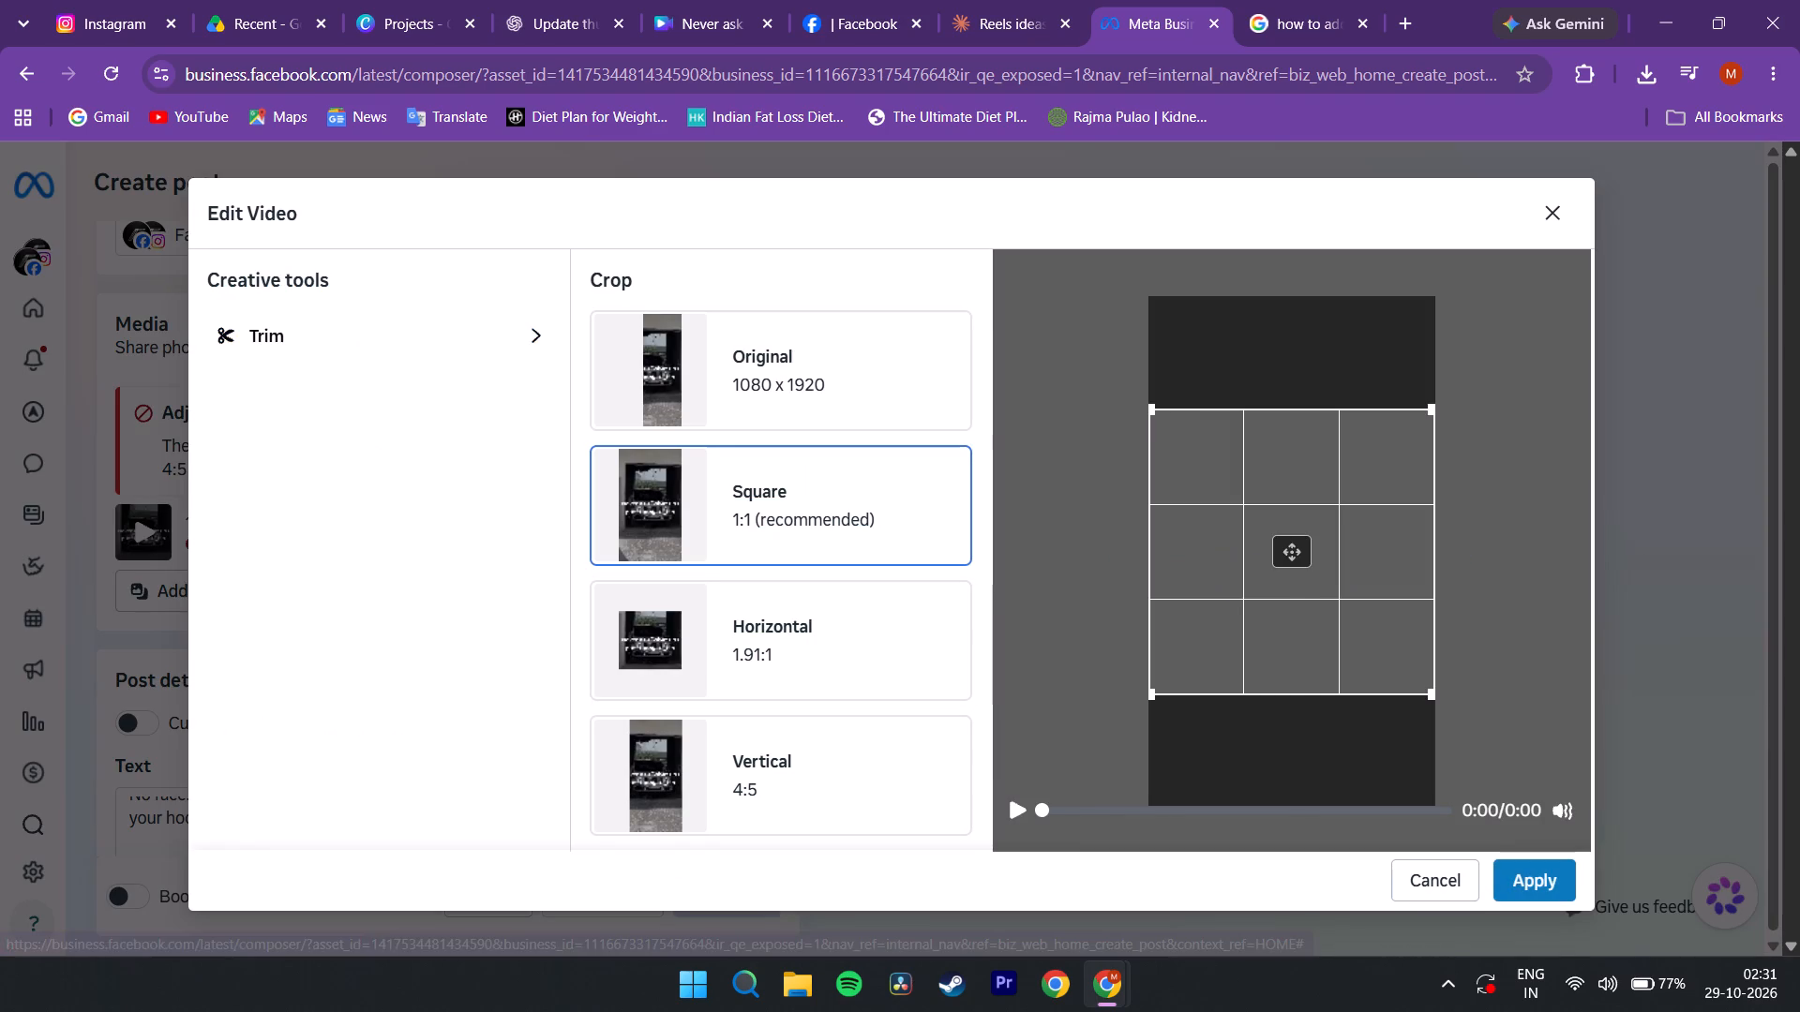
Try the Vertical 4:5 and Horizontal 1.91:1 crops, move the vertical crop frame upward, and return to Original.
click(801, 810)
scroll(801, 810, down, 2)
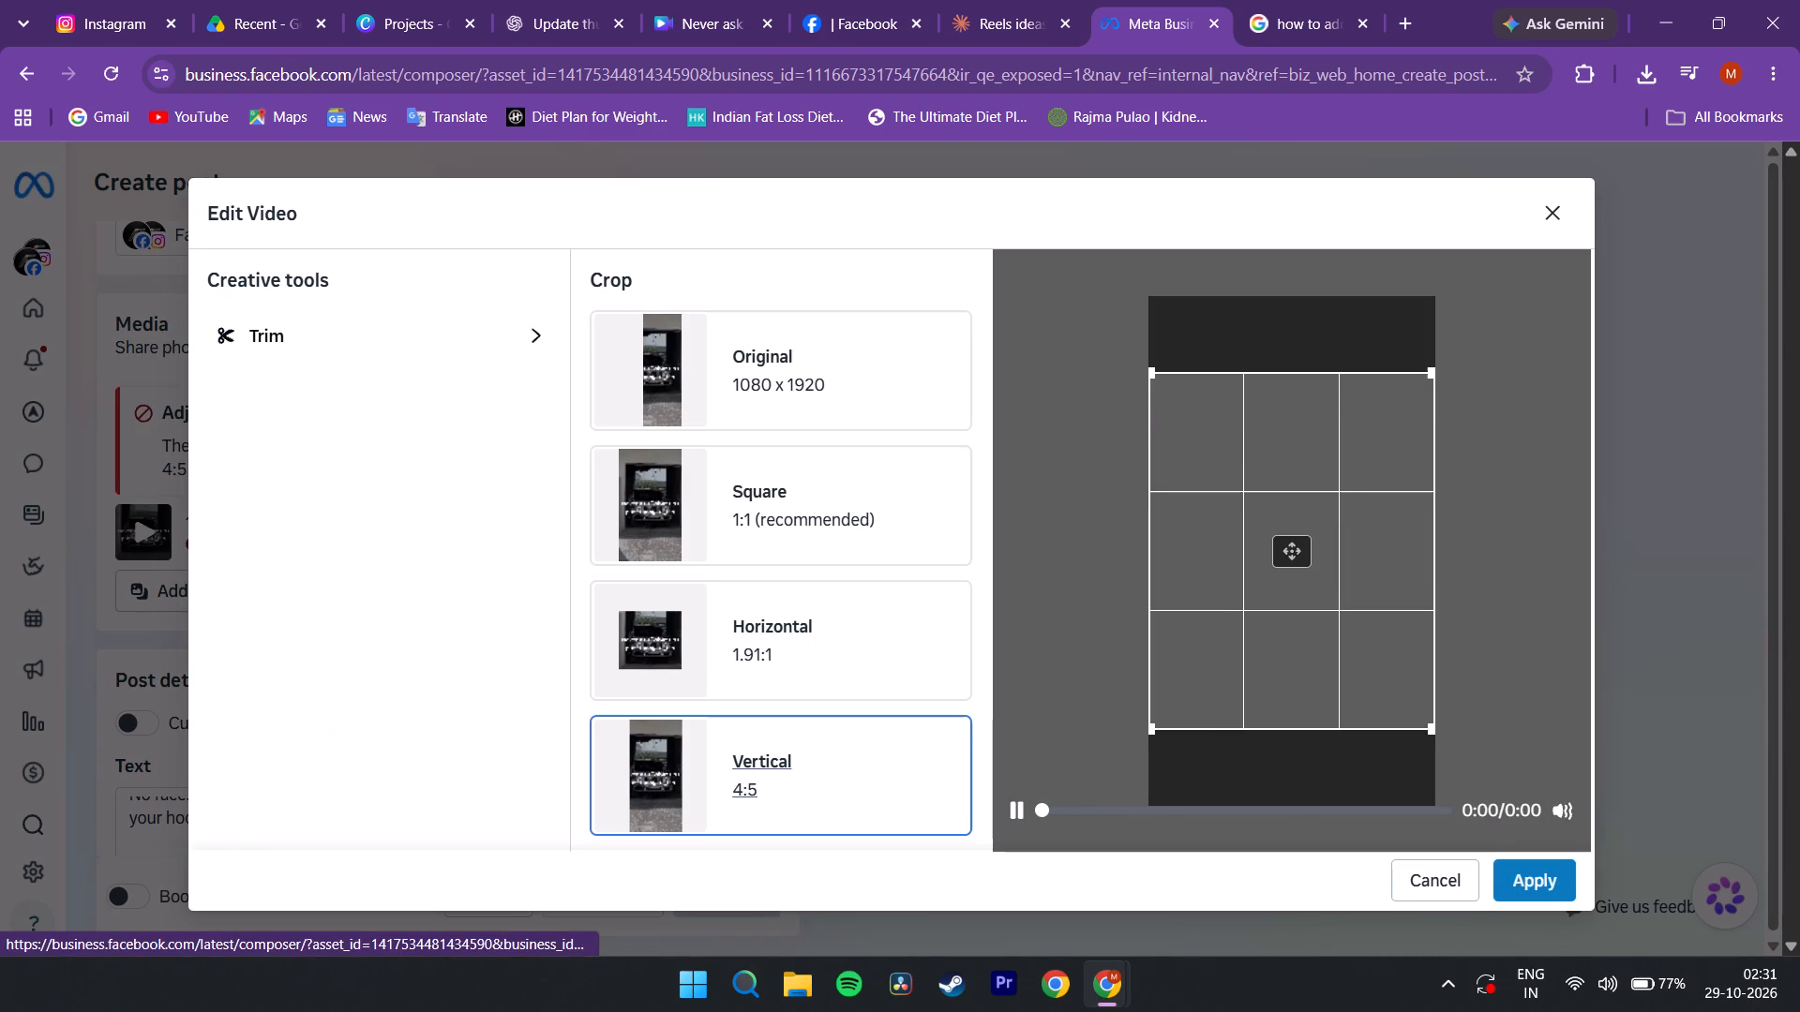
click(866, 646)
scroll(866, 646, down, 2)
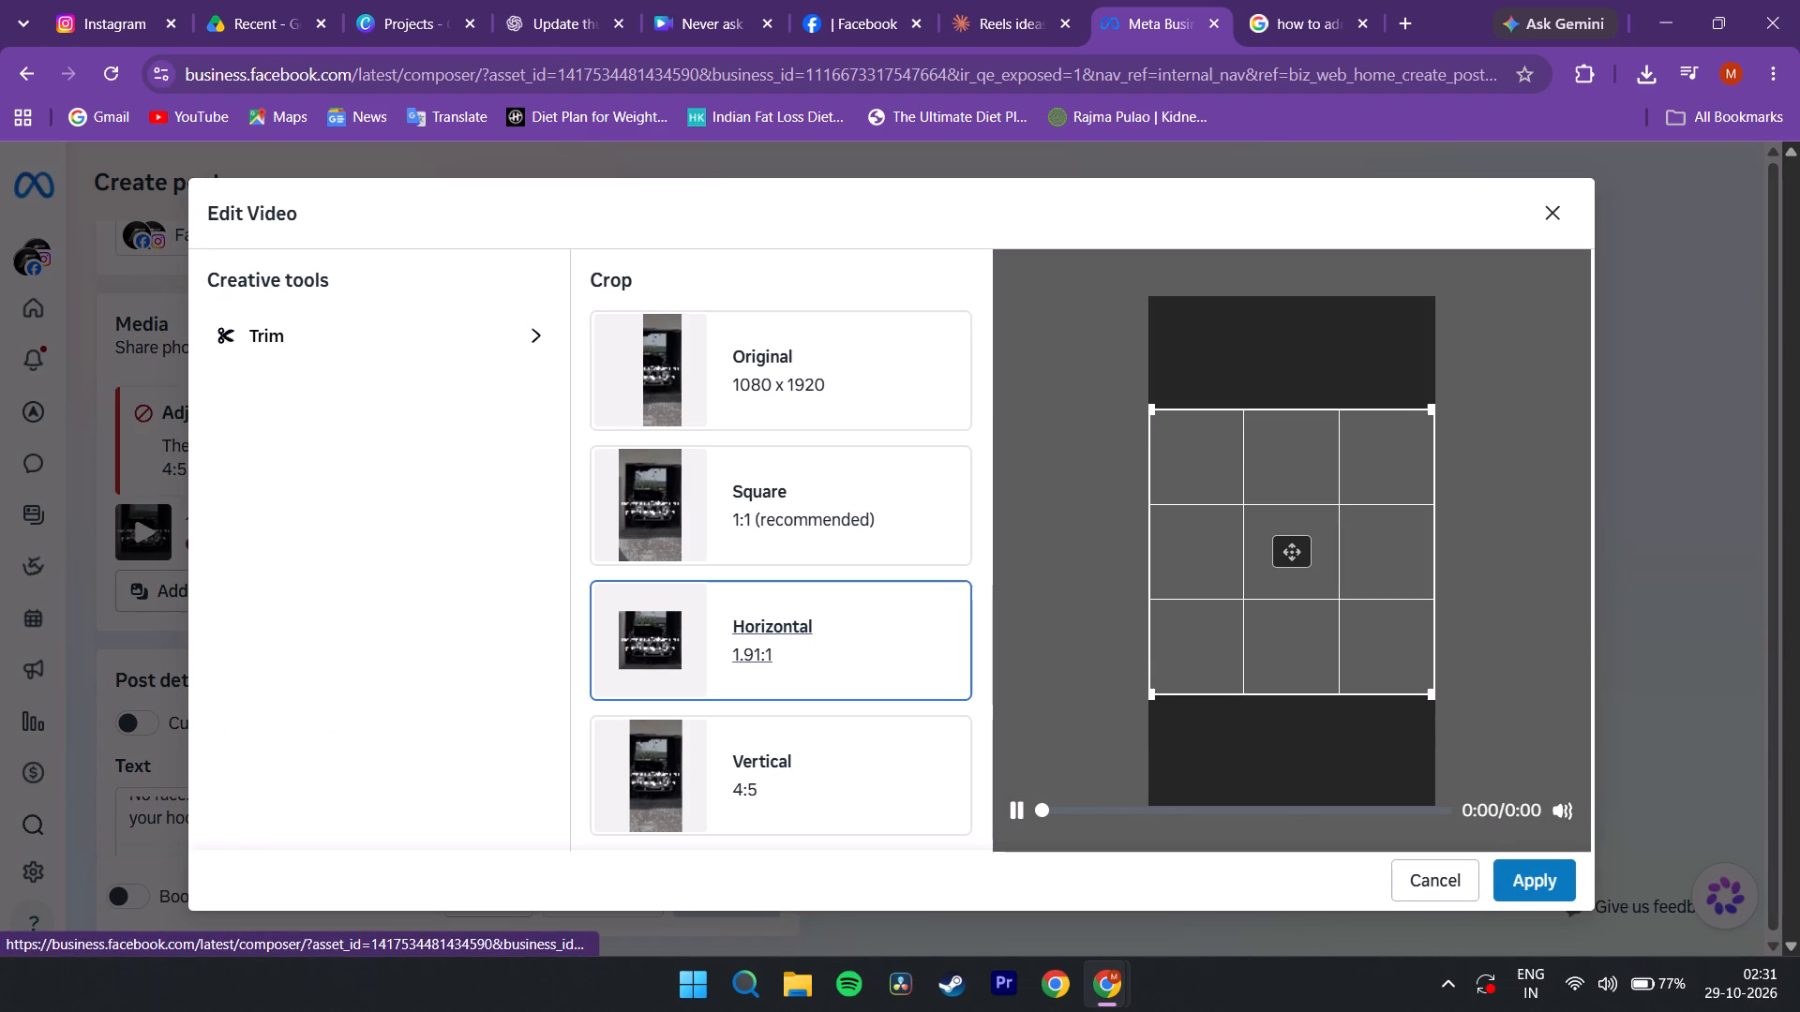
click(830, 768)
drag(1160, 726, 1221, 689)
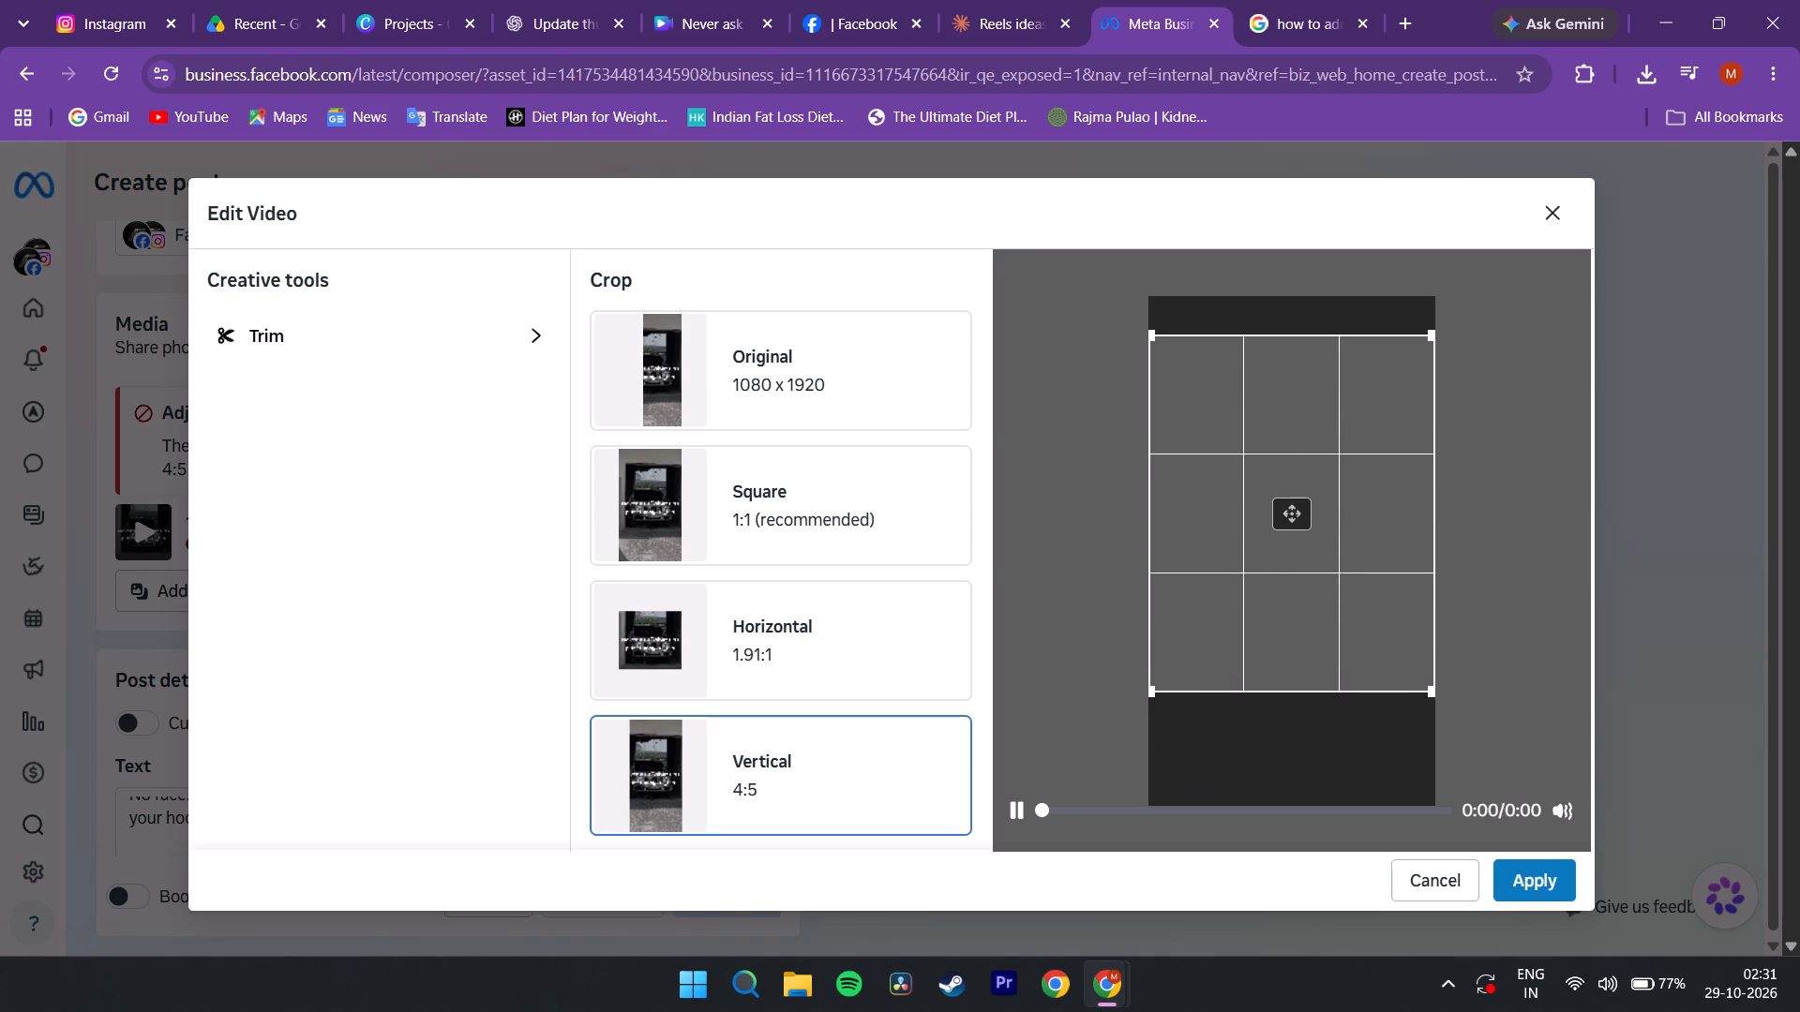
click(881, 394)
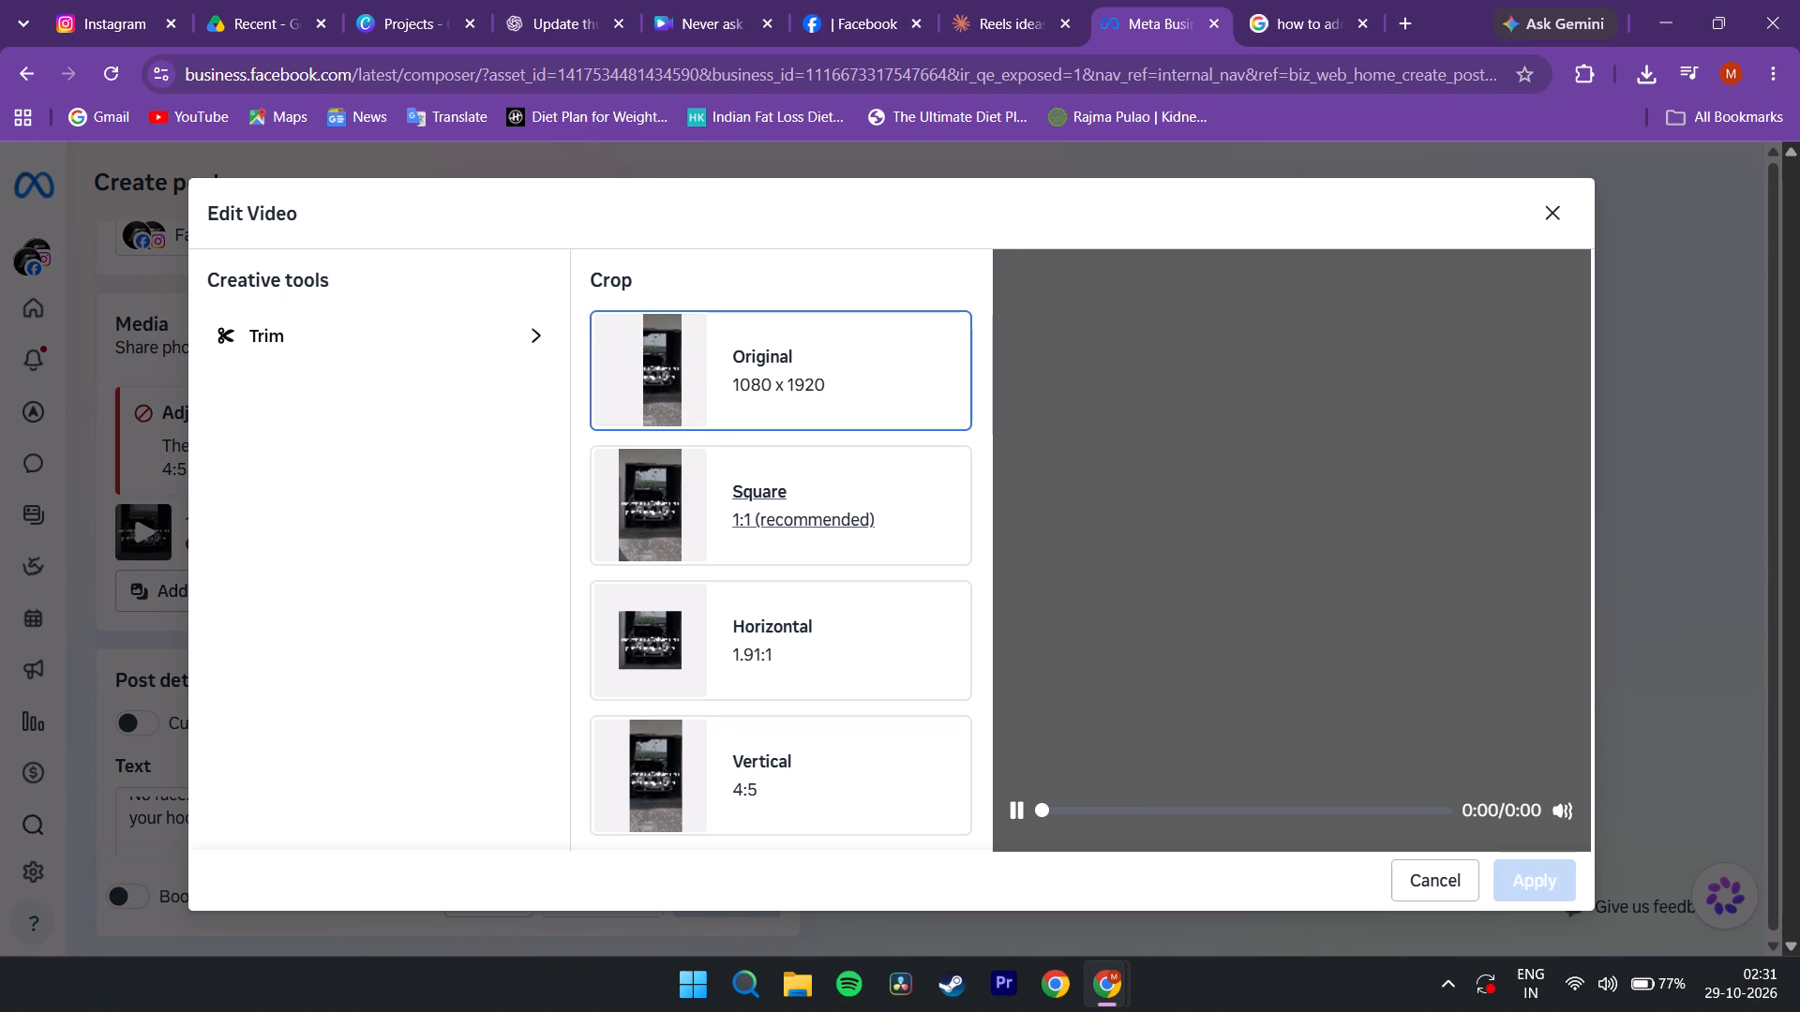
Choose the Square 1:1 crop and apply it to the post's video.
click(900, 504)
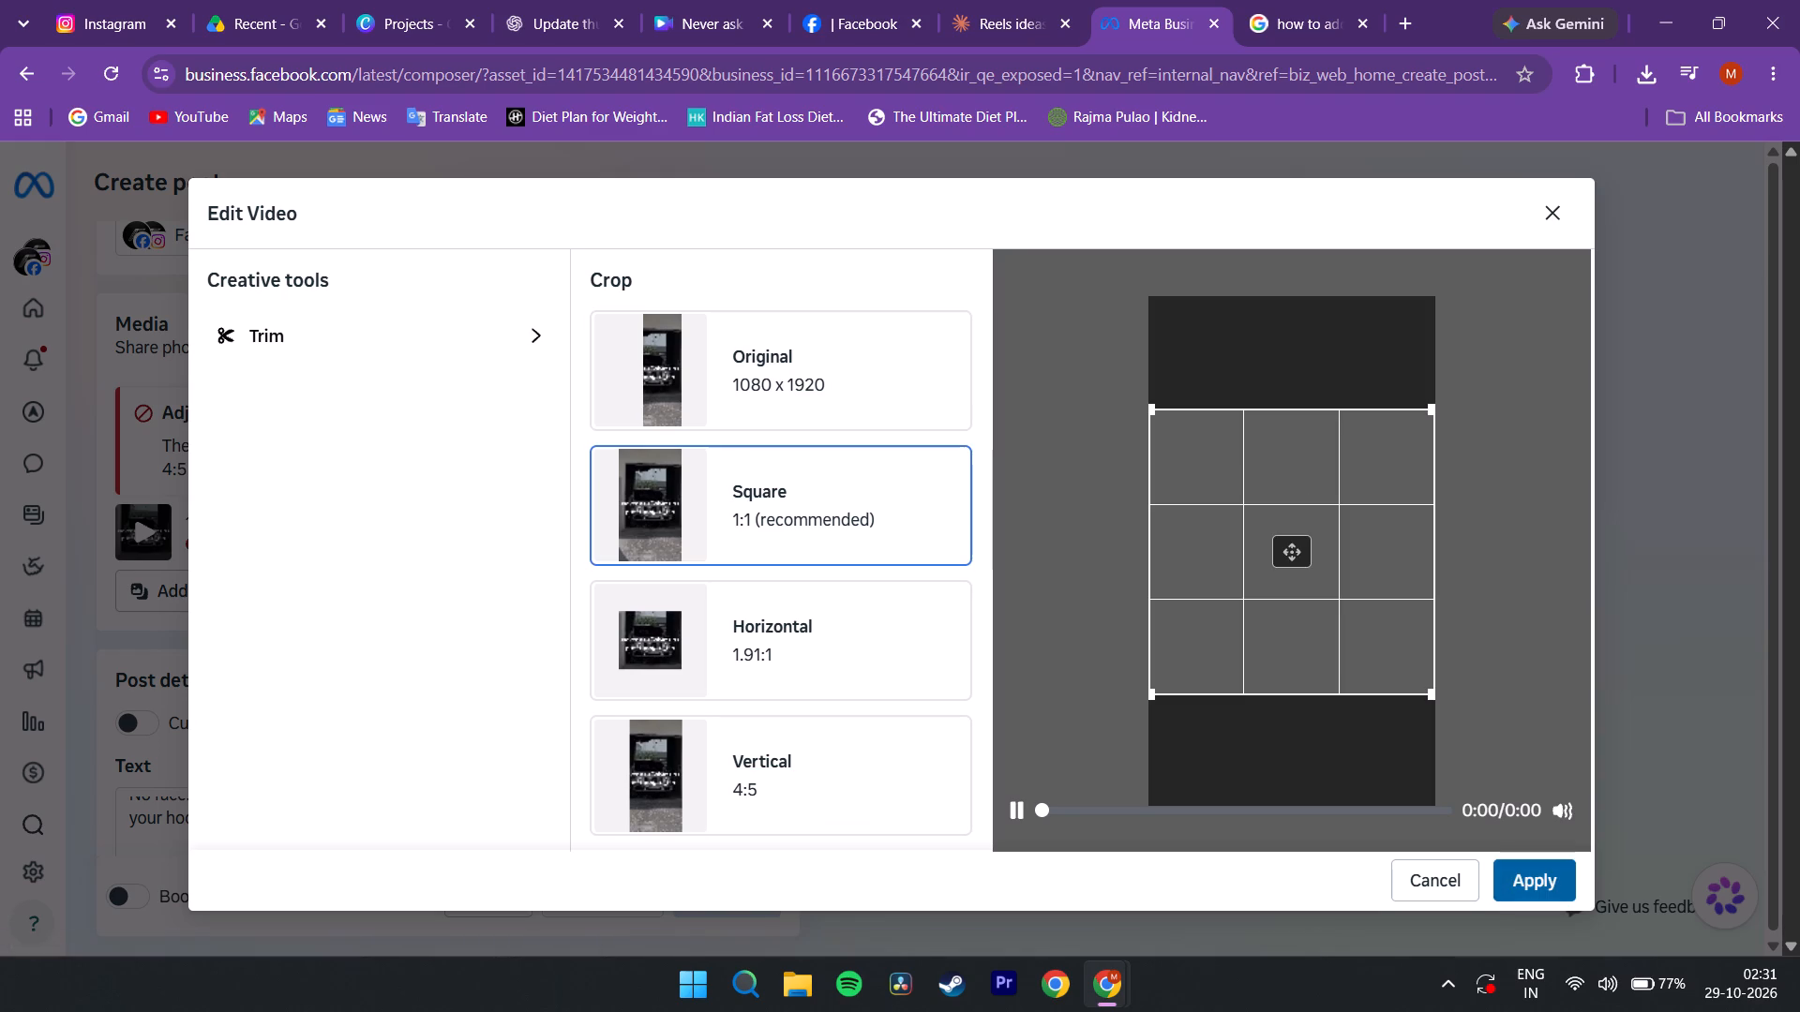
click(1533, 879)
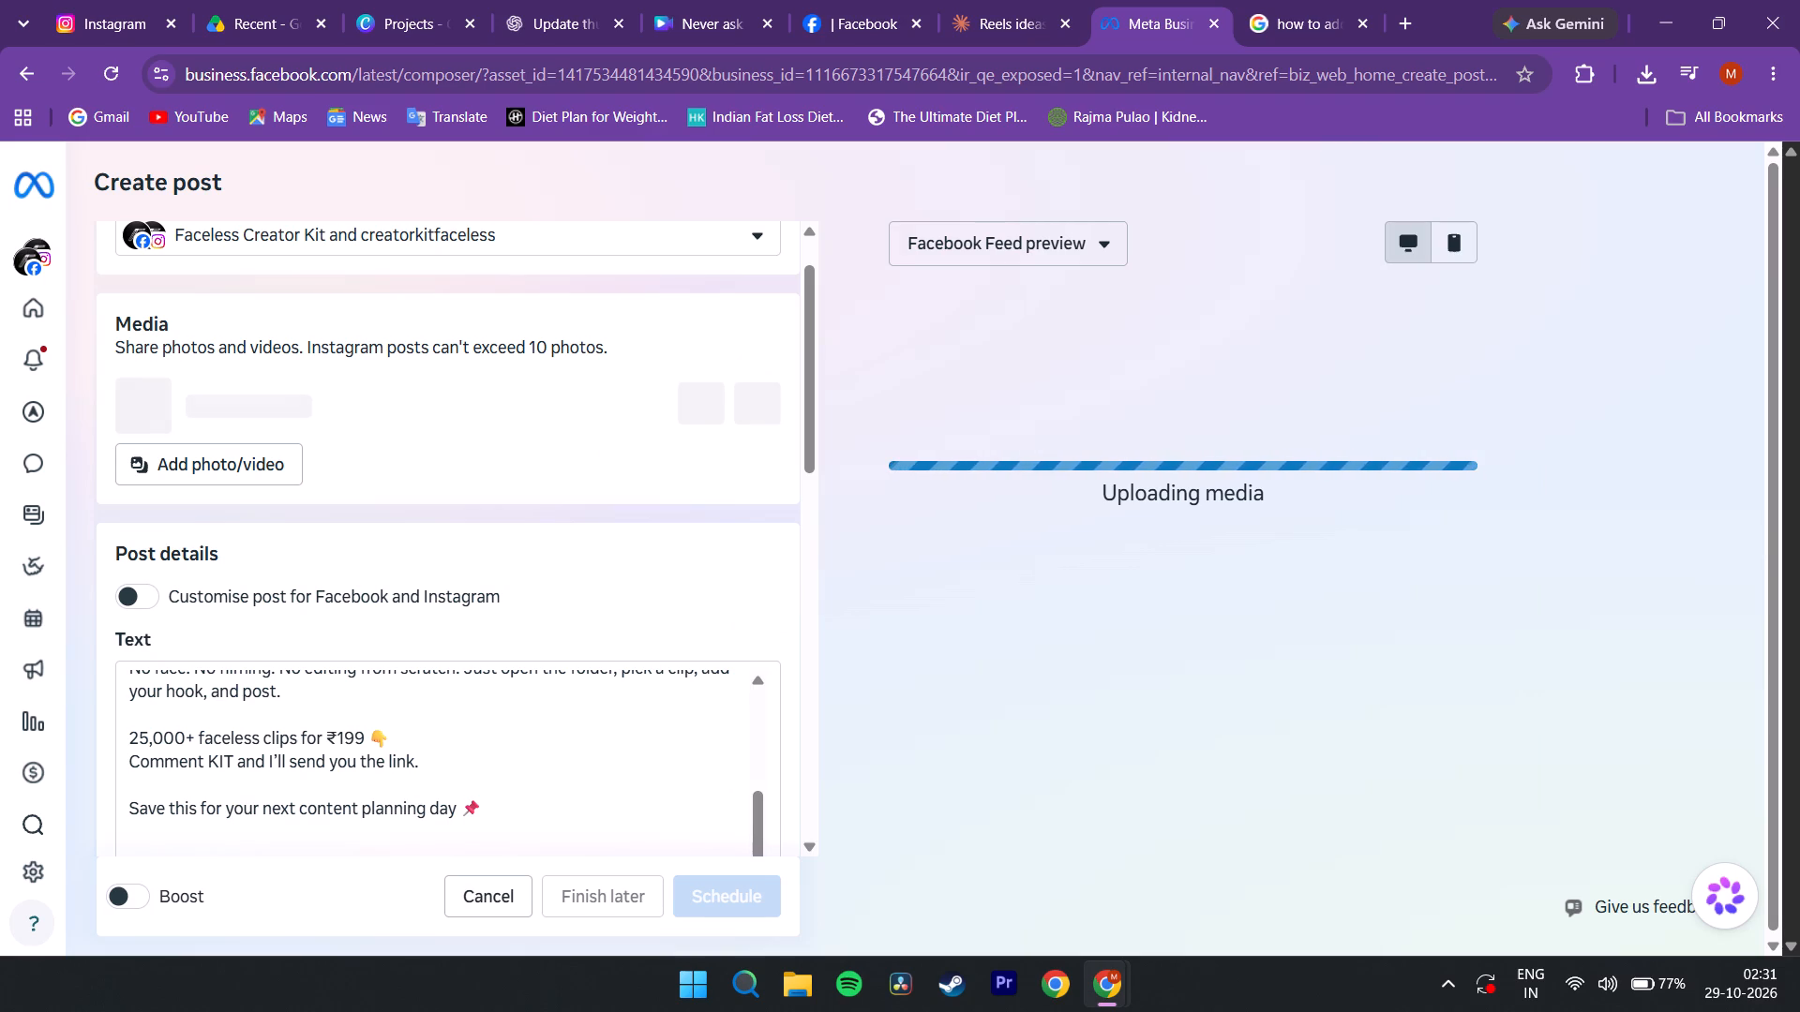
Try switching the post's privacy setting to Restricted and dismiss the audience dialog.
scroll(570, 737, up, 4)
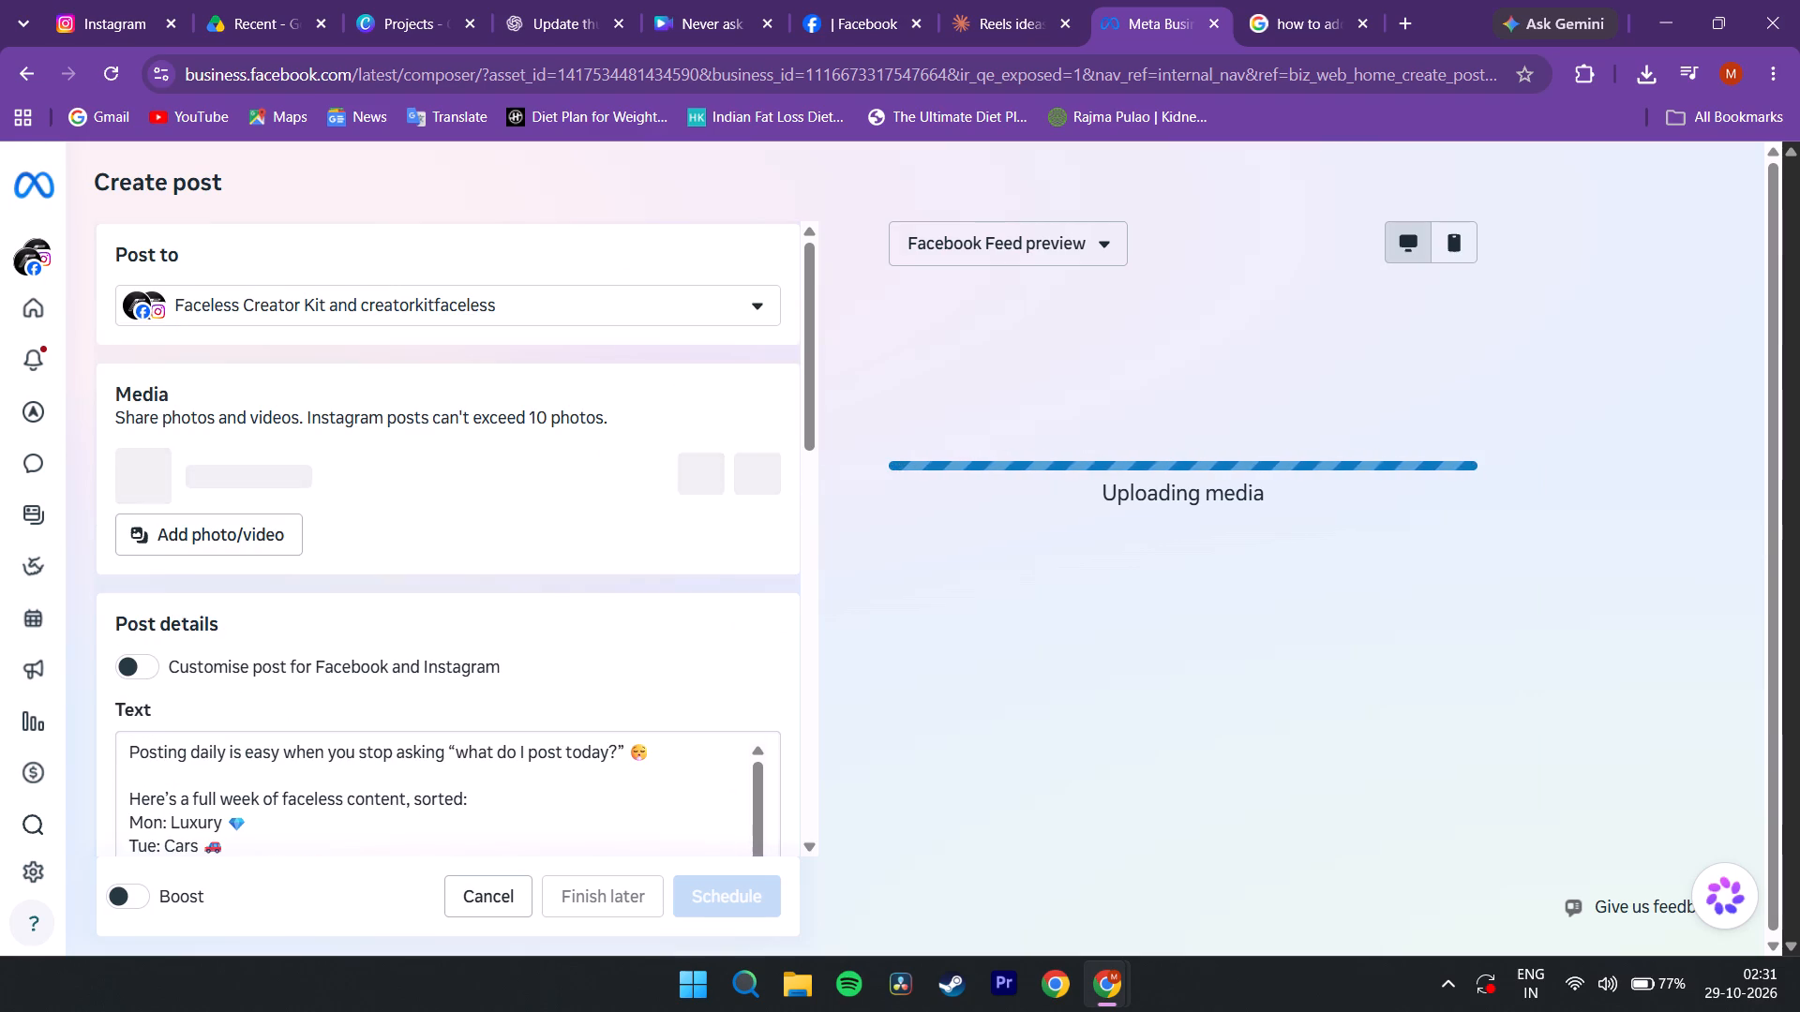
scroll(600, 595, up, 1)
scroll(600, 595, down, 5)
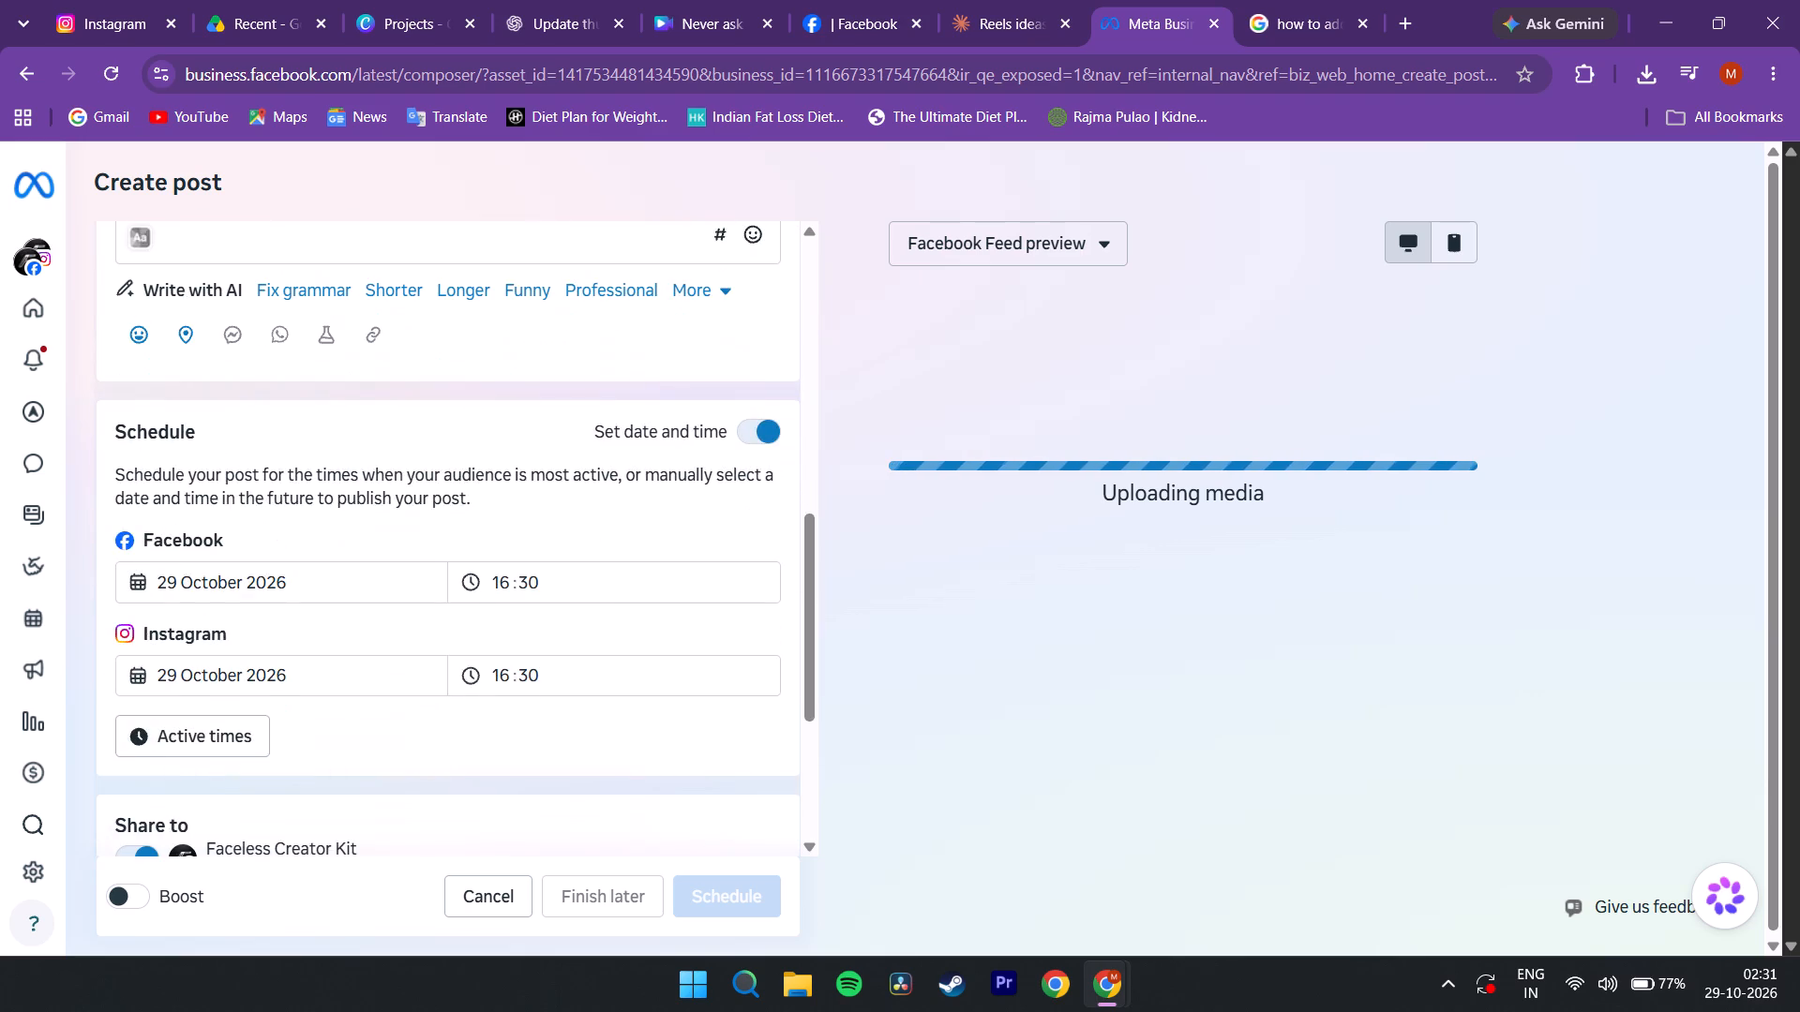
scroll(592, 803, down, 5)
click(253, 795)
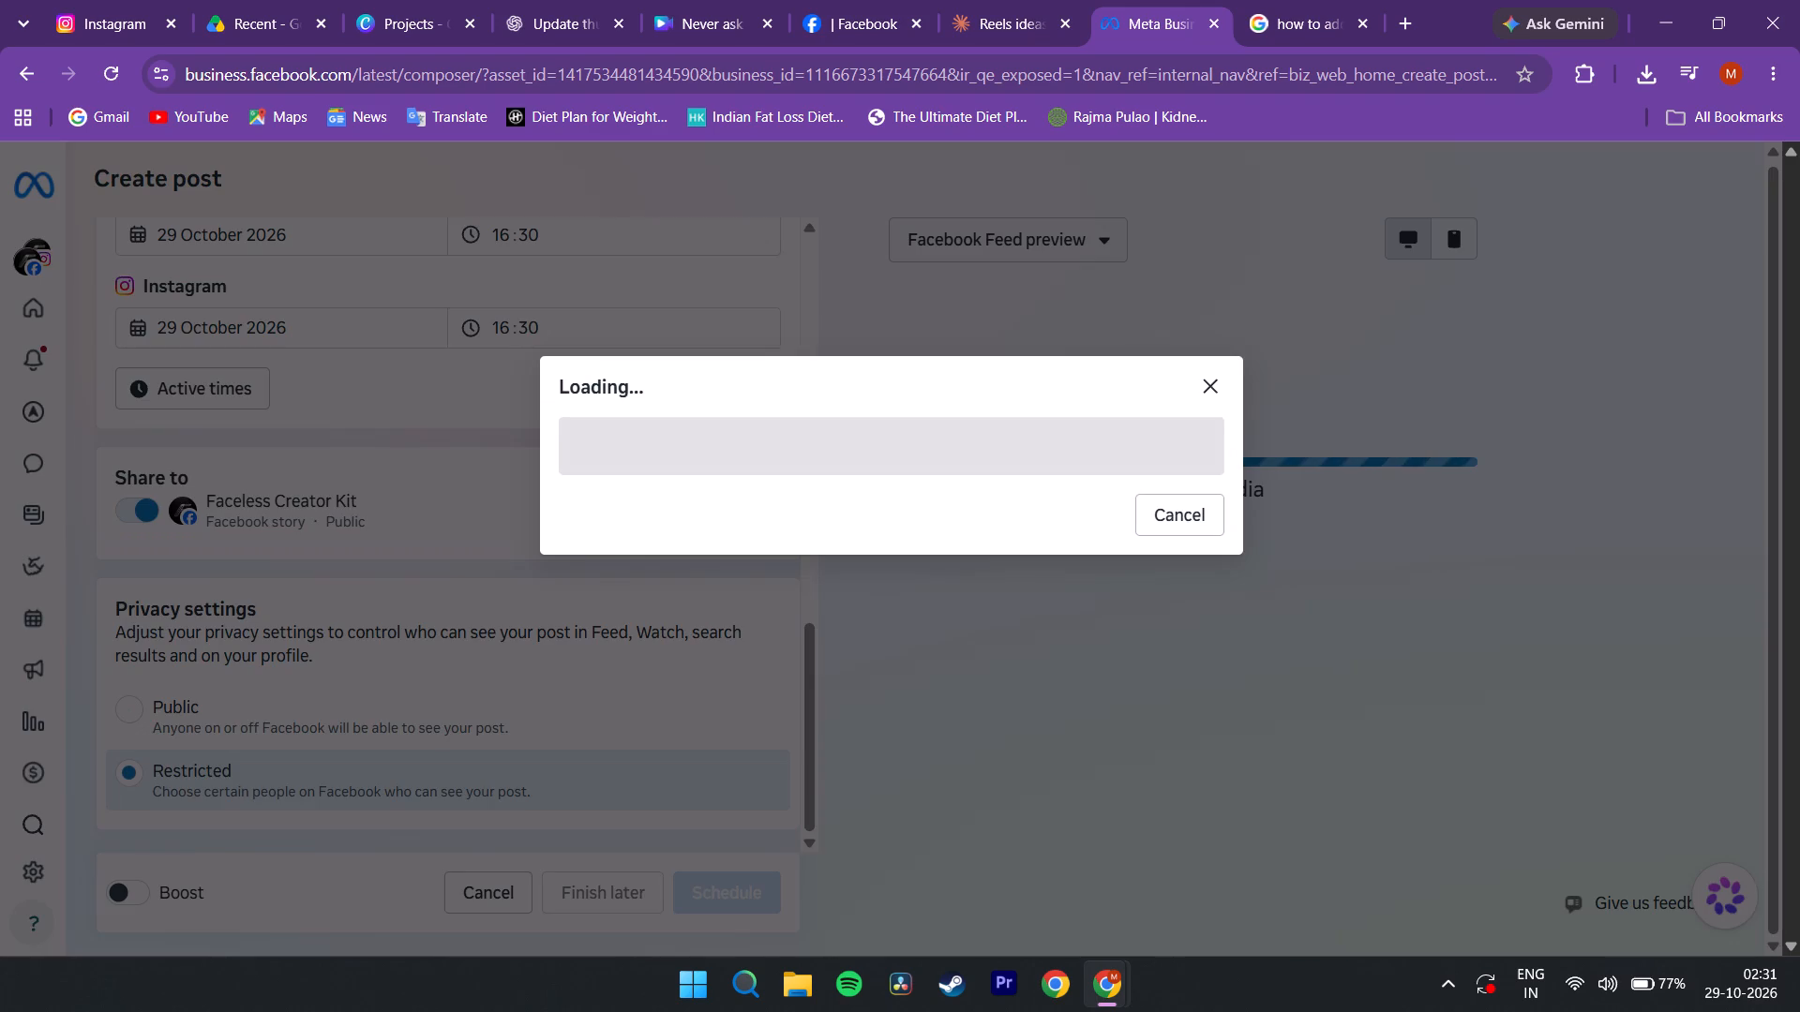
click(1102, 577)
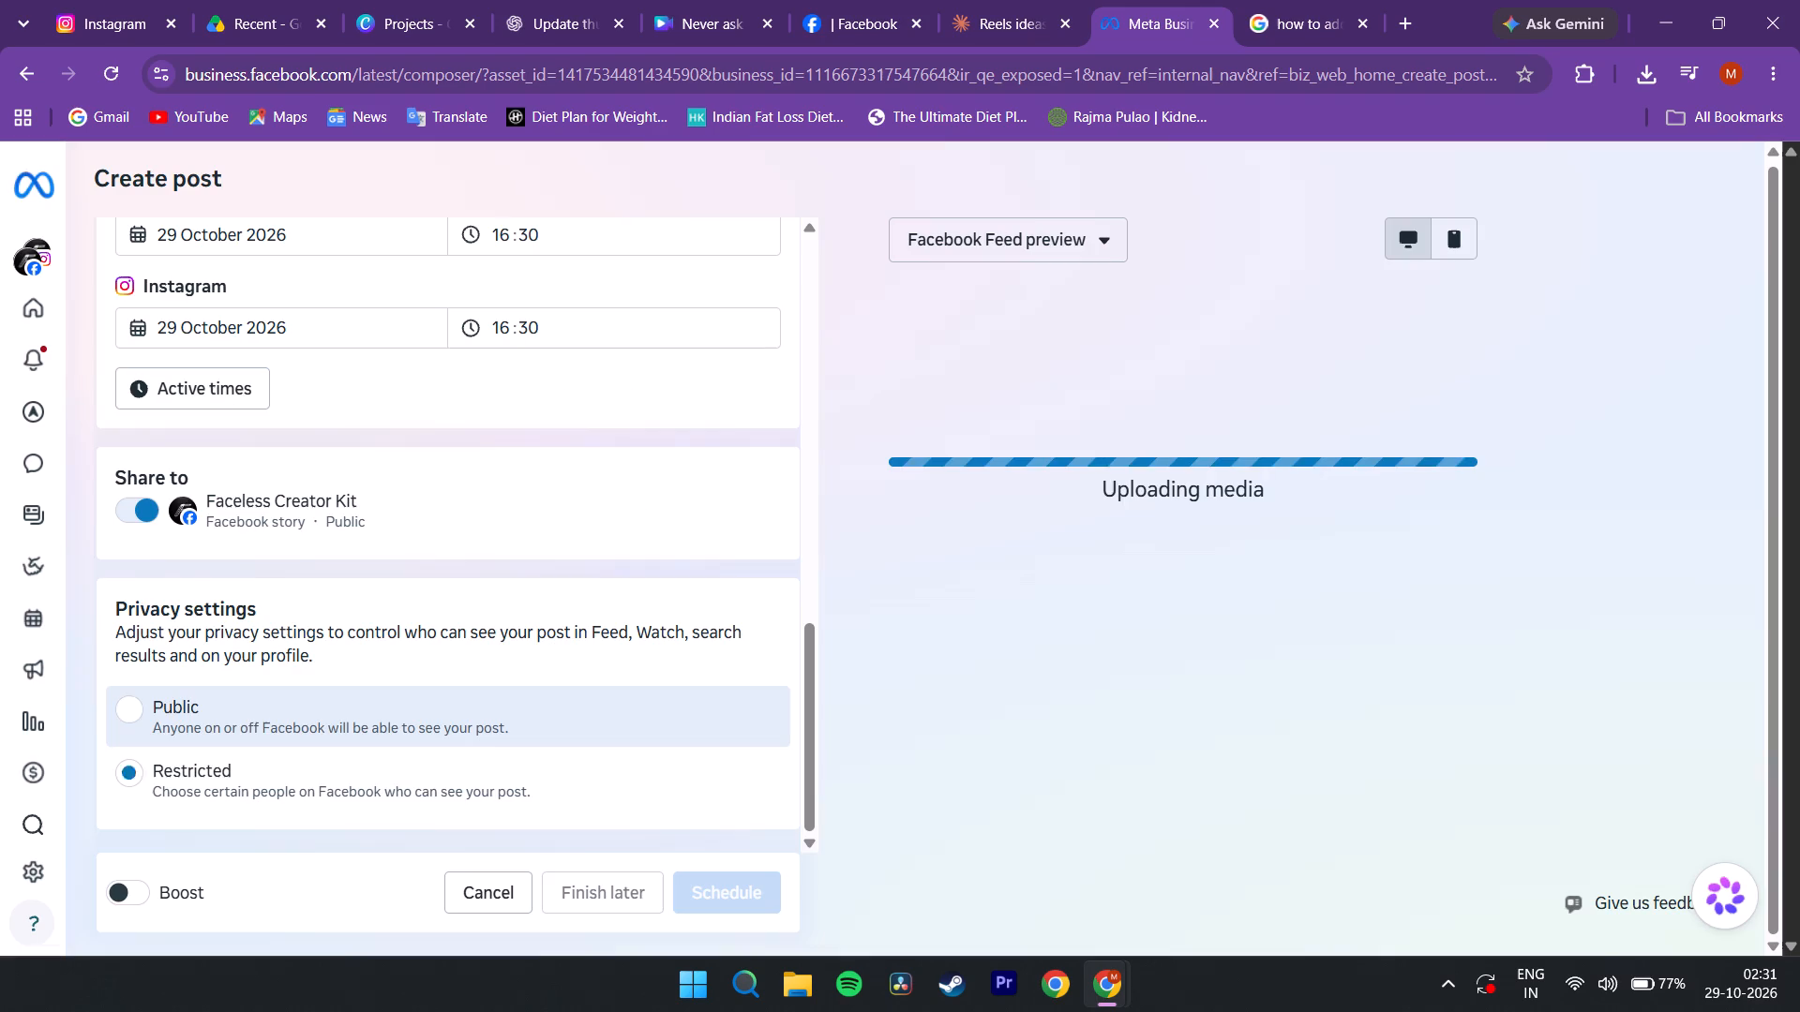
Check which Facebook and Instagram accounts are selected as the post's destinations.
scroll(629, 608, up, 2)
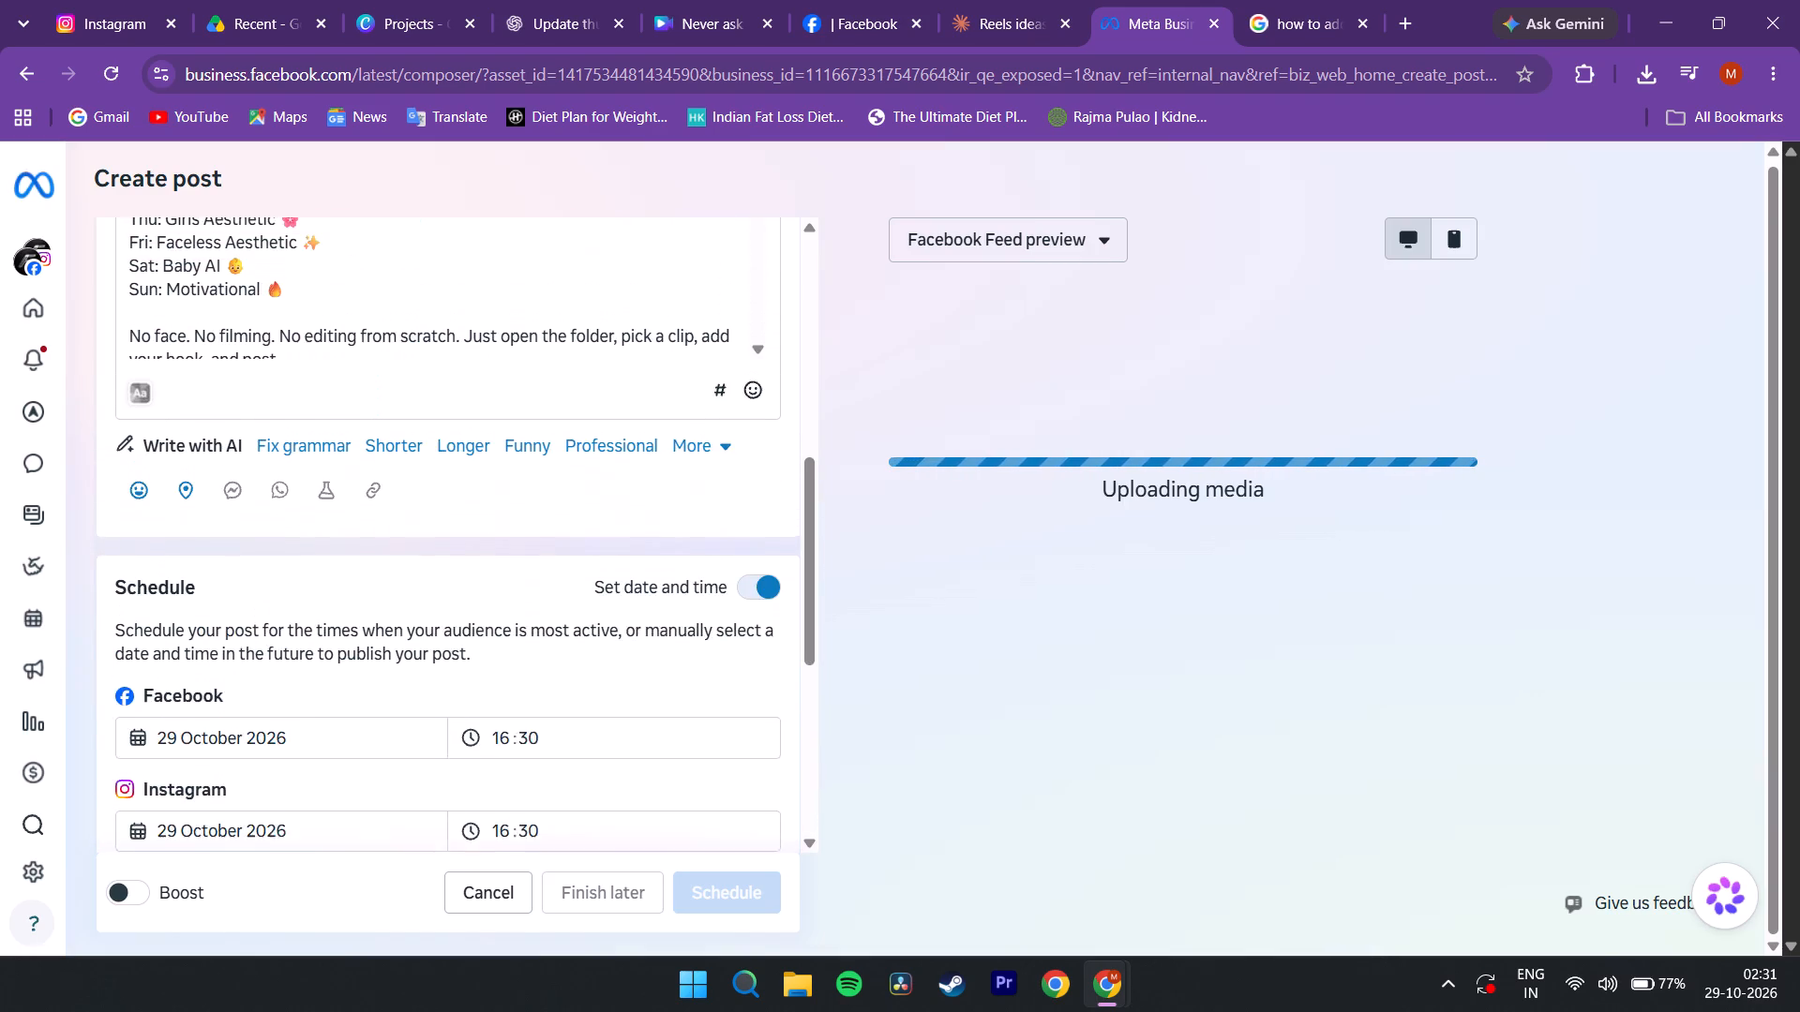
scroll(629, 608, up, 4)
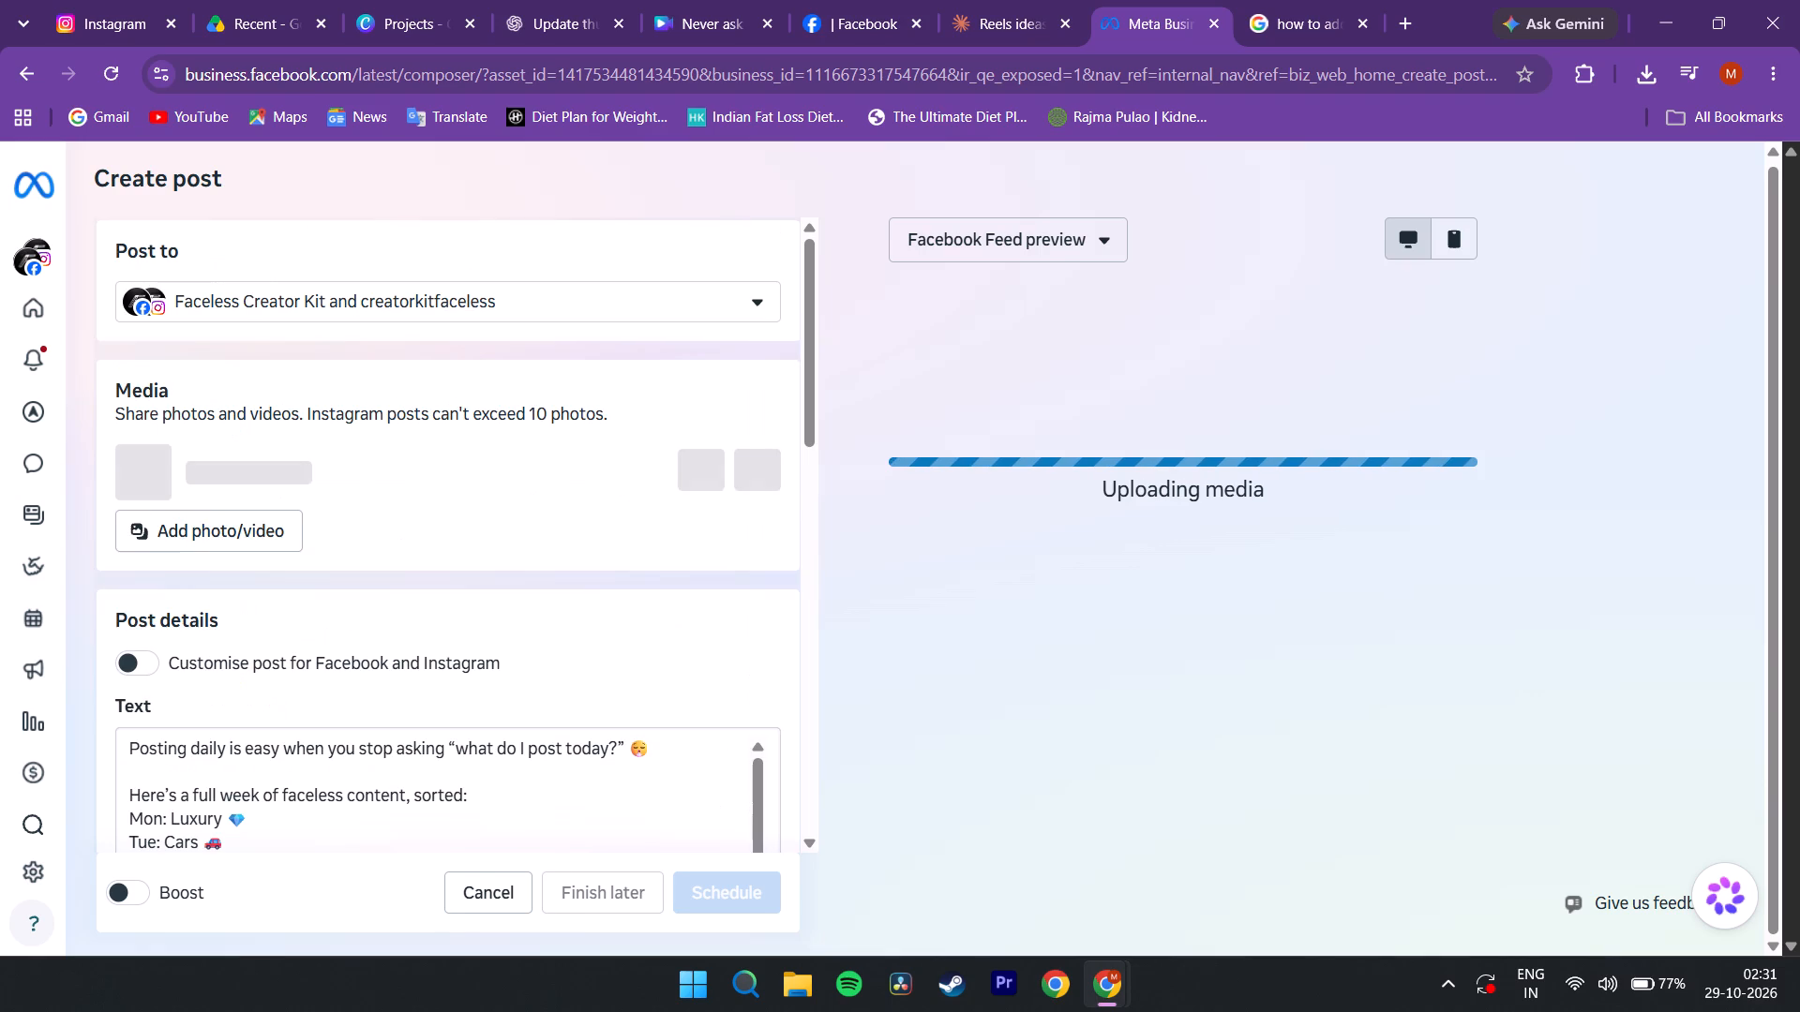
scroll(629, 608, up, 1)
click(633, 308)
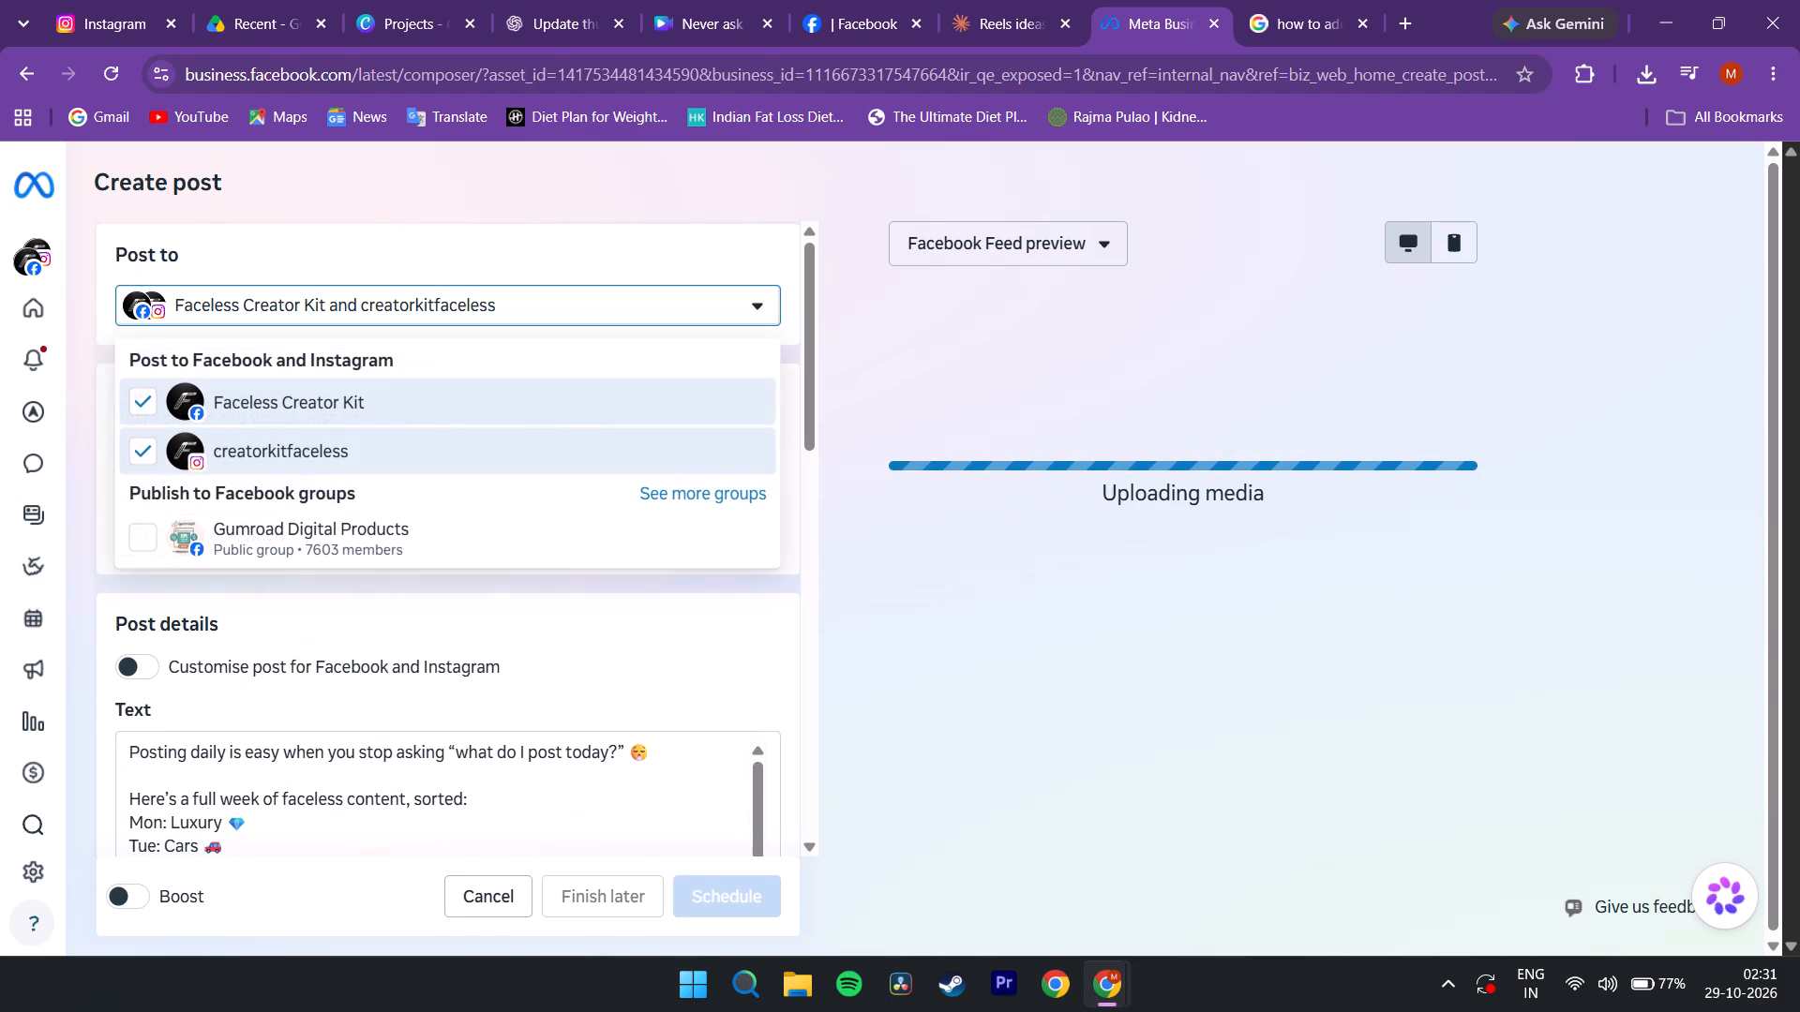
click(633, 308)
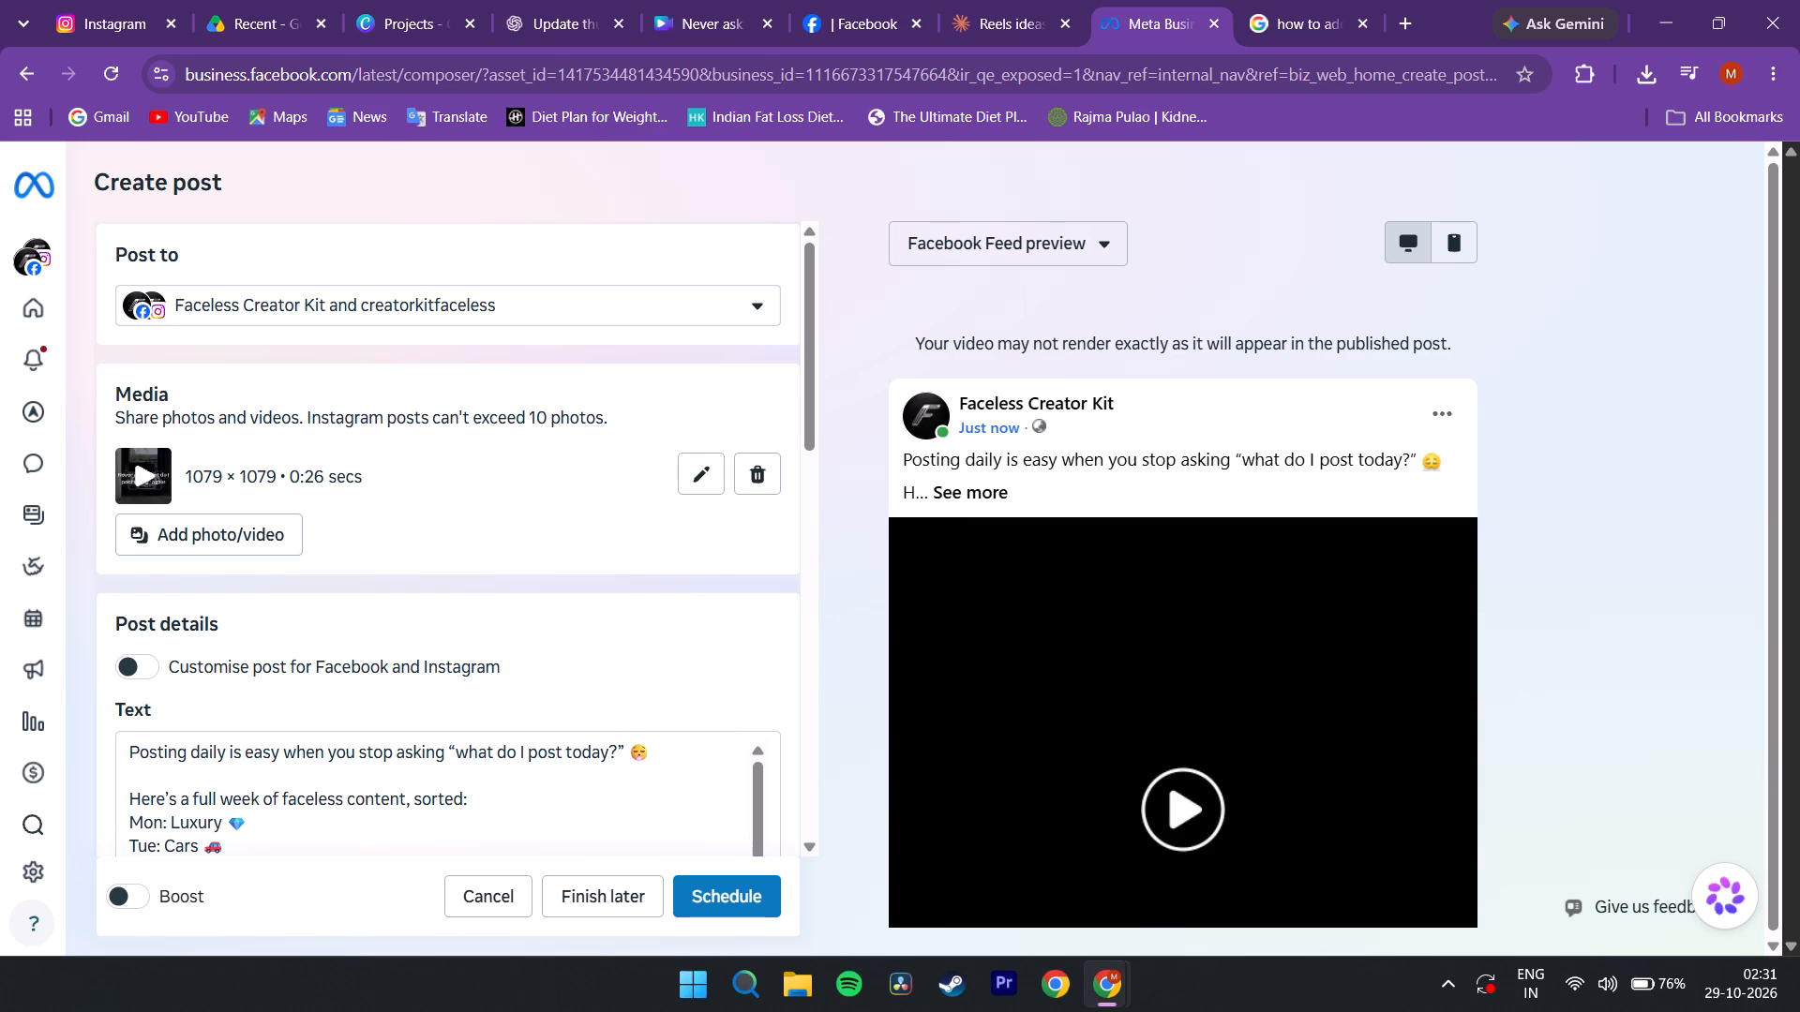
Play the cropped video in the Facebook Feed preview and skip through it to near its end.
scroll(828, 588, down, 2)
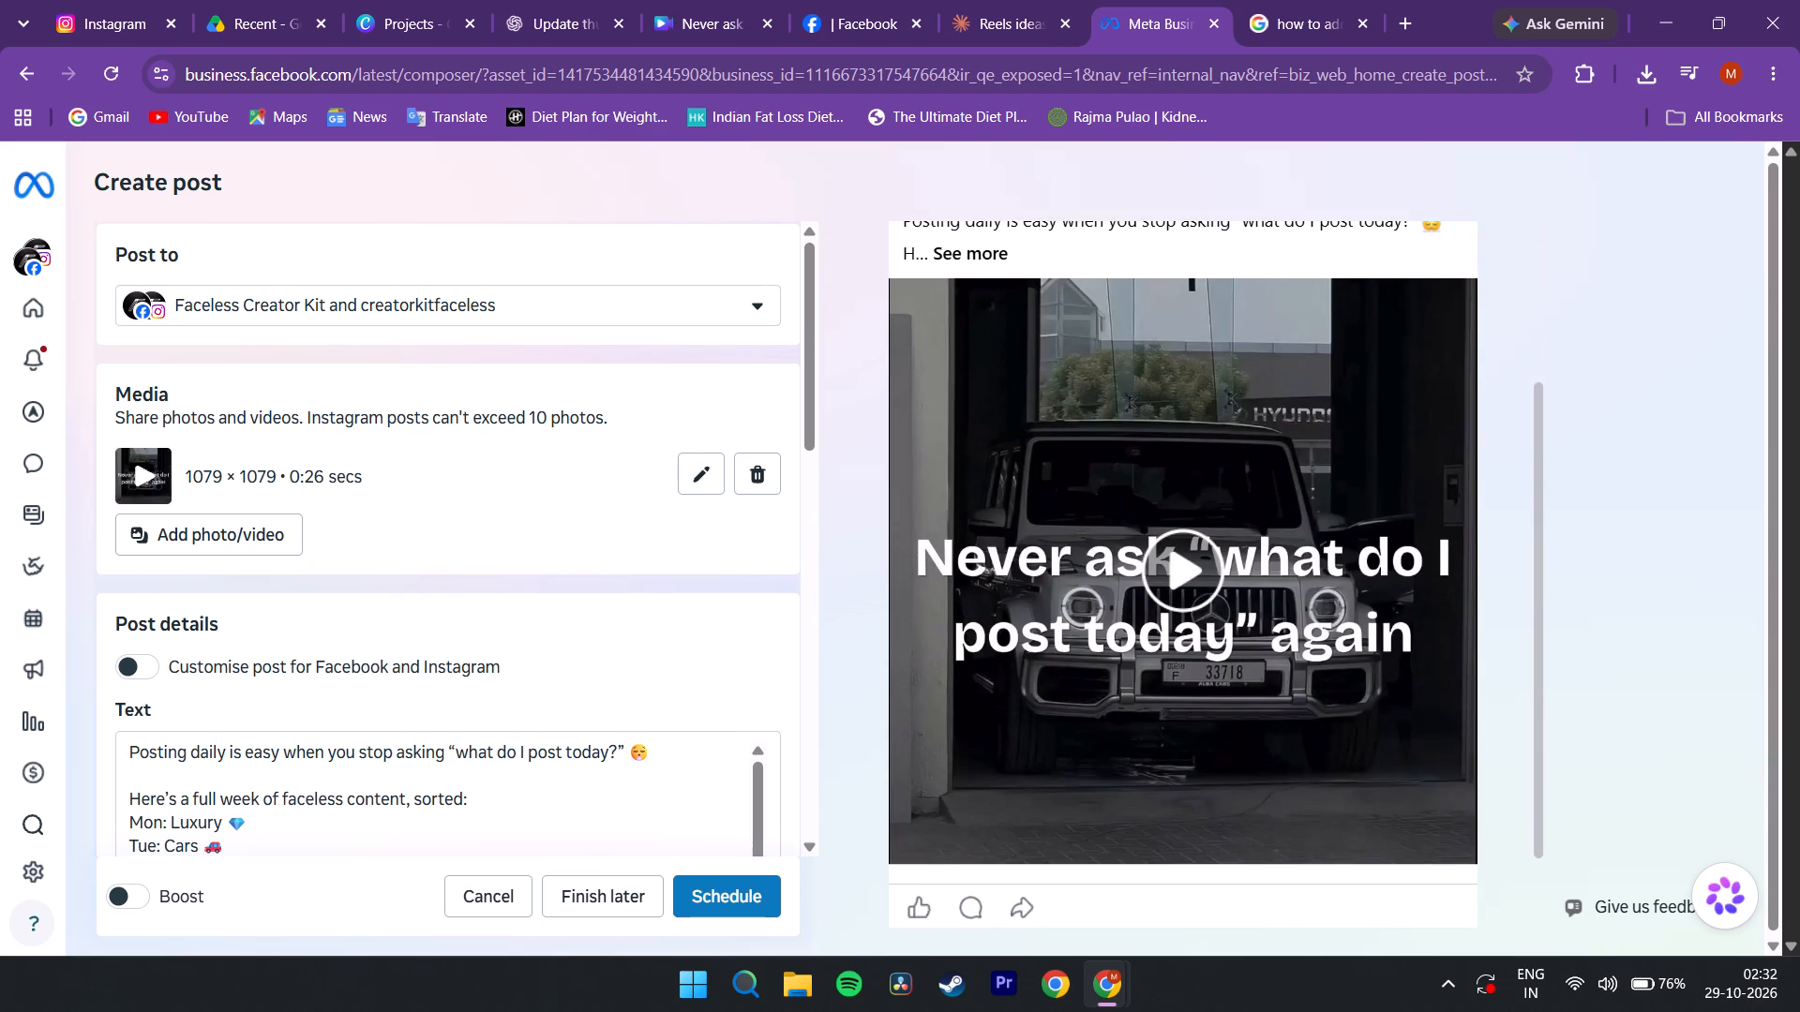
click(1175, 577)
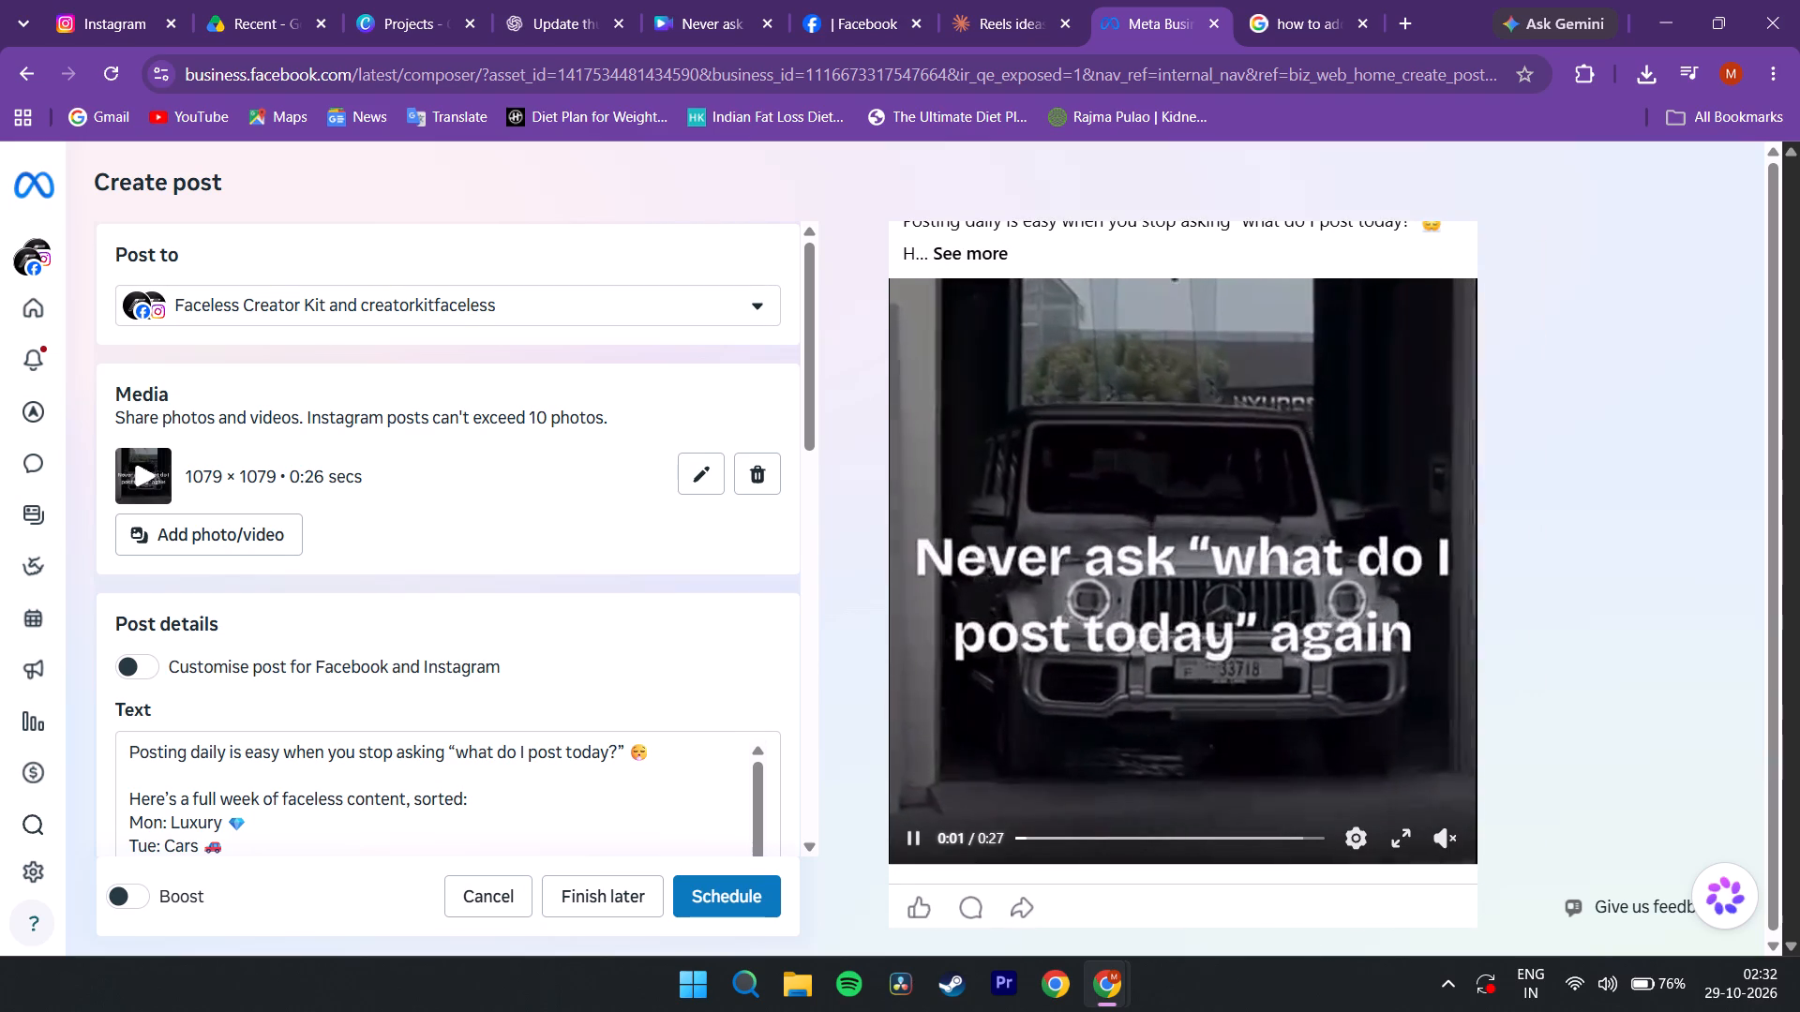
click(1063, 836)
click(1119, 841)
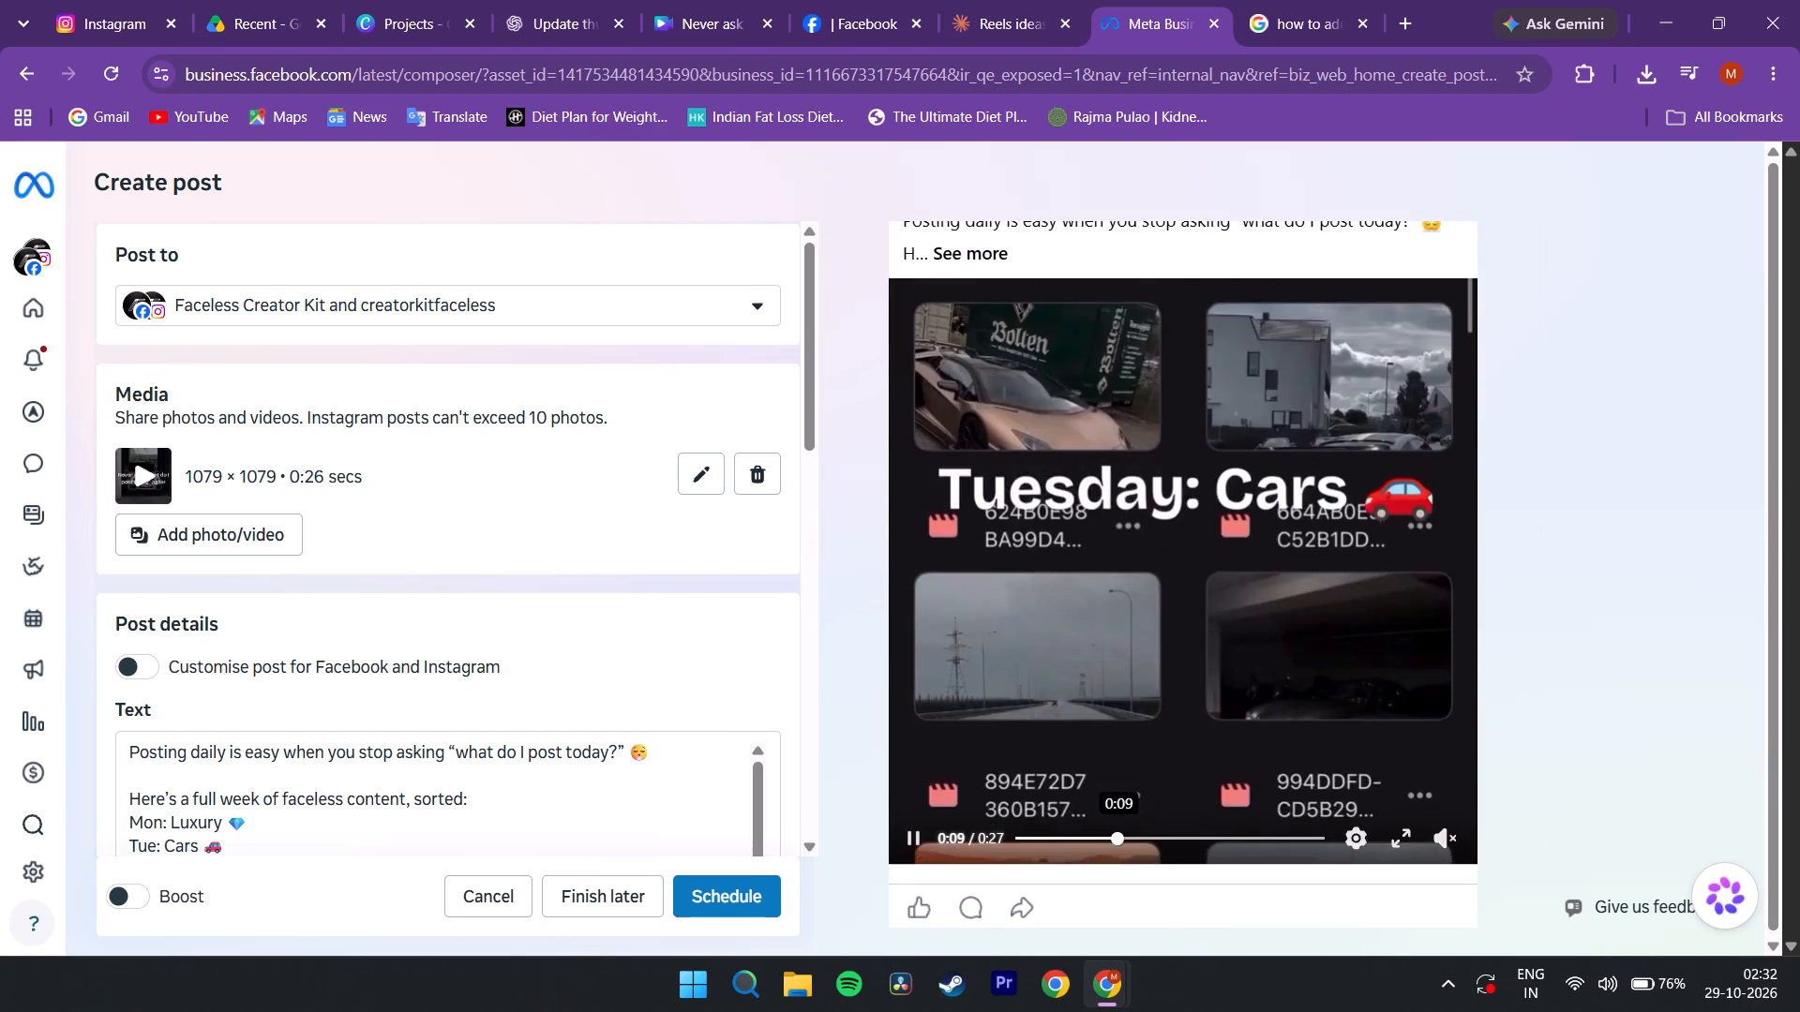
click(1174, 841)
click(1238, 836)
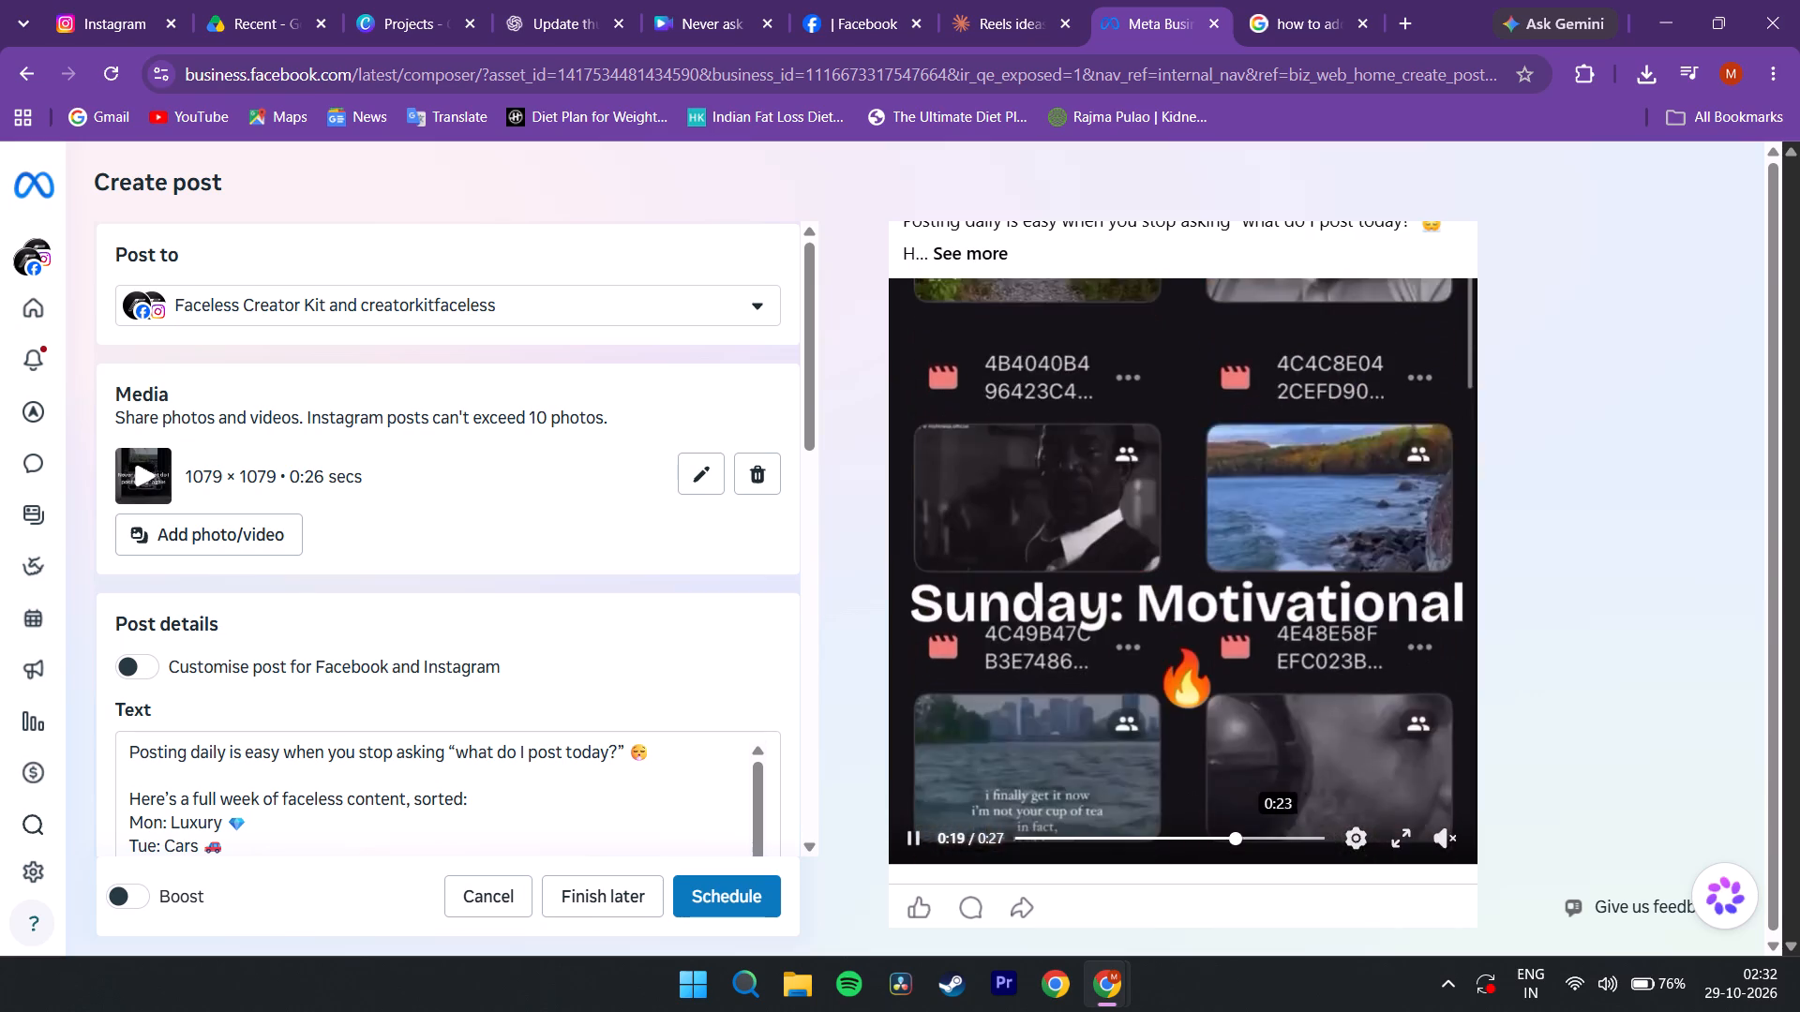
click(1289, 838)
Switch to the Instagram feed preview and watch how the video and caption appear there.
scroll(991, 680, up, 3)
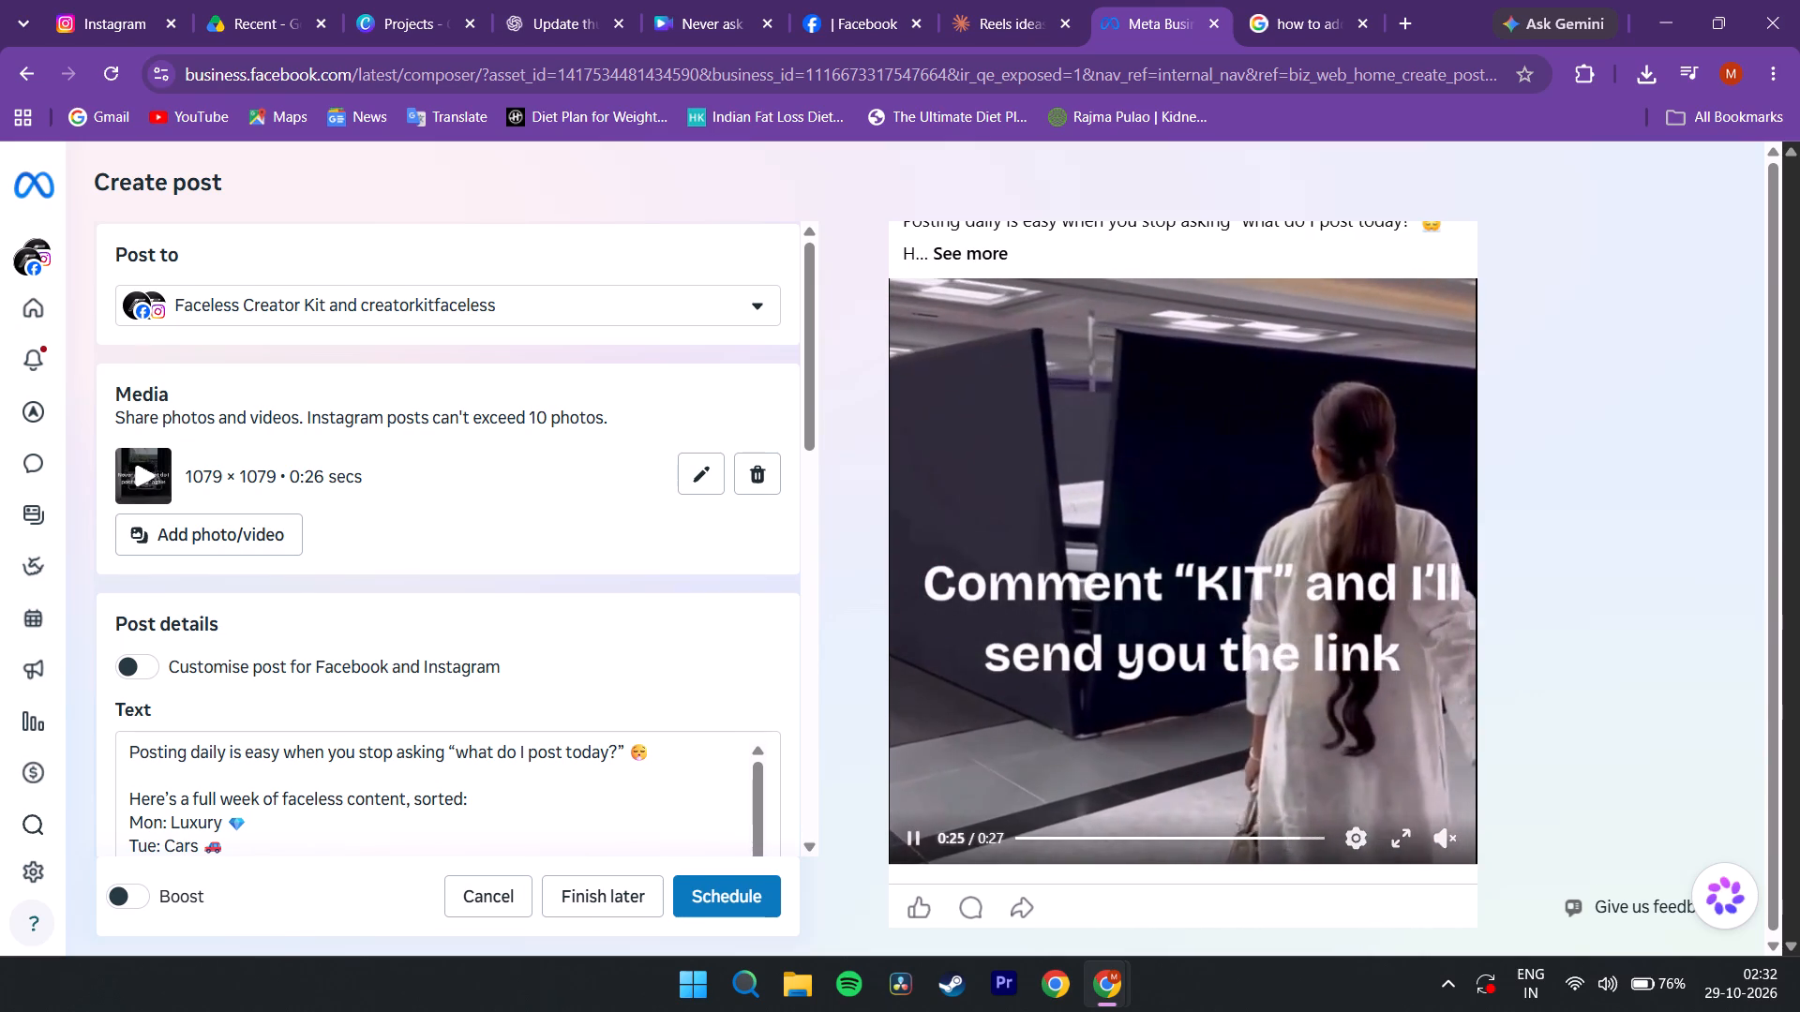
scroll(876, 545, up, 2)
click(1055, 254)
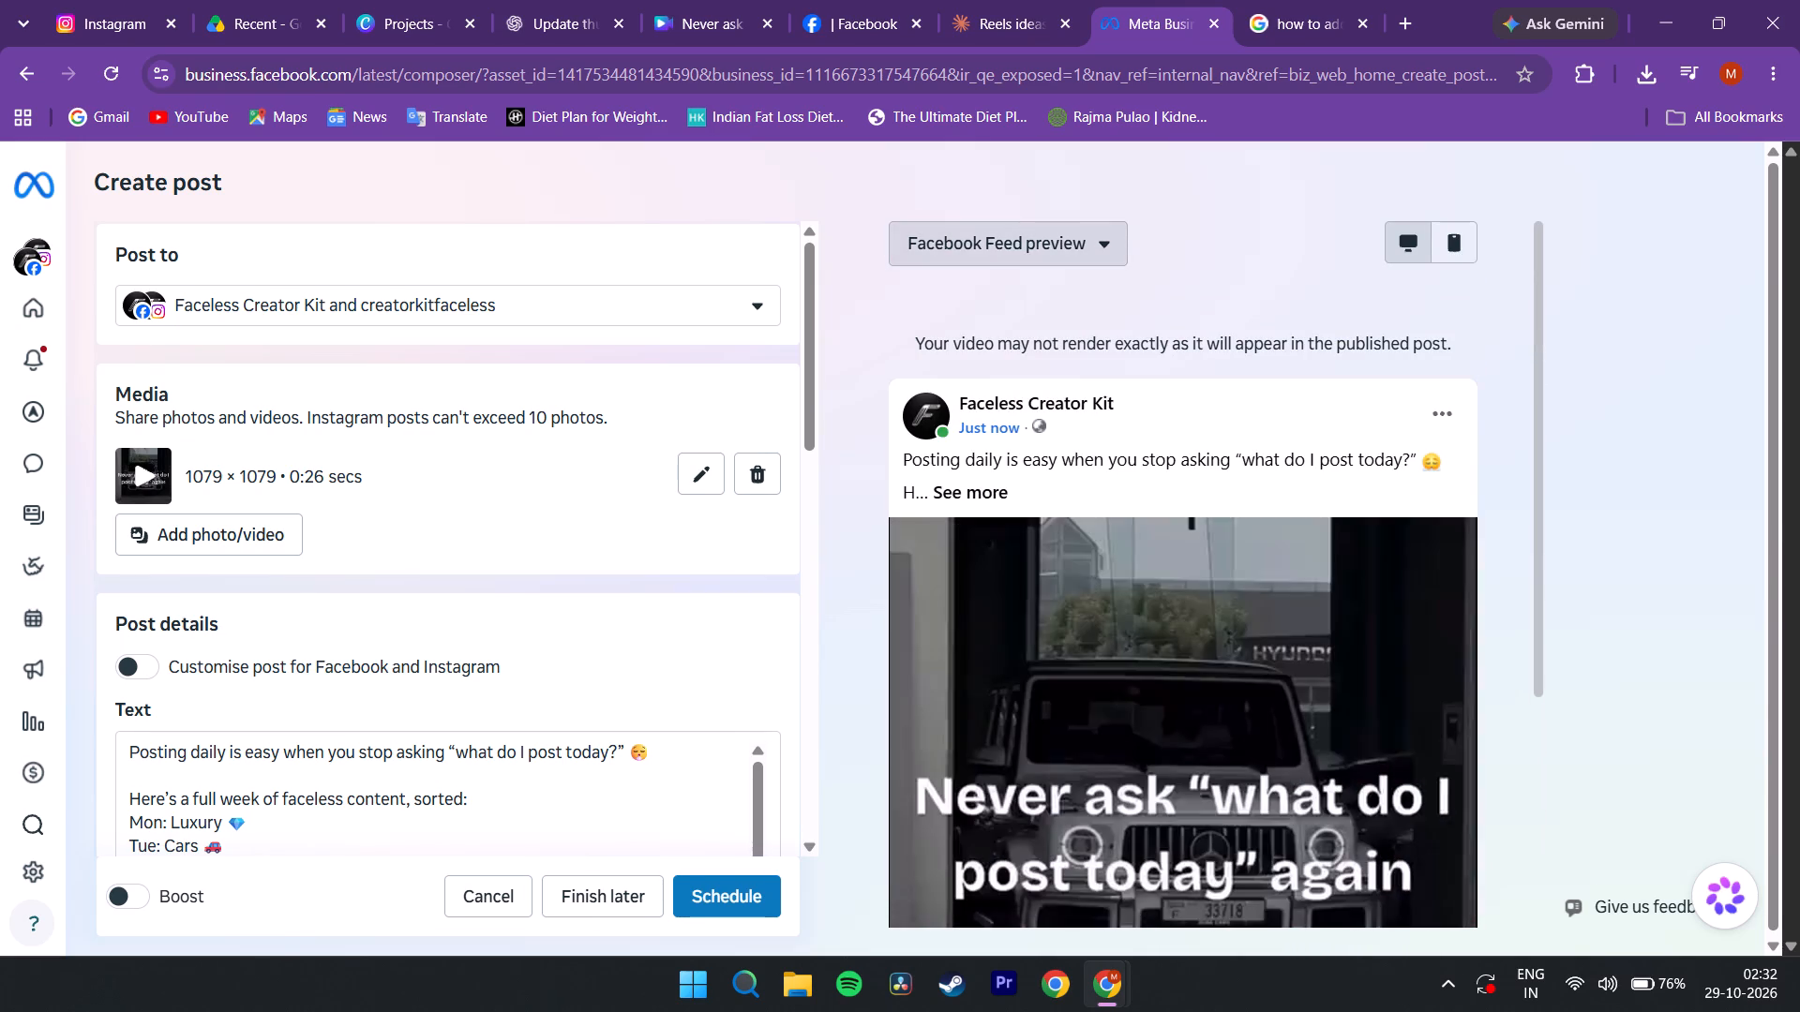
click(1016, 342)
scroll(877, 585, down, 1)
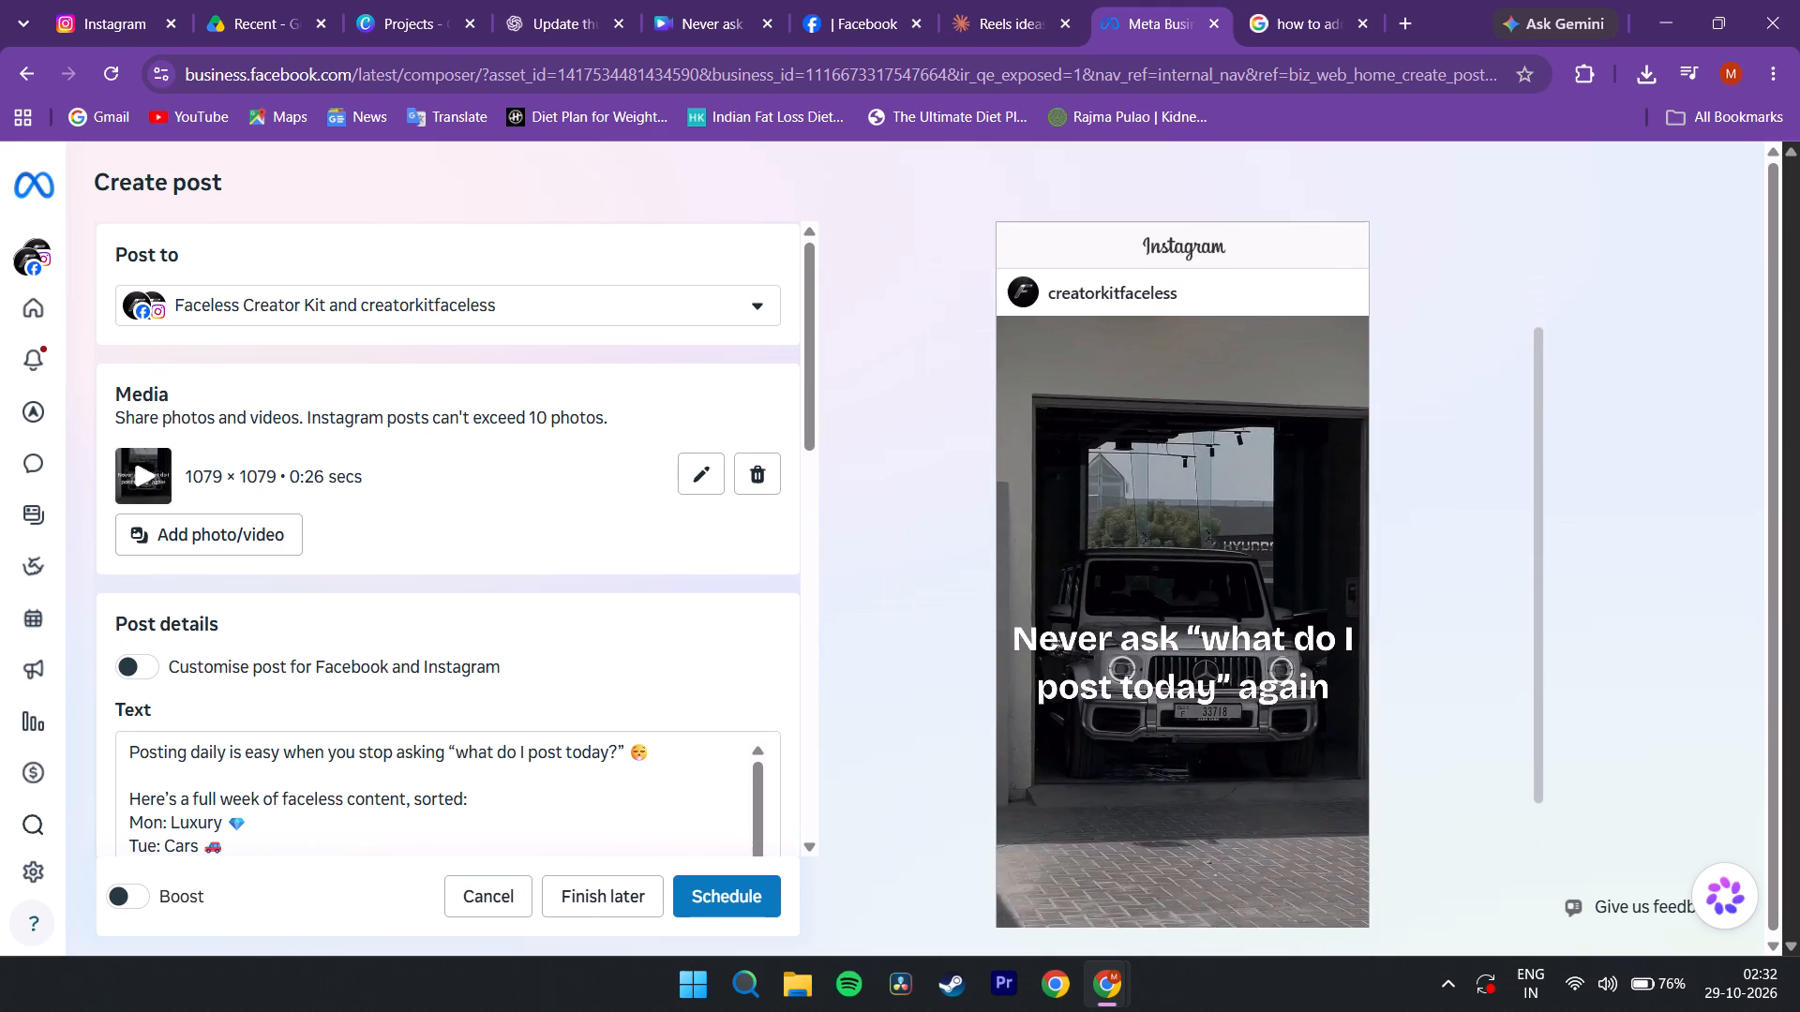
scroll(877, 585, down, 2)
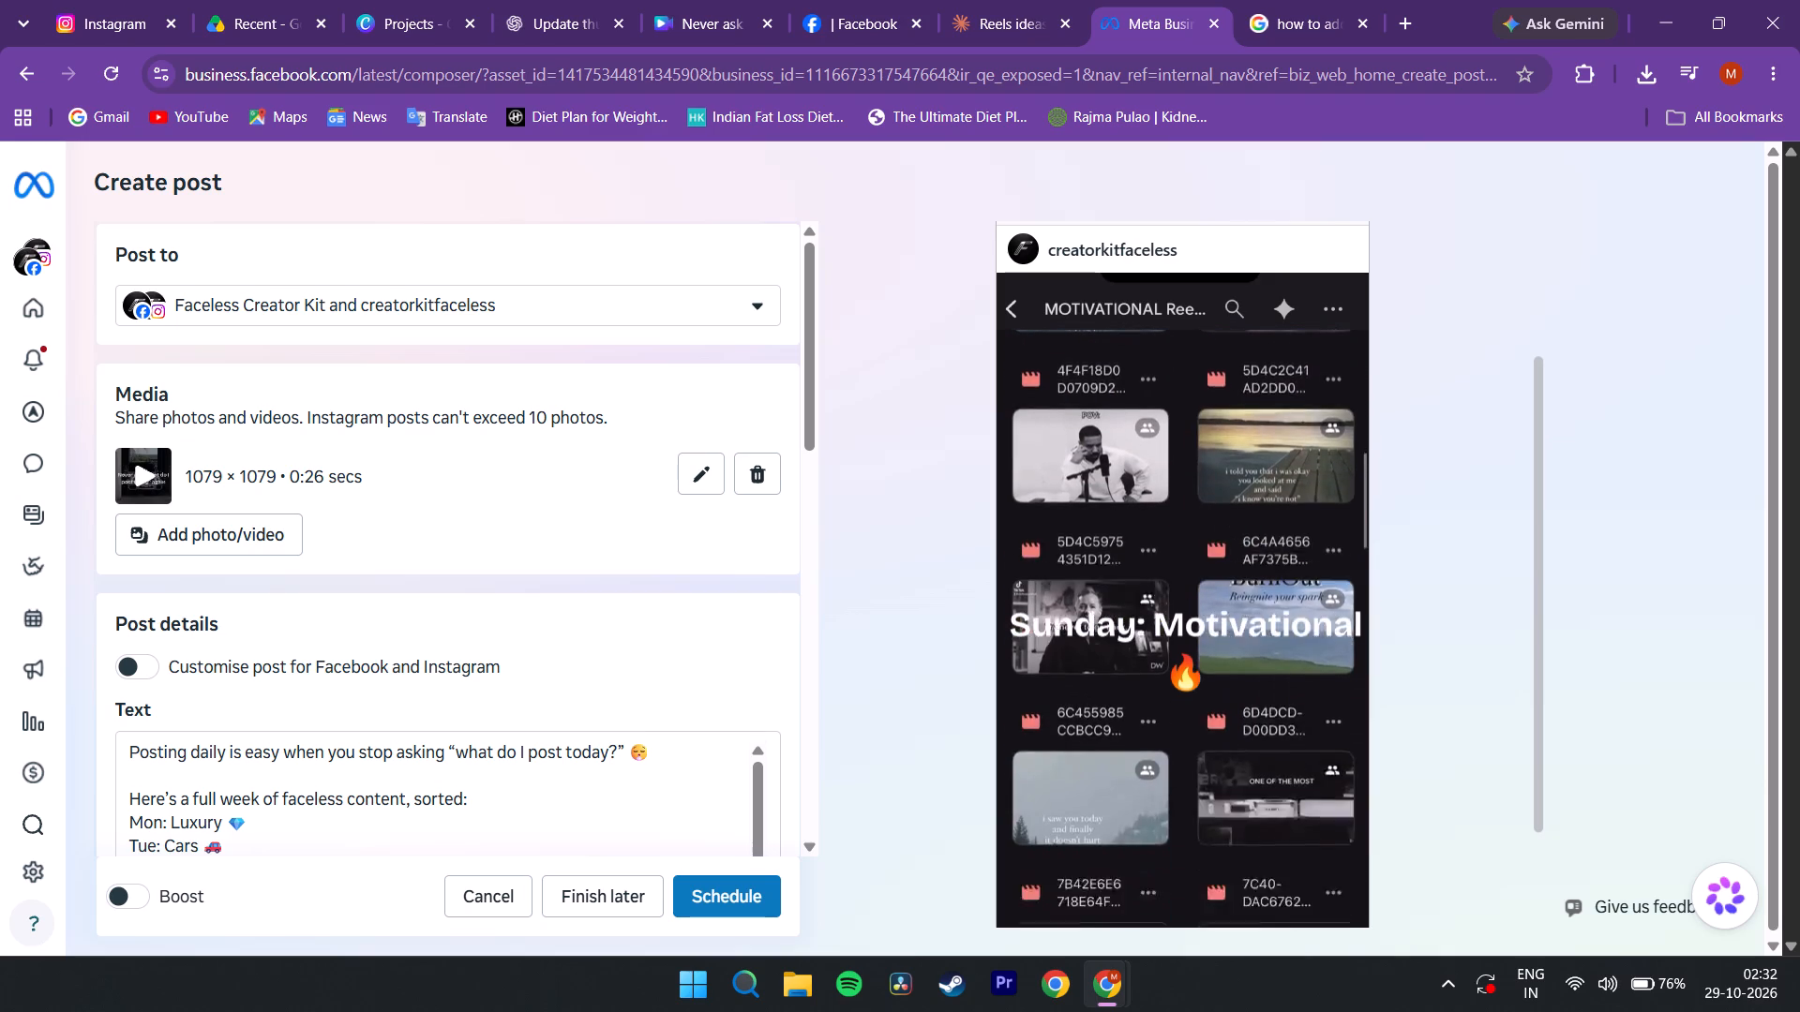
scroll(942, 650, down, 1)
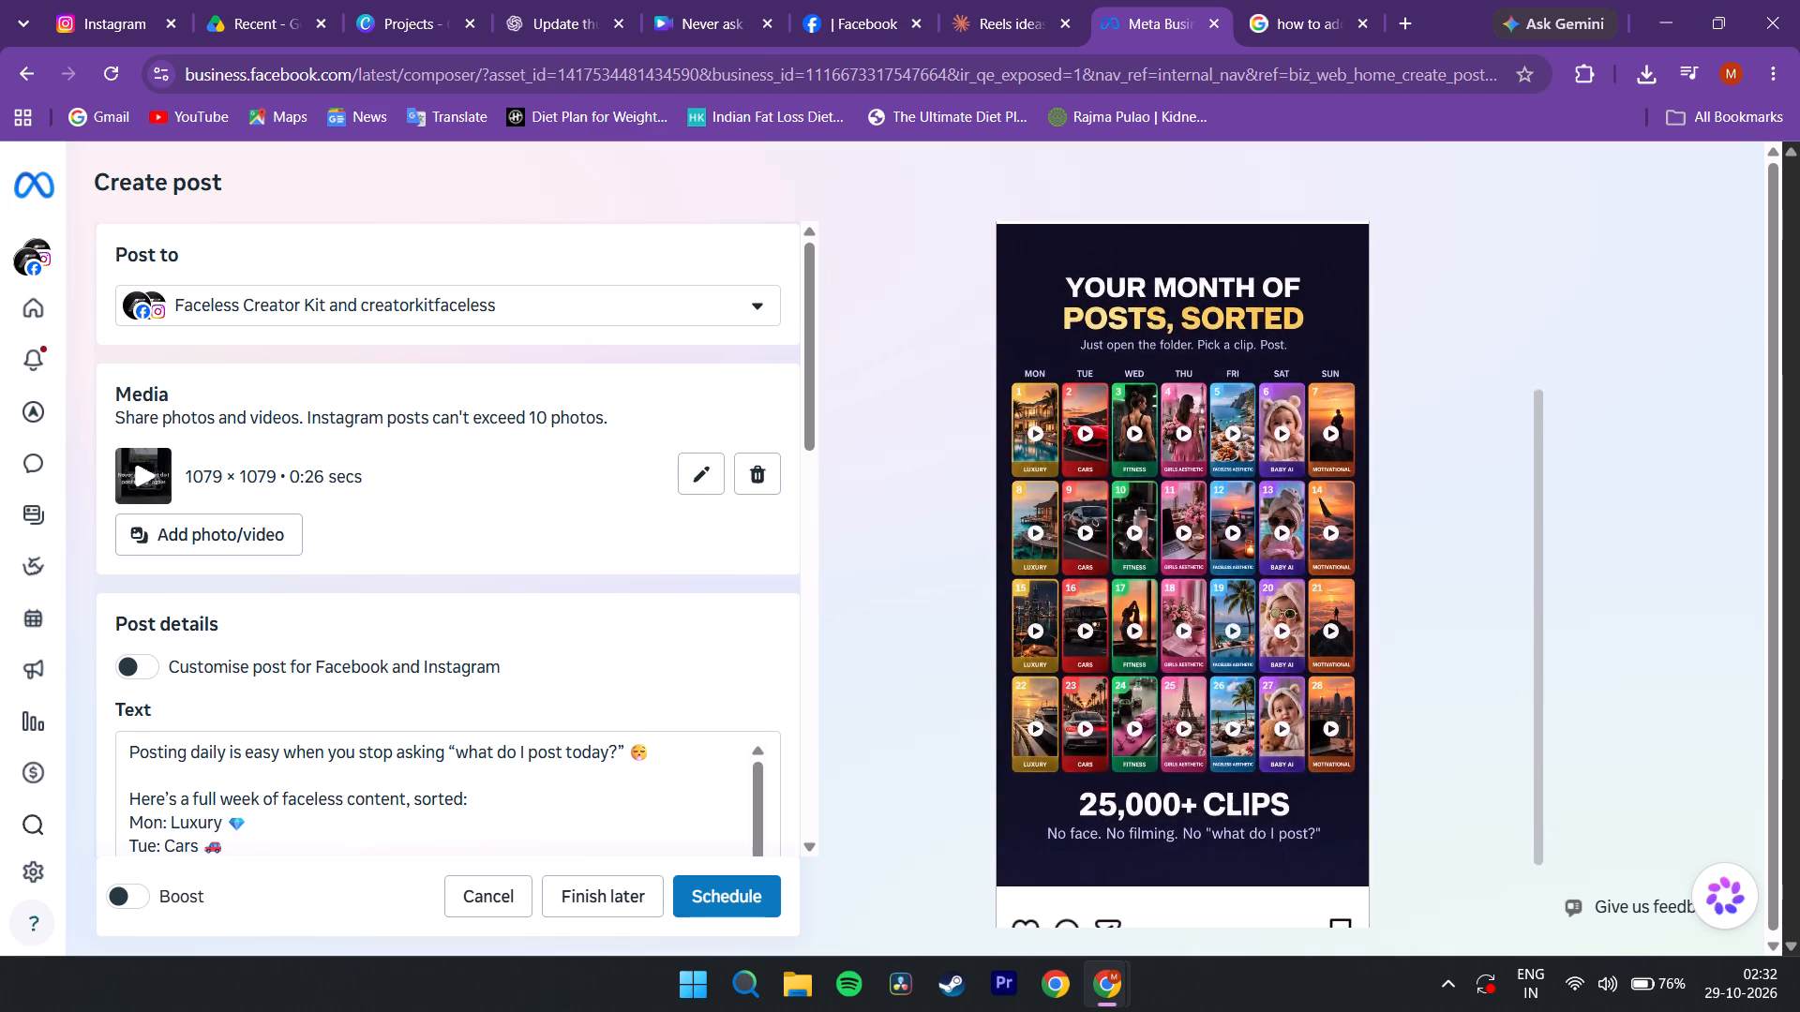
scroll(942, 650, down, 1)
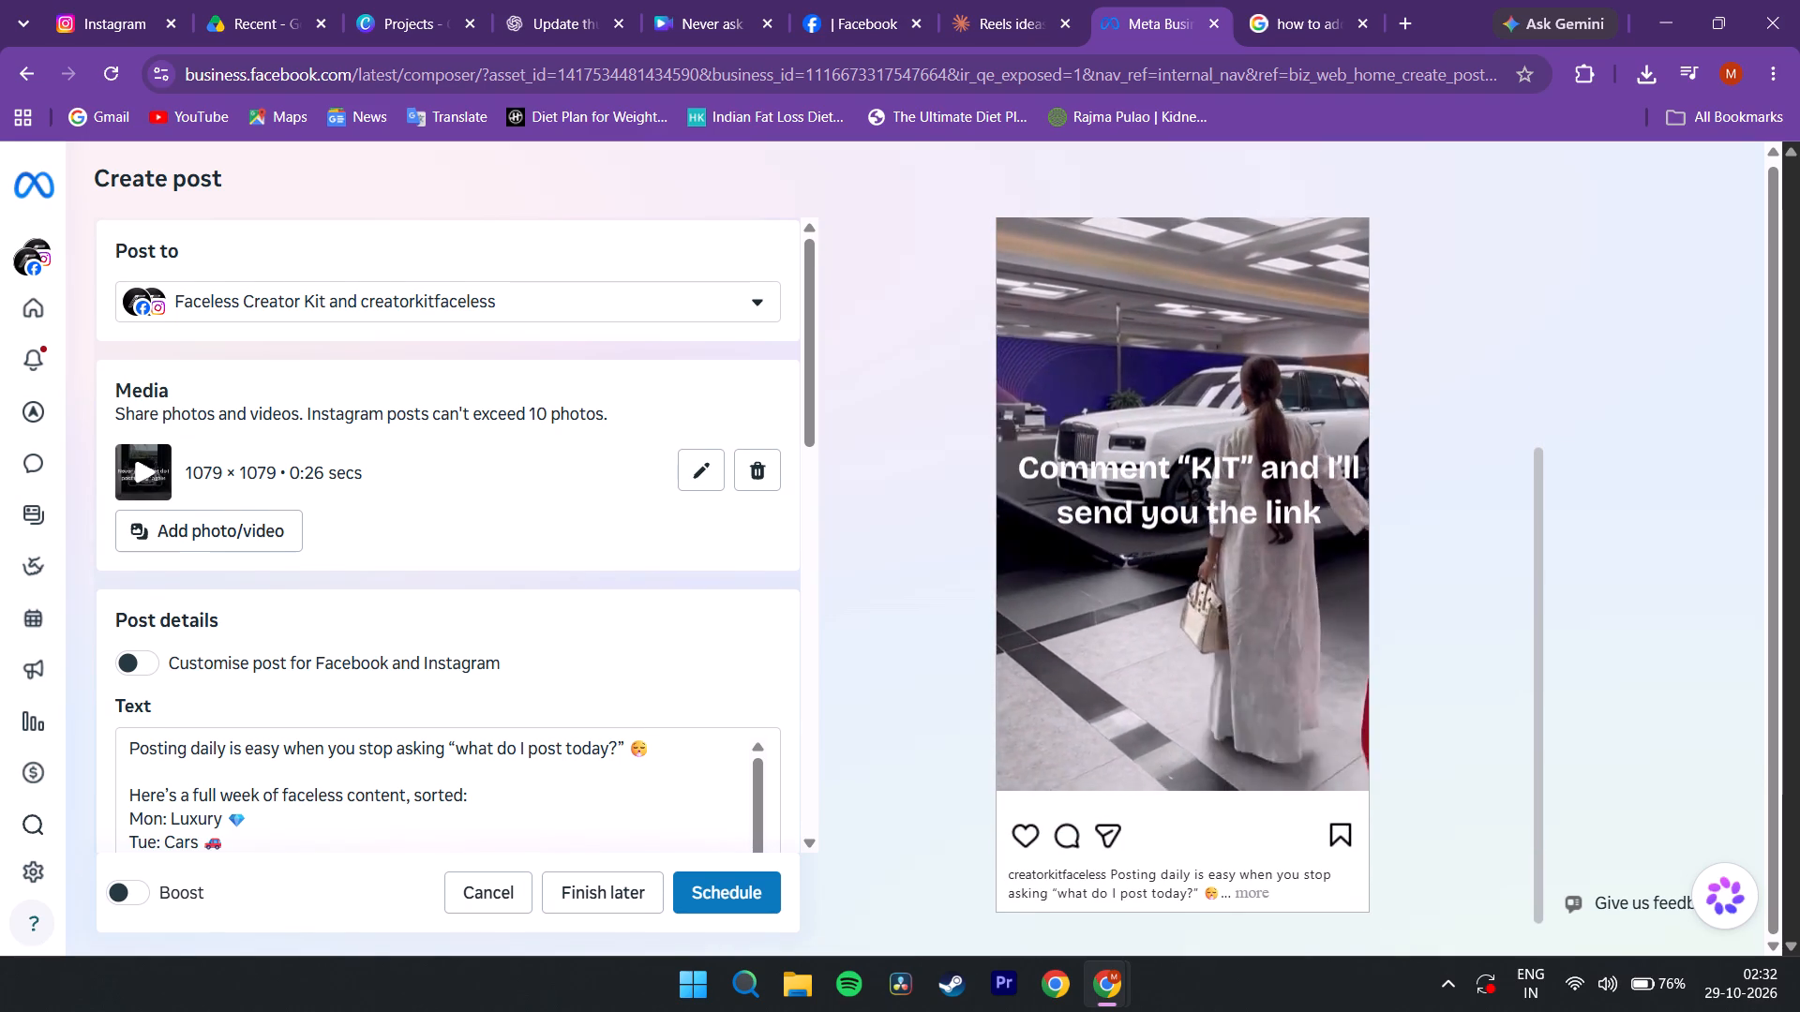
scroll(942, 650, up, 1)
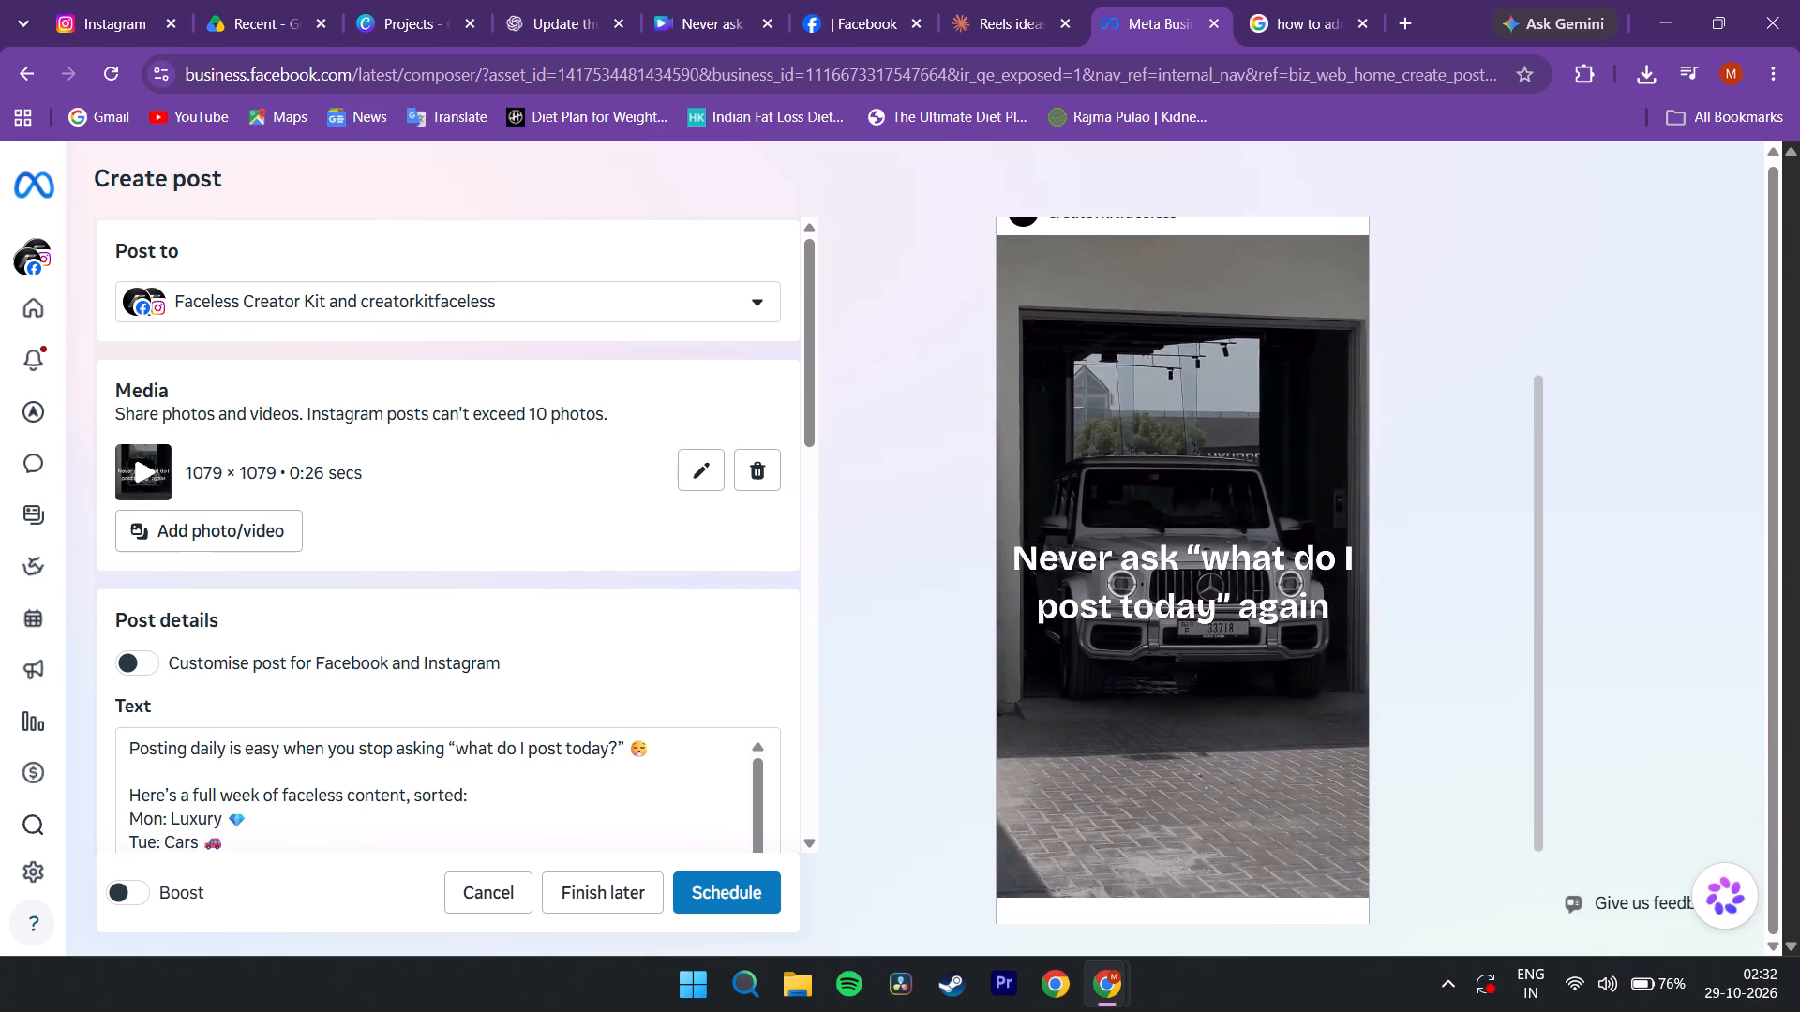
scroll(942, 650, up, 1)
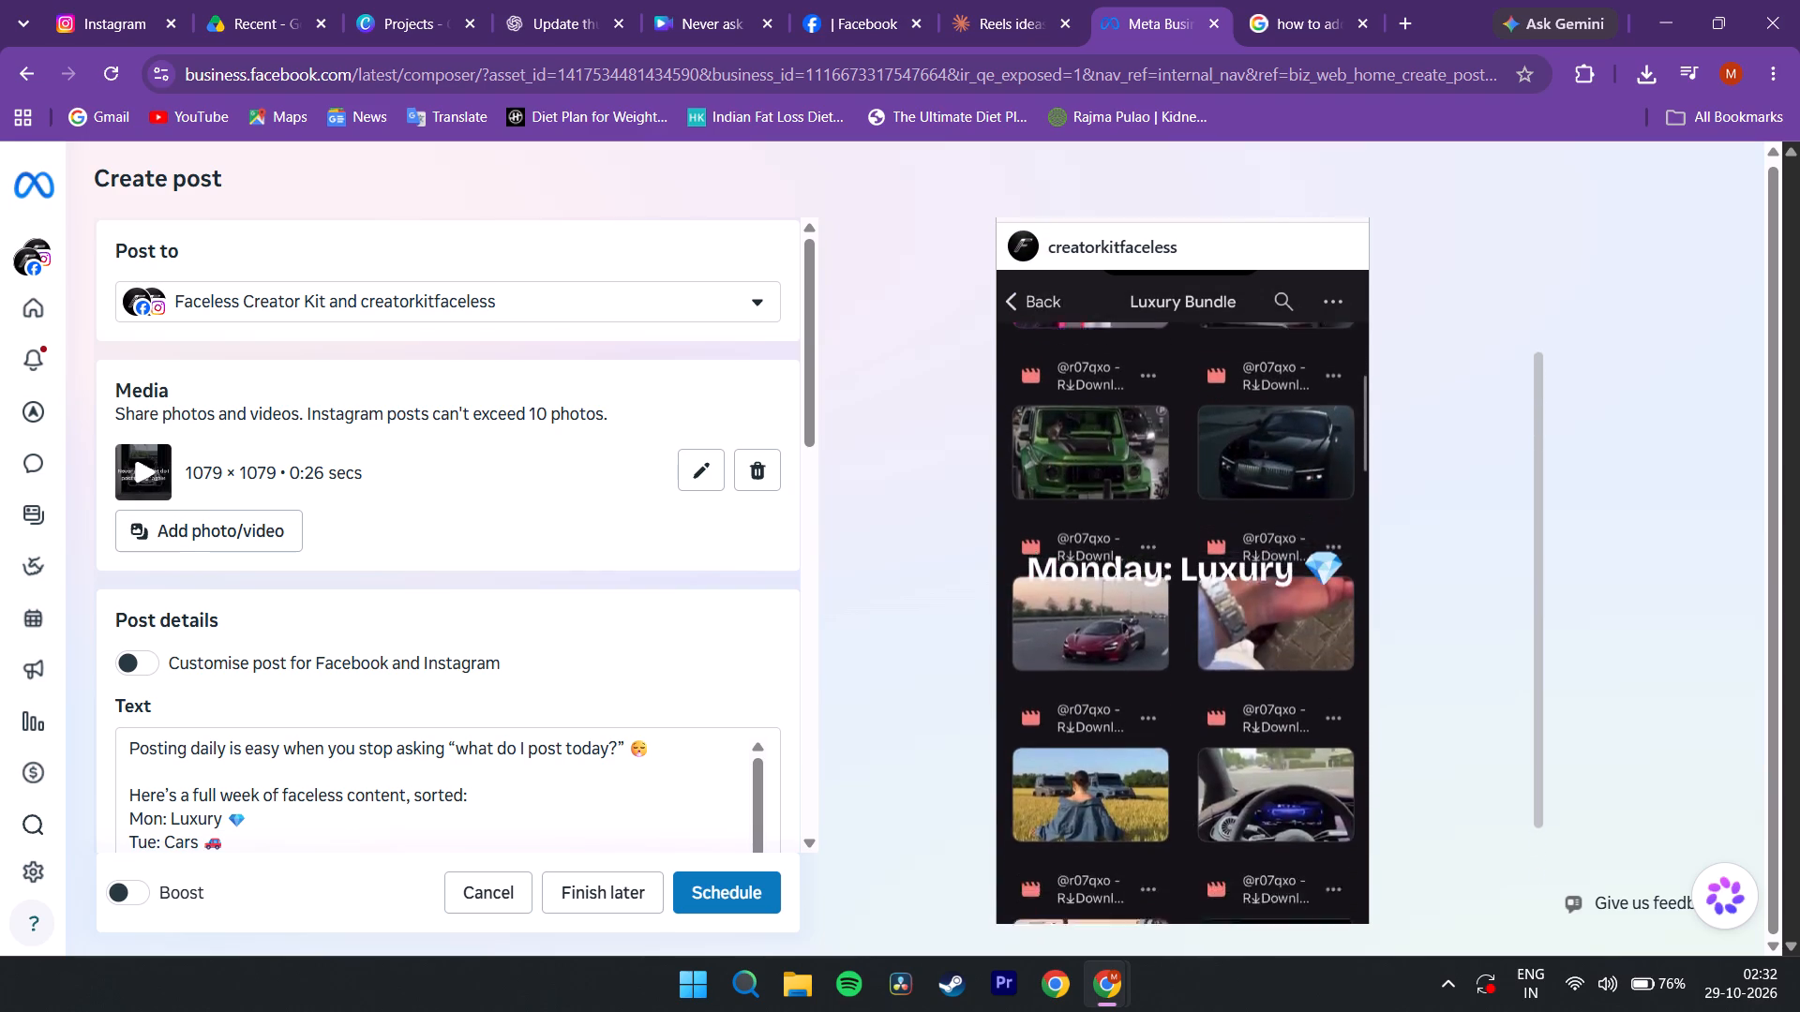
scroll(942, 650, down, 2)
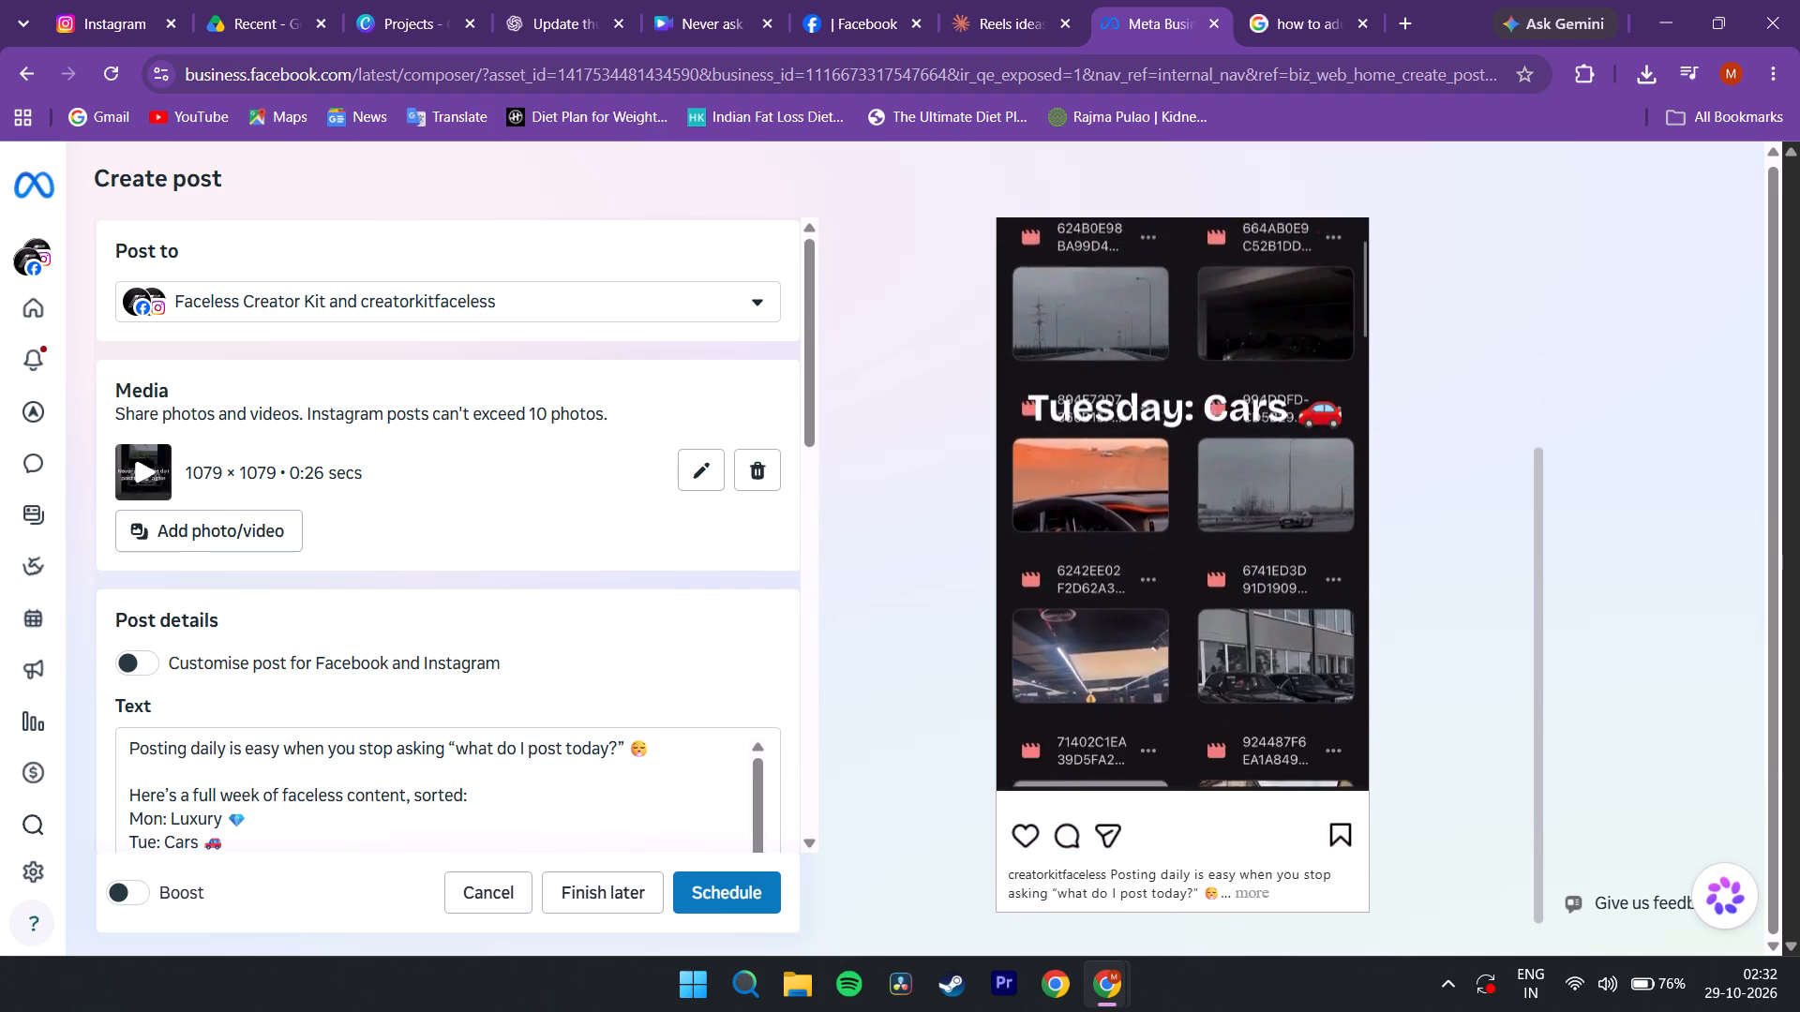
Review the caption, publishing times and privacy, and schedule the post for Facebook and Instagram on 29 October 2026 at 16:30.
scroll(609, 636, down, 4)
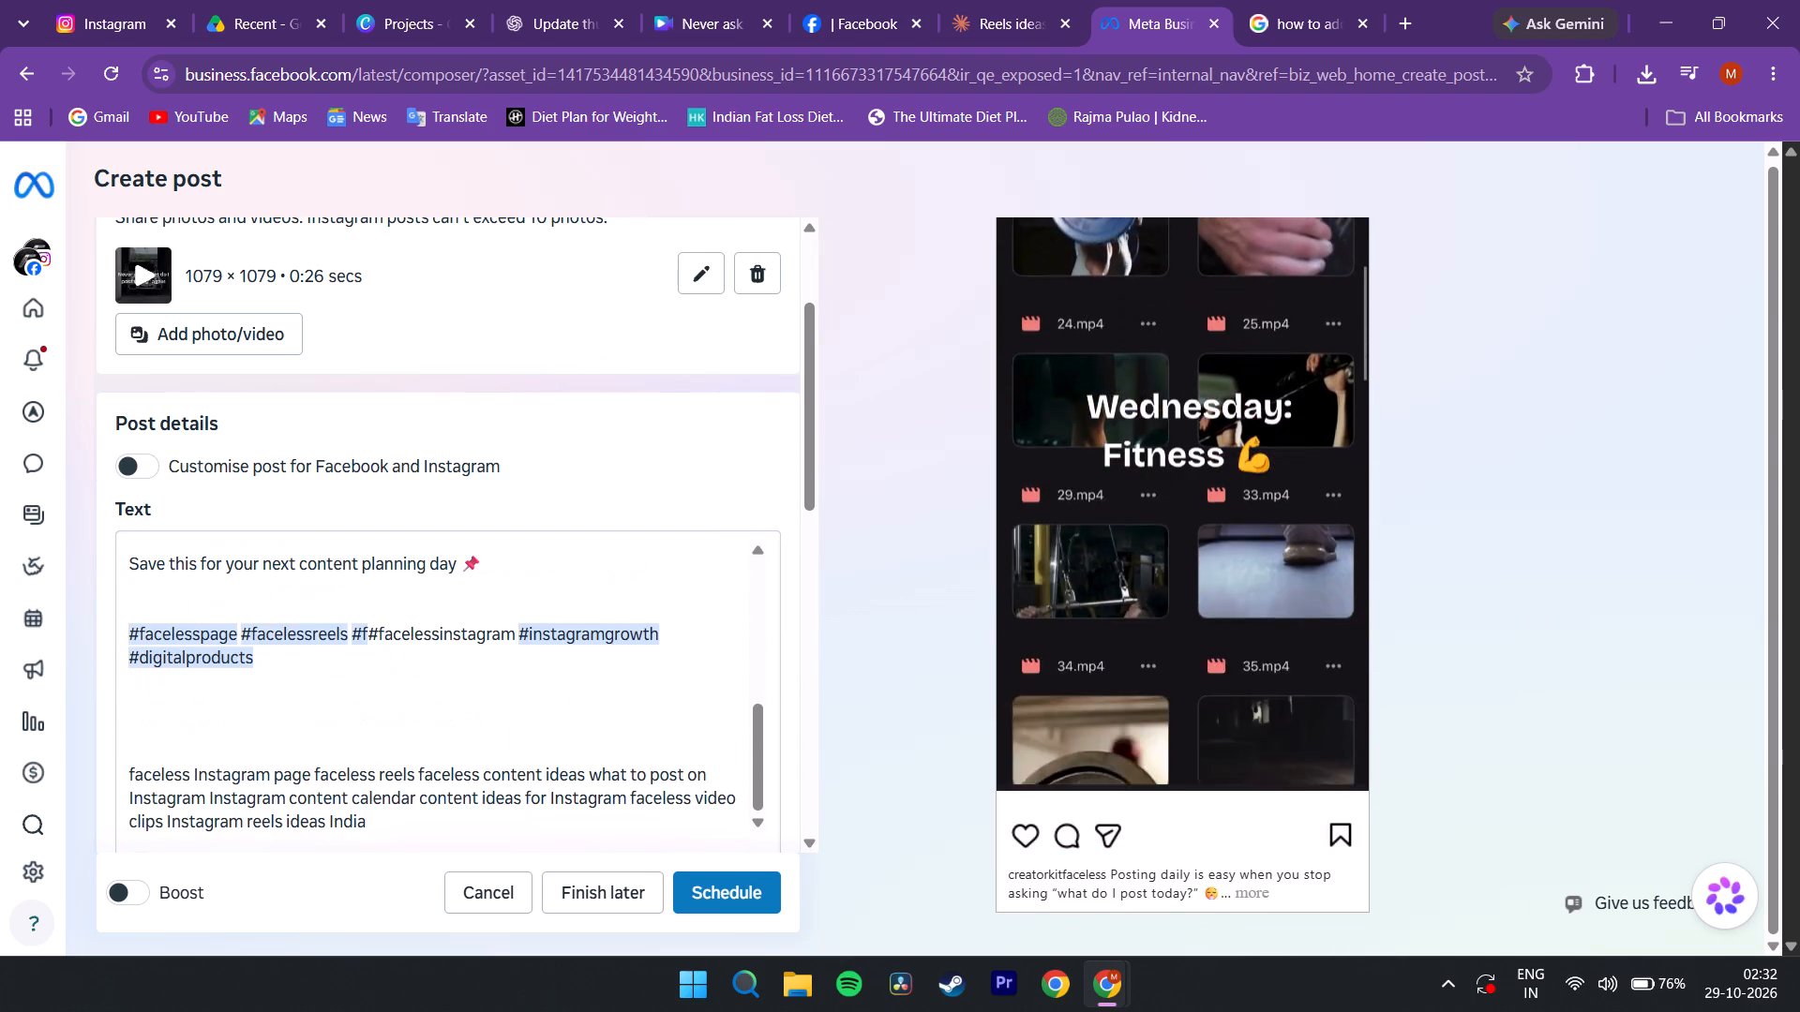
scroll(609, 636, down, 6)
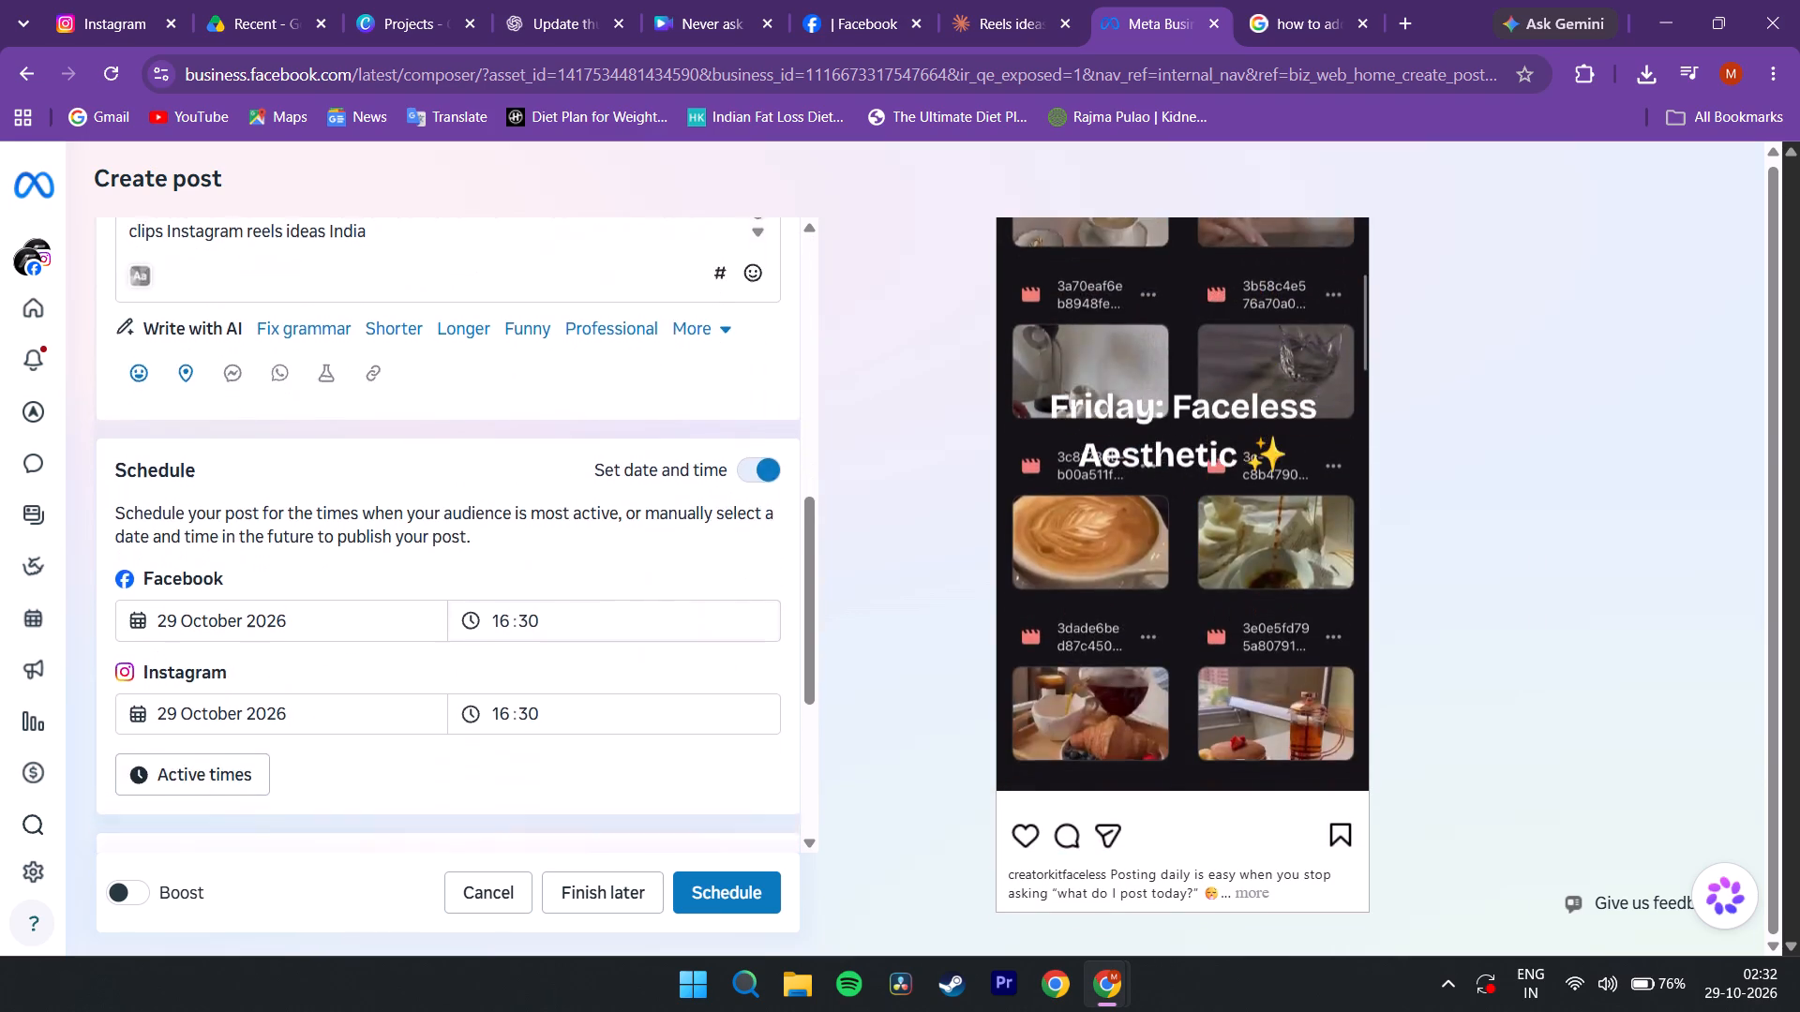
scroll(609, 636, down, 4)
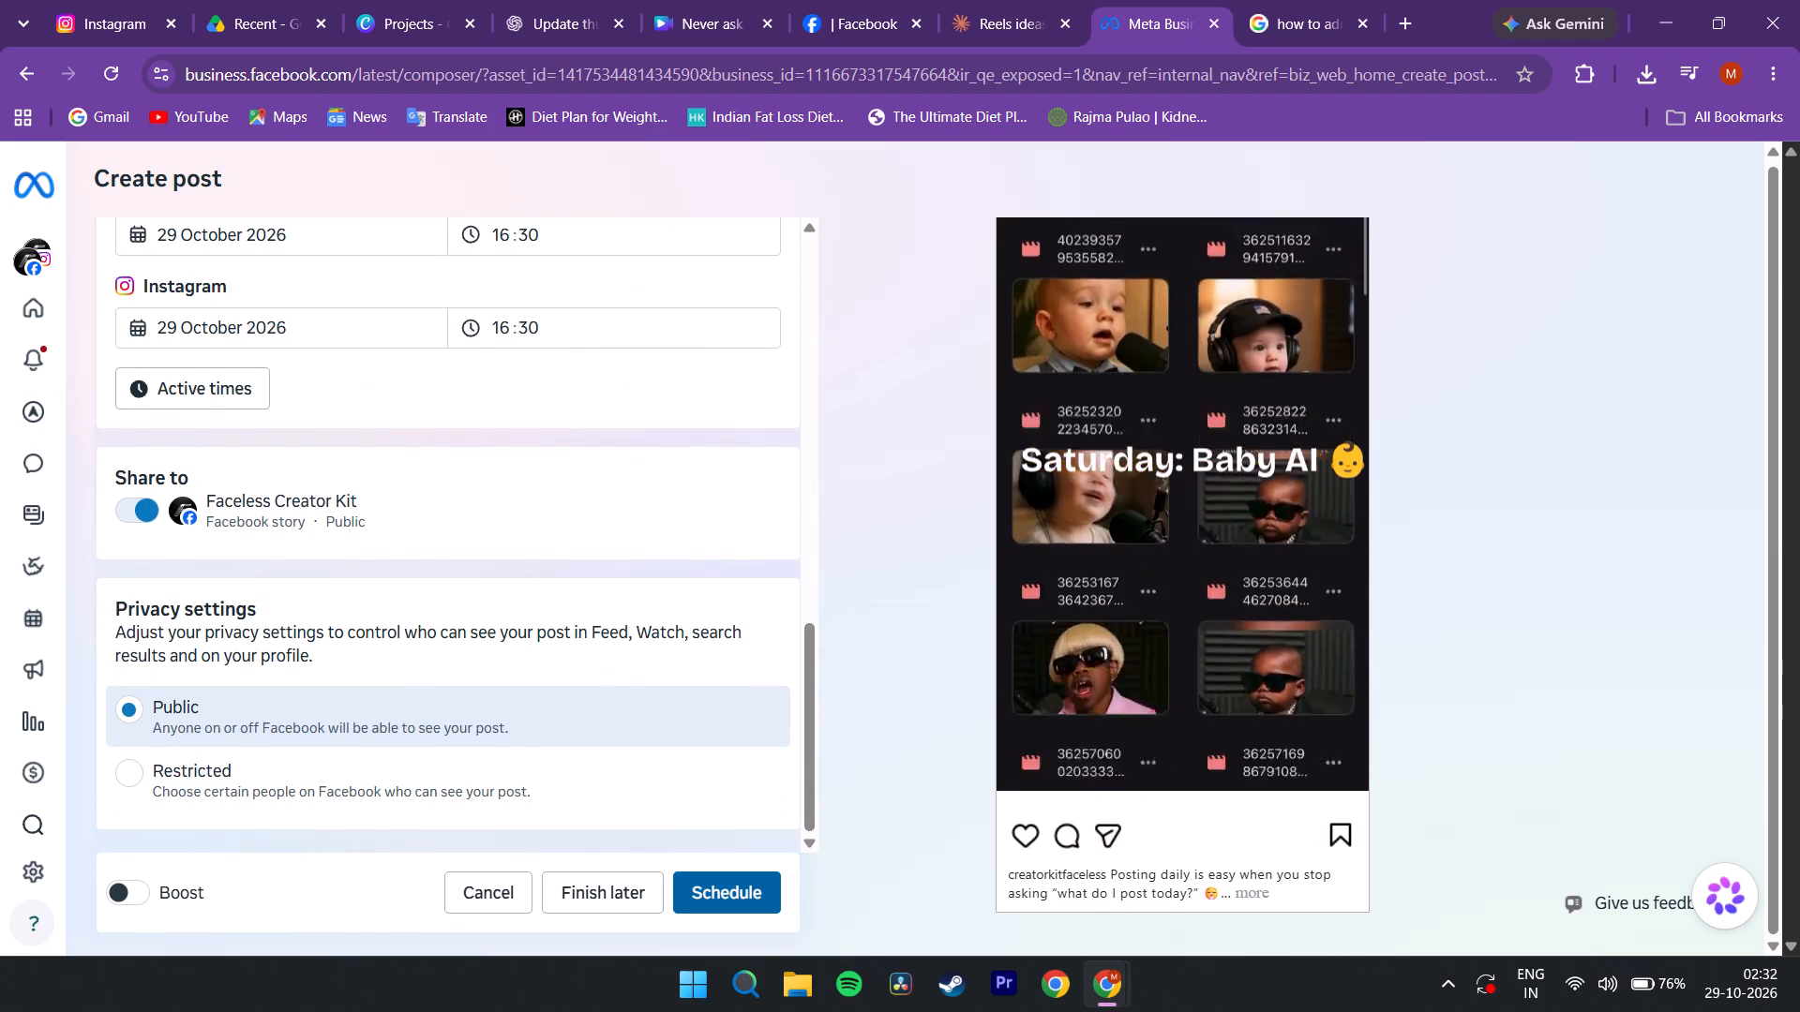
click(714, 888)
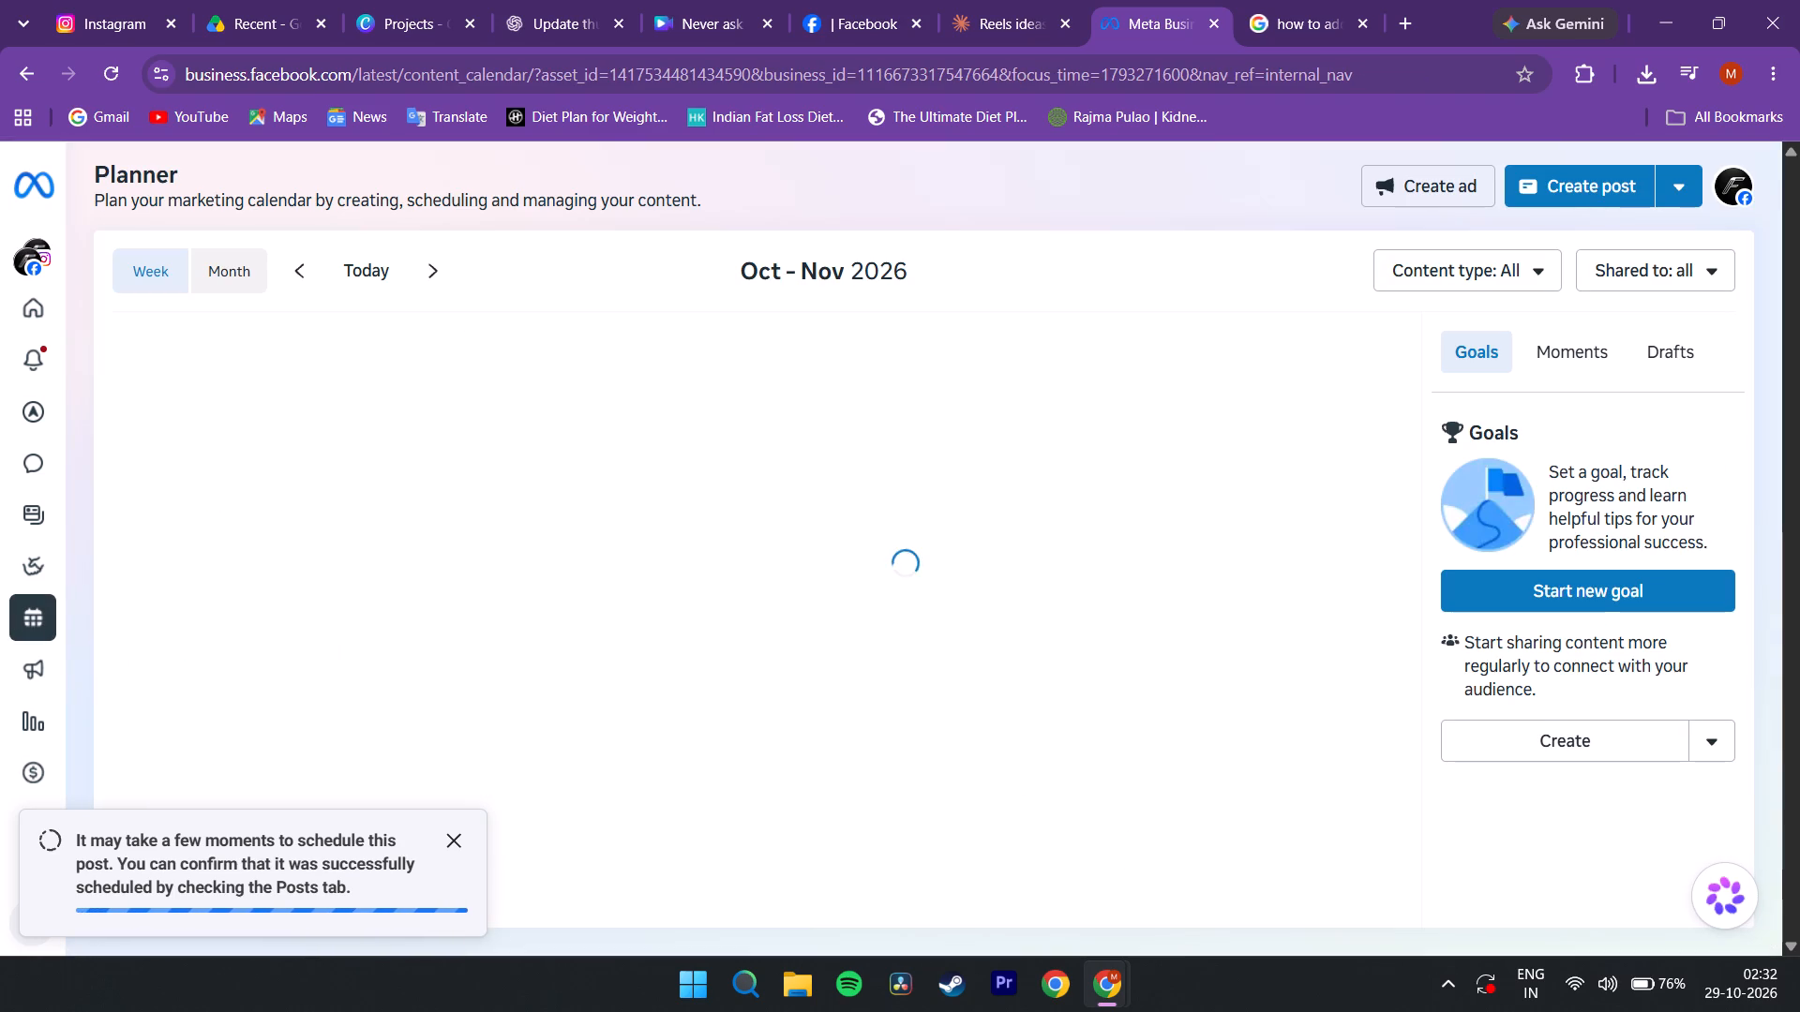
Examine the Planner's weekly calendar for the scheduled post on Thursday 29.
scroll(636, 797, down, 1)
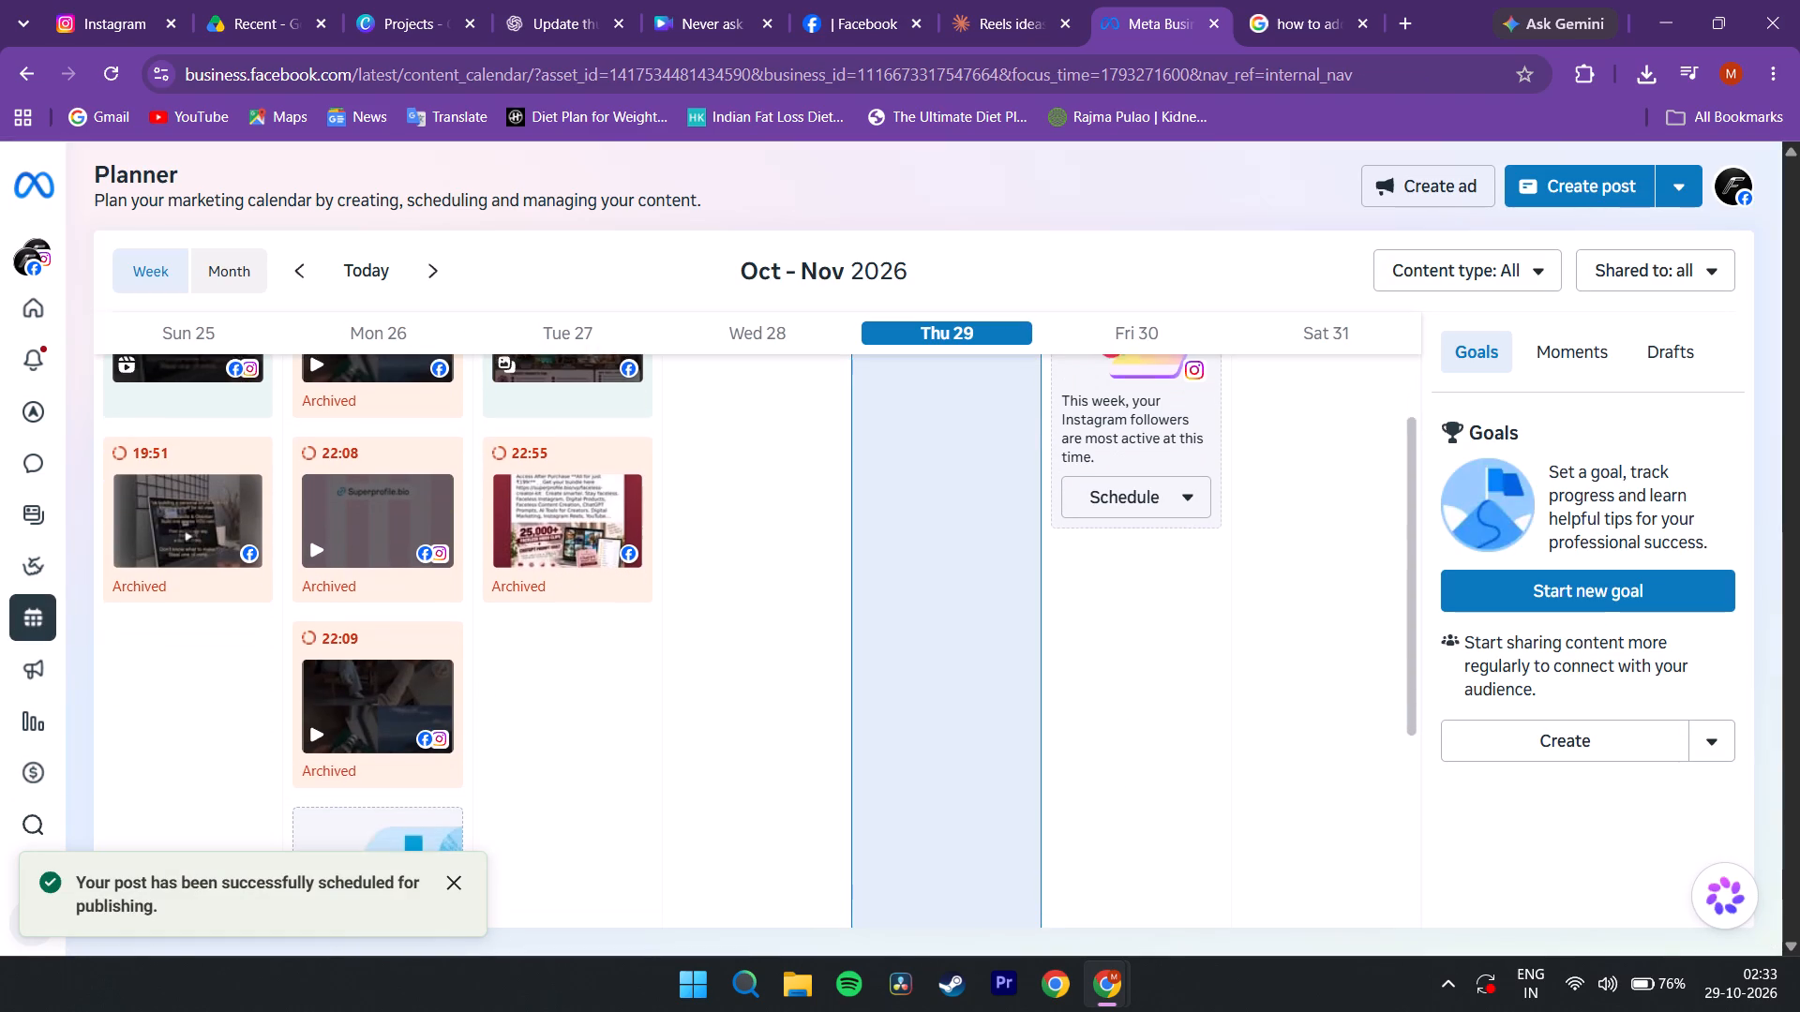
scroll(636, 797, down, 1)
scroll(595, 702, down, 1)
scroll(595, 702, up, 2)
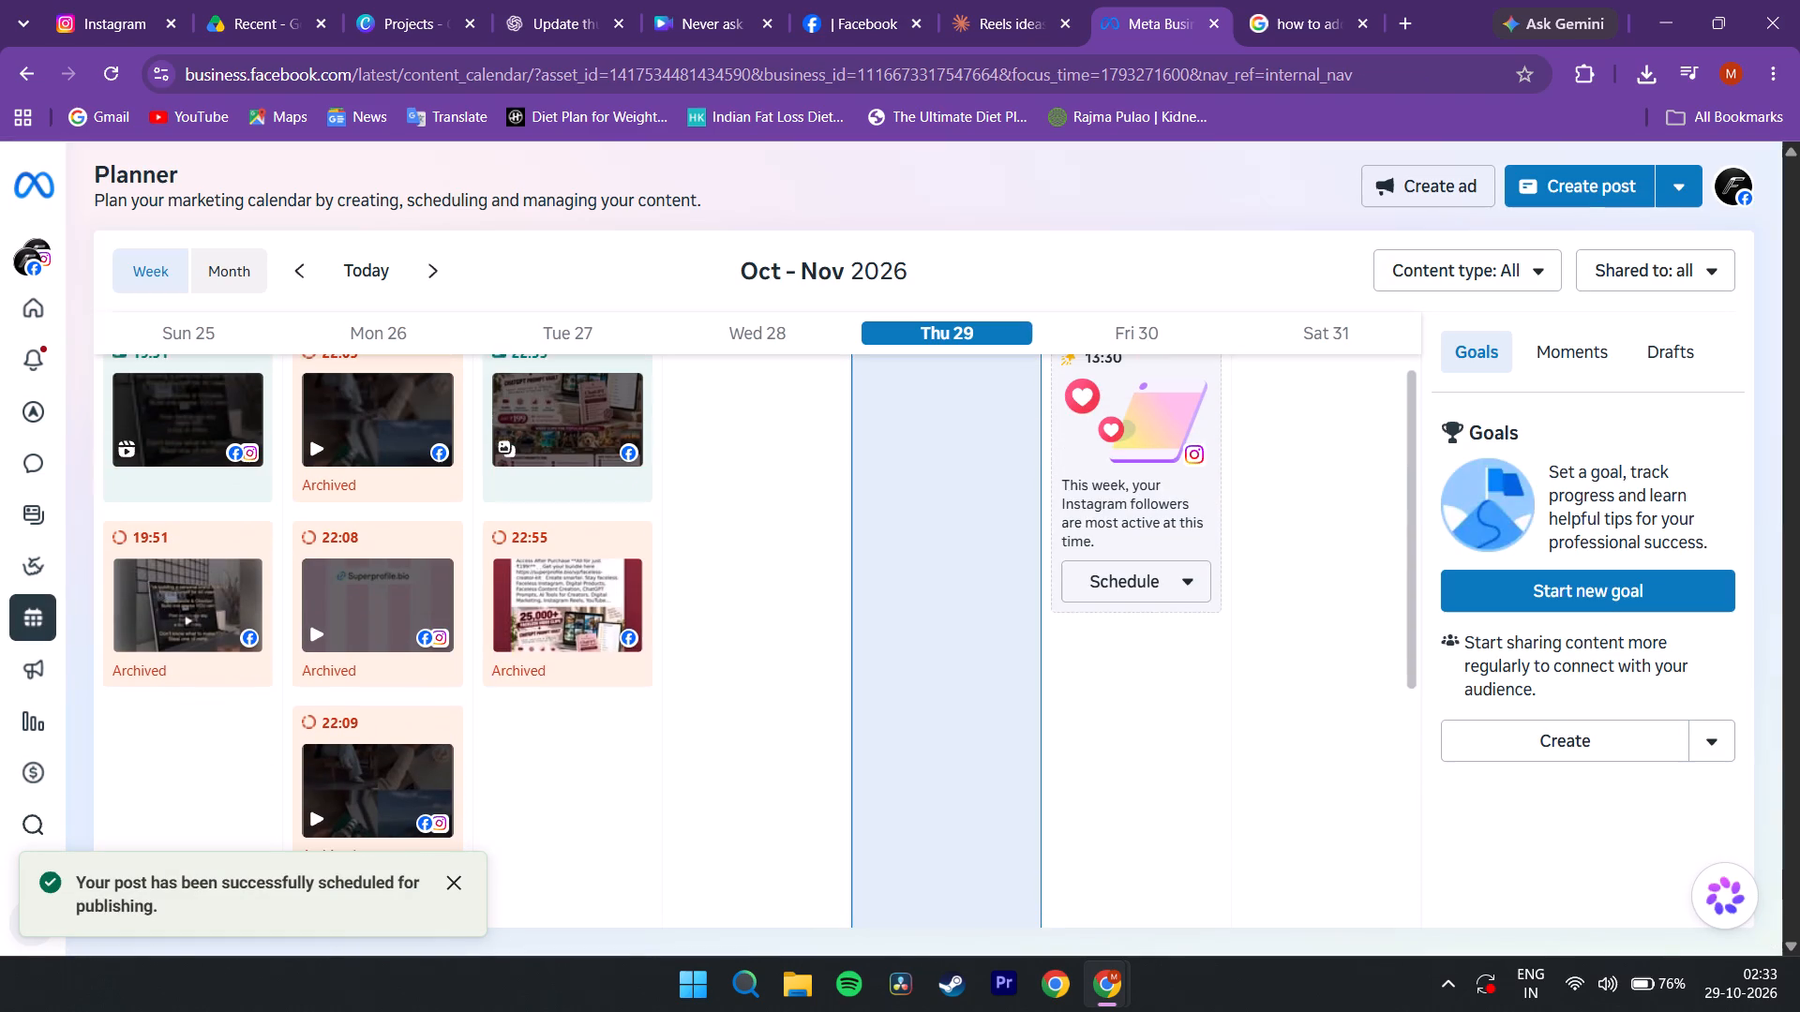
scroll(595, 702, up, 2)
scroll(729, 667, down, 2)
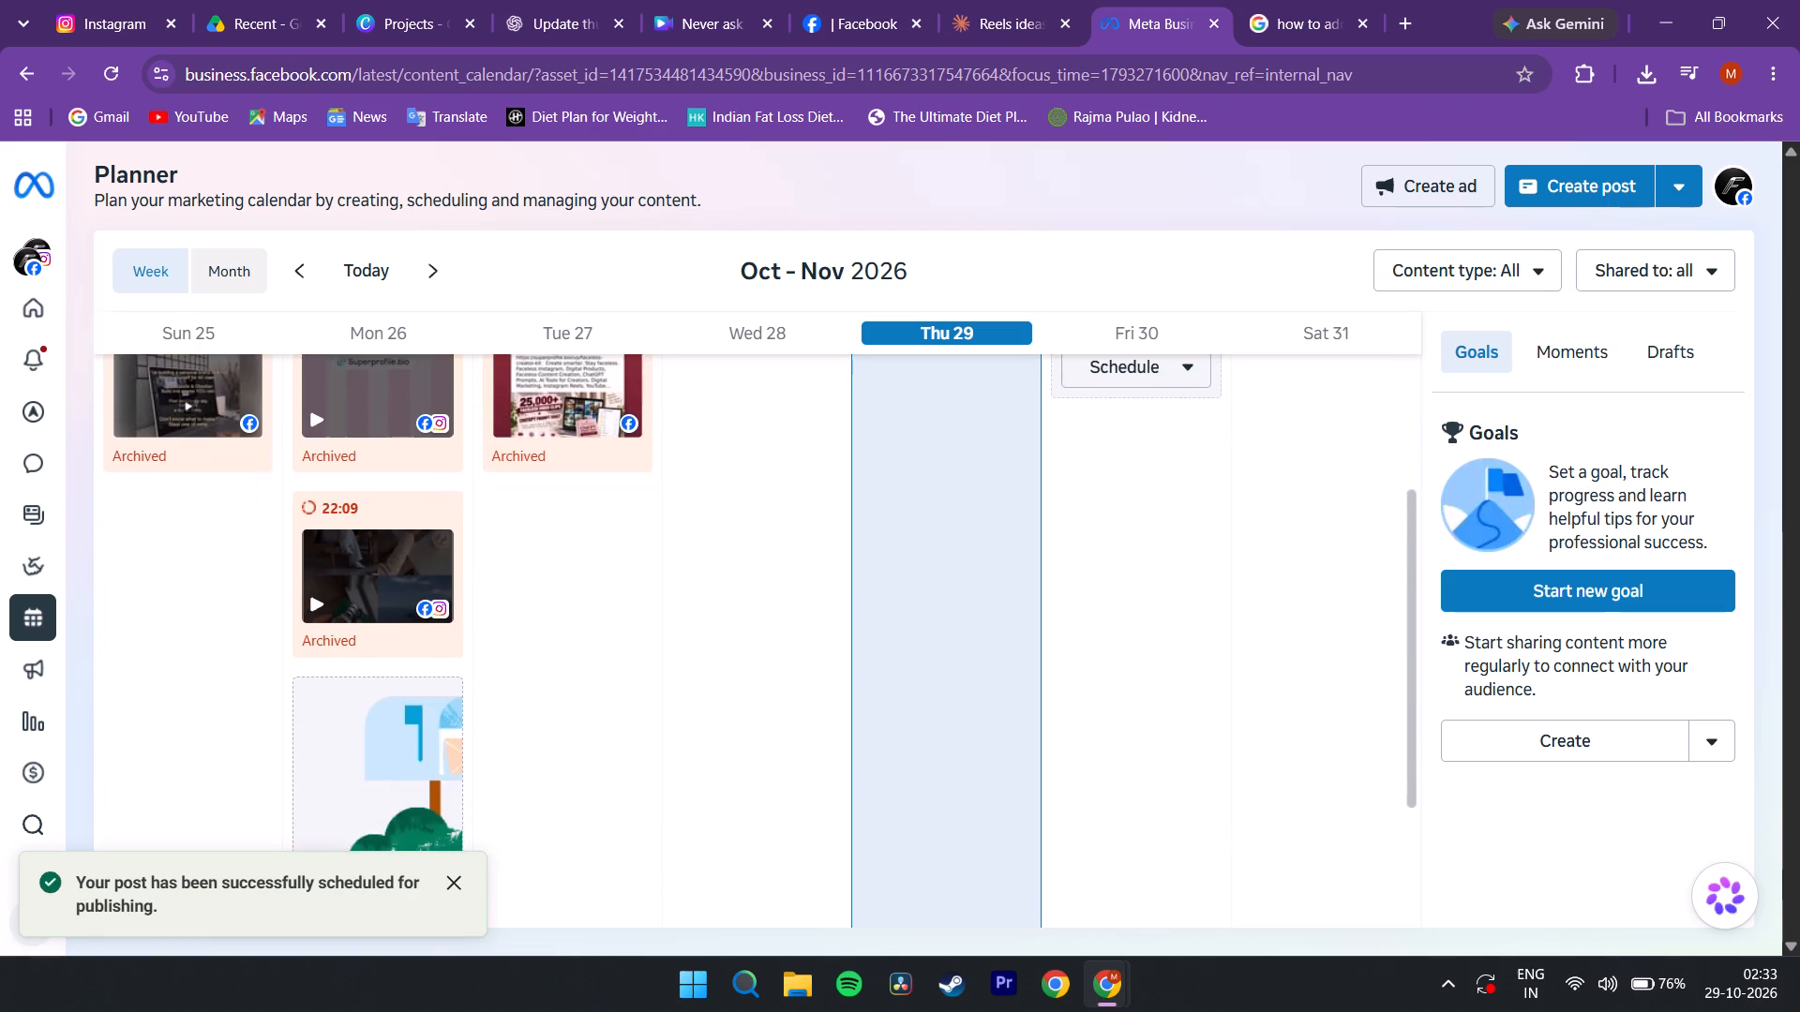
scroll(729, 667, down, 2)
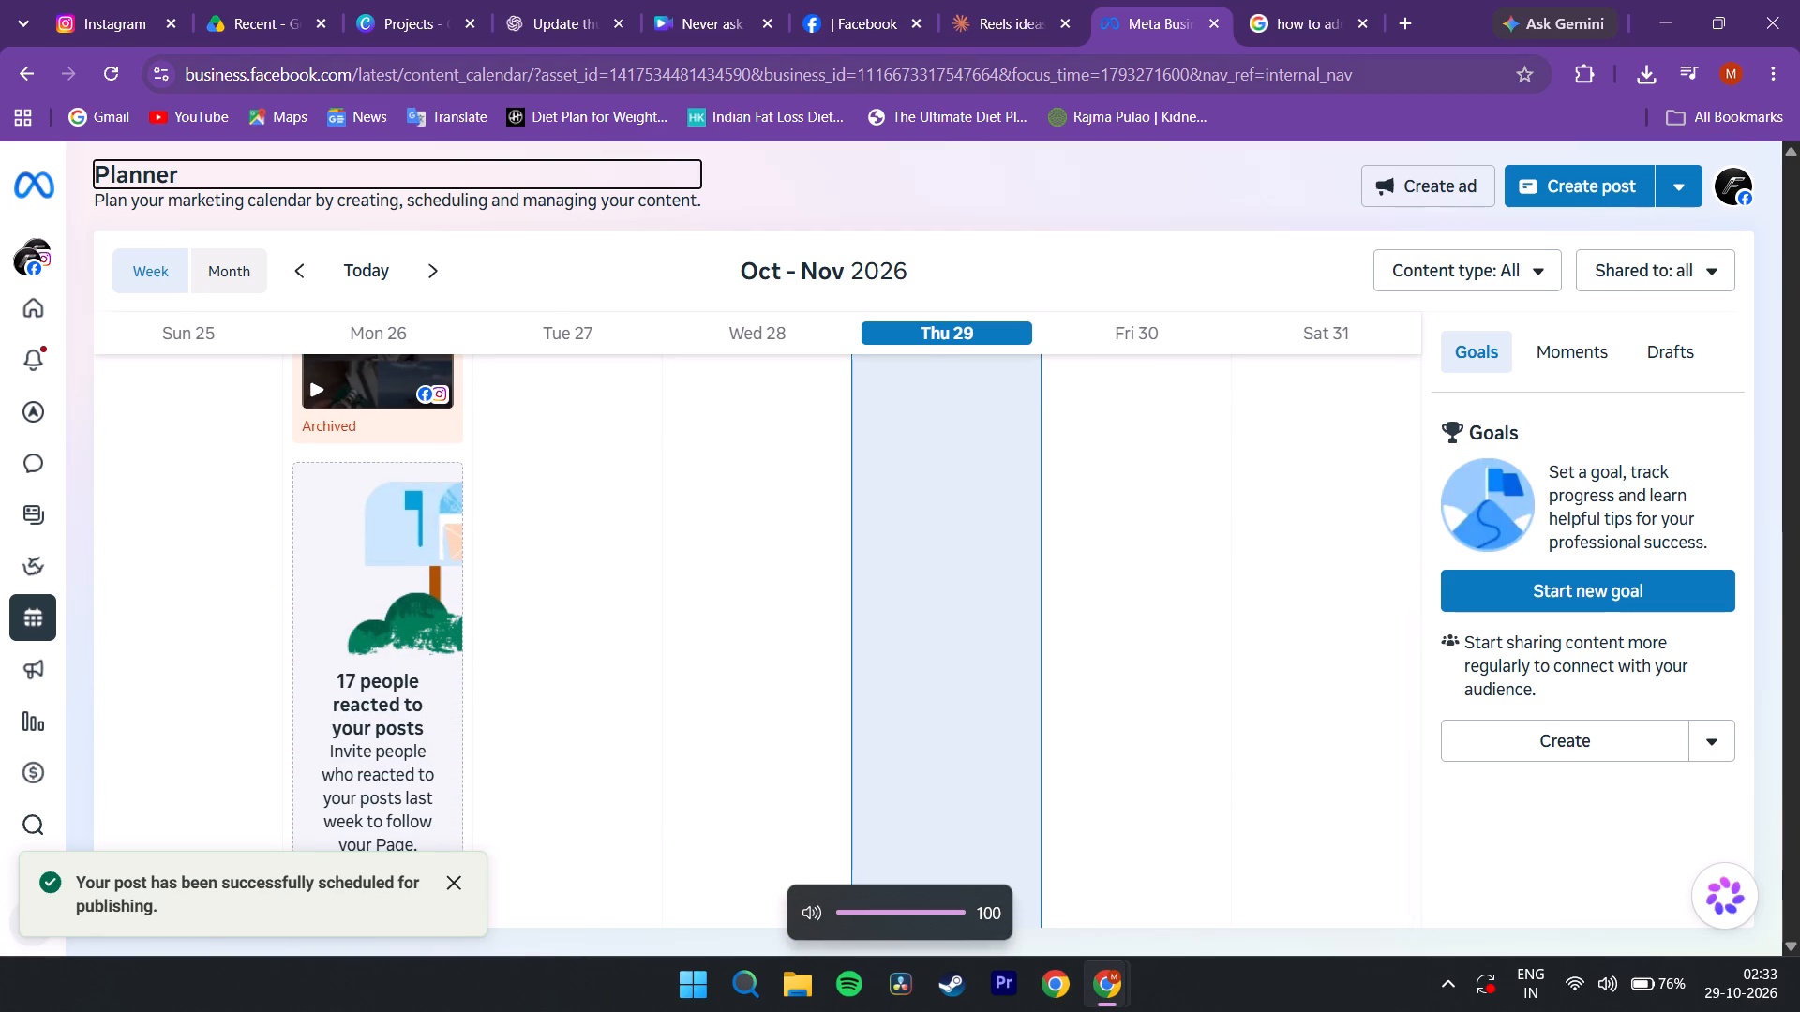
Go back to the post composer and examine its media, scheduling, privacy and preview options.
click(35, 71)
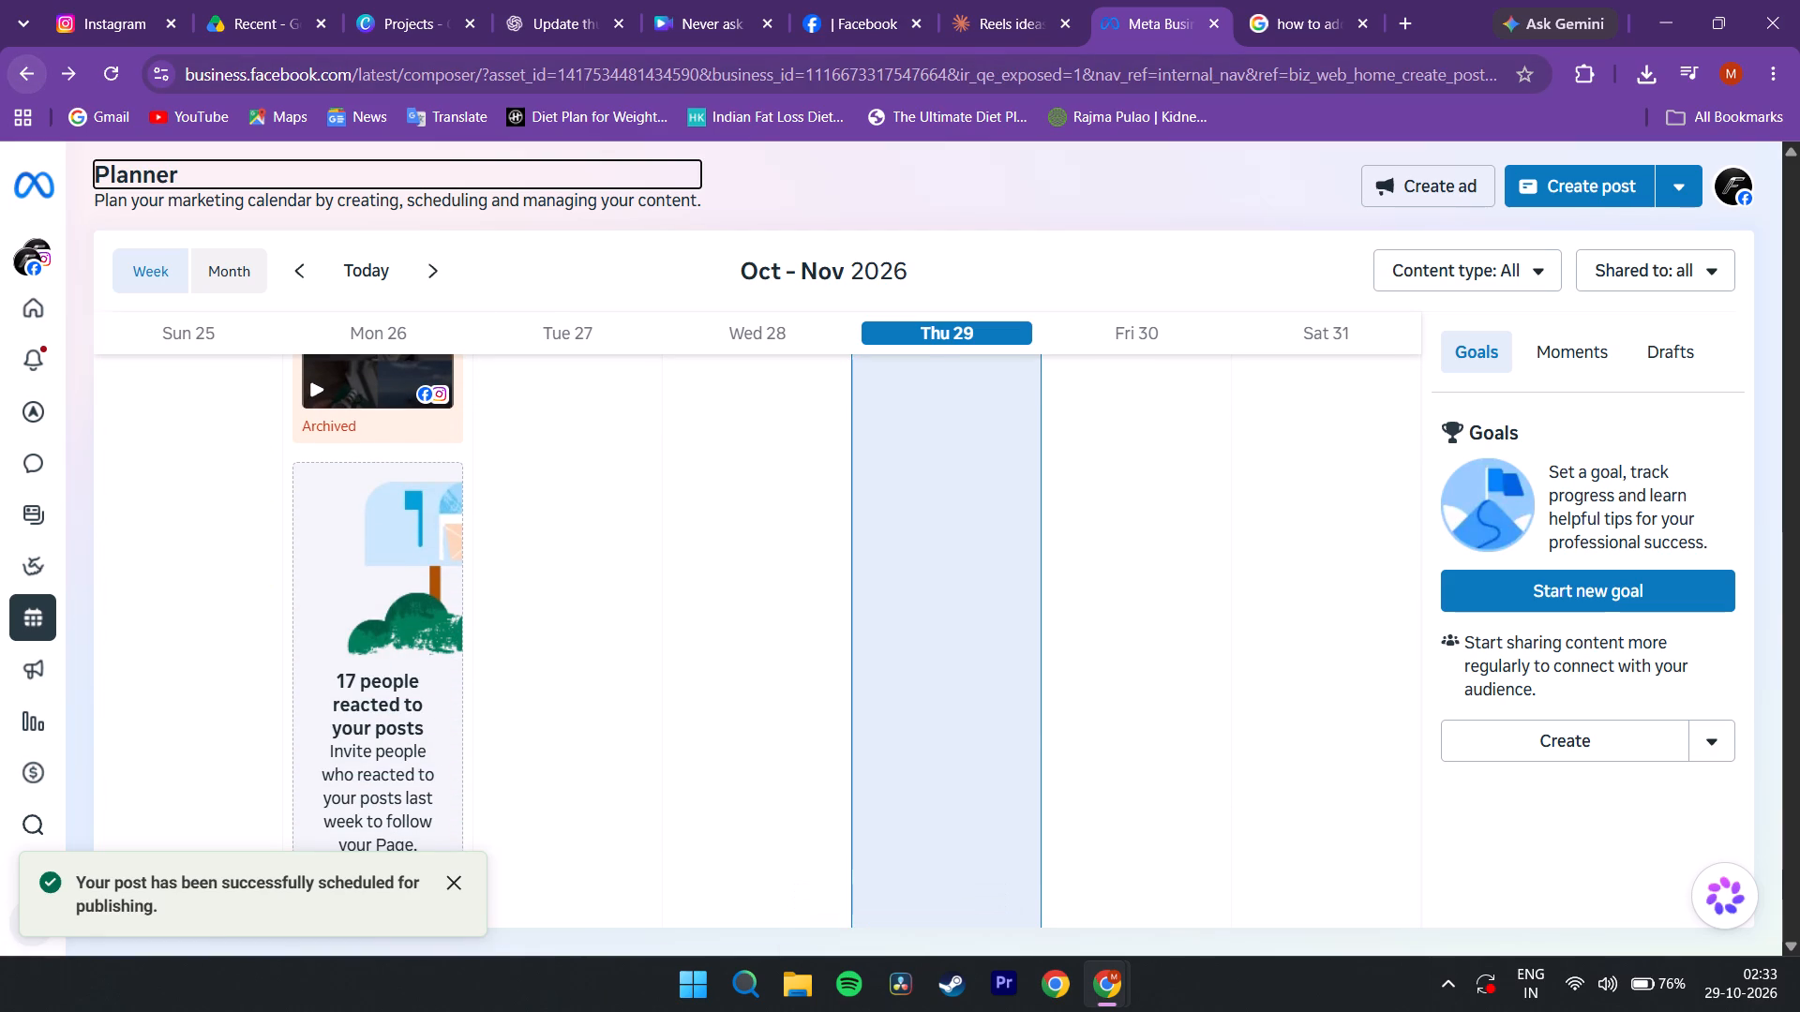
scroll(457, 567, down, 1)
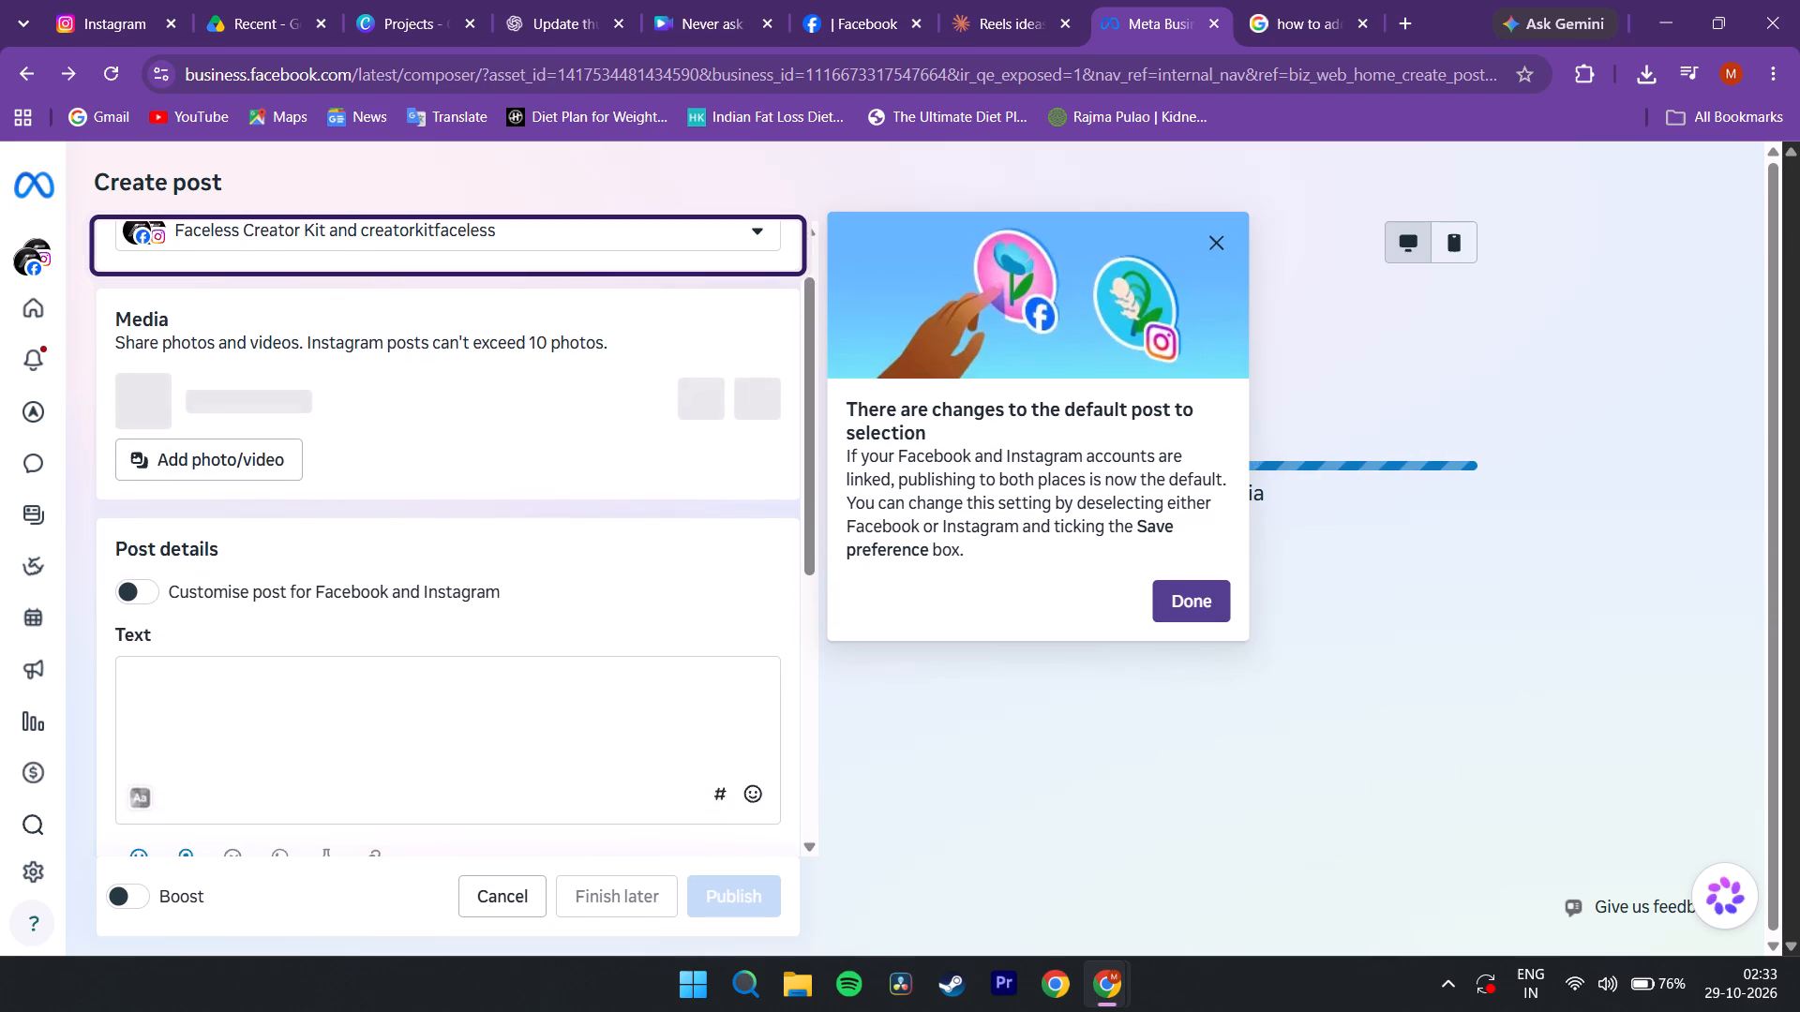
scroll(457, 567, down, 1)
scroll(906, 565, down, 1)
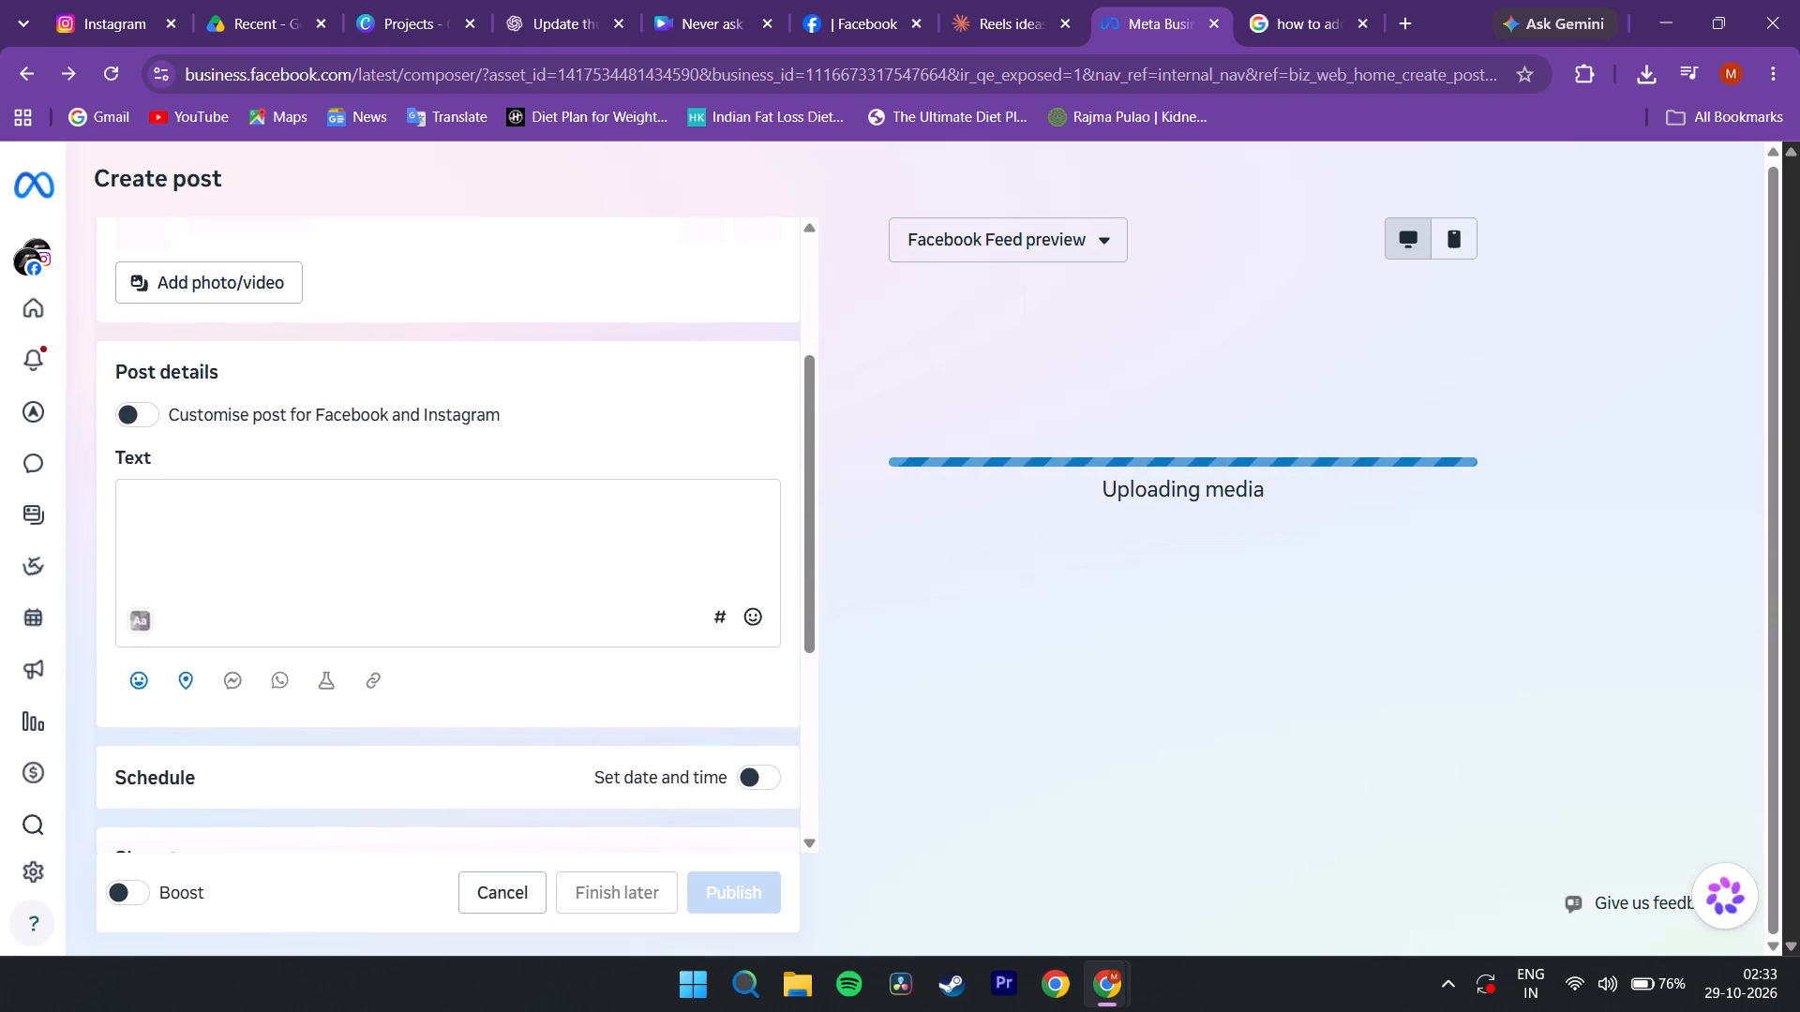
scroll(906, 565, down, 1)
scroll(906, 565, up, 2)
click(1059, 239)
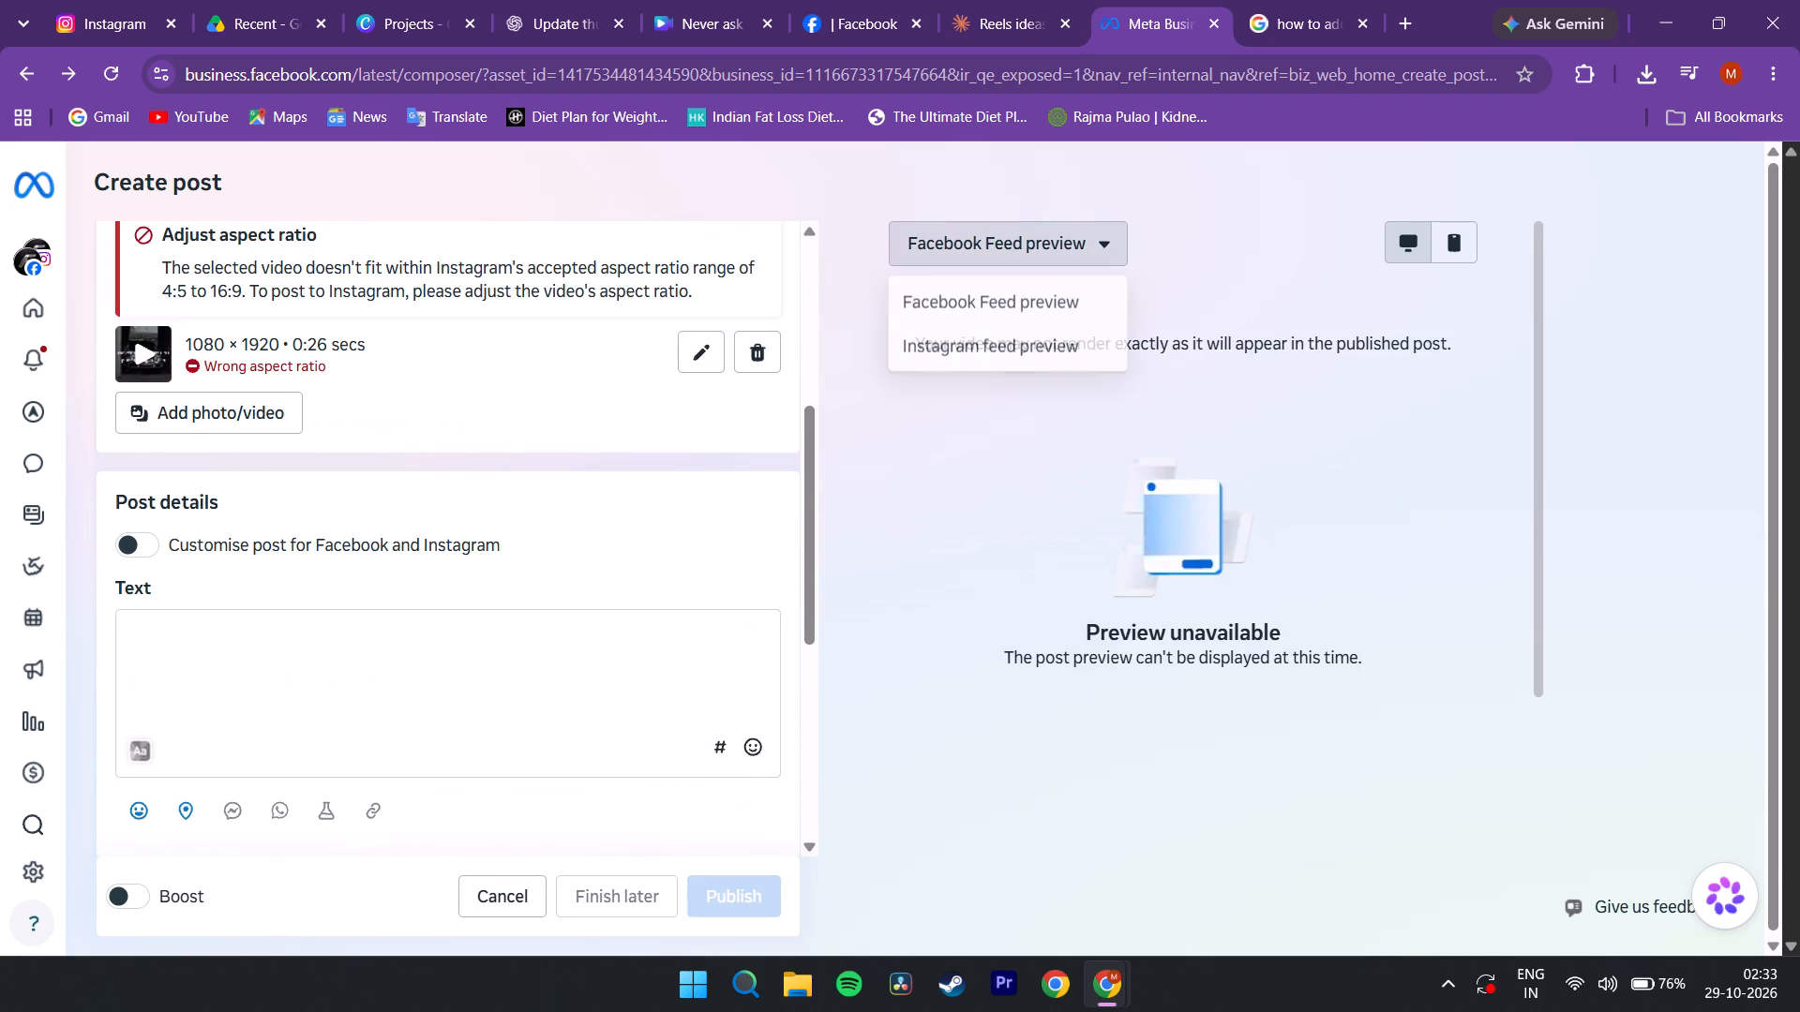
scroll(506, 434, down, 3)
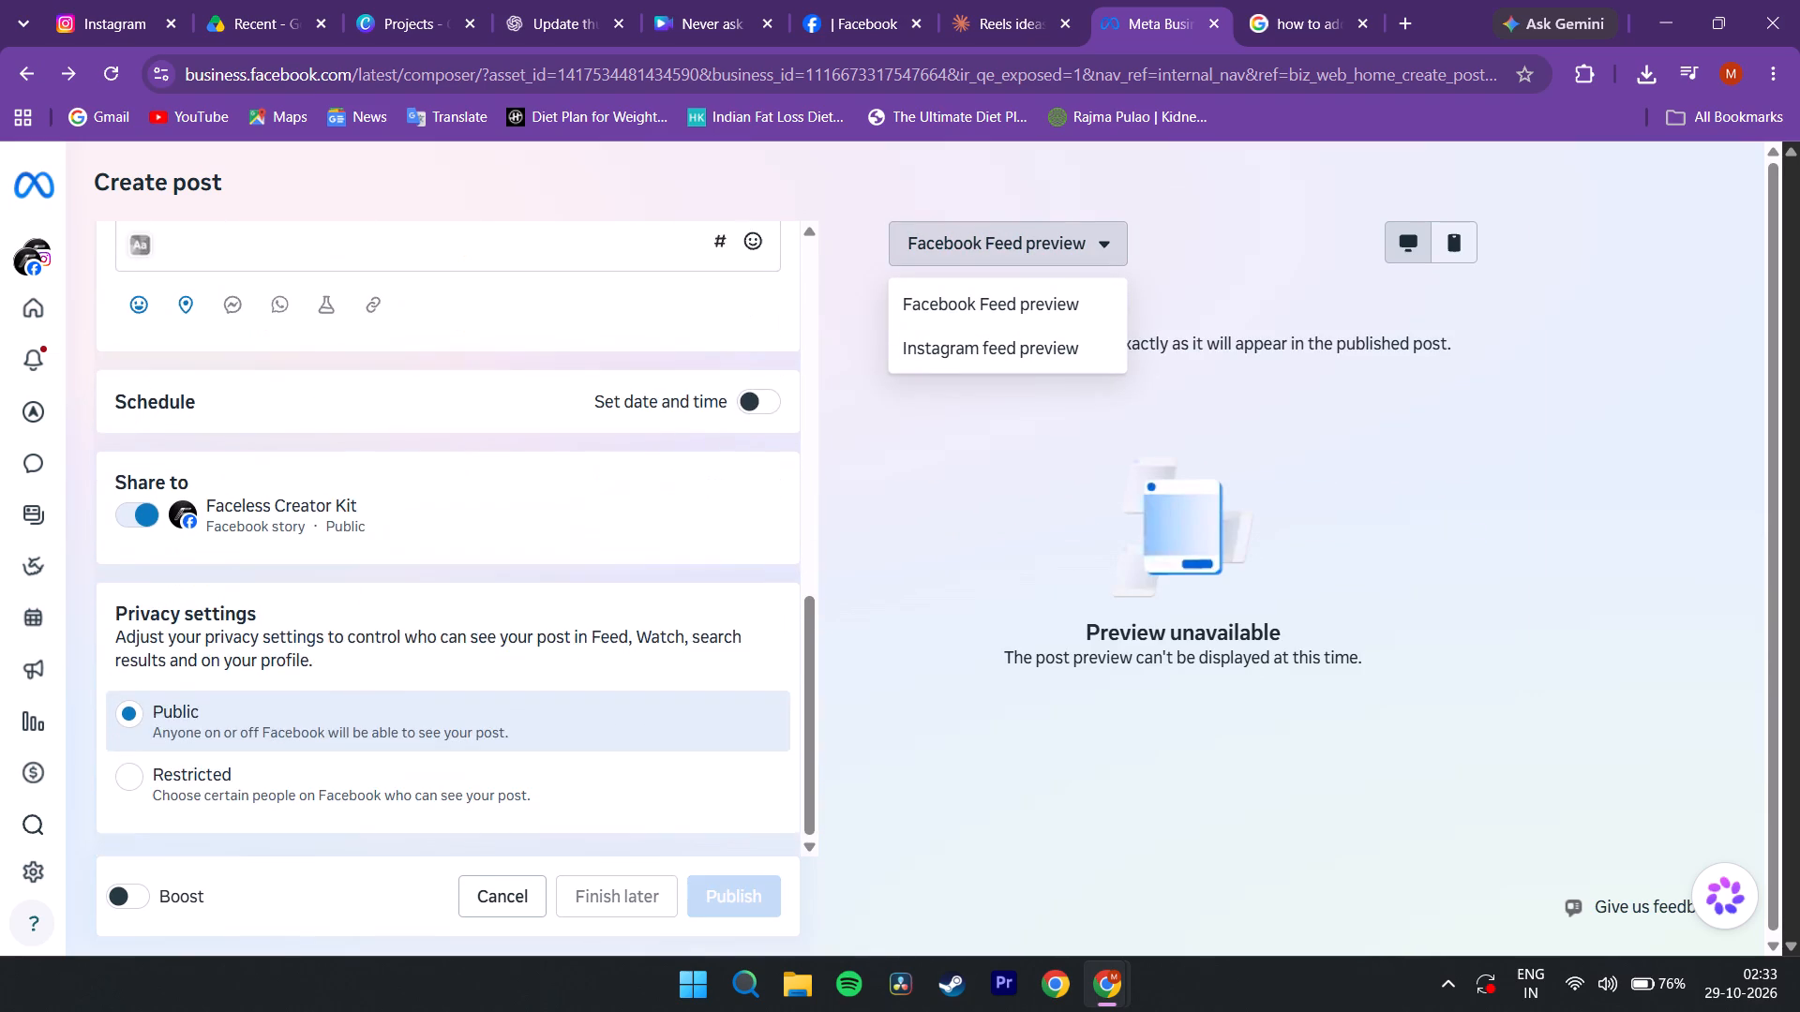
scroll(506, 434, up, 5)
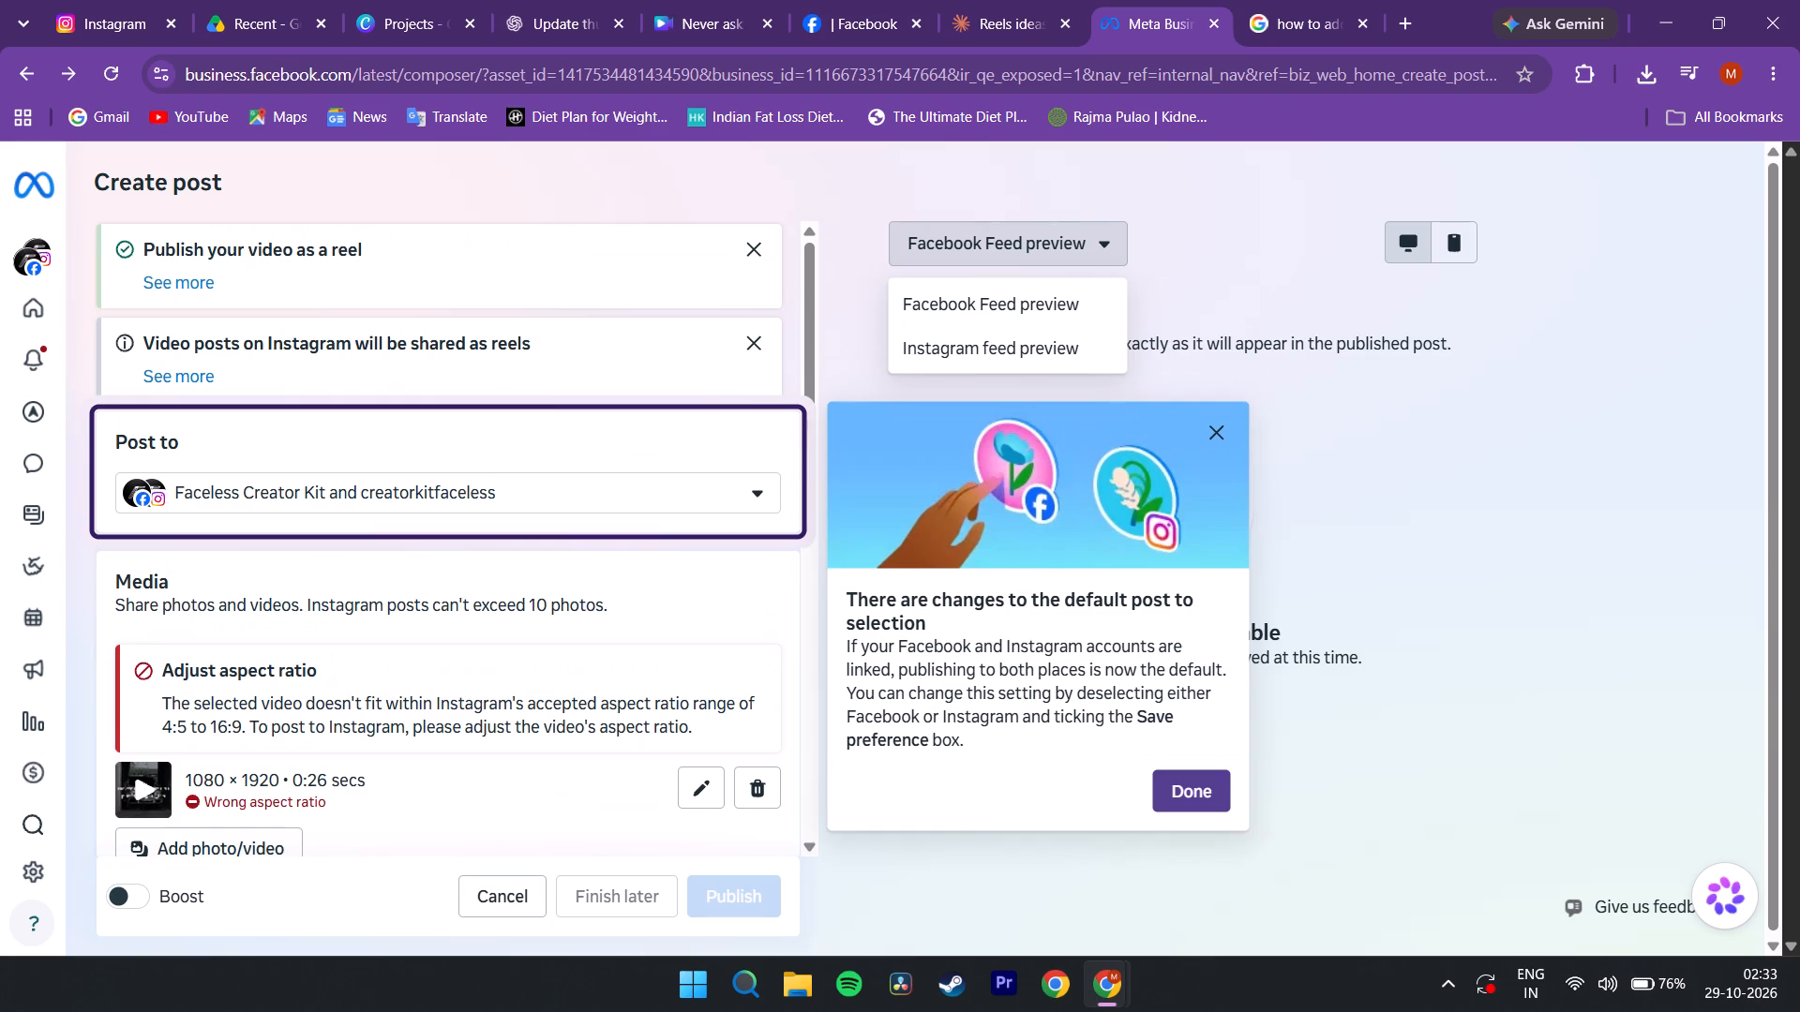
Dismiss the default post-to selection notice and examine the Facebook Feed preview of the video.
click(1184, 809)
scroll(1058, 763, down, 1)
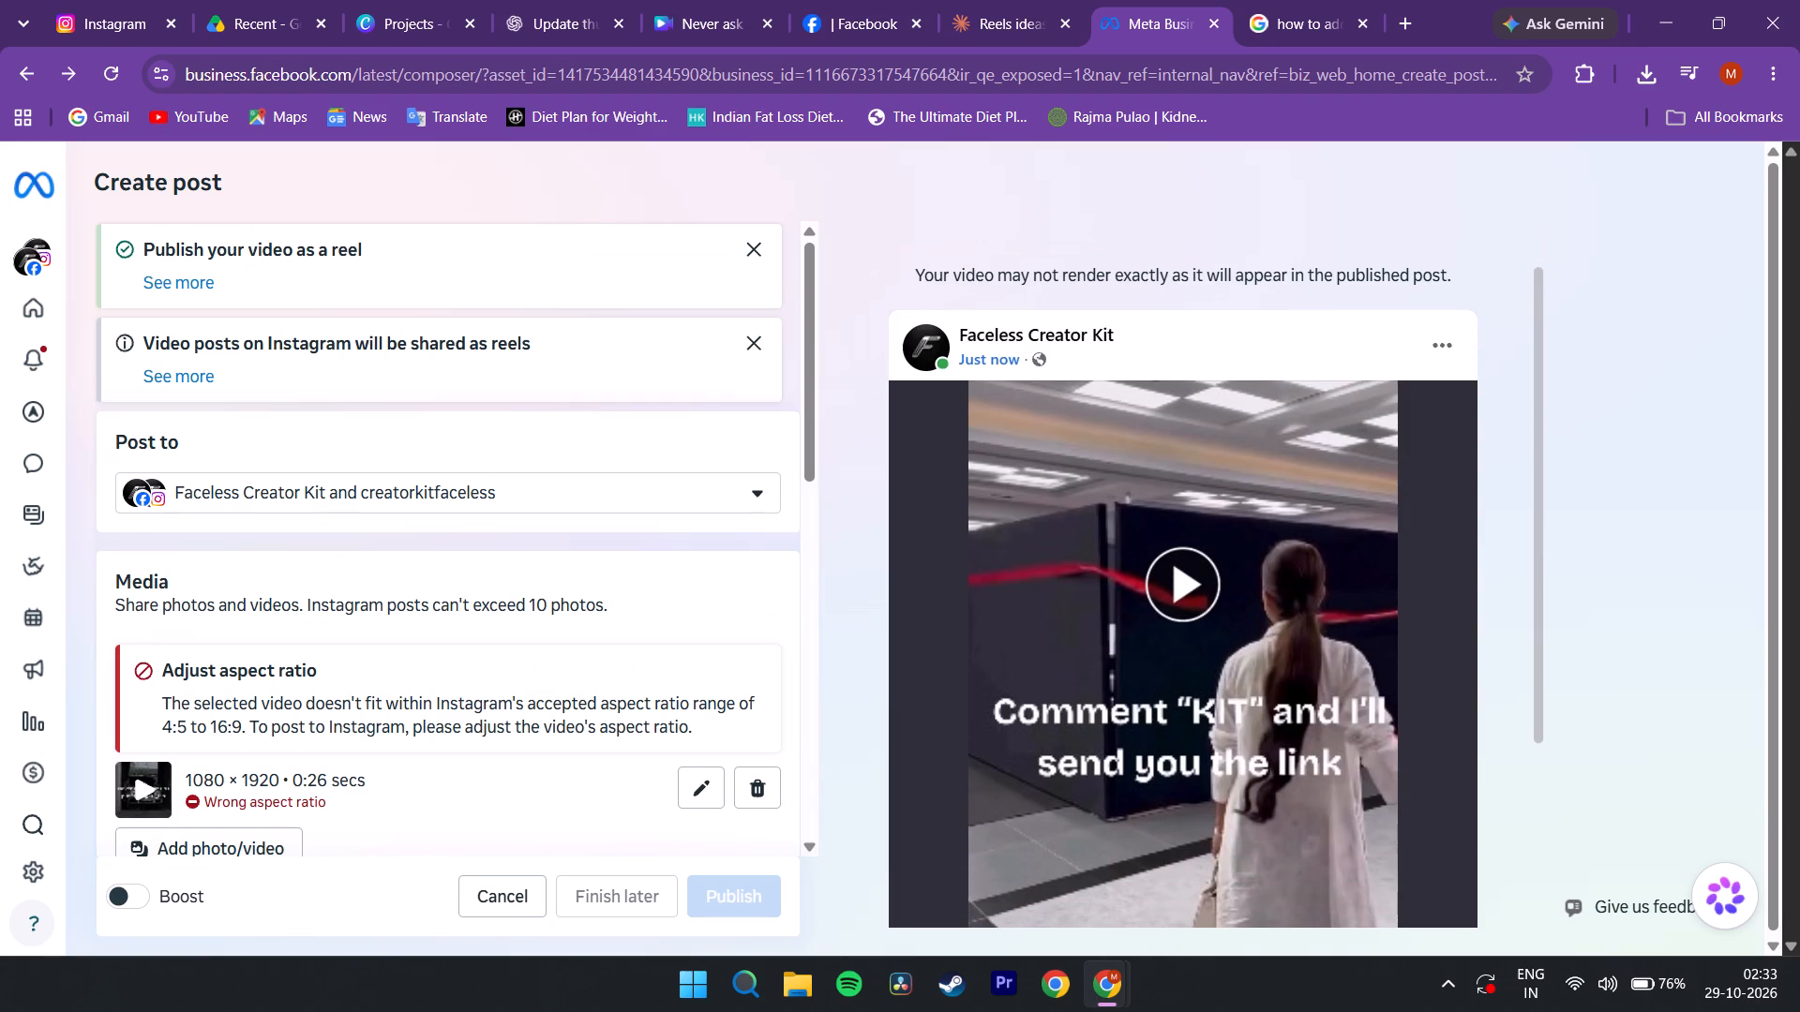
click(1170, 557)
scroll(1170, 557, down, 1)
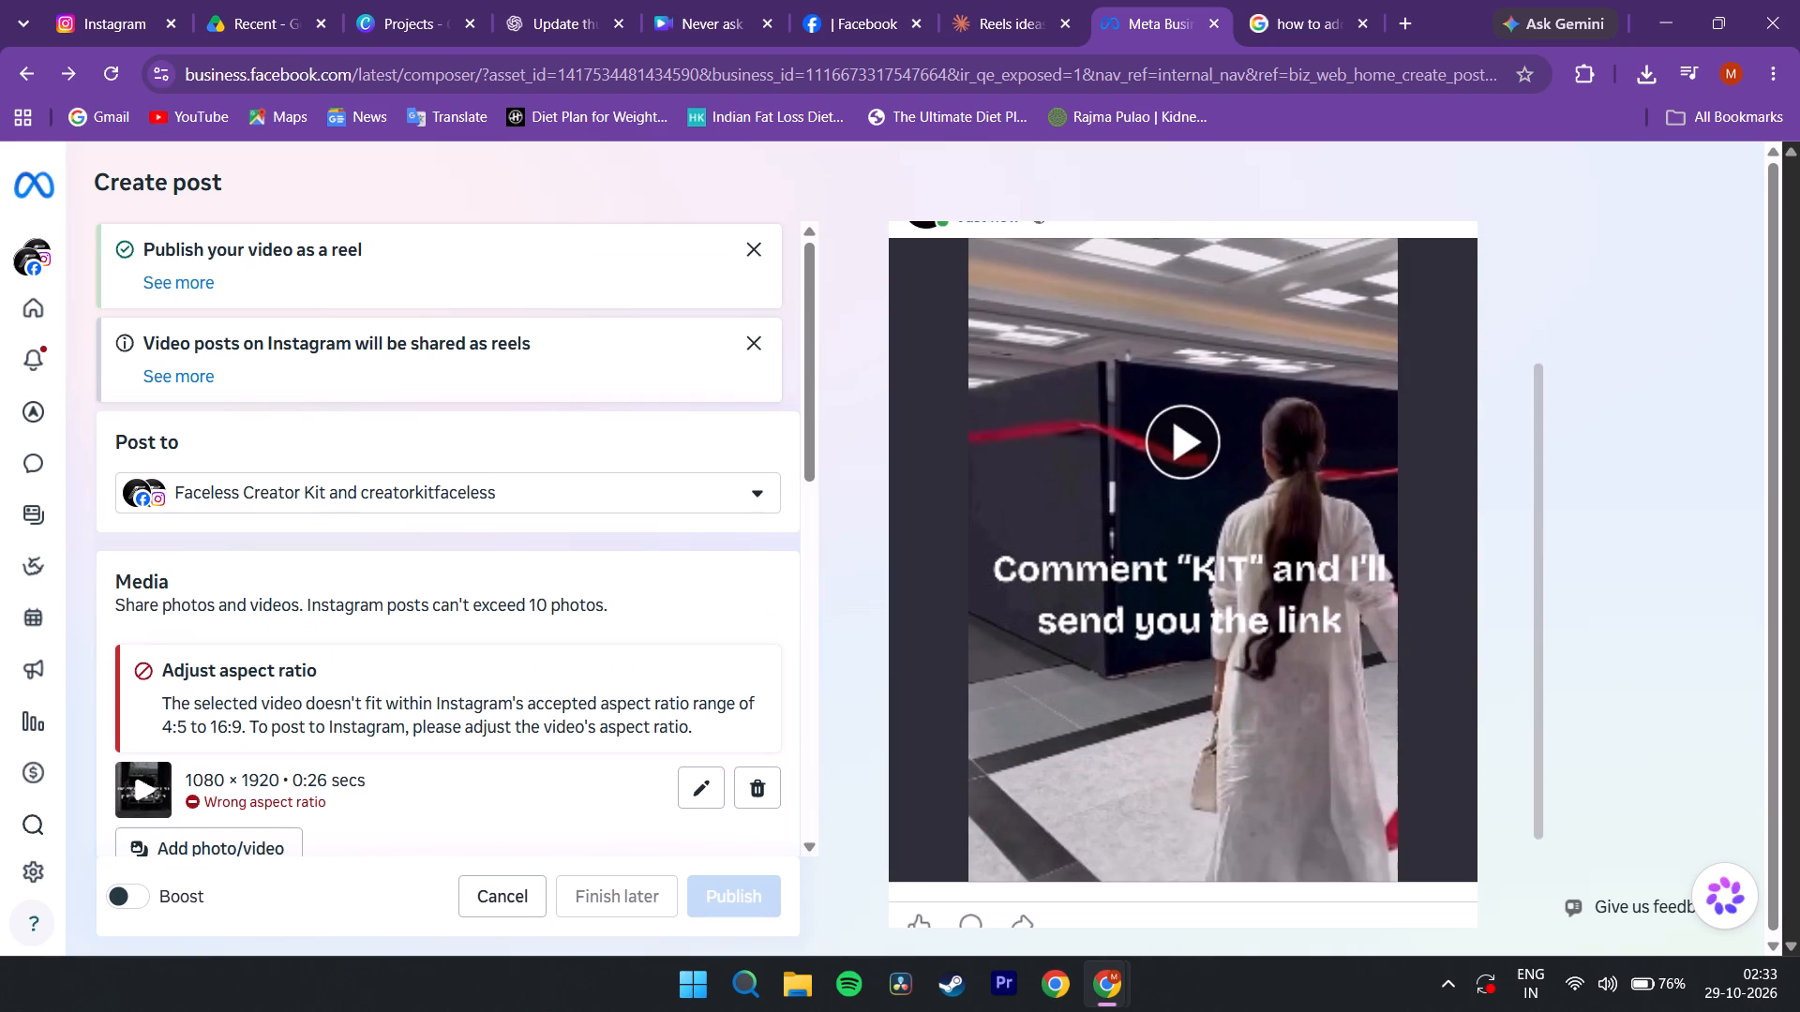
Switch to the Faceless Creator Kit Facebook Page and examine its Planner for the week of 25–31 October 2026.
click(878, 0)
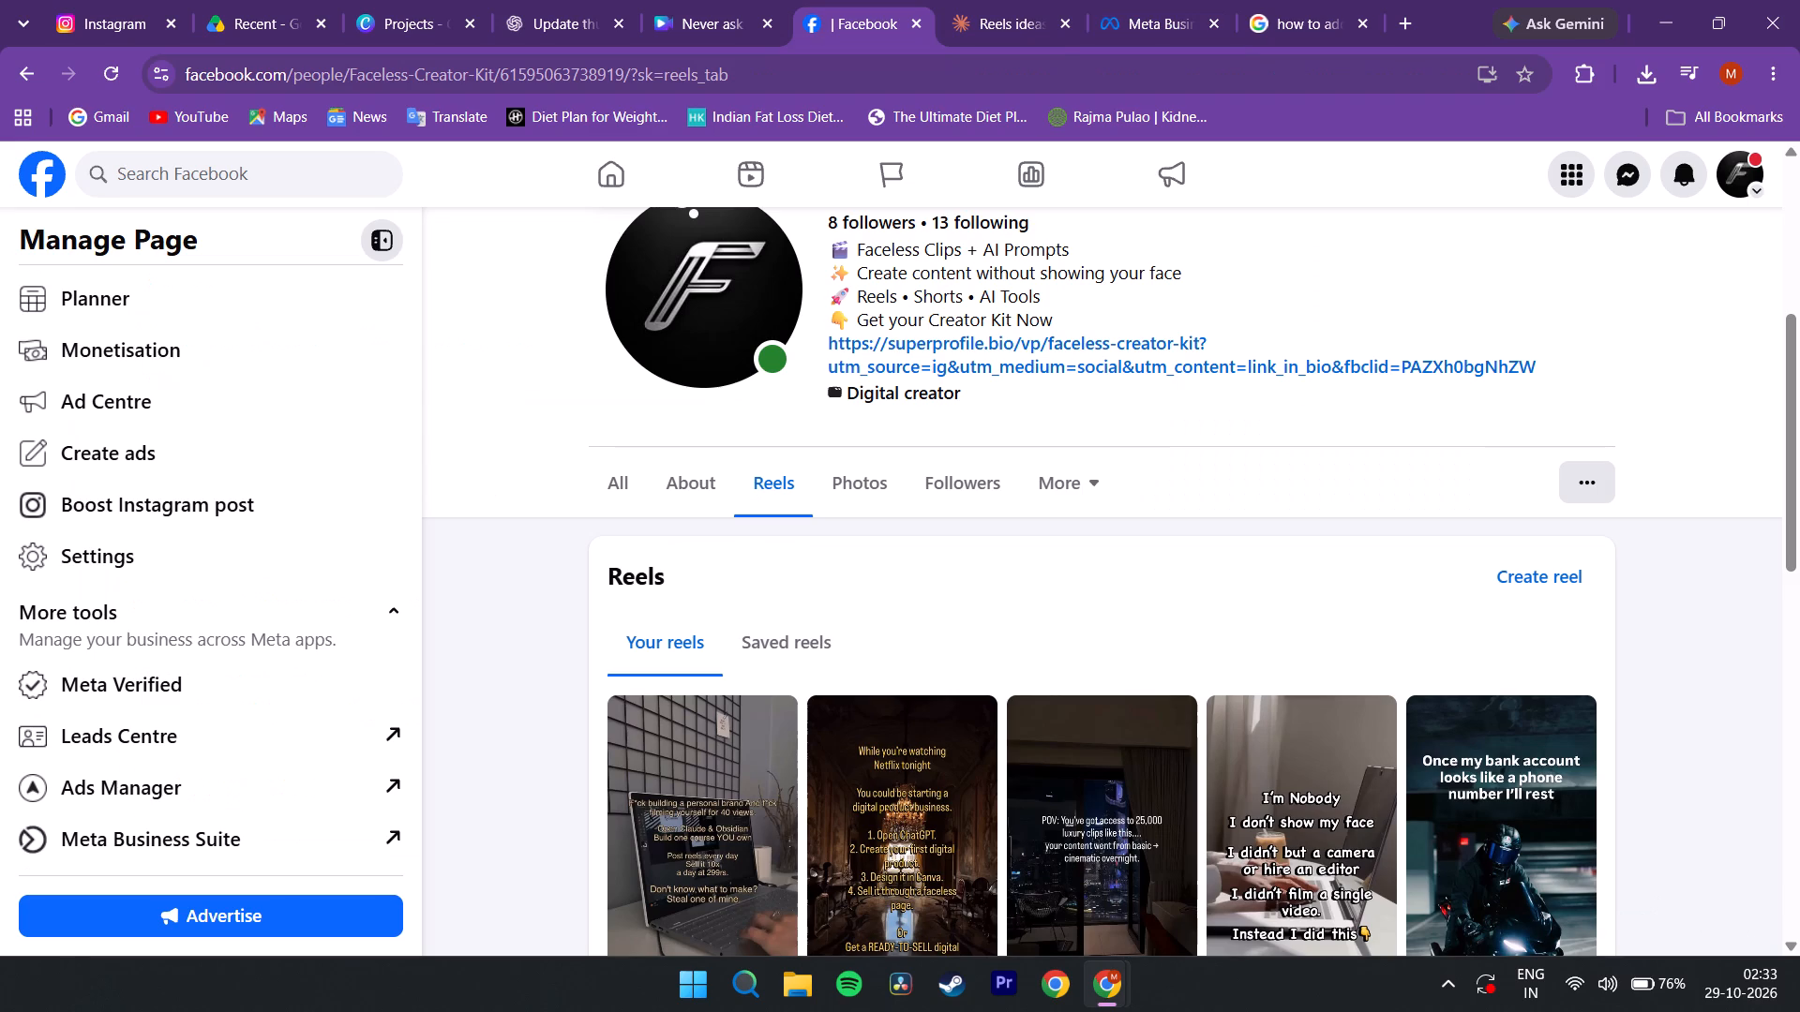
click(134, 310)
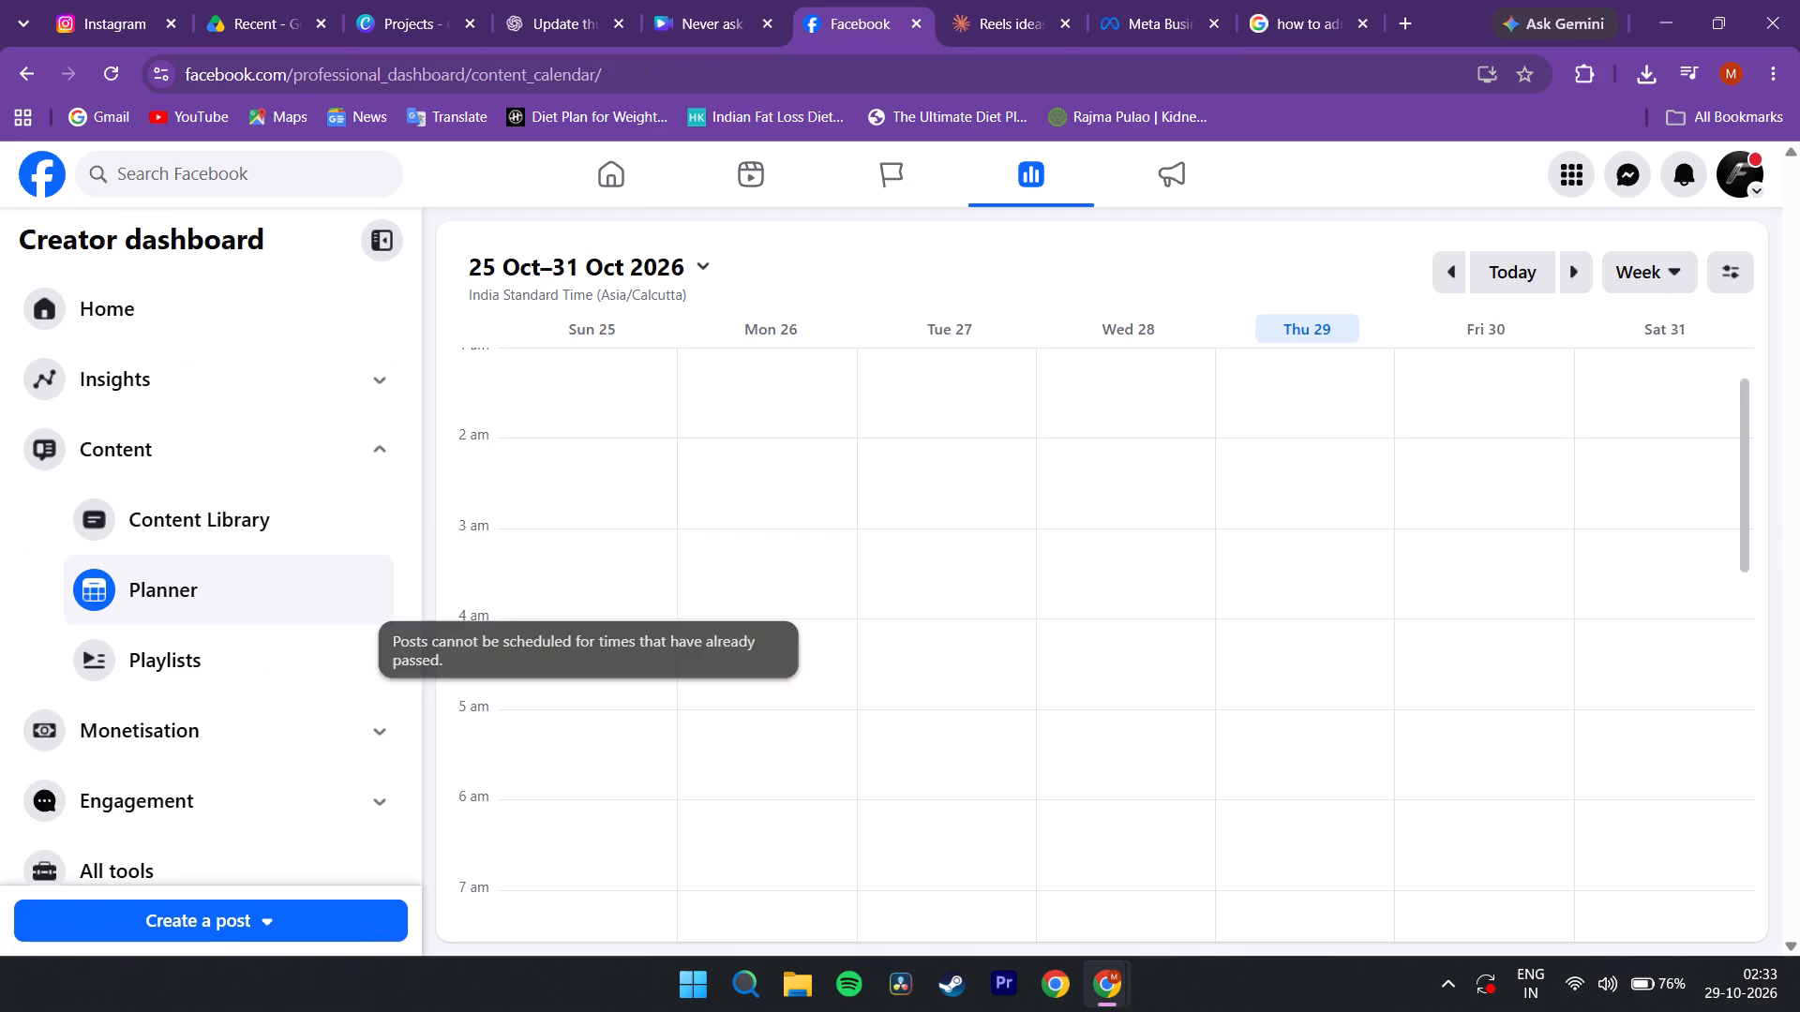
scroll(609, 582, down, 3)
scroll(609, 582, up, 3)
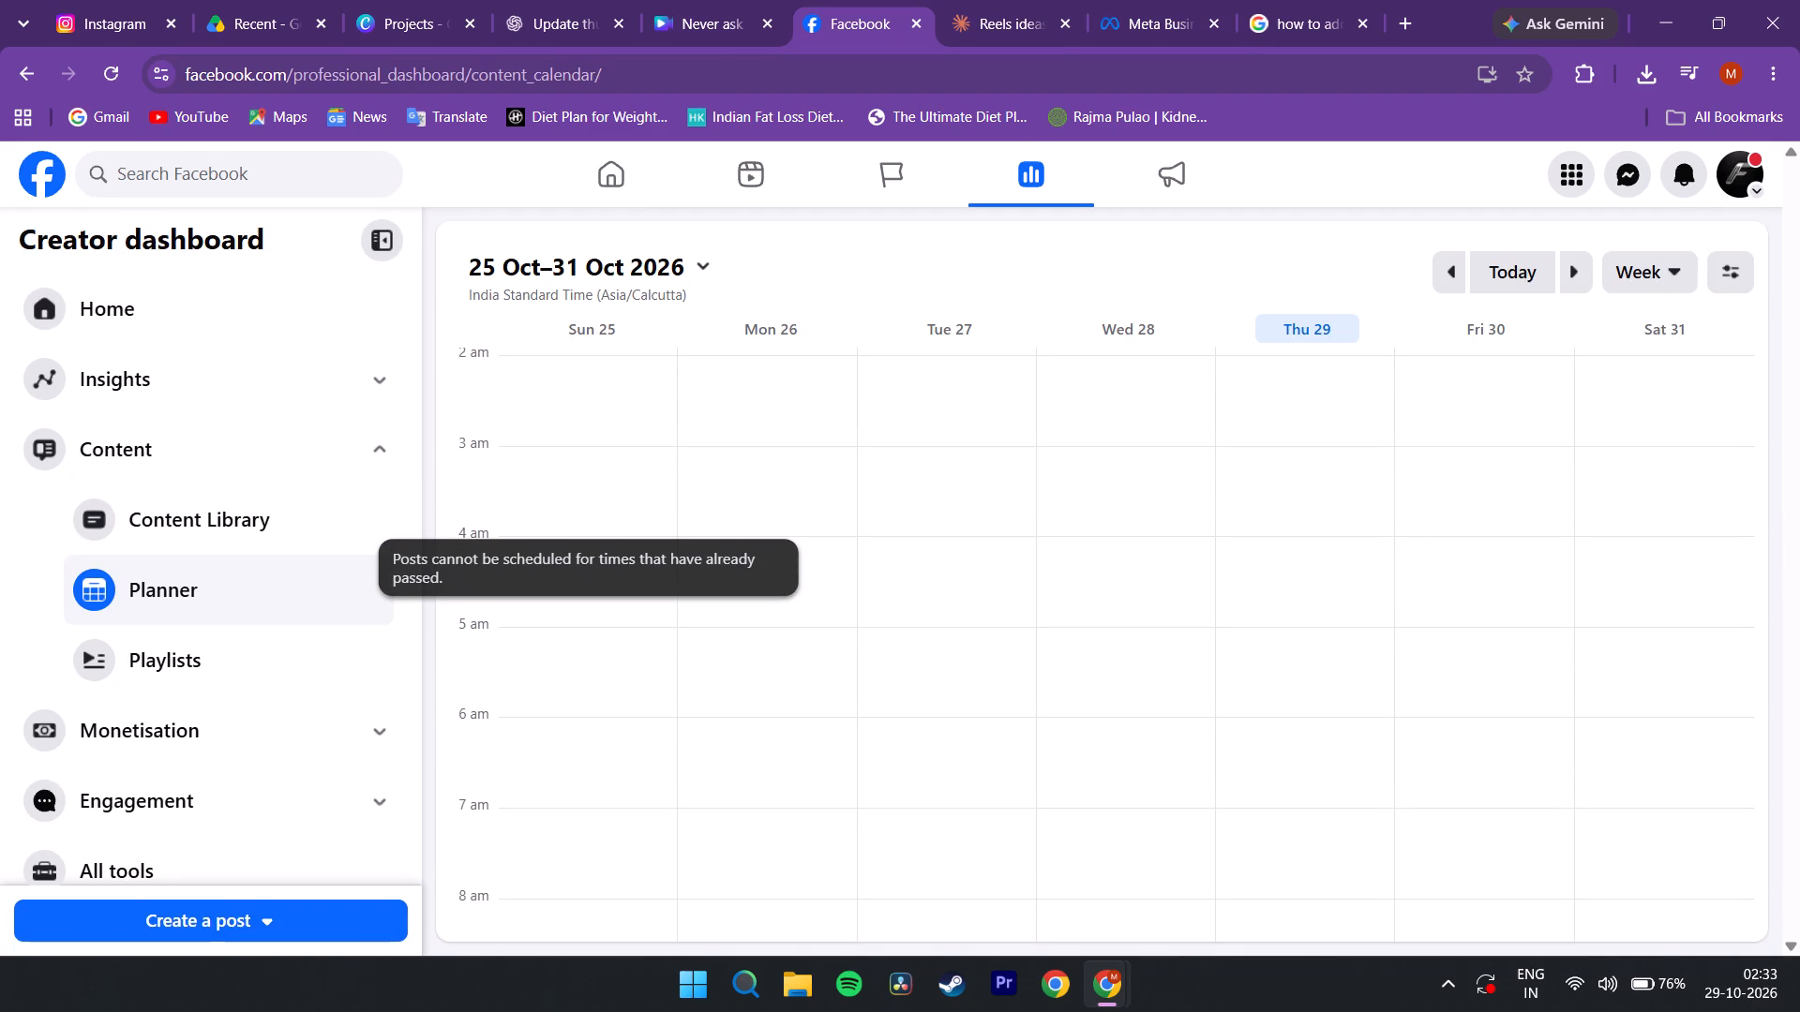
scroll(826, 409, up, 8)
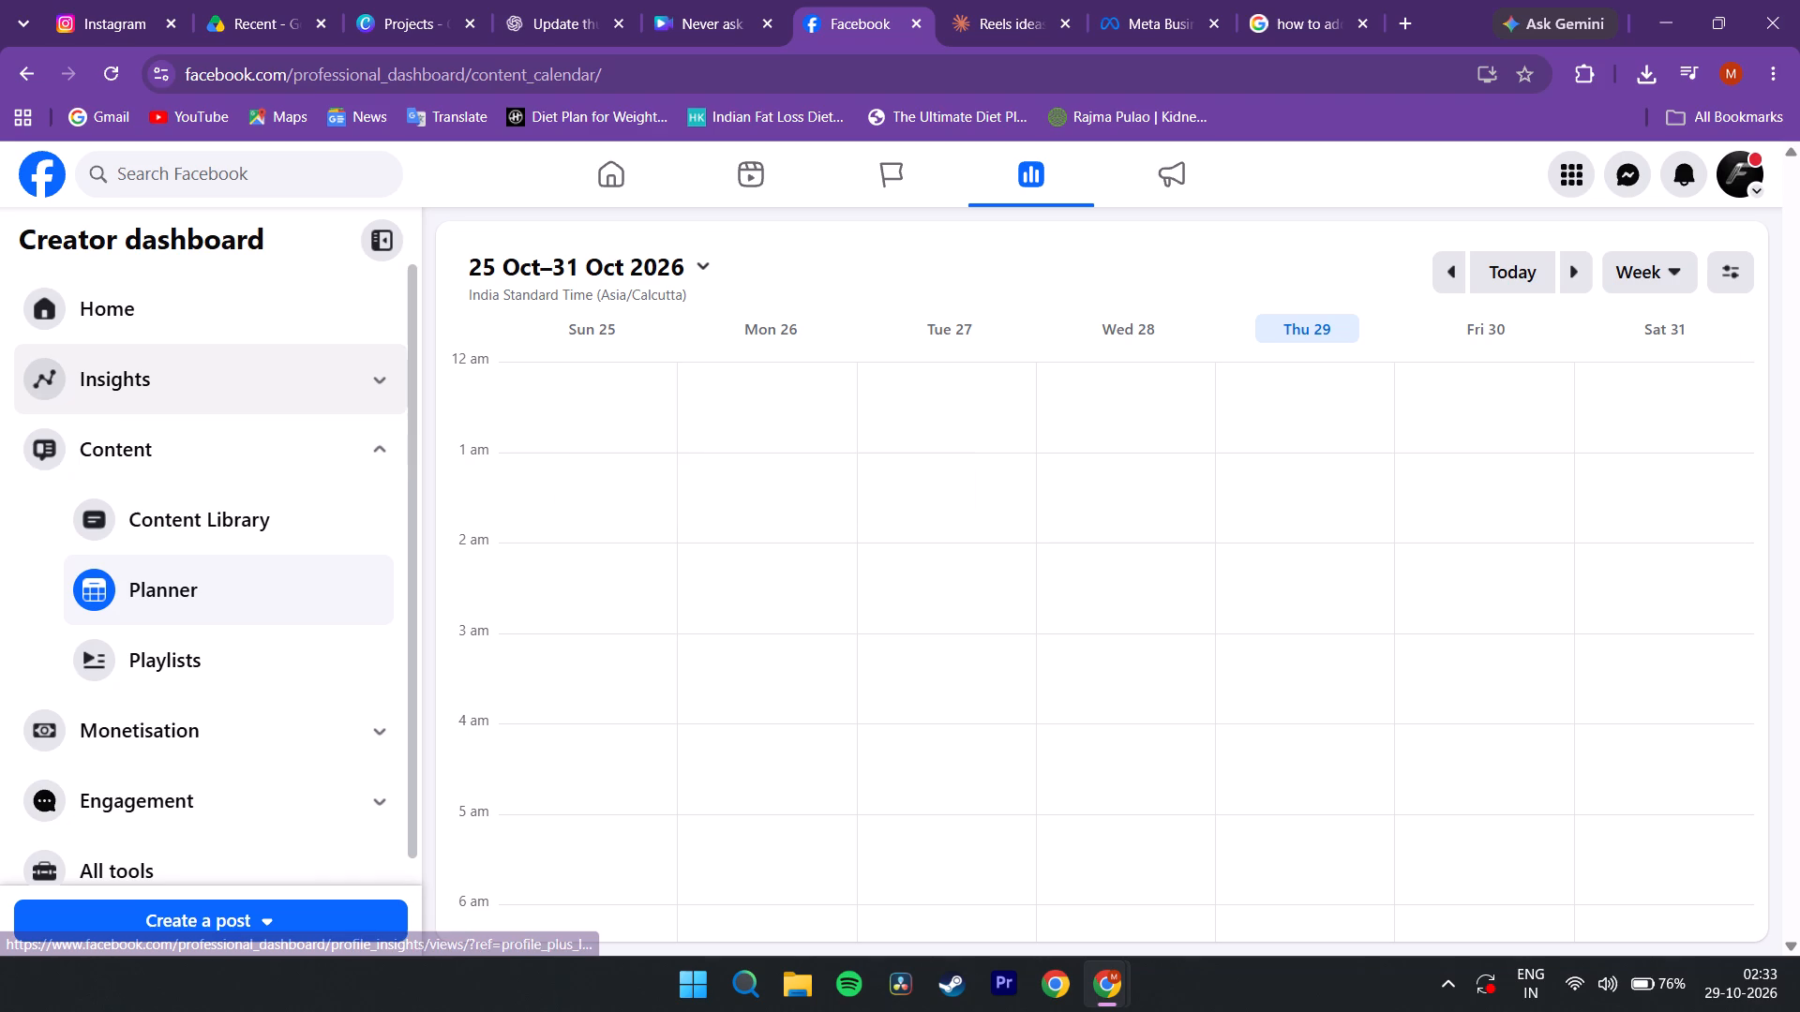
Open the Content Library in the Creator dashboard and look at the published posts section.
click(185, 539)
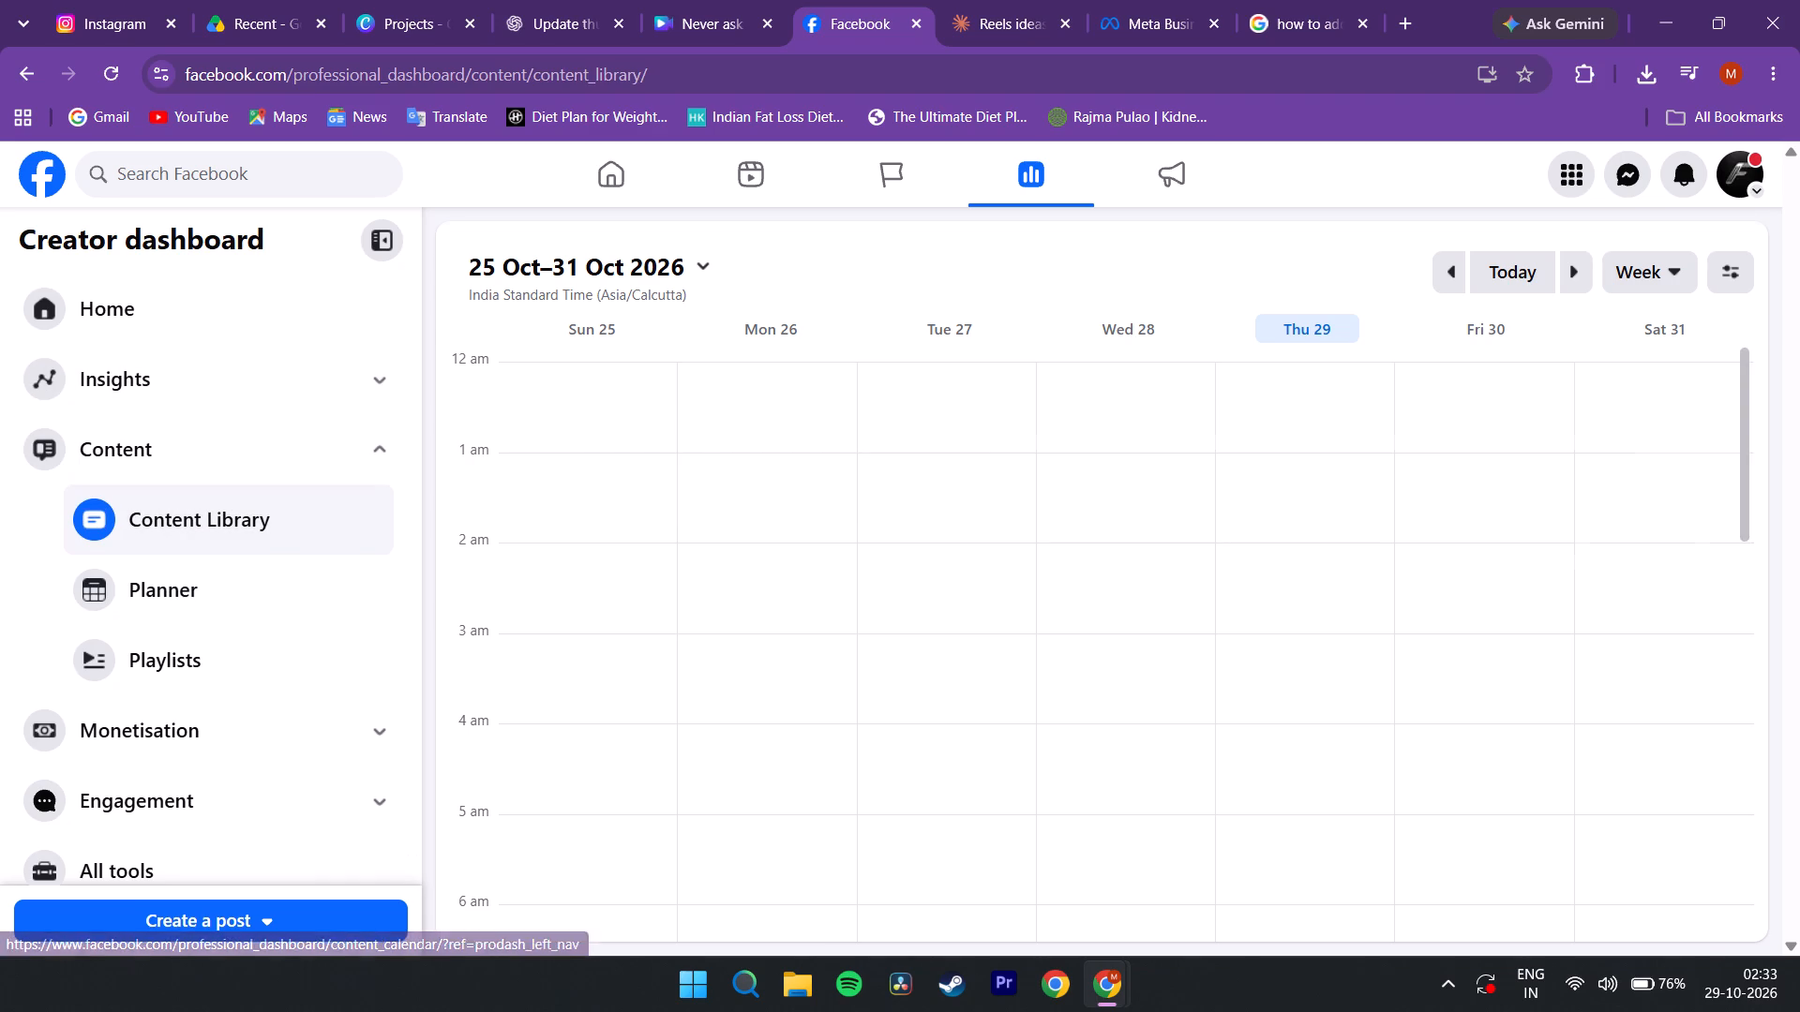
scroll(813, 677, down, 6)
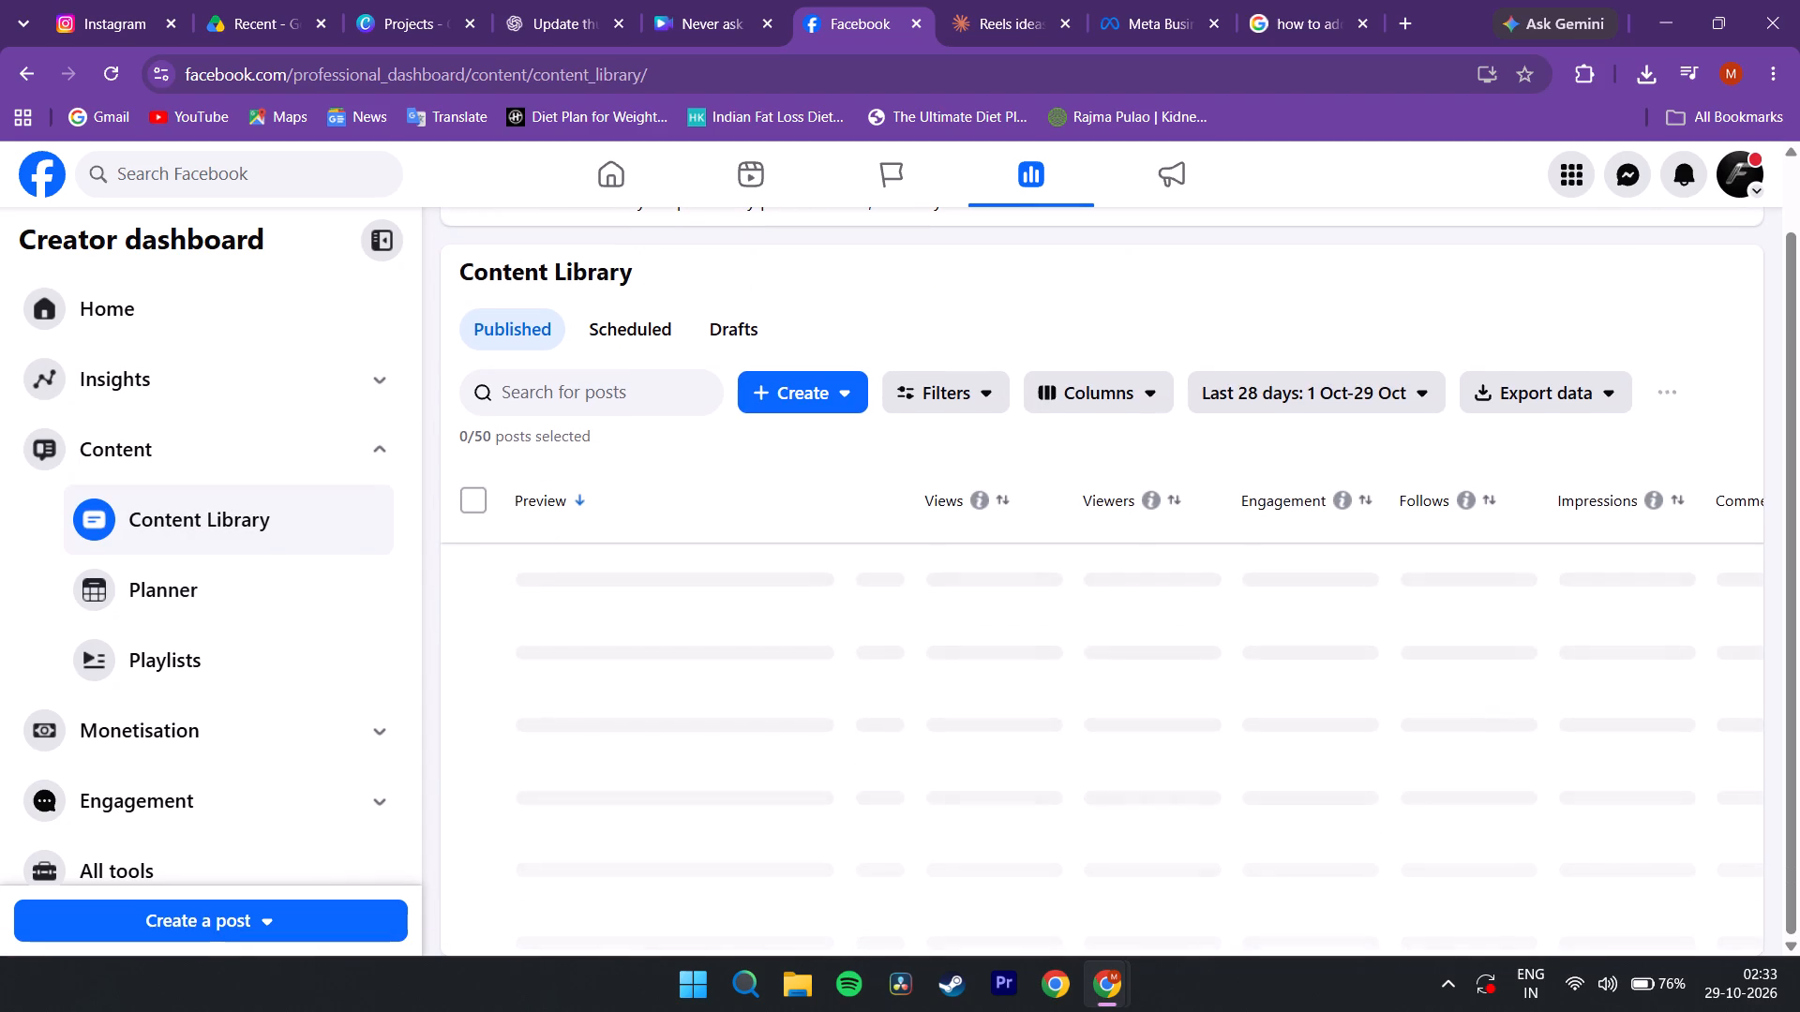
scroll(813, 677, down, 1)
Go back to the Create post page in Meta Business Suite and reload it.
click(1150, 0)
click(120, 81)
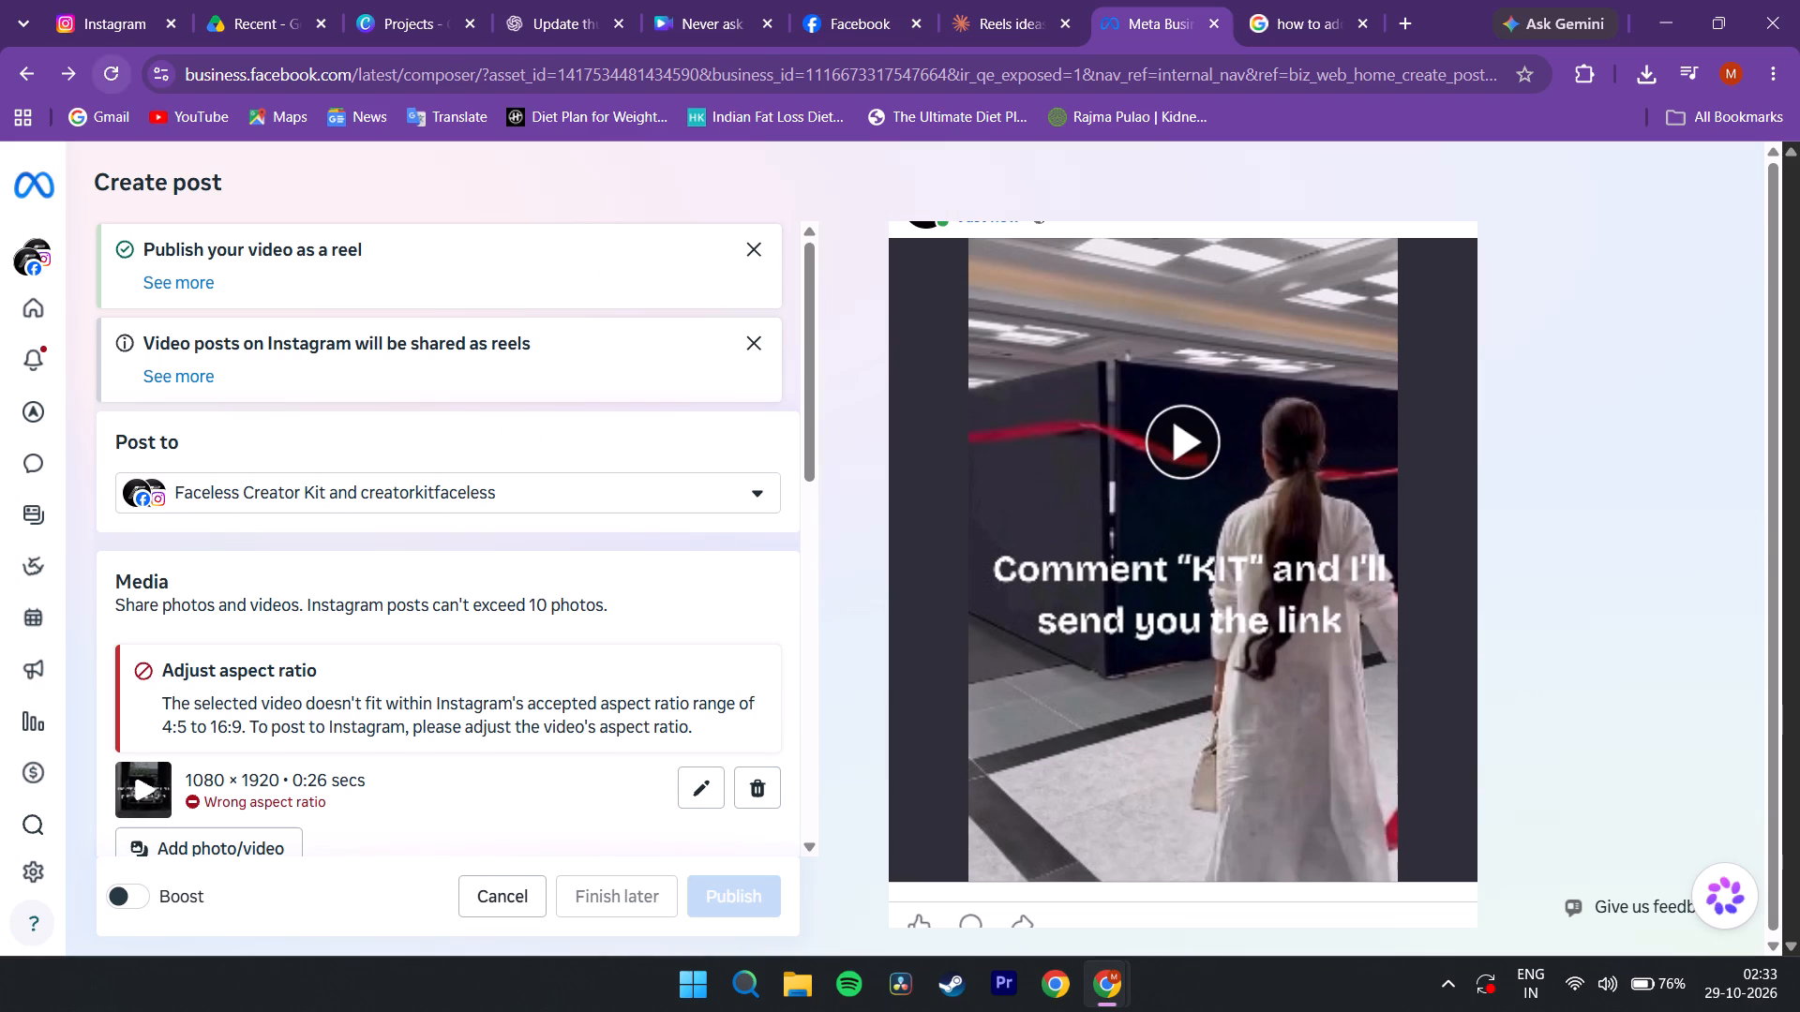
click(1025, 224)
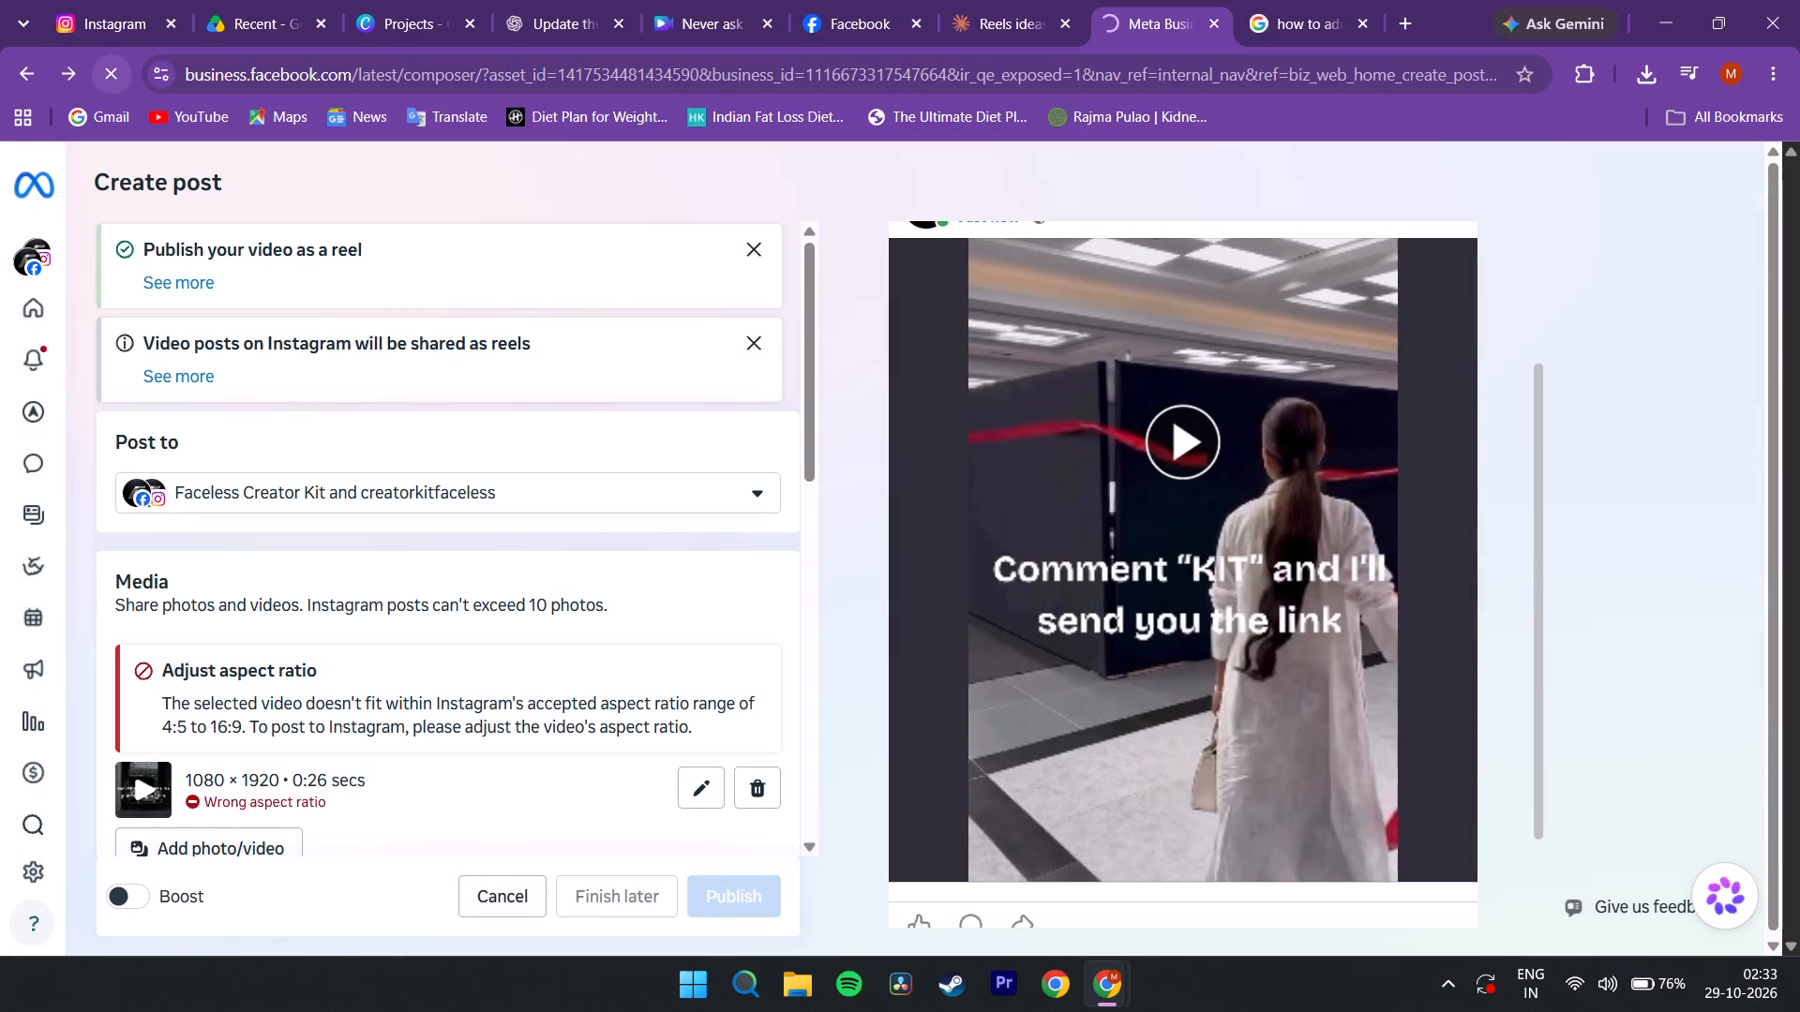
Return to the Facebook Content Library and look through the published posts.
click(850, 0)
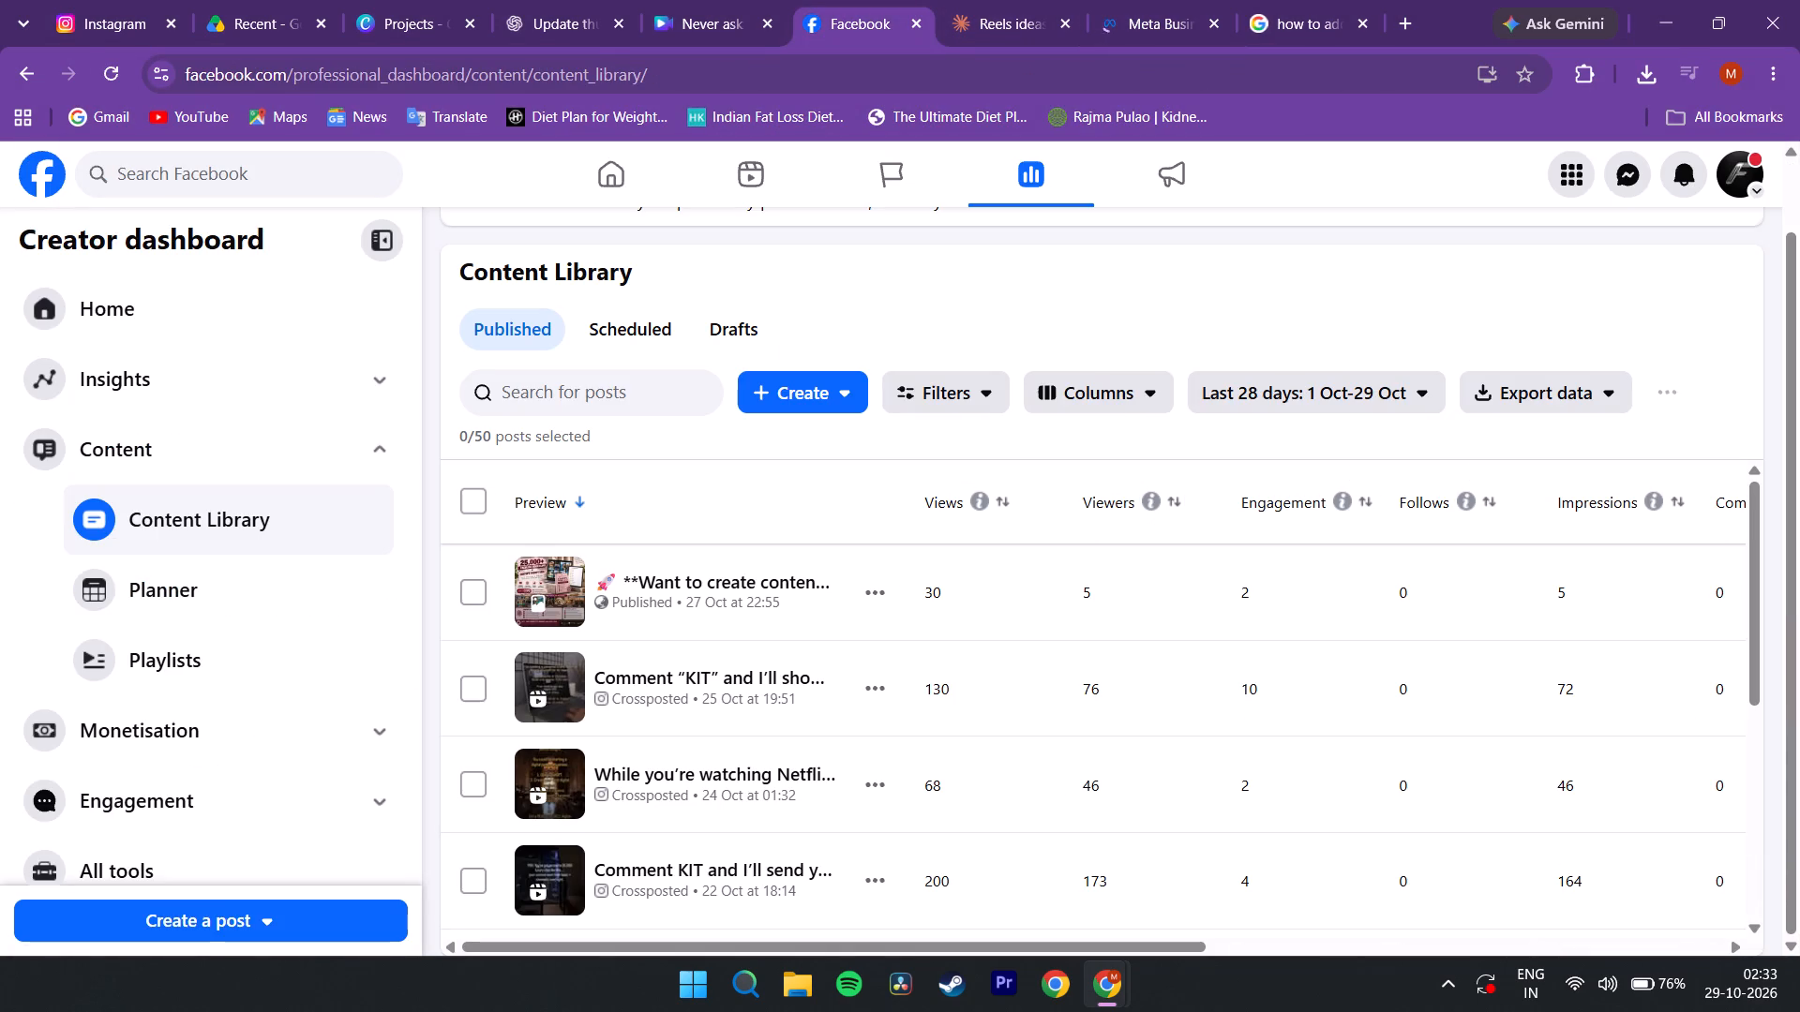
scroll(852, 487, down, 2)
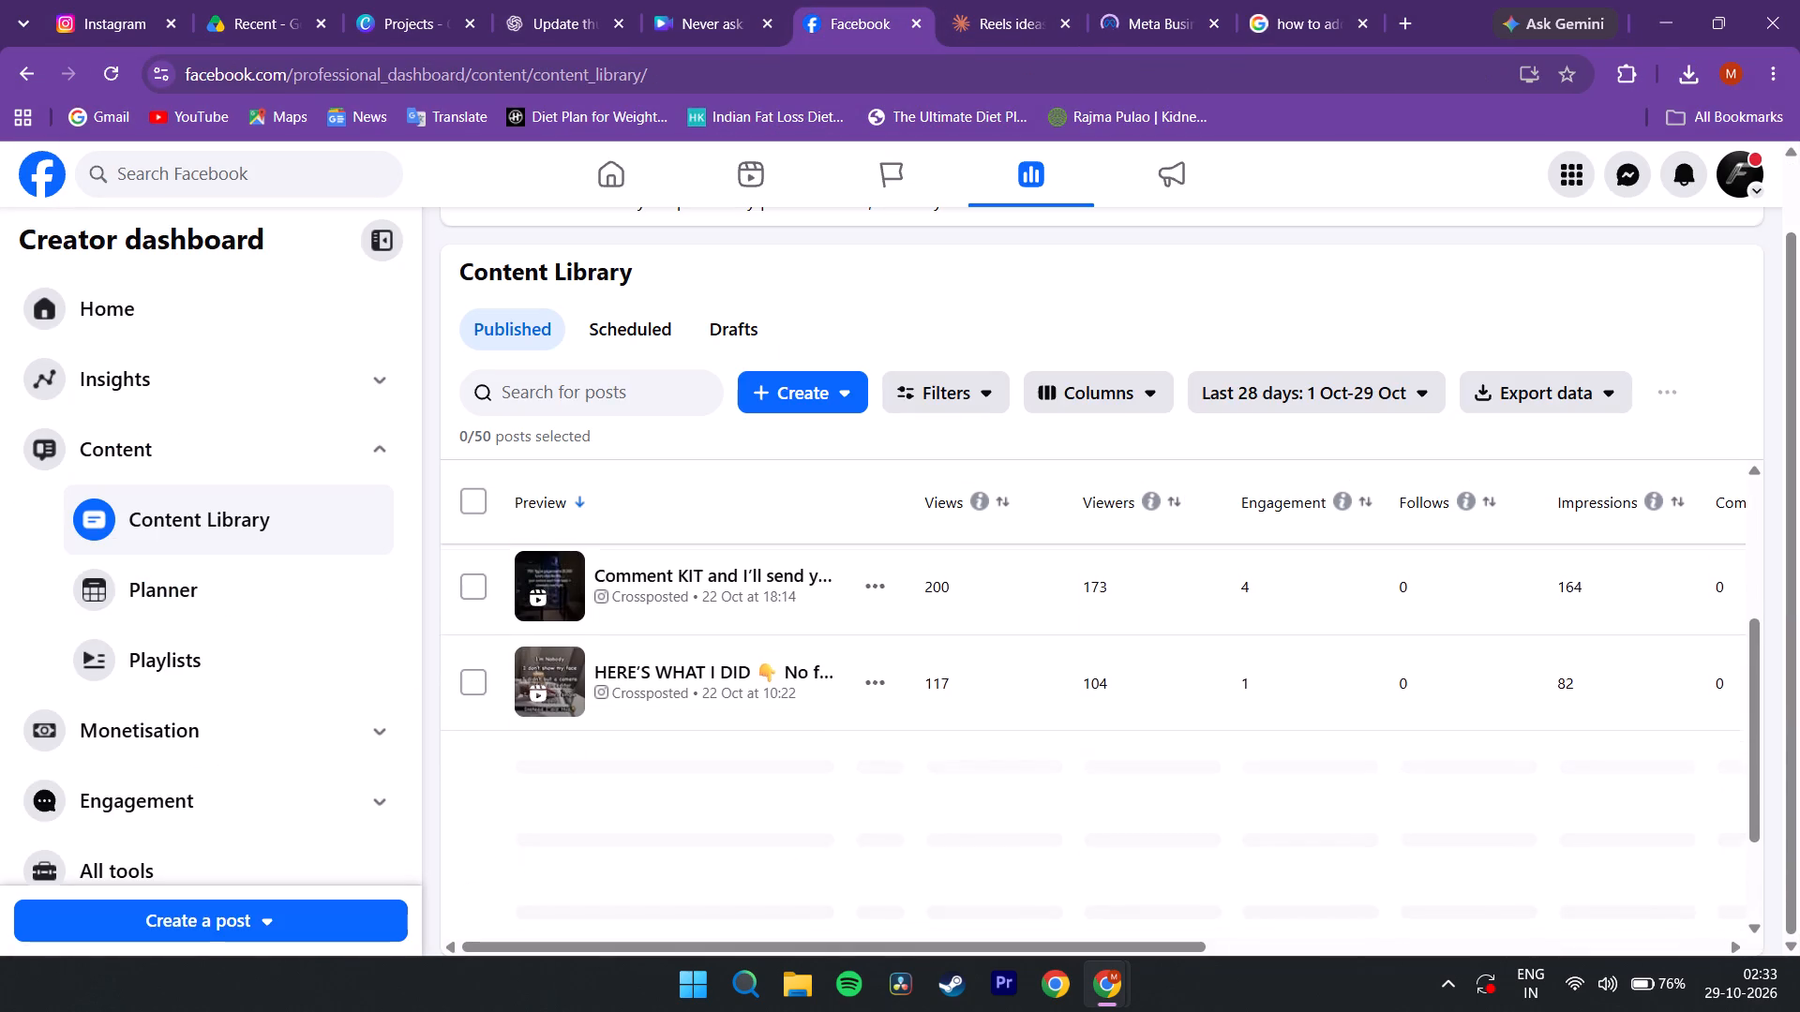
scroll(833, 668, down, 1)
Find the reel scheduled for Thursday 29 at 16:30 in the Facebook Planner and open it for editing.
click(107, 586)
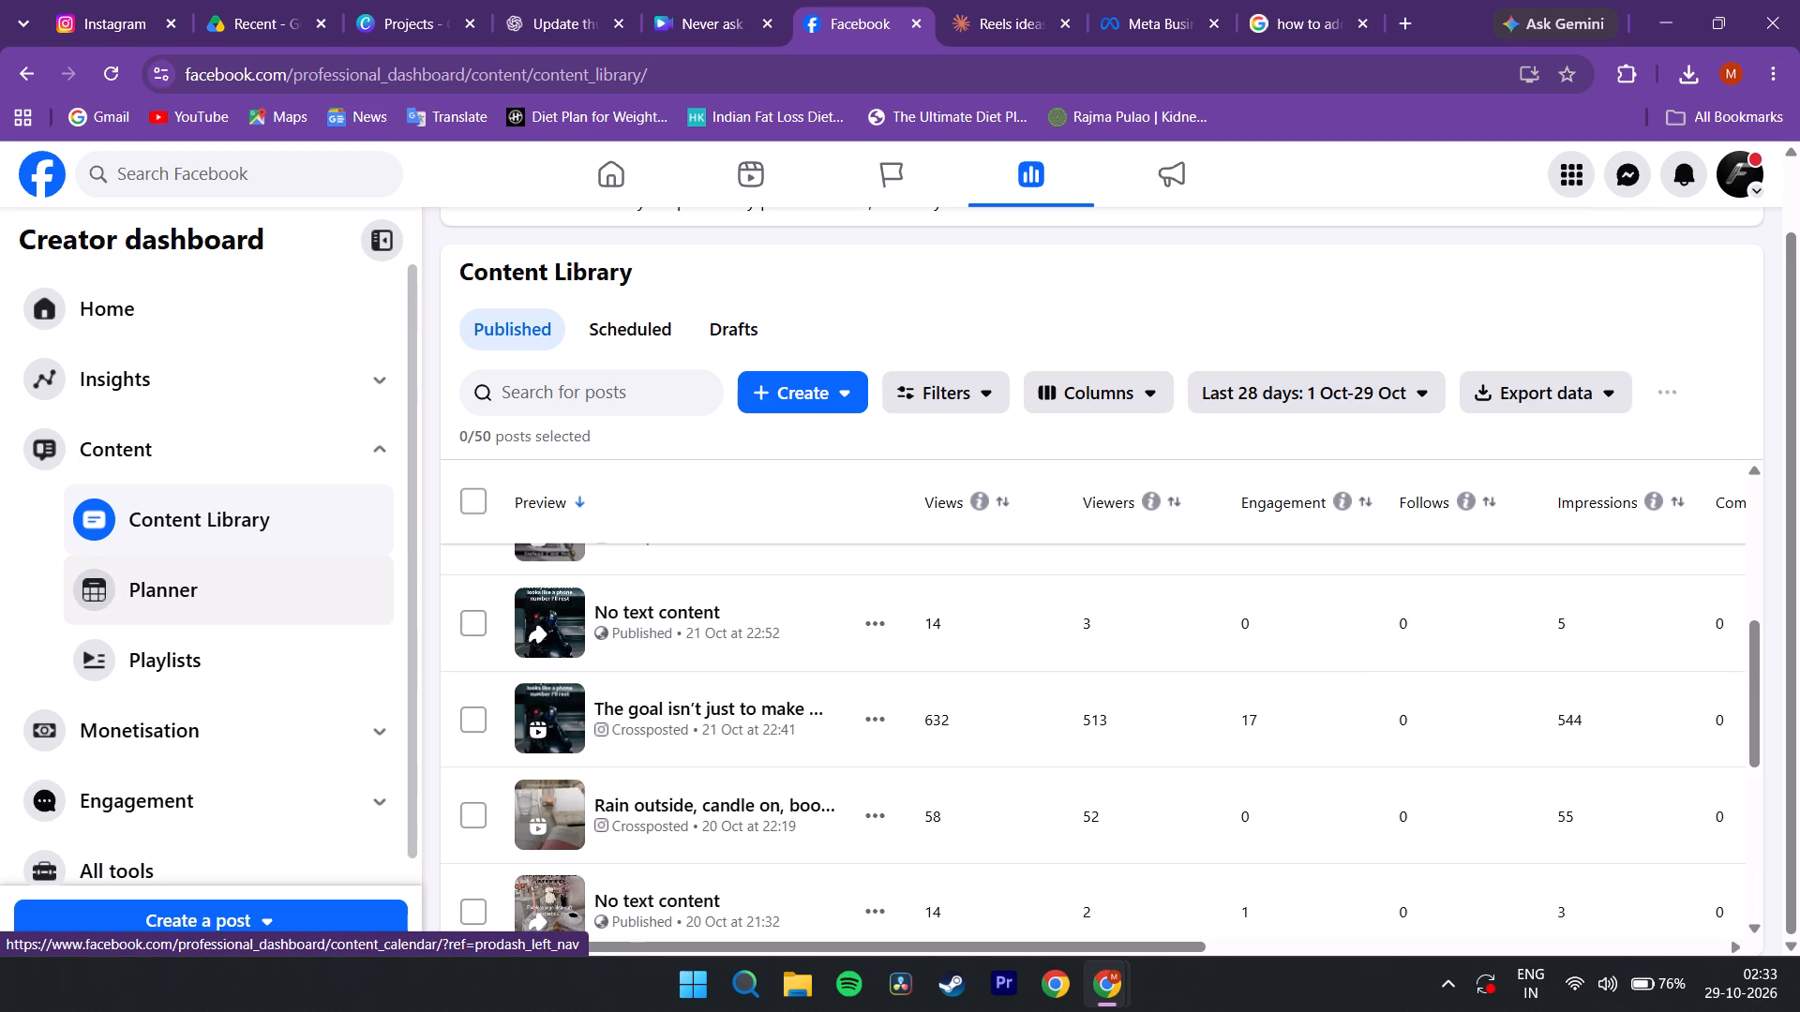
scroll(691, 744, down, 4)
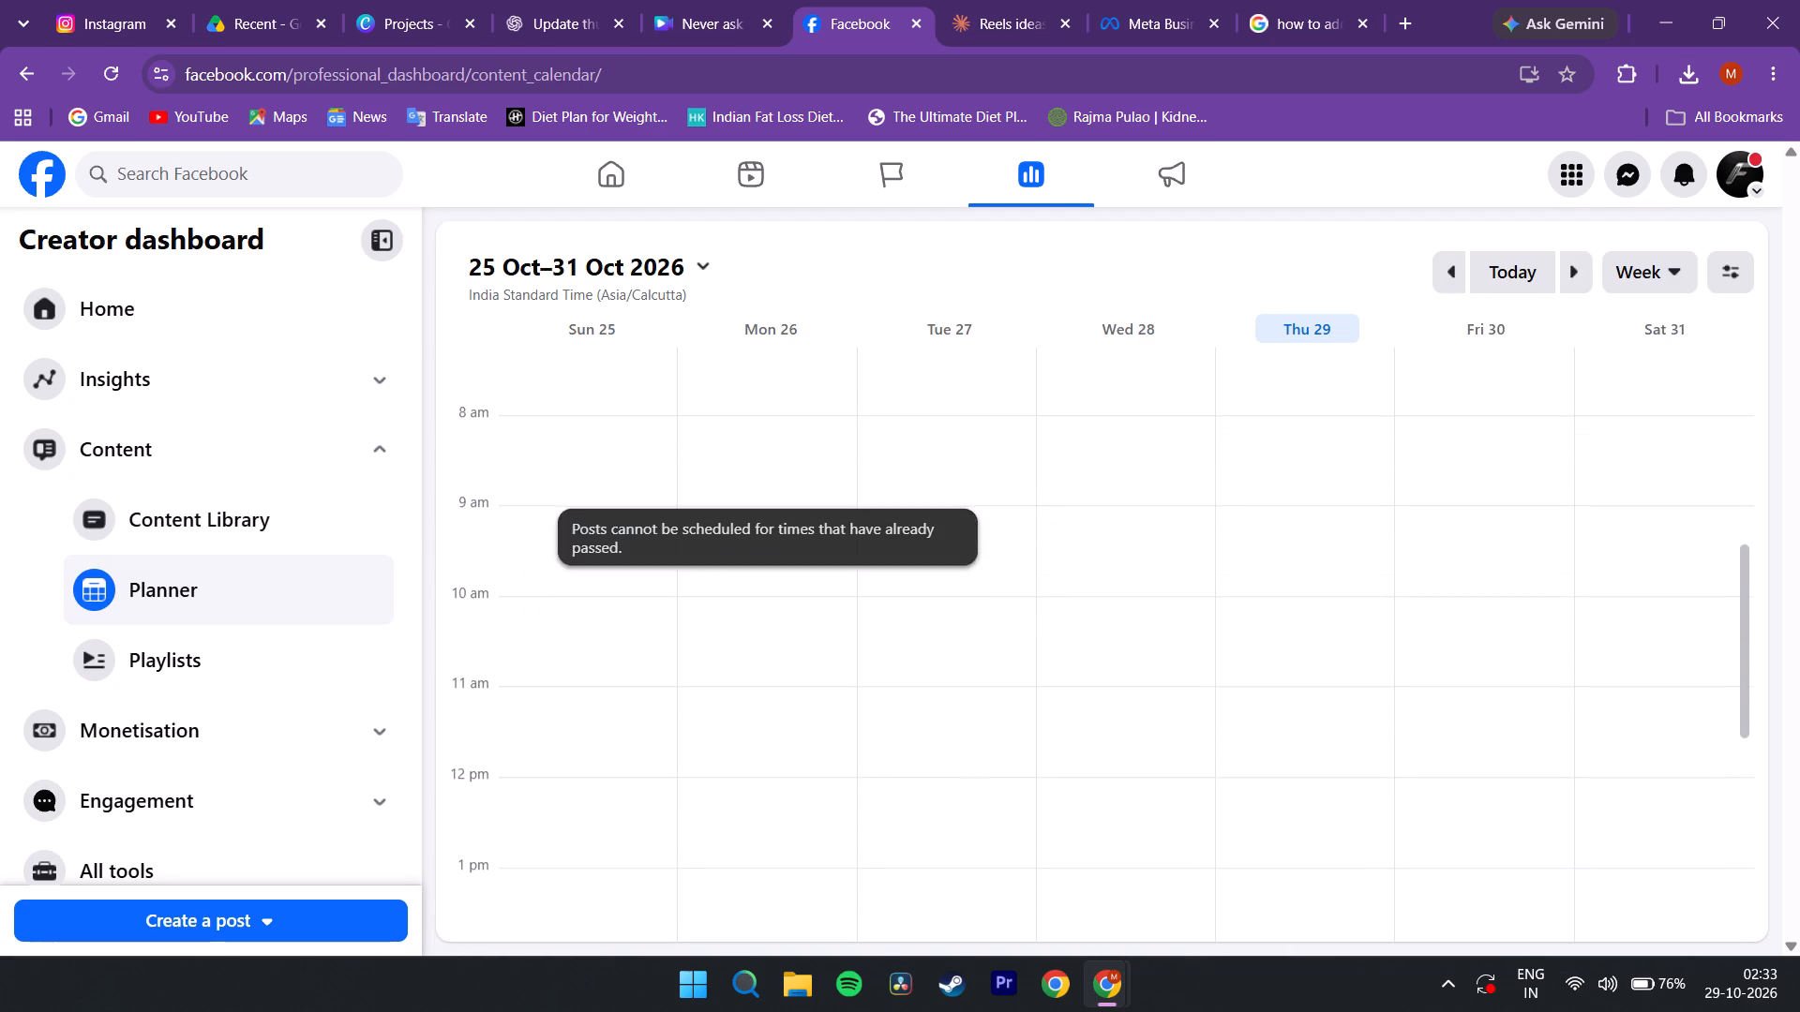
scroll(1282, 545, up, 2)
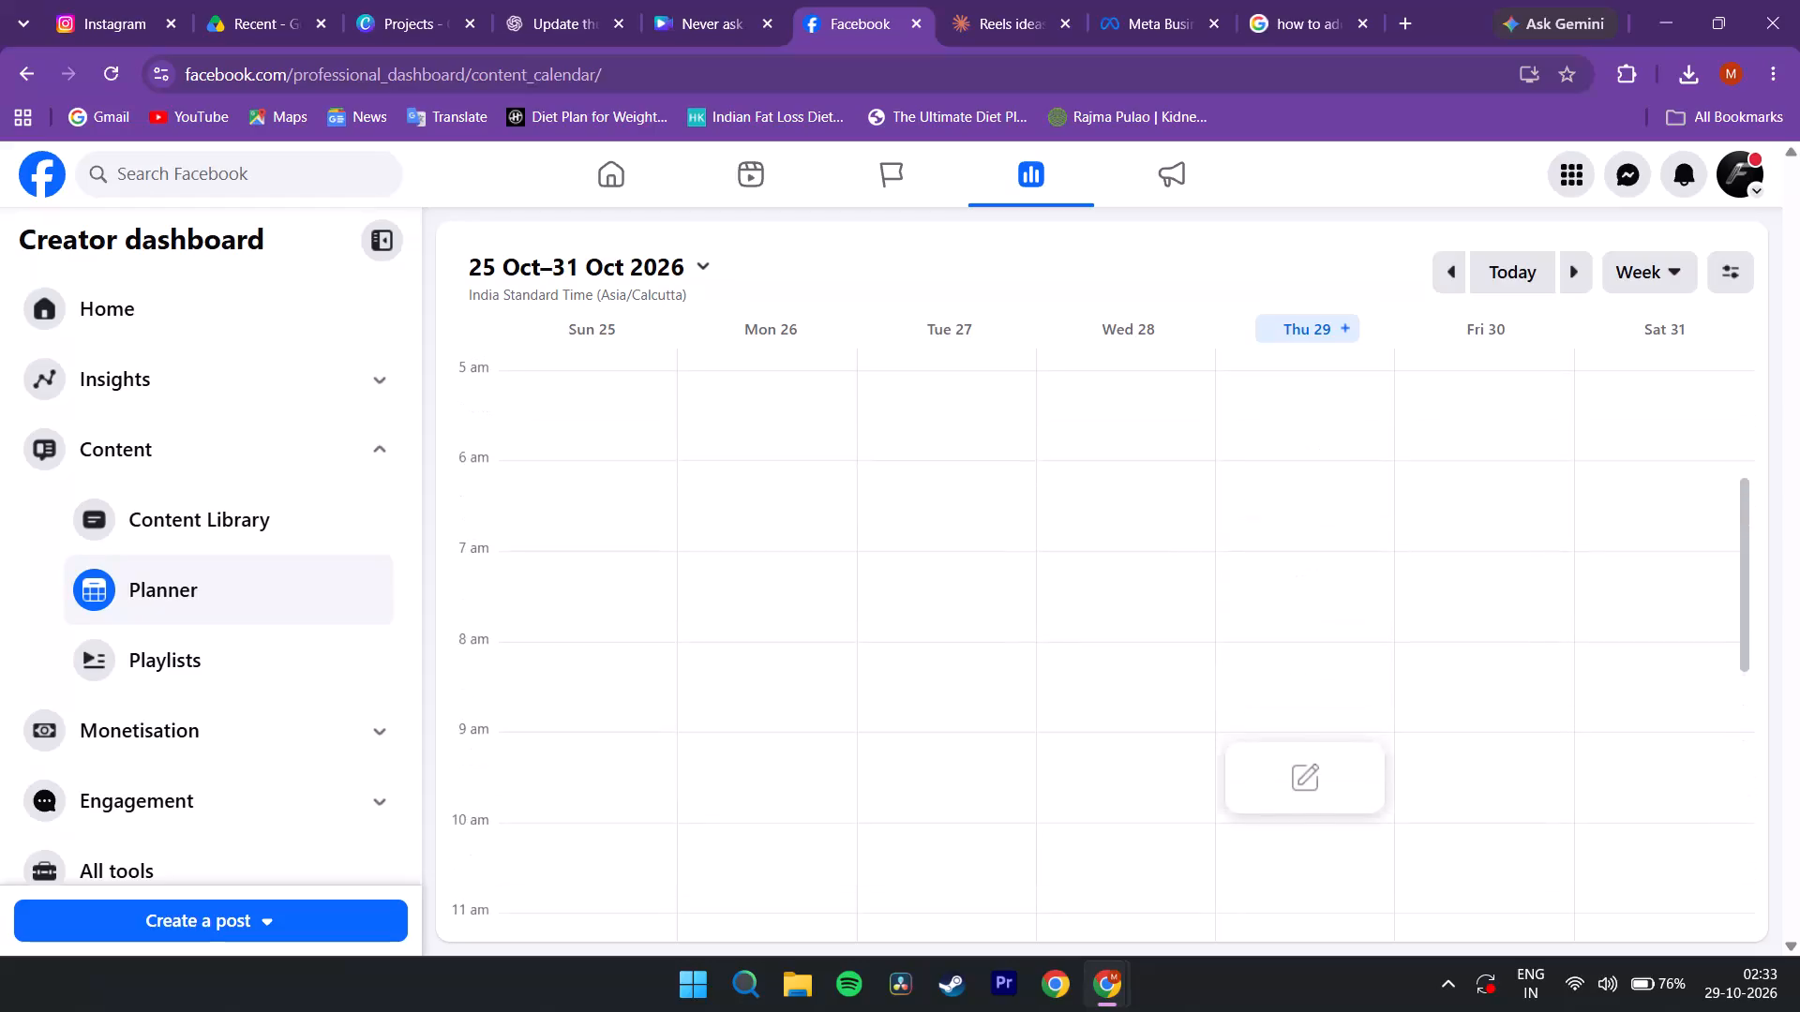
scroll(1282, 545, up, 4)
scroll(1282, 545, down, 6)
scroll(1282, 545, up, 1)
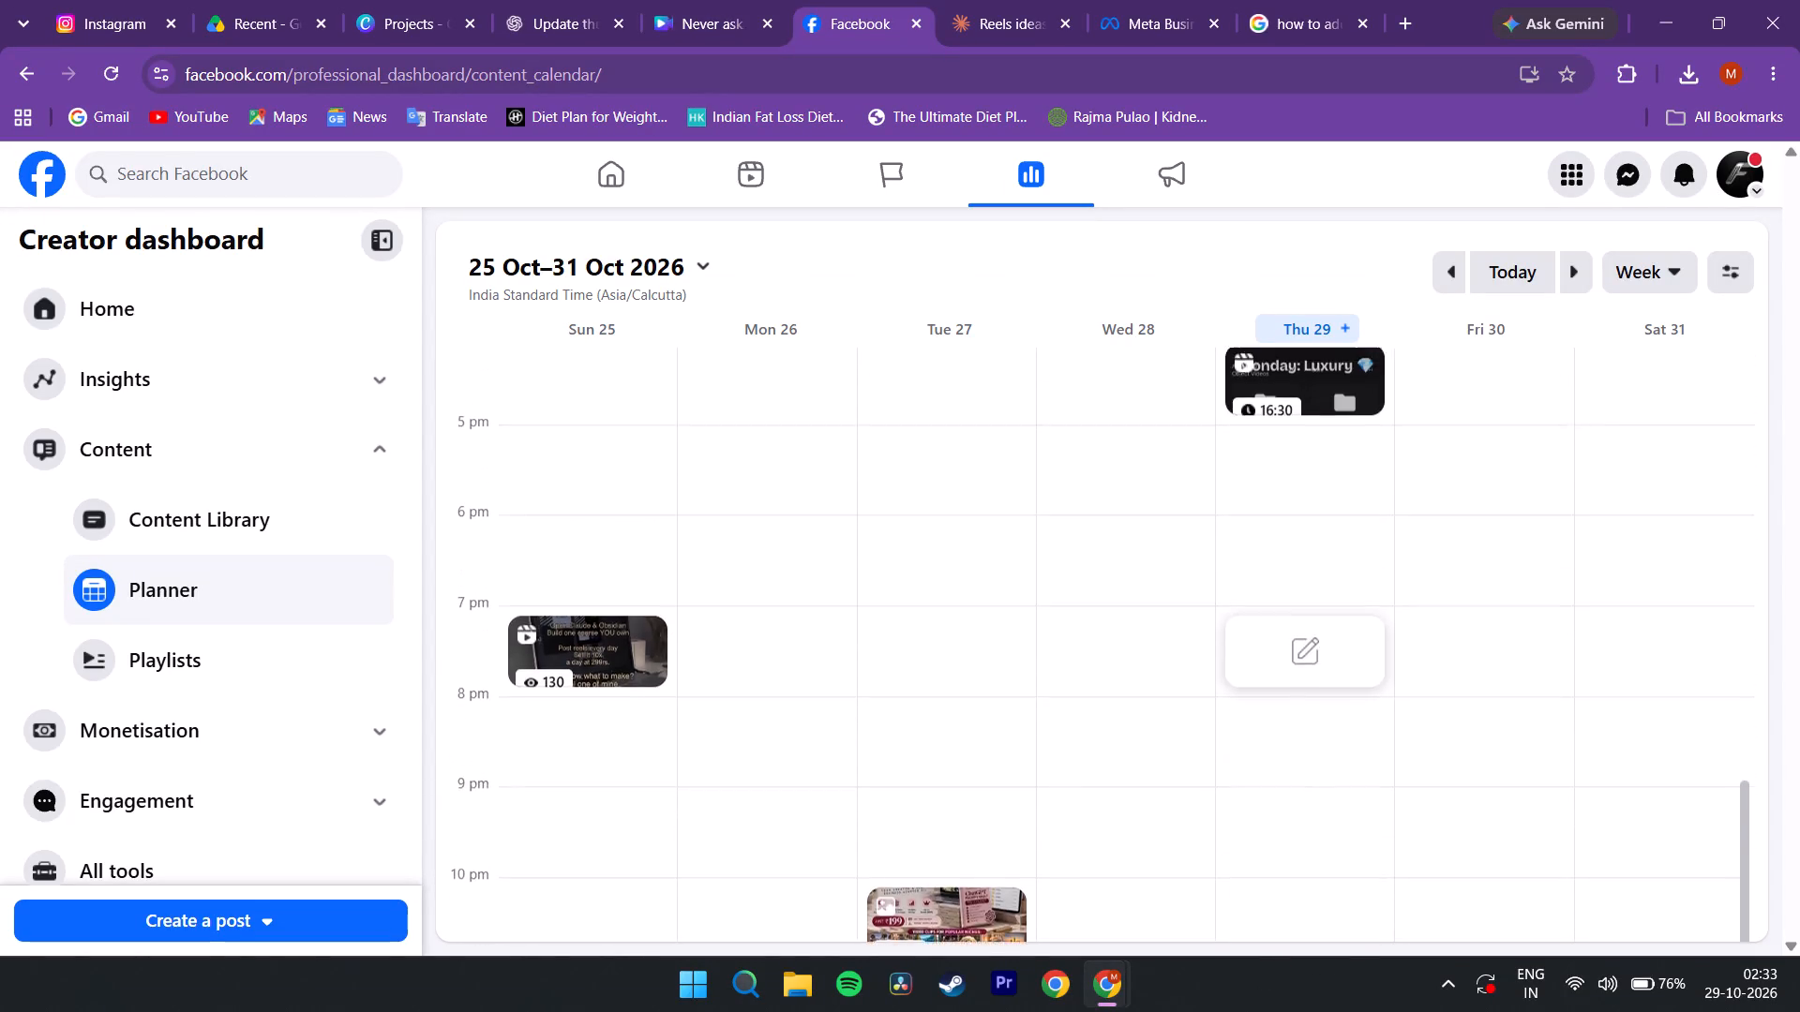
scroll(1282, 545, up, 1)
click(1286, 535)
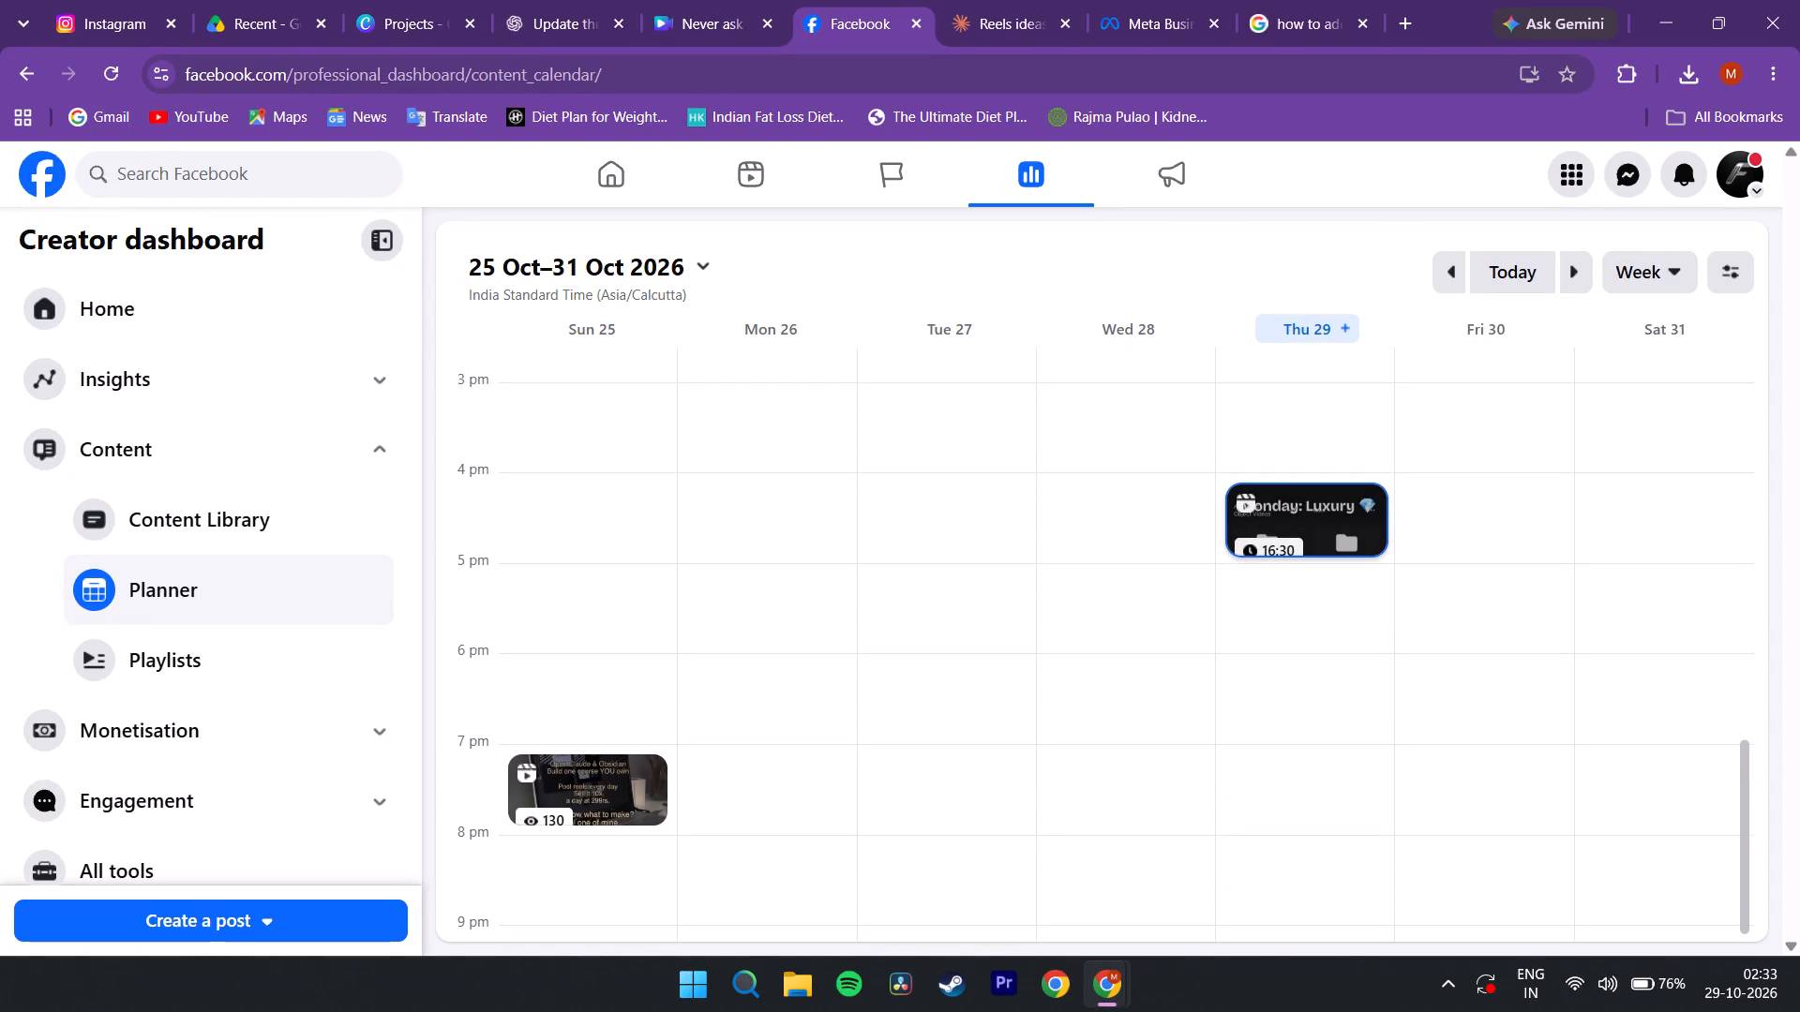
click(1314, 527)
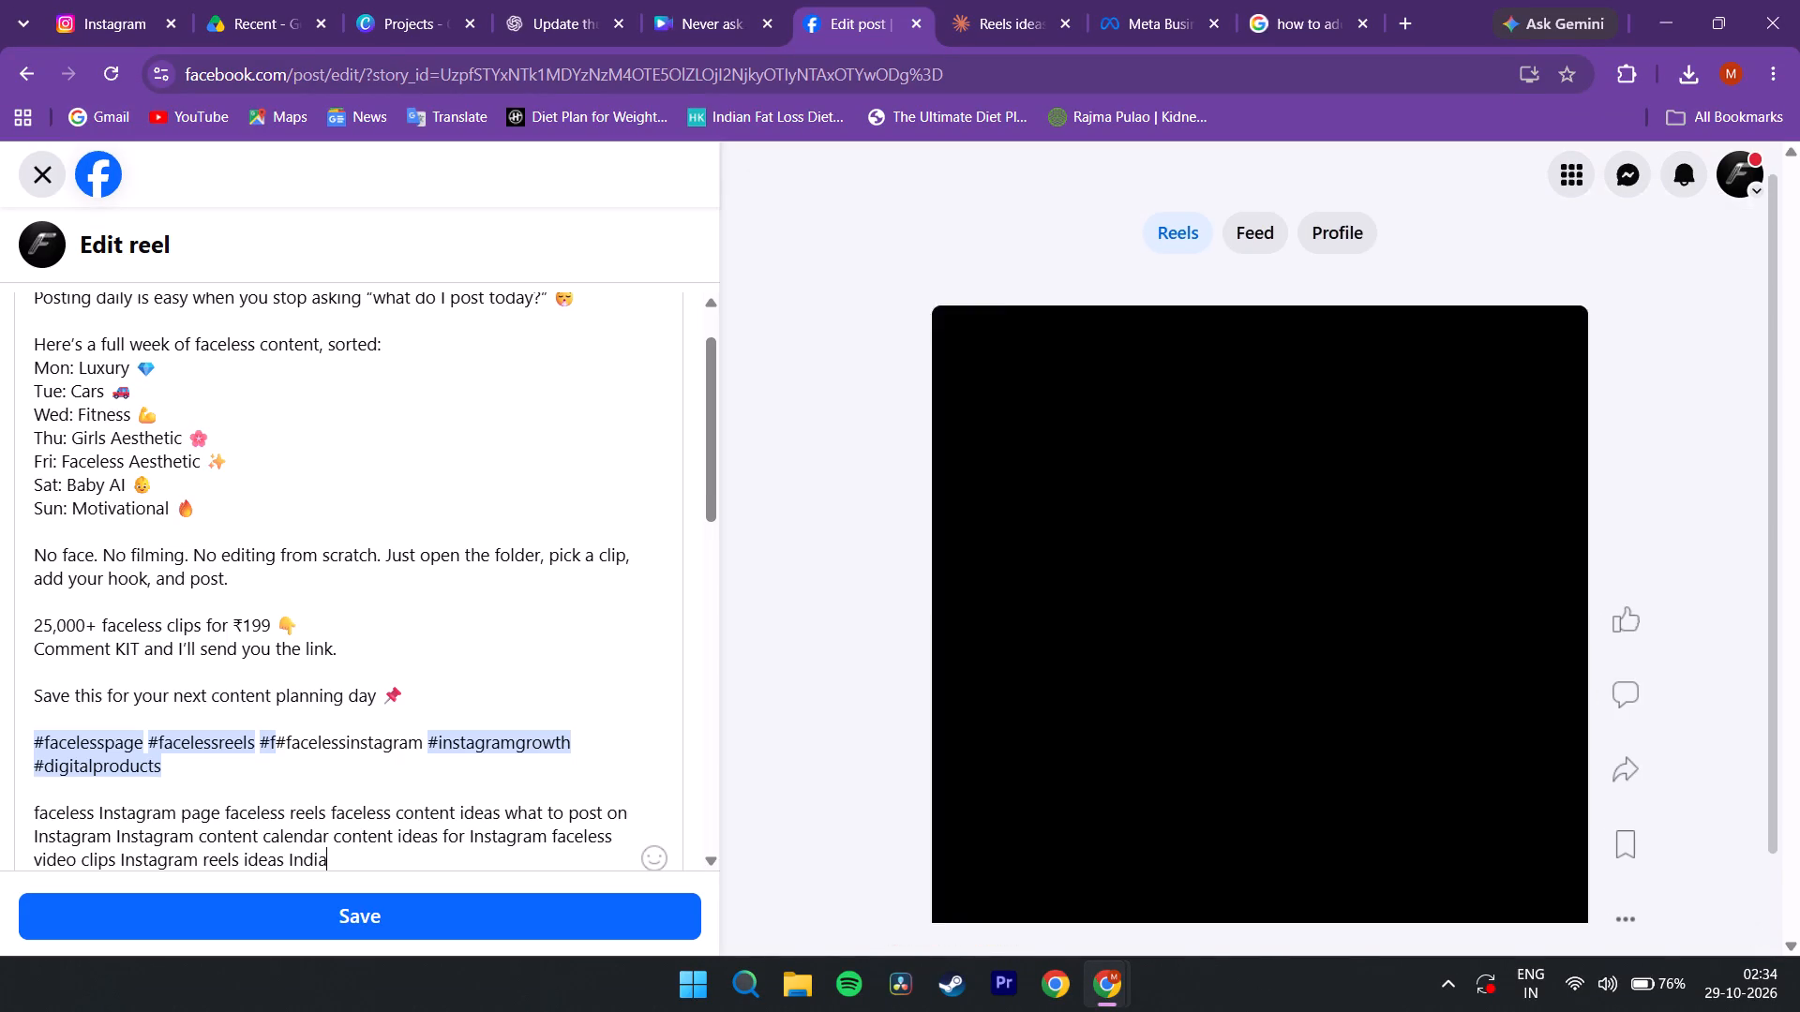
Review the scheduled reel's caption, thumbnail, sharing options and video preview, and save the reel.
scroll(826, 624, down, 1)
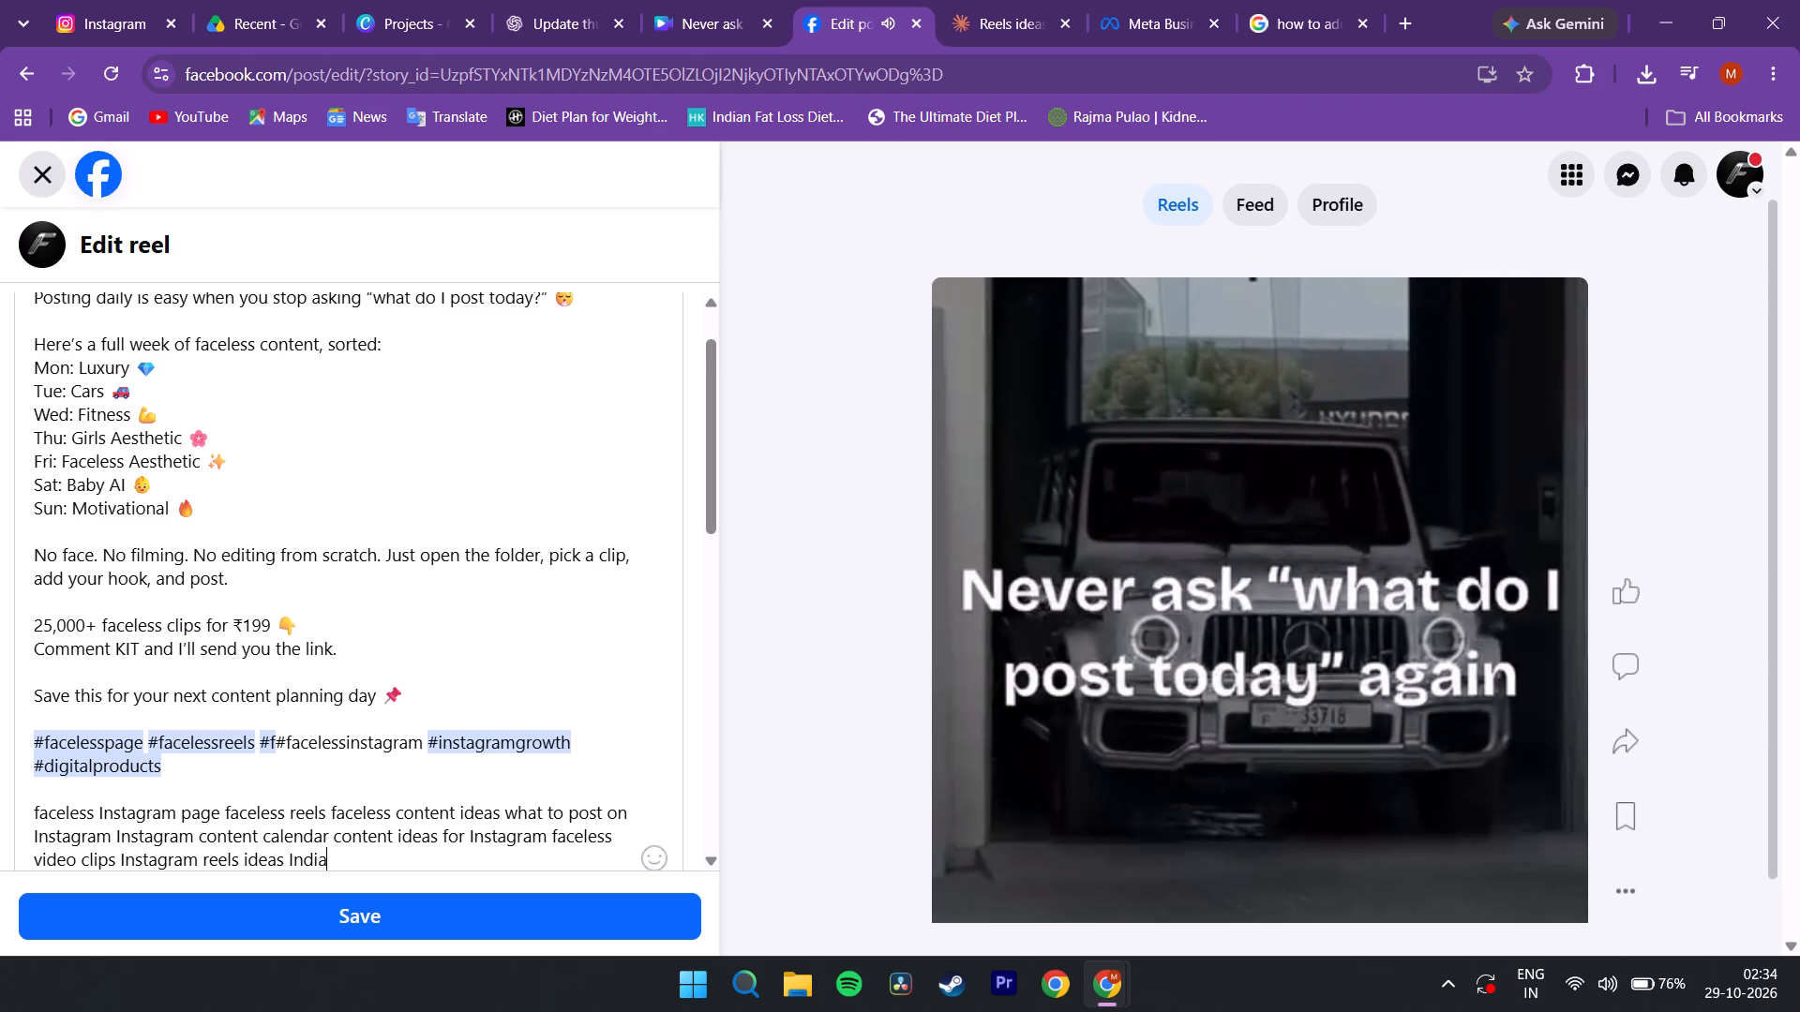
scroll(359, 686, down, 6)
scroll(399, 679, up, 1)
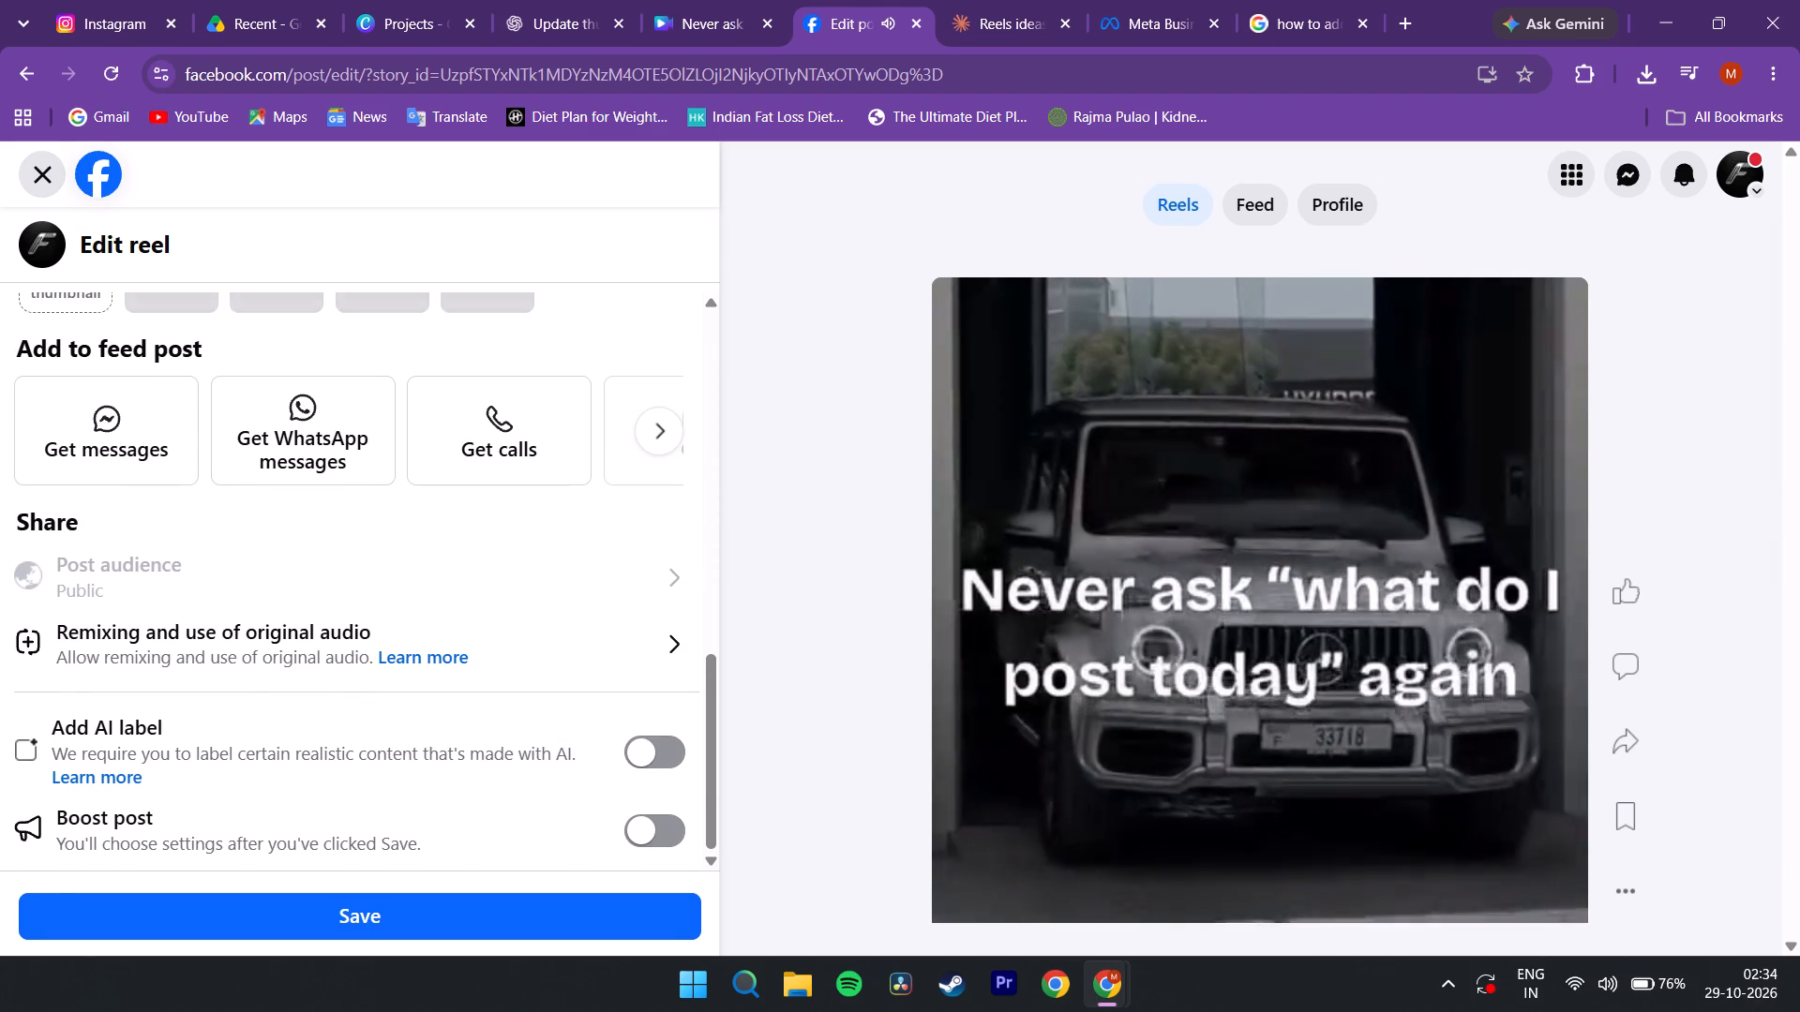
scroll(399, 679, up, 3)
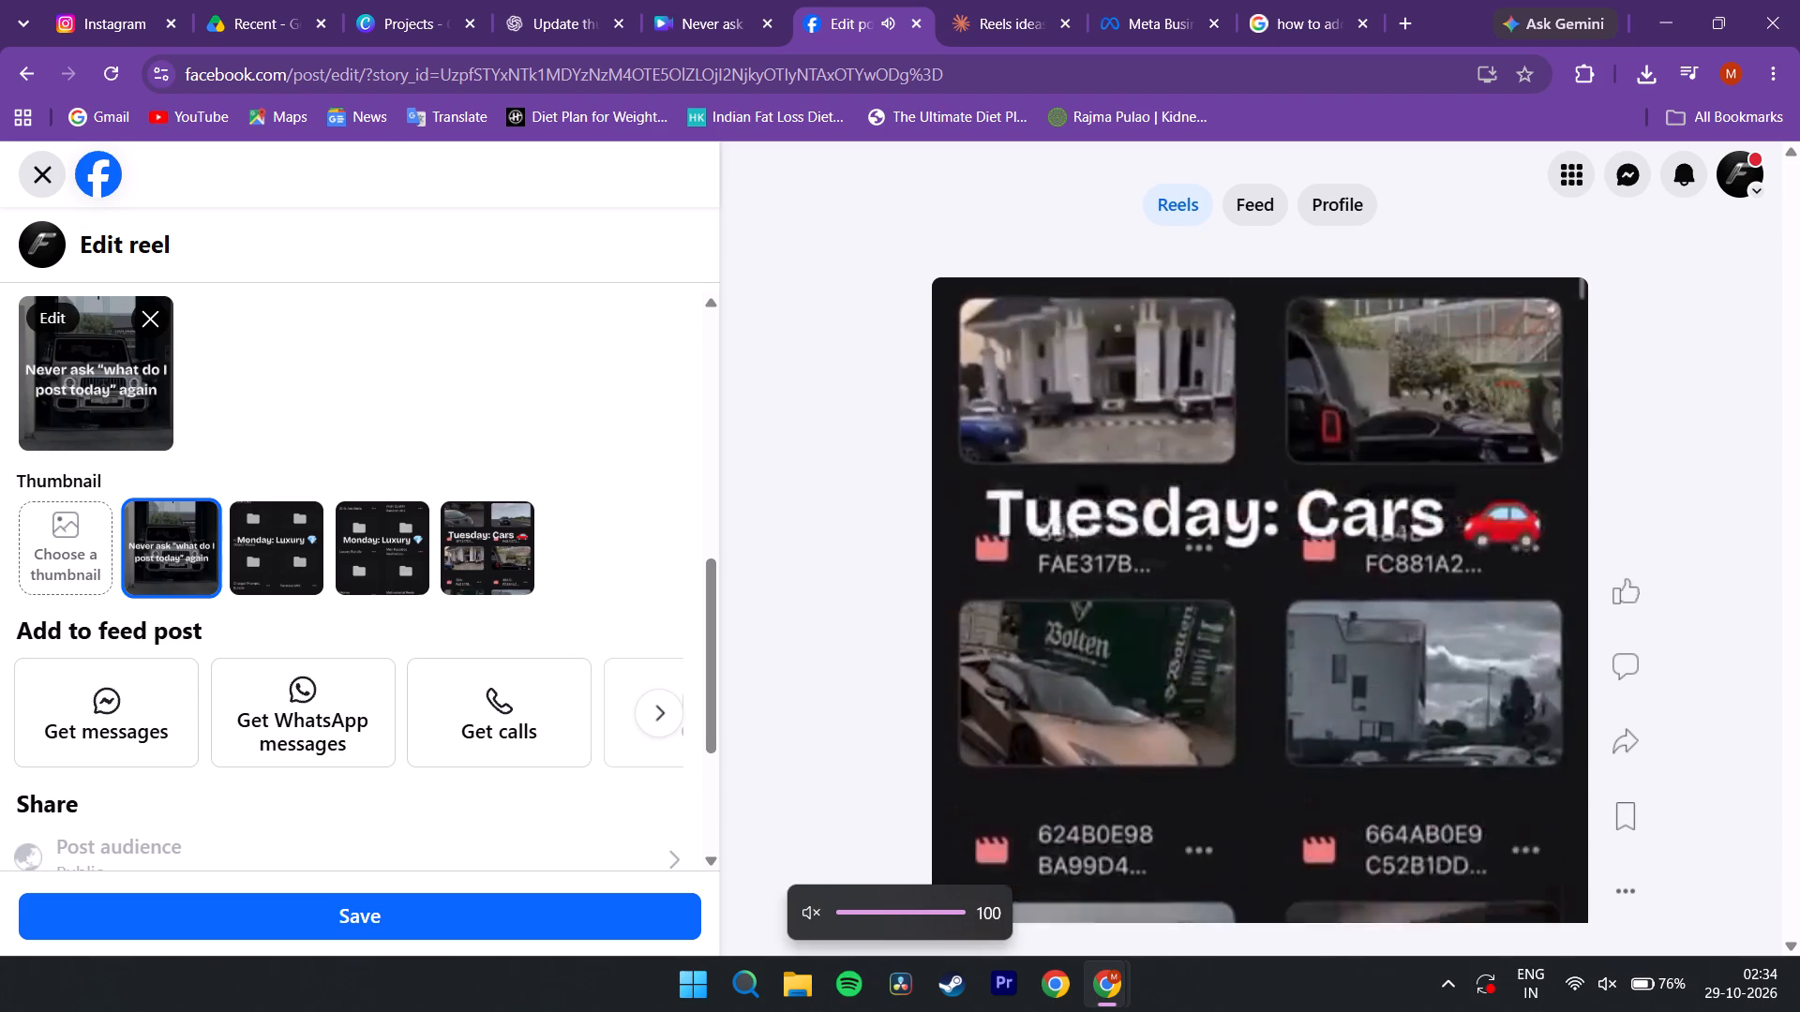
scroll(152, 434, up, 1)
scroll(136, 492, down, 3)
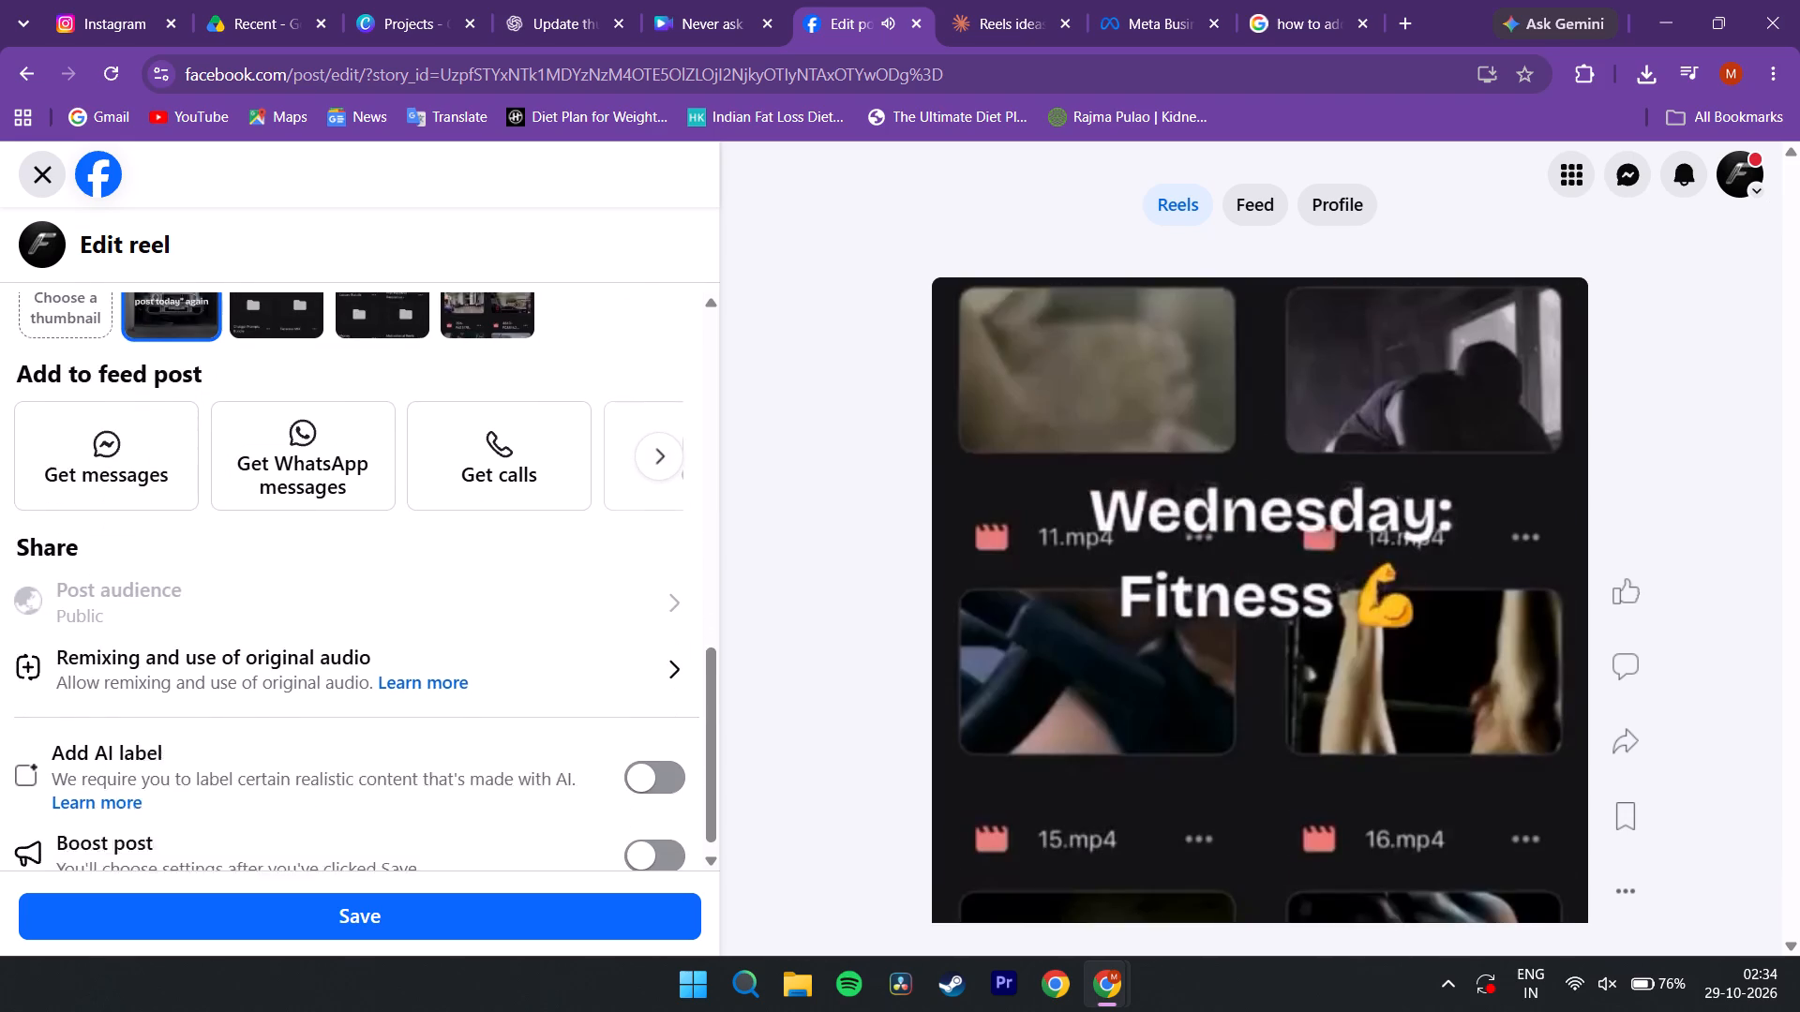
scroll(220, 809, down, 3)
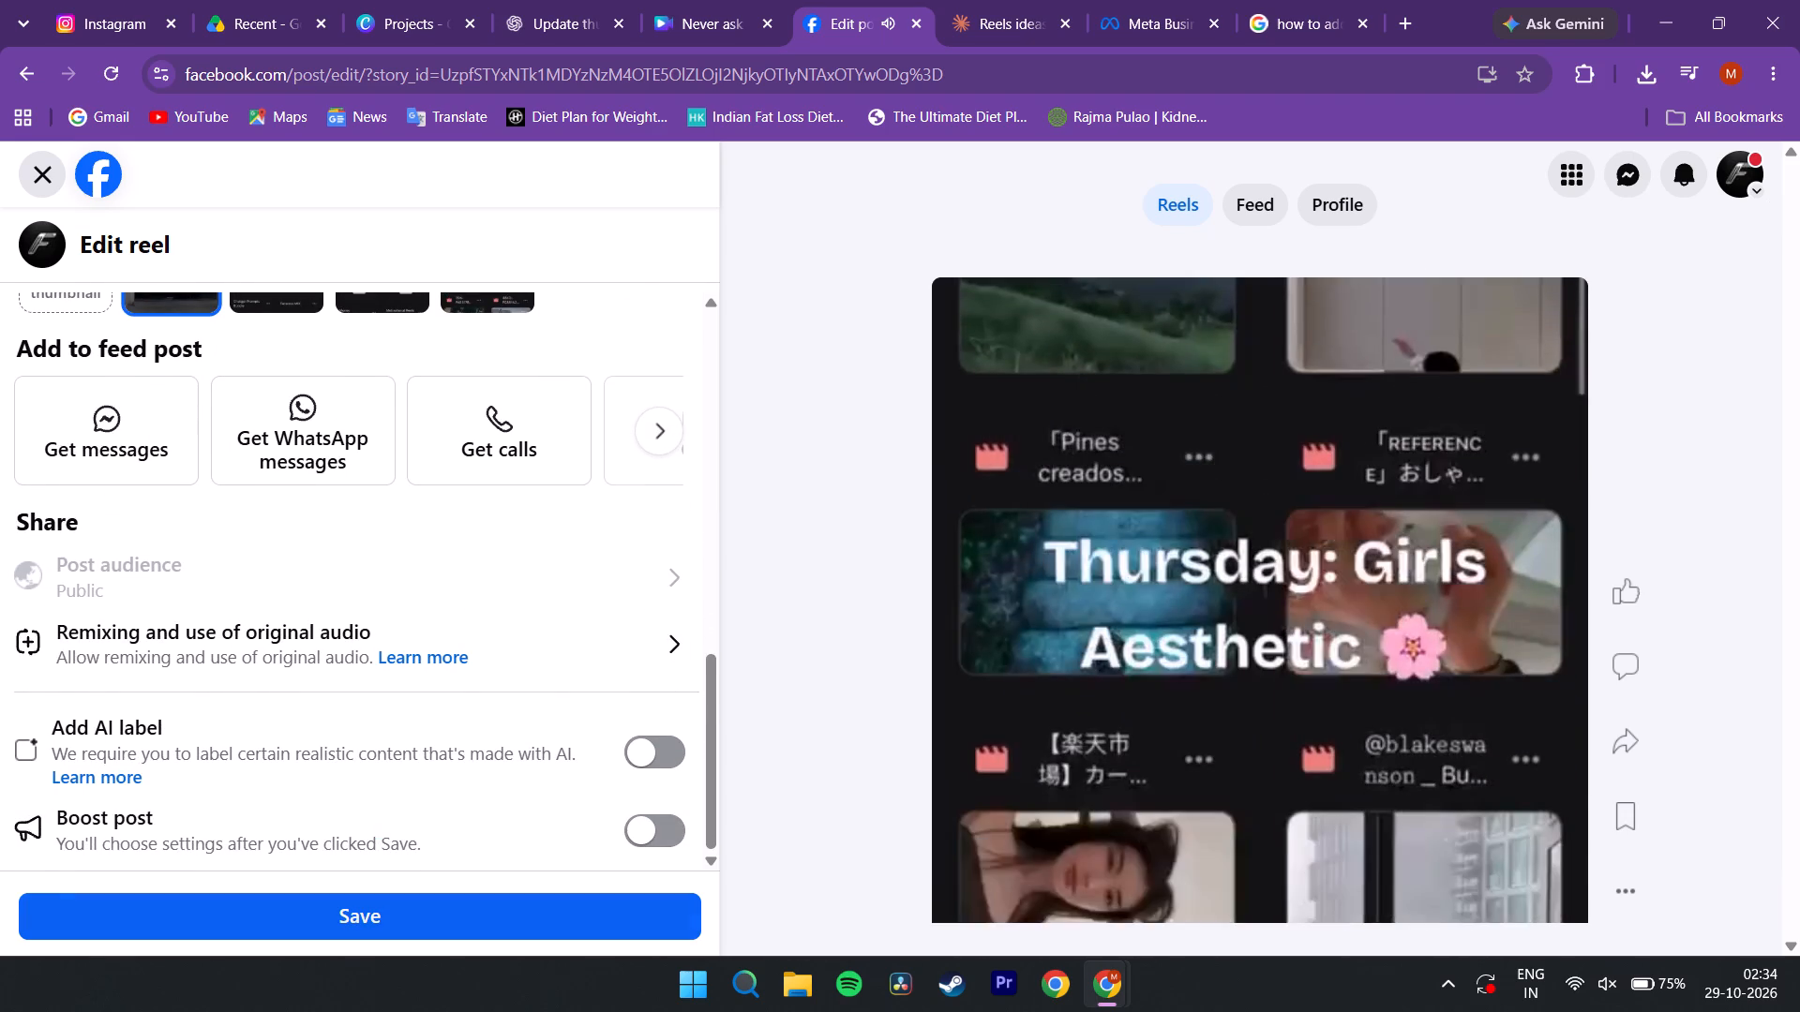
click(229, 938)
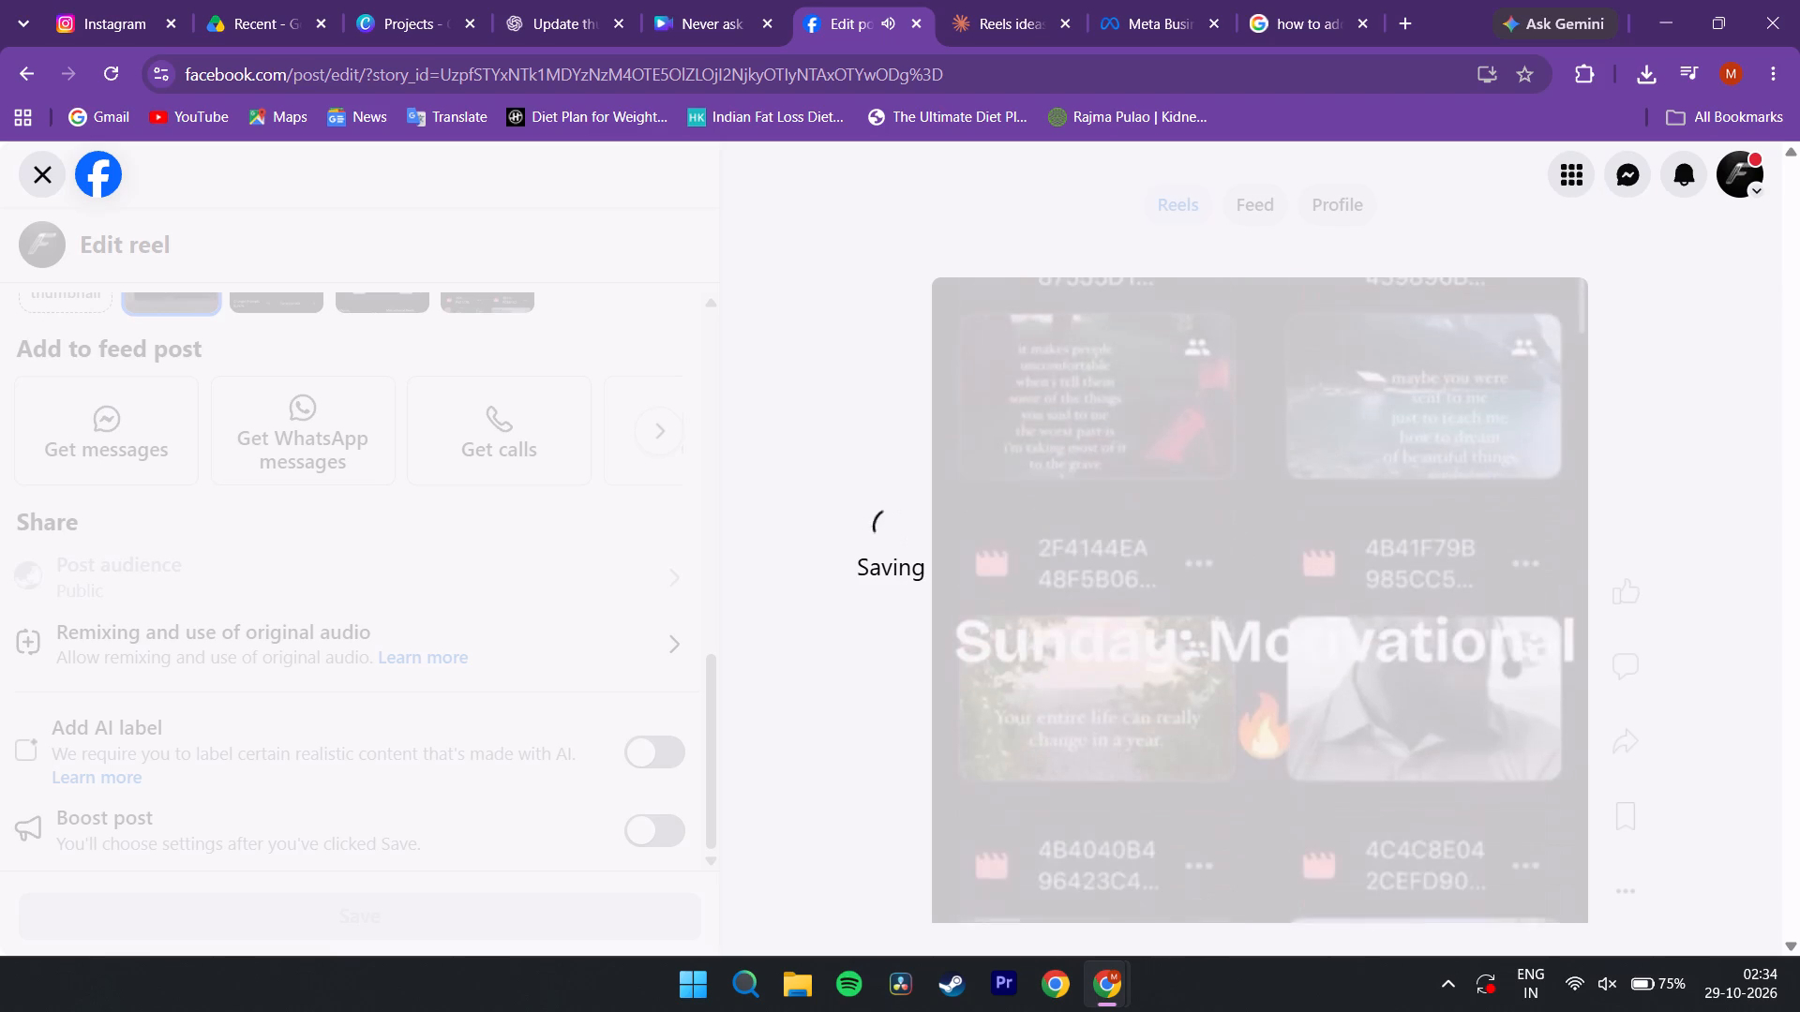
Close the browser tabs holding the Canva video design and the "Update th…" page.
click(689, 0)
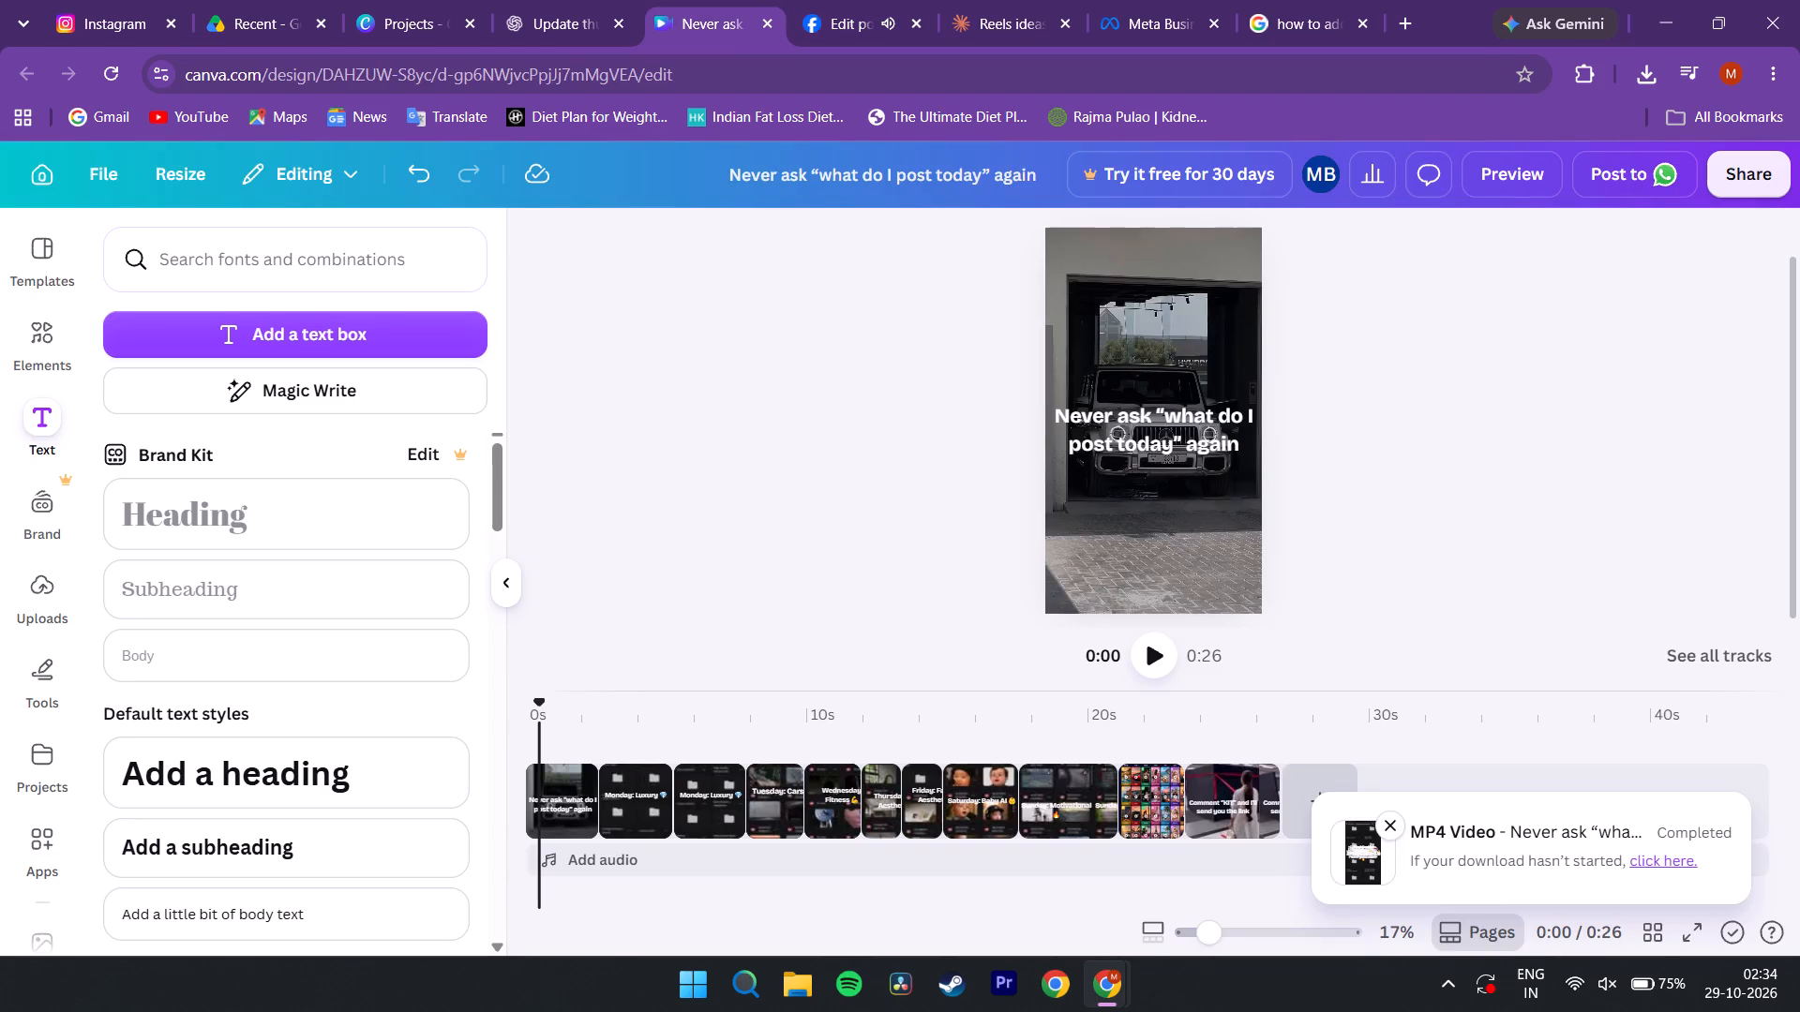
click(765, 33)
click(621, 23)
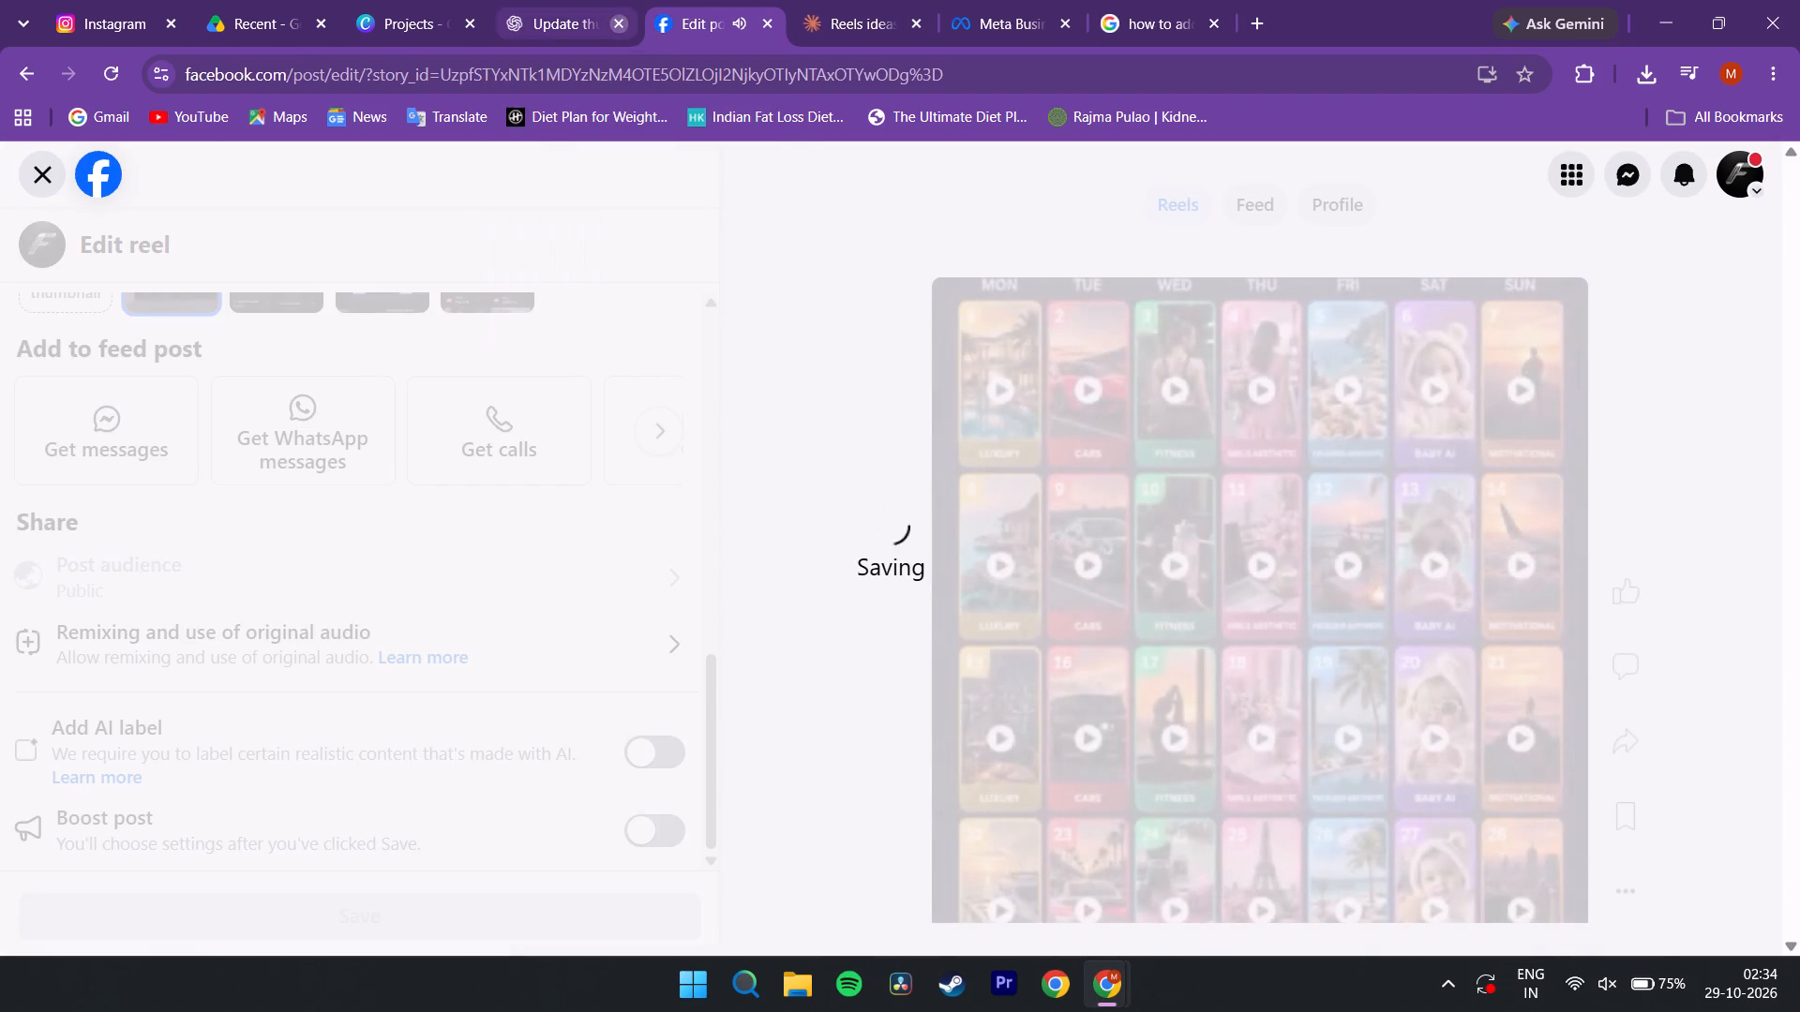
Switch to Instagram and open the ad tools in the Professional dashboard.
click(126, 0)
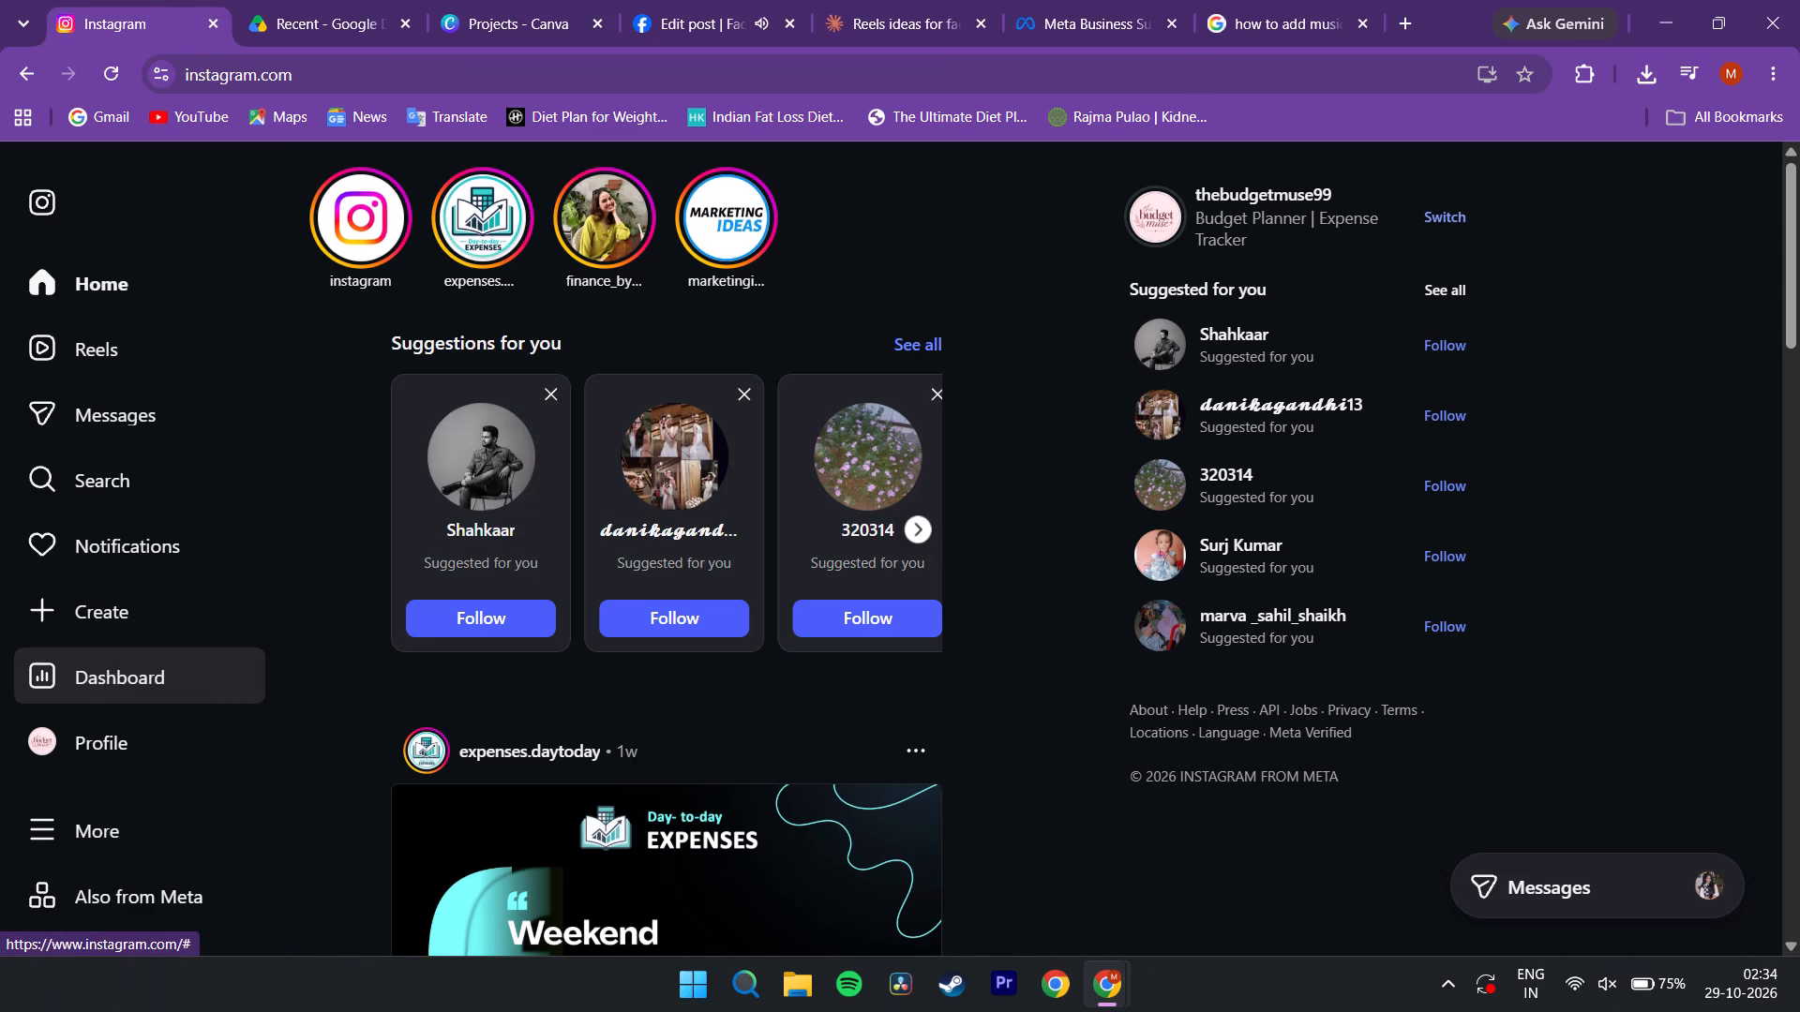
click(93, 693)
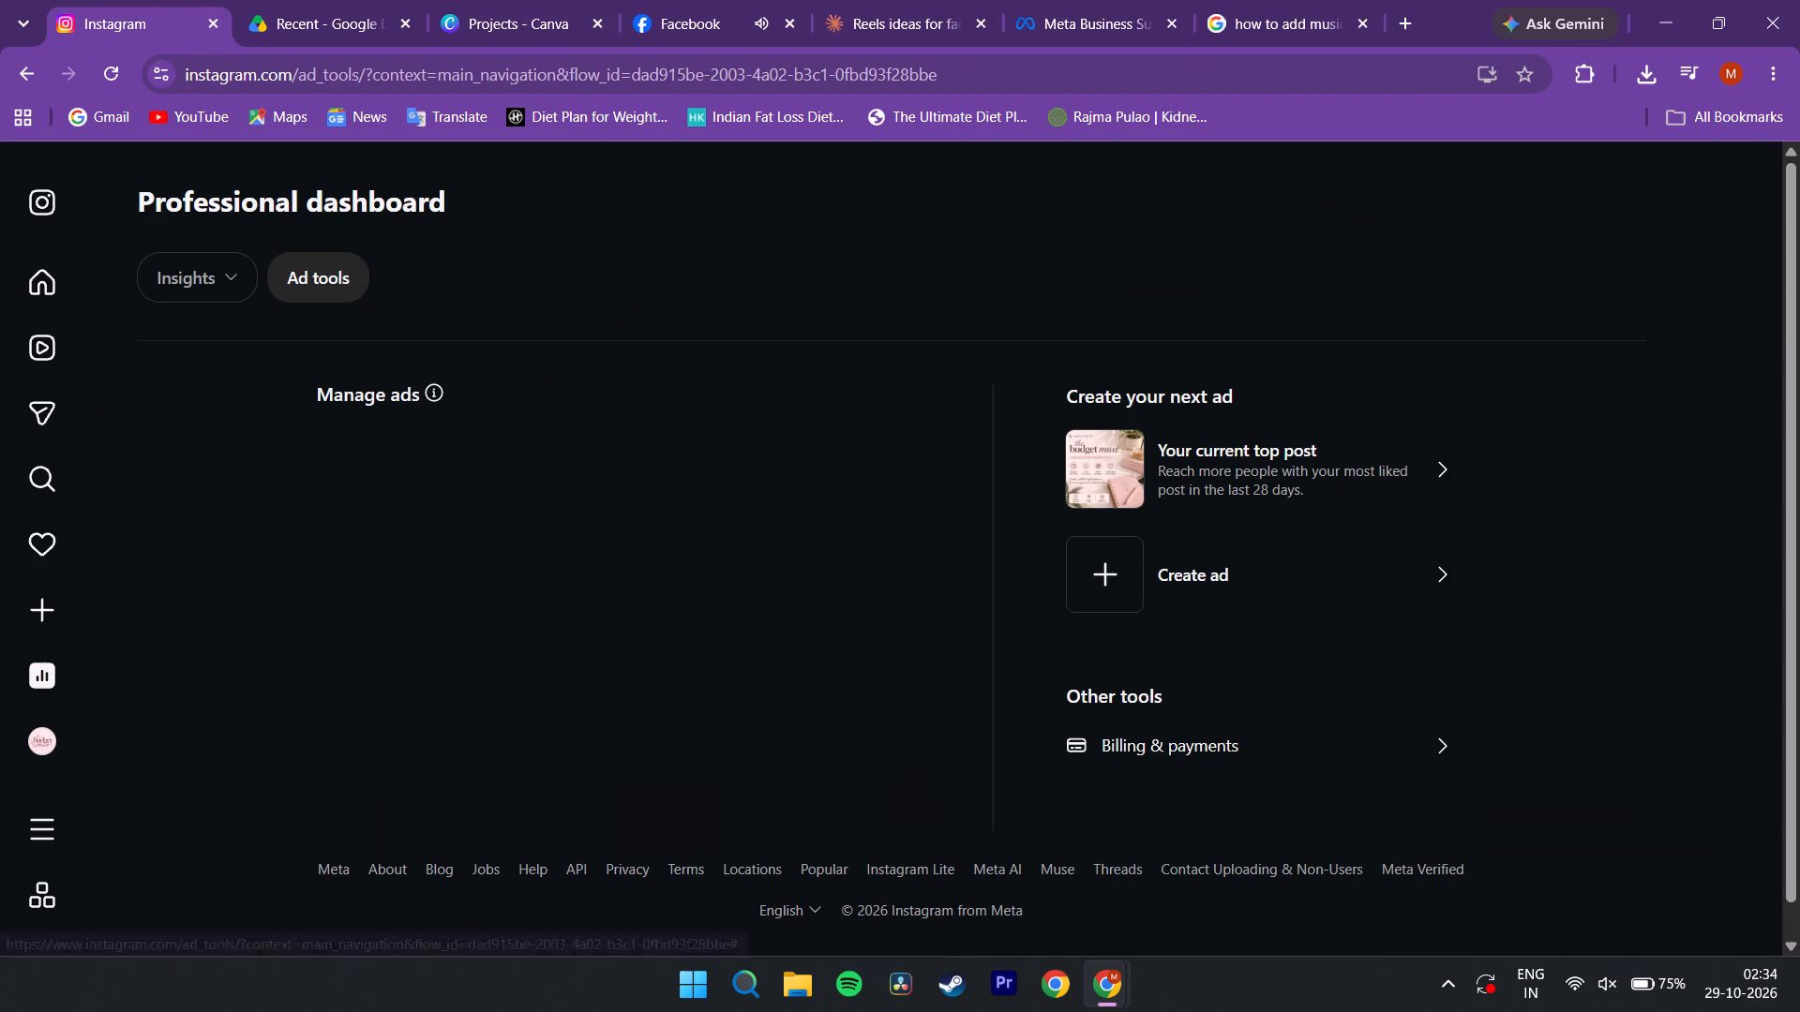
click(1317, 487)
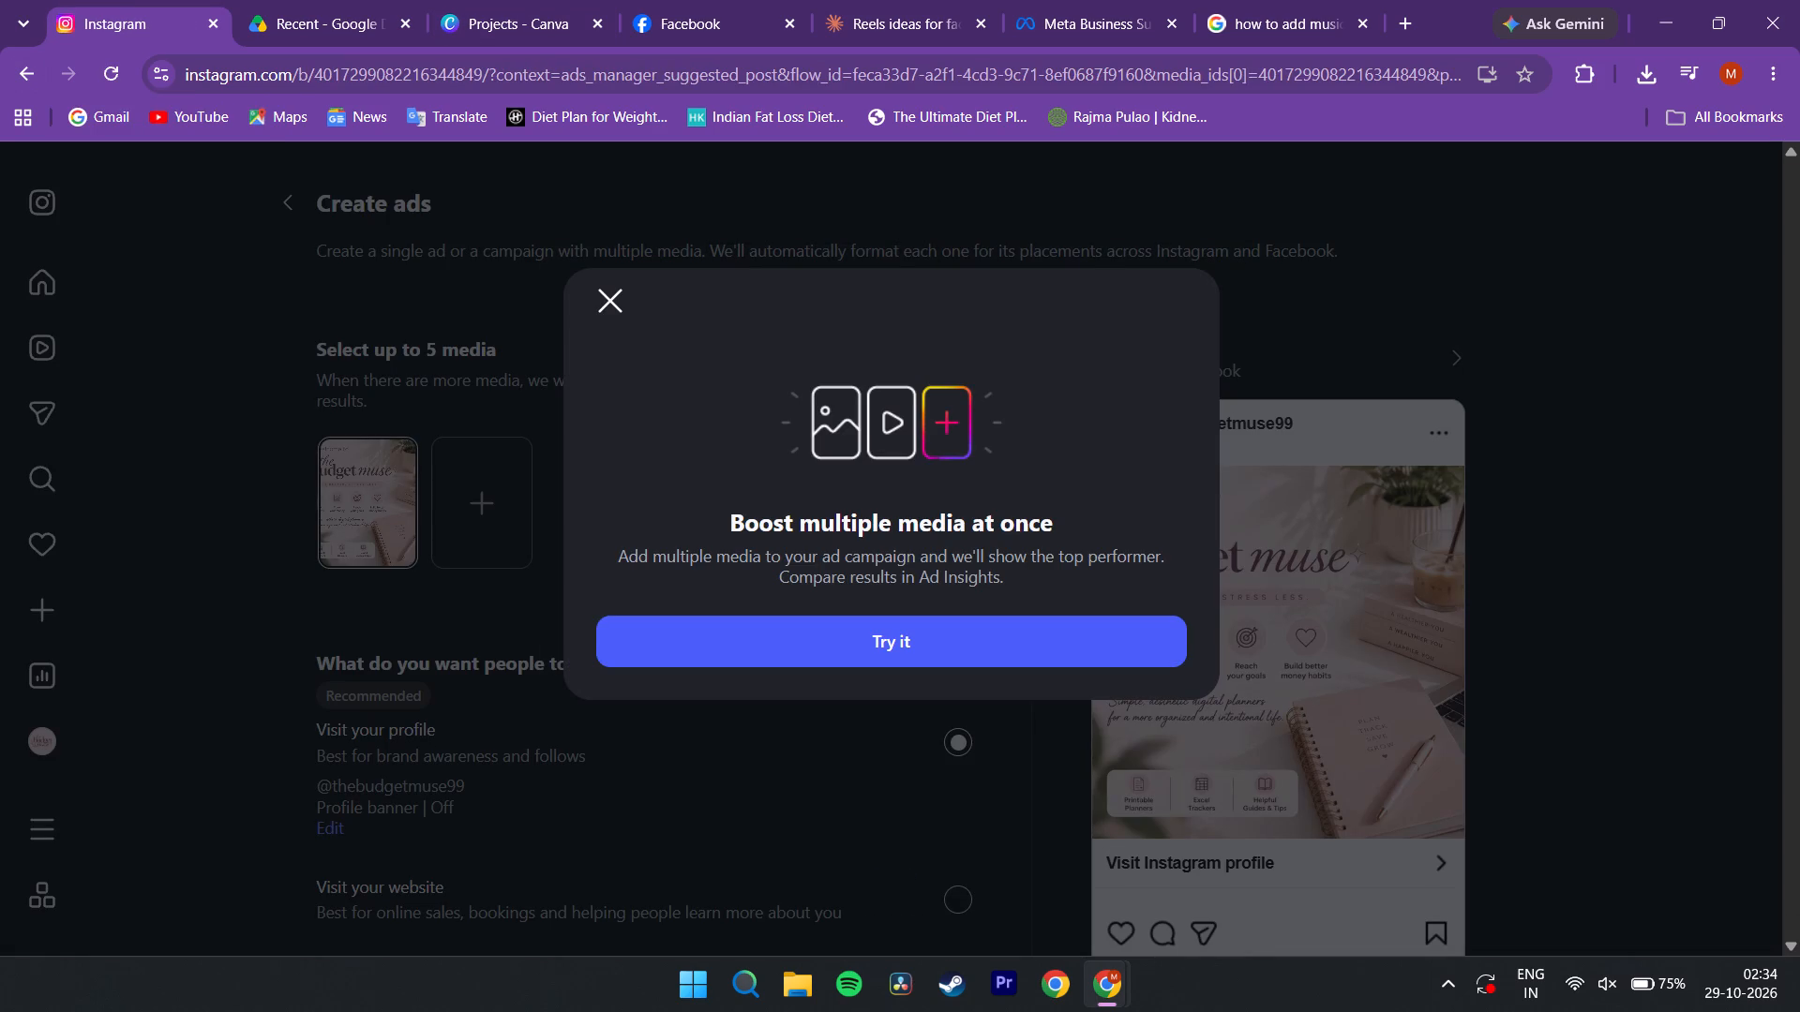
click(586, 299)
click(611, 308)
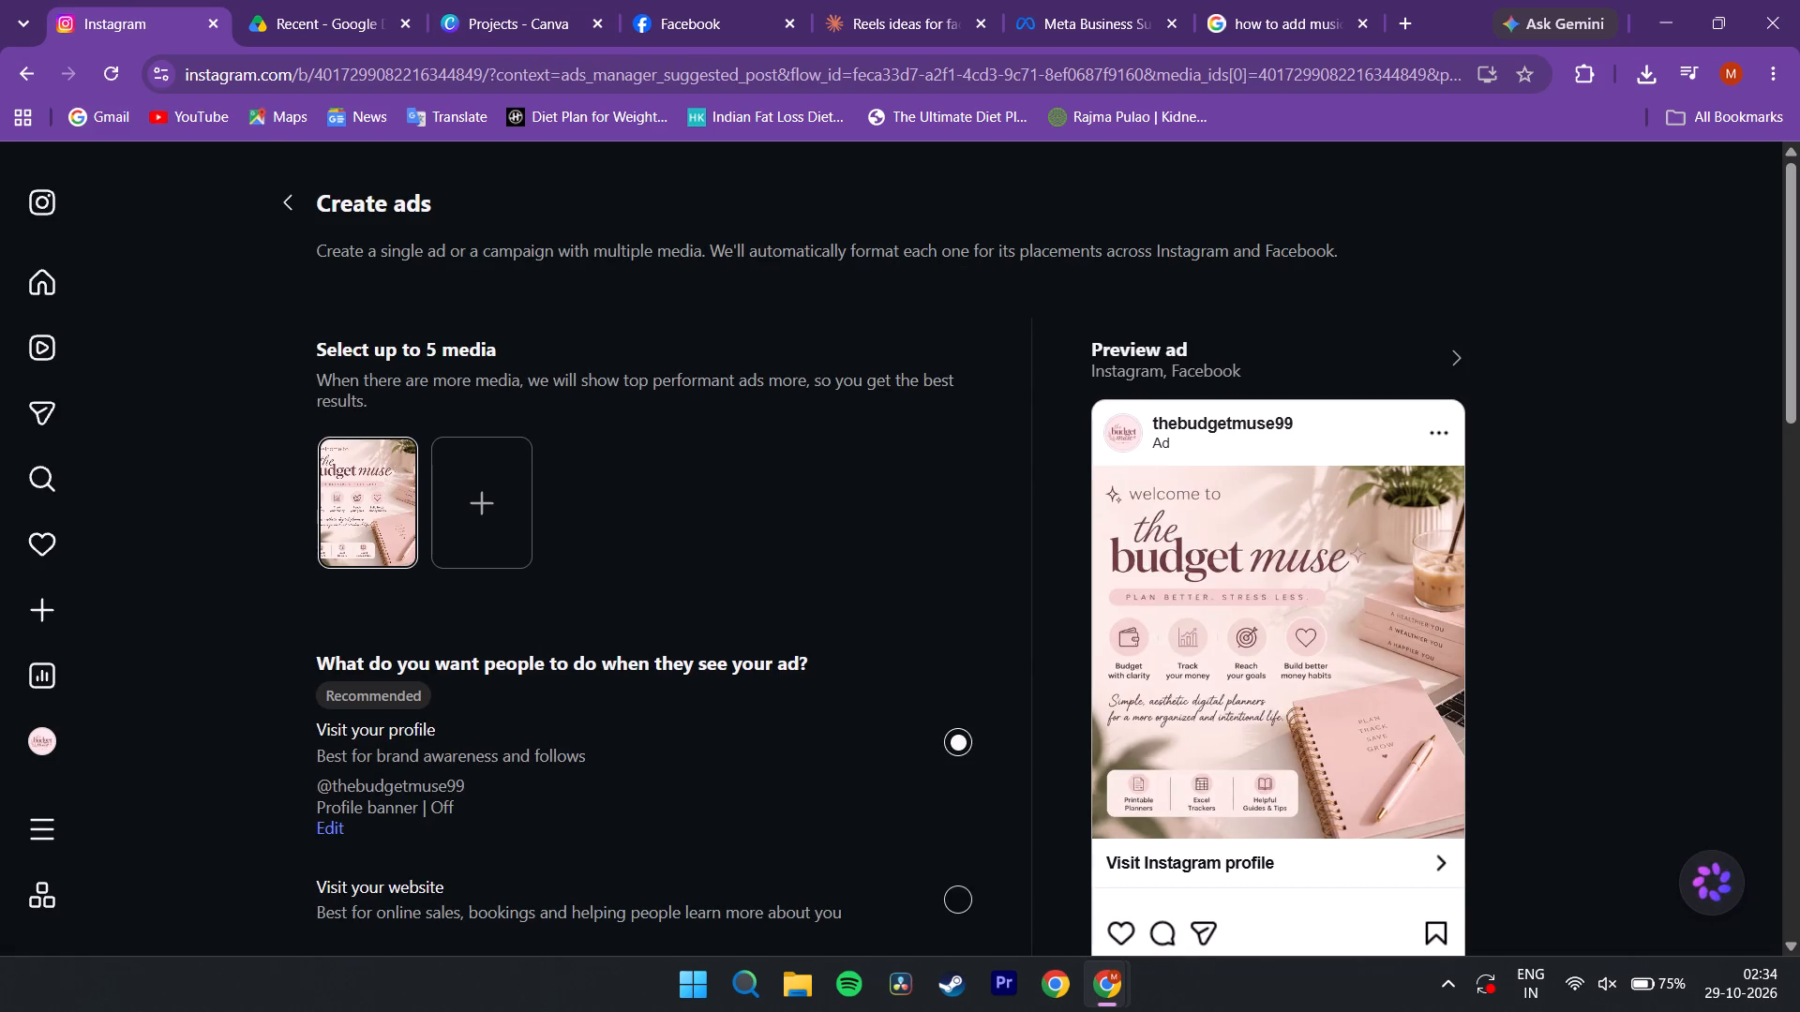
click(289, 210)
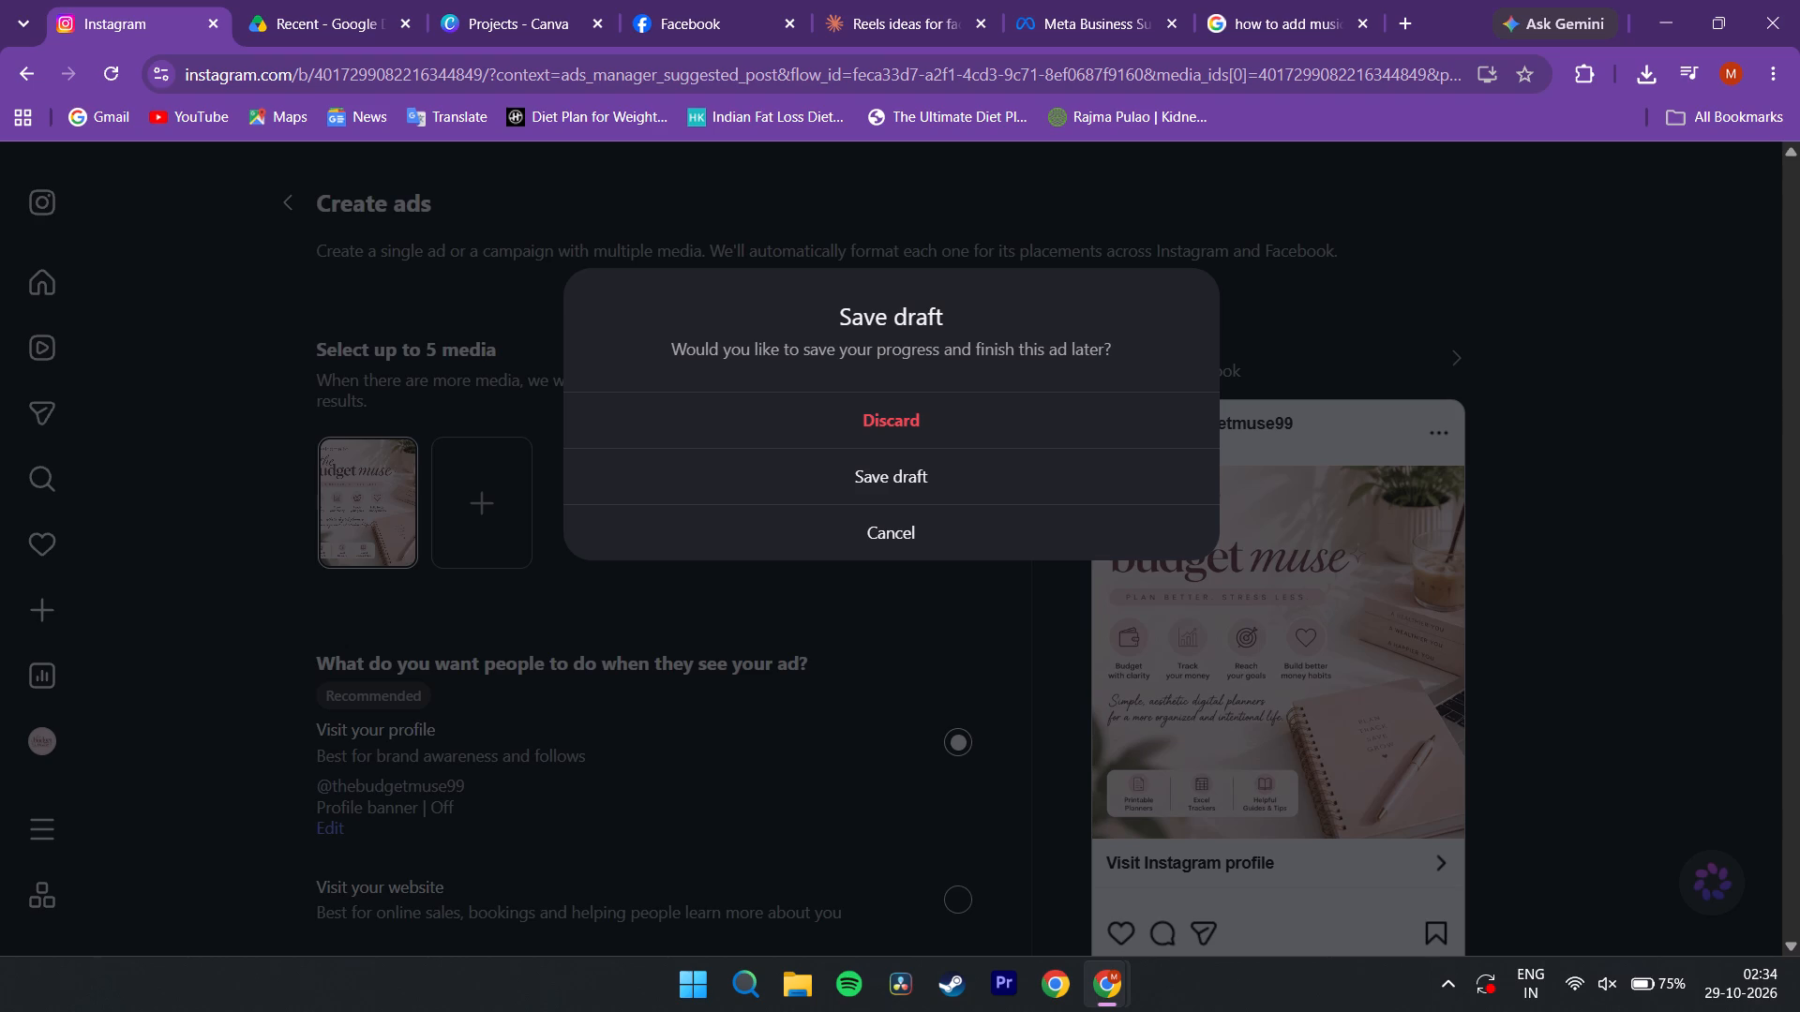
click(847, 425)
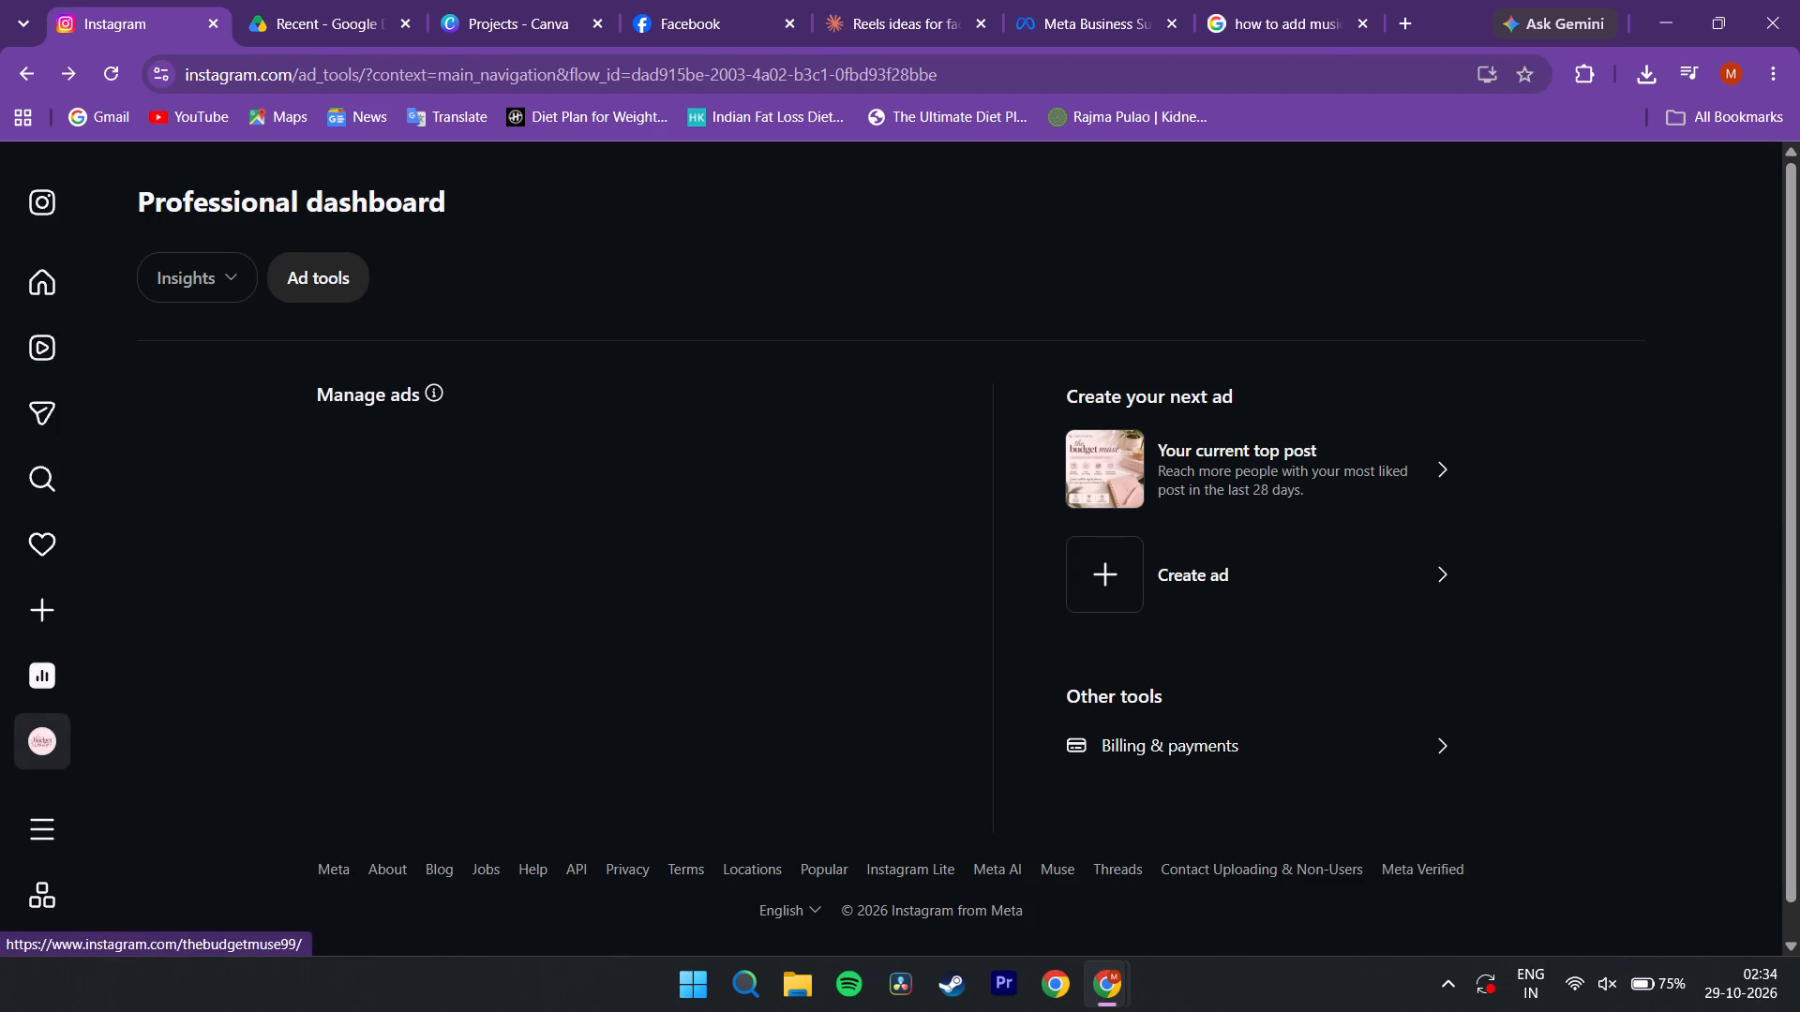
Return to the Facebook Planner and close the Google Drive and Canva Projects browser tabs.
click(630, 0)
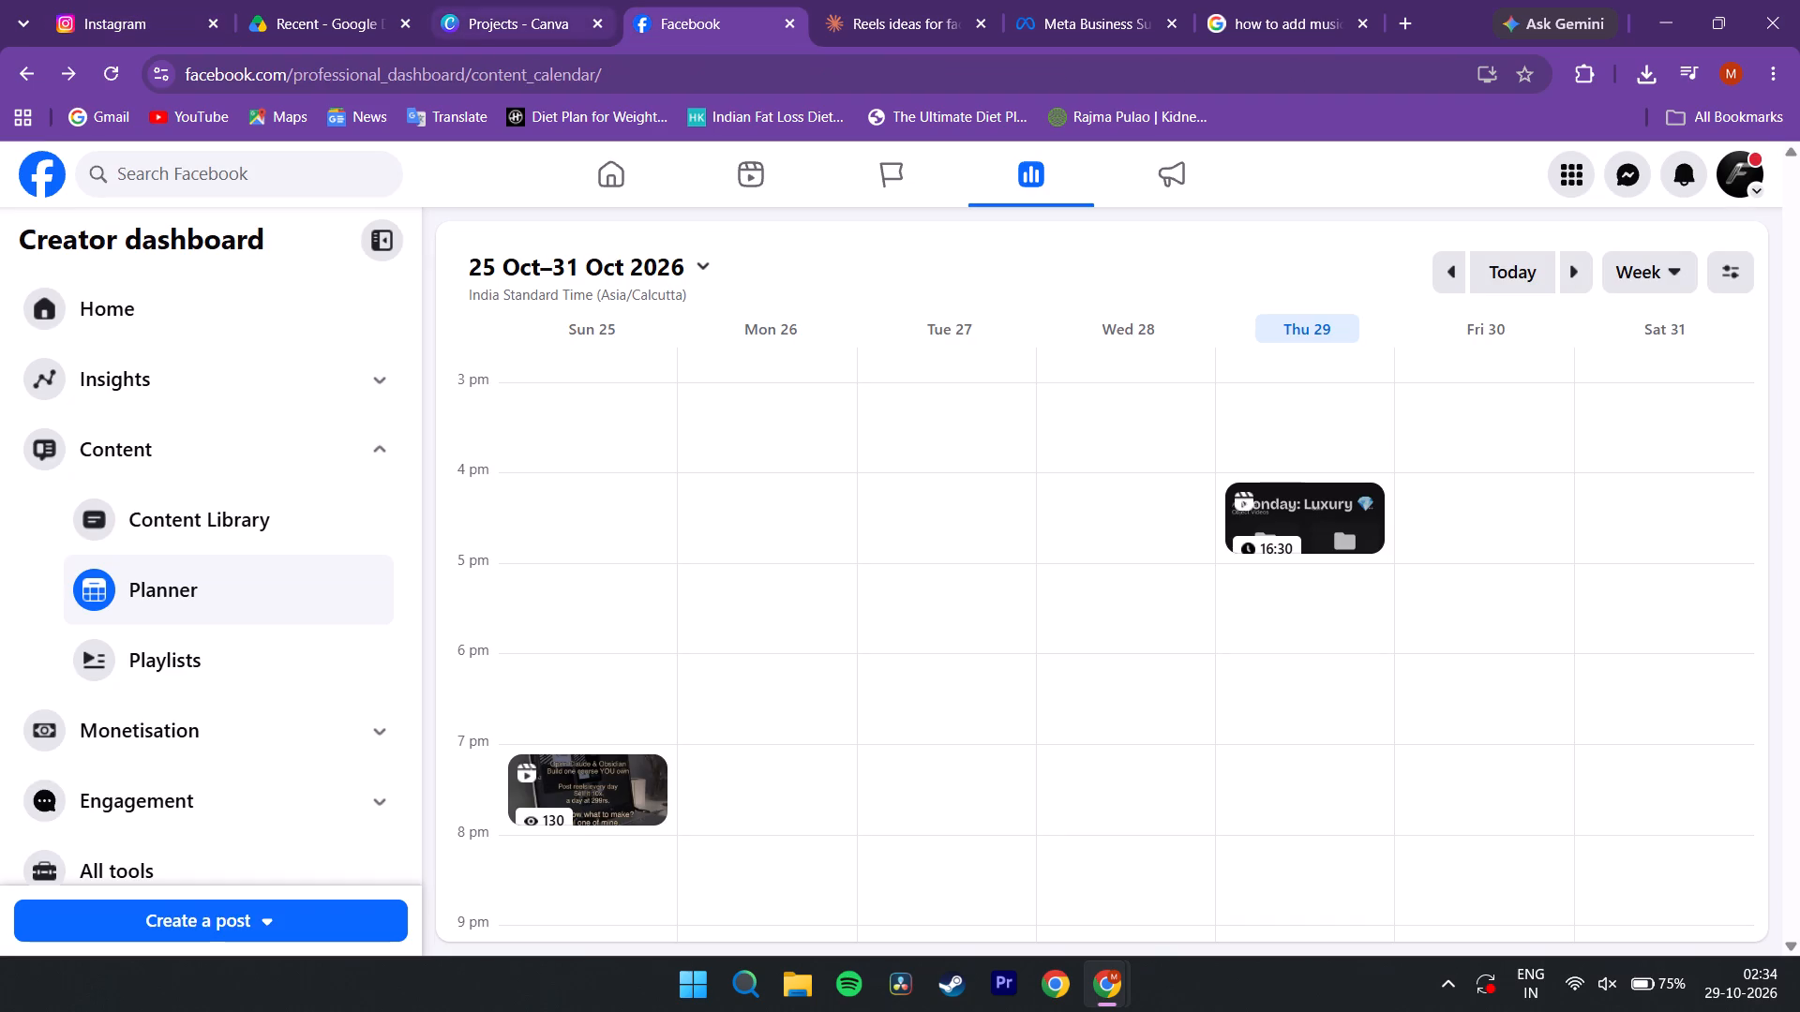
click(410, 24)
click(410, 24)
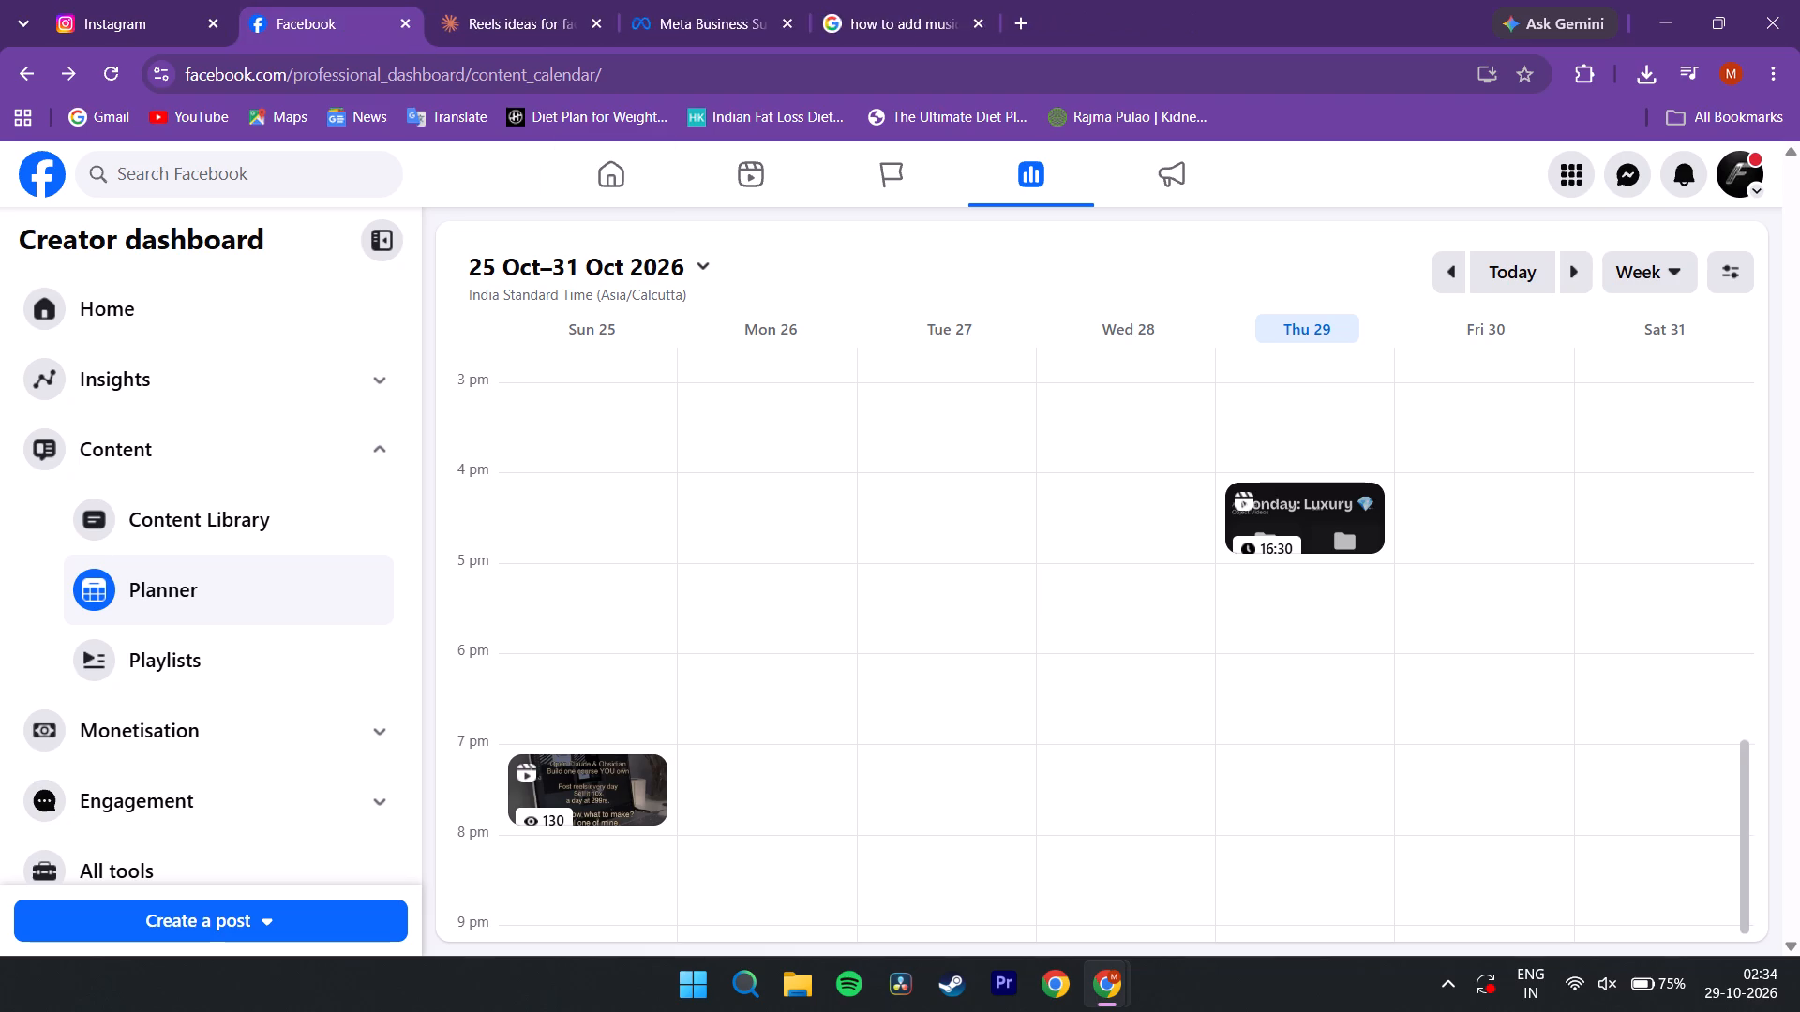
Leave the Planner for the Facebook home feed and open the Creator dashboard from there.
scroll(992, 568, down, 3)
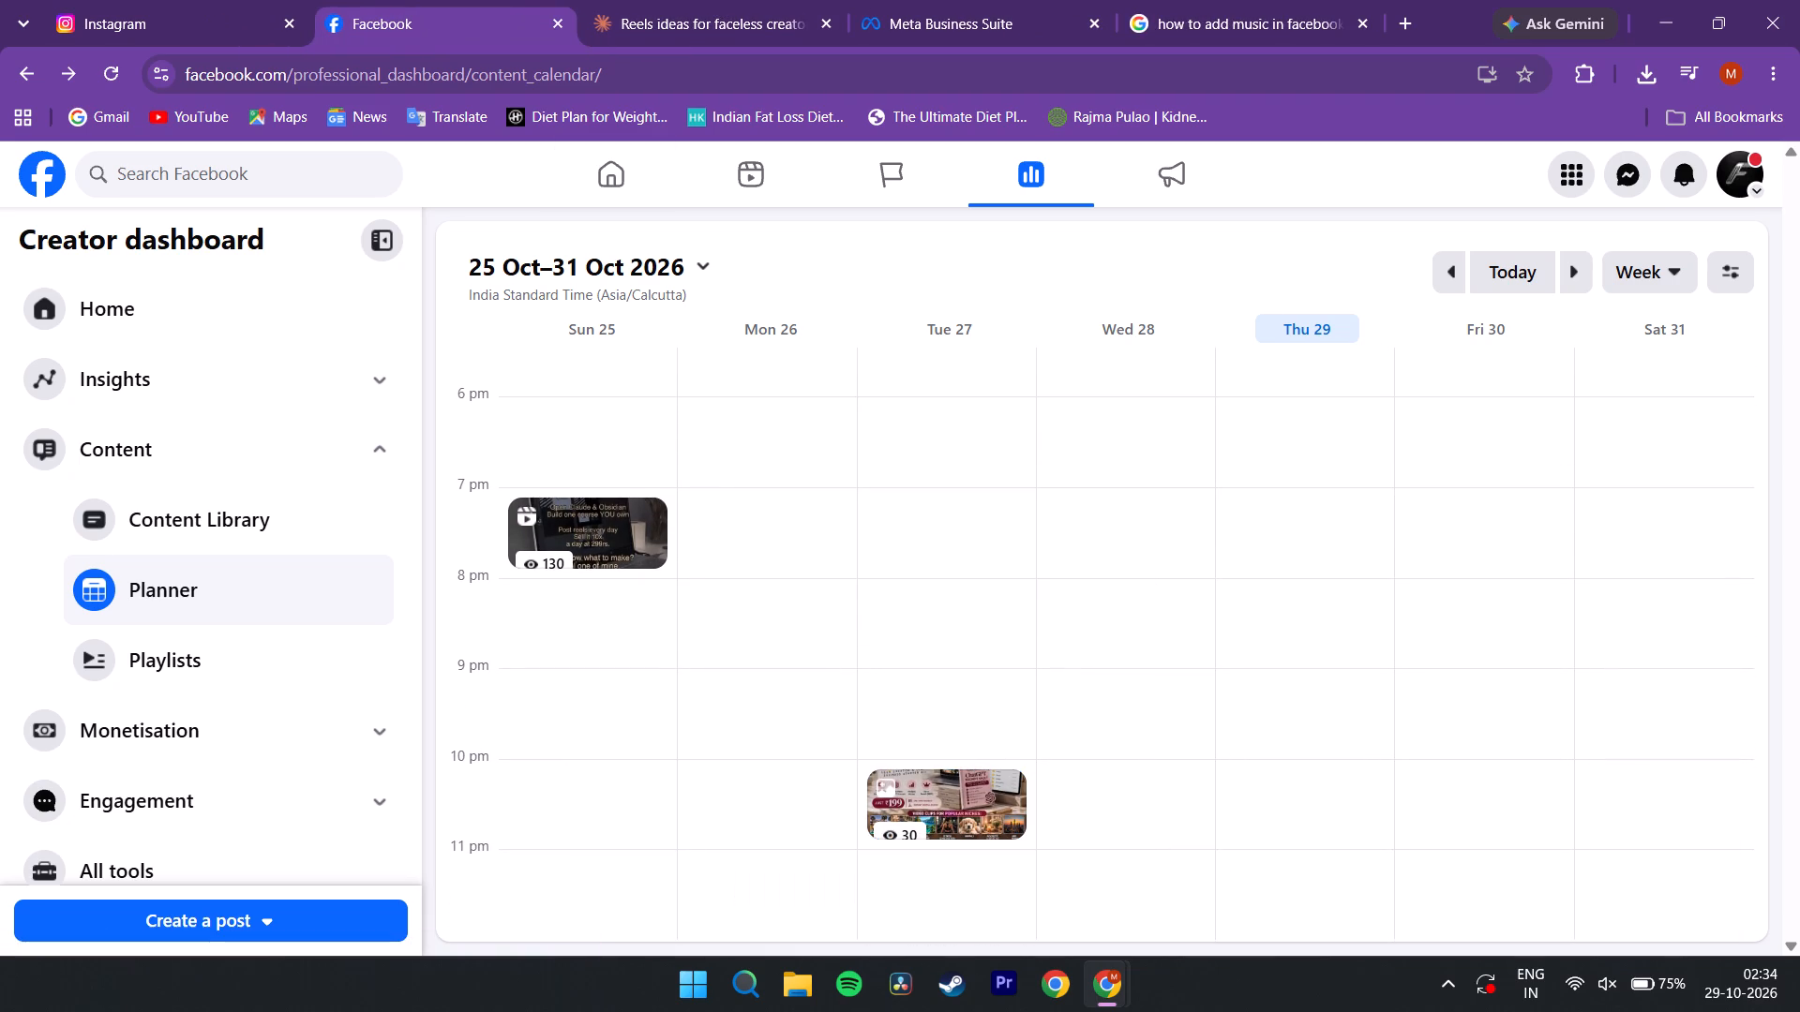
click(607, 171)
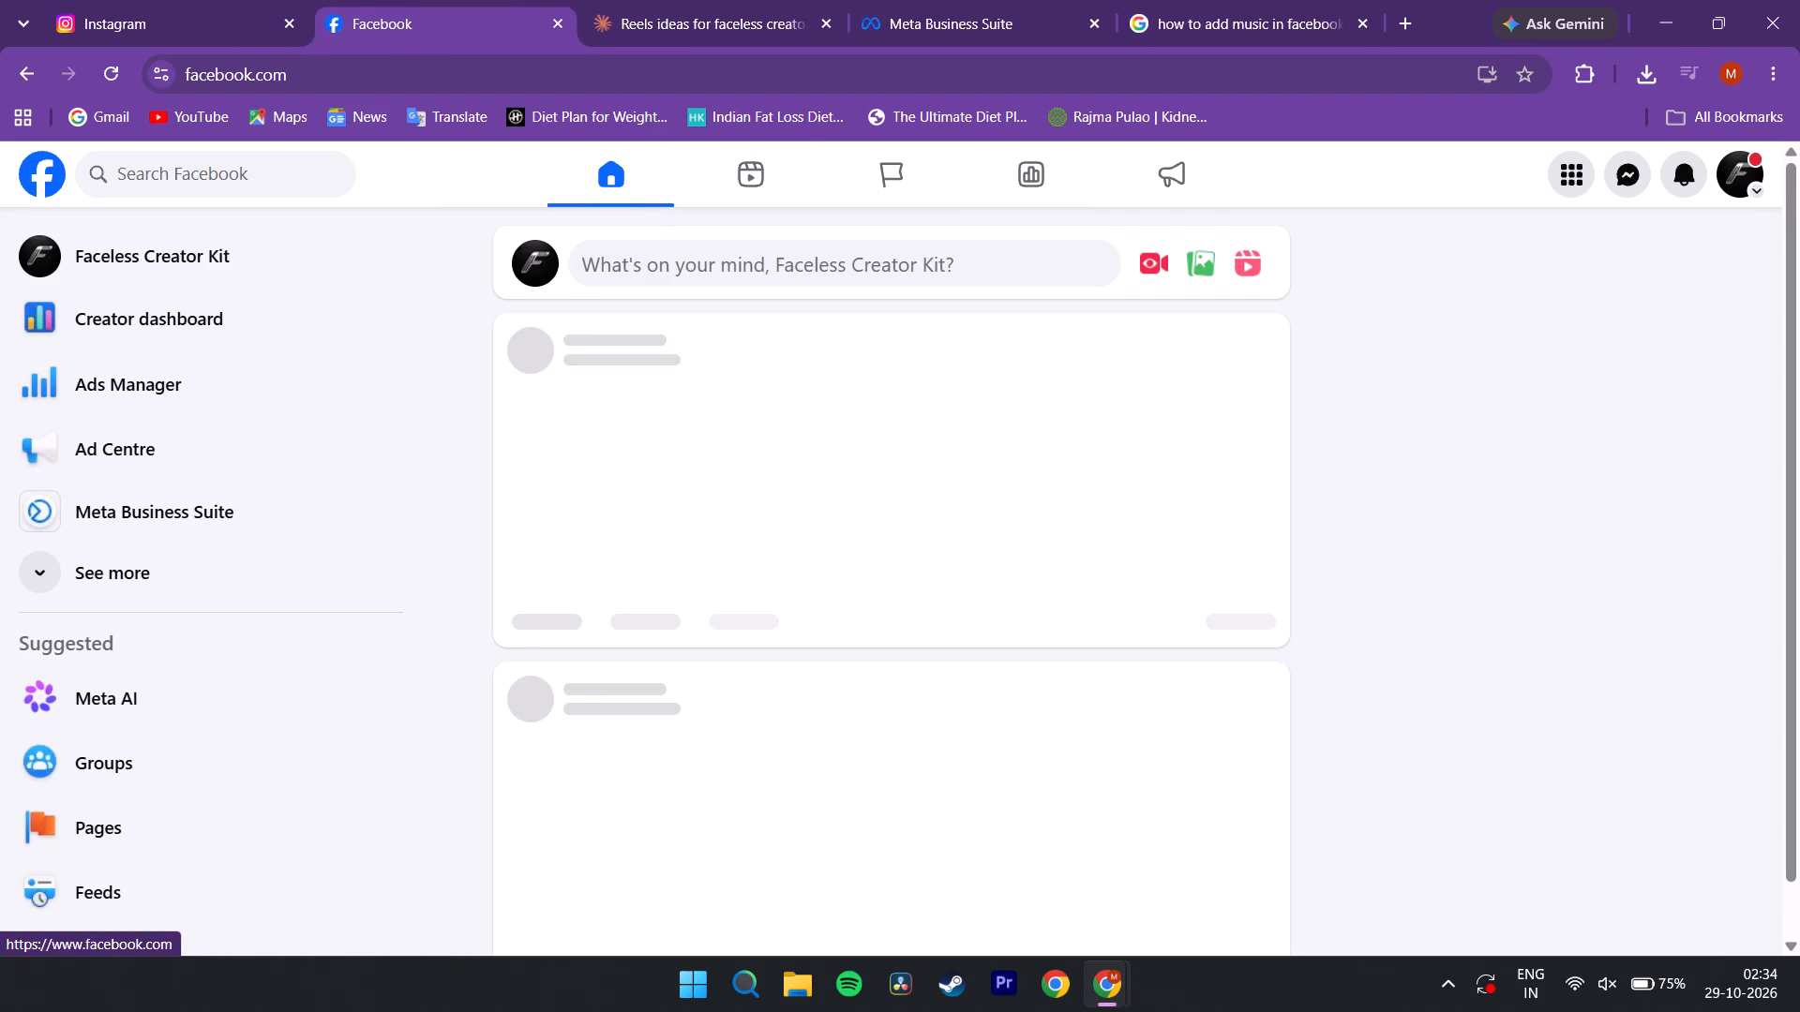
click(227, 331)
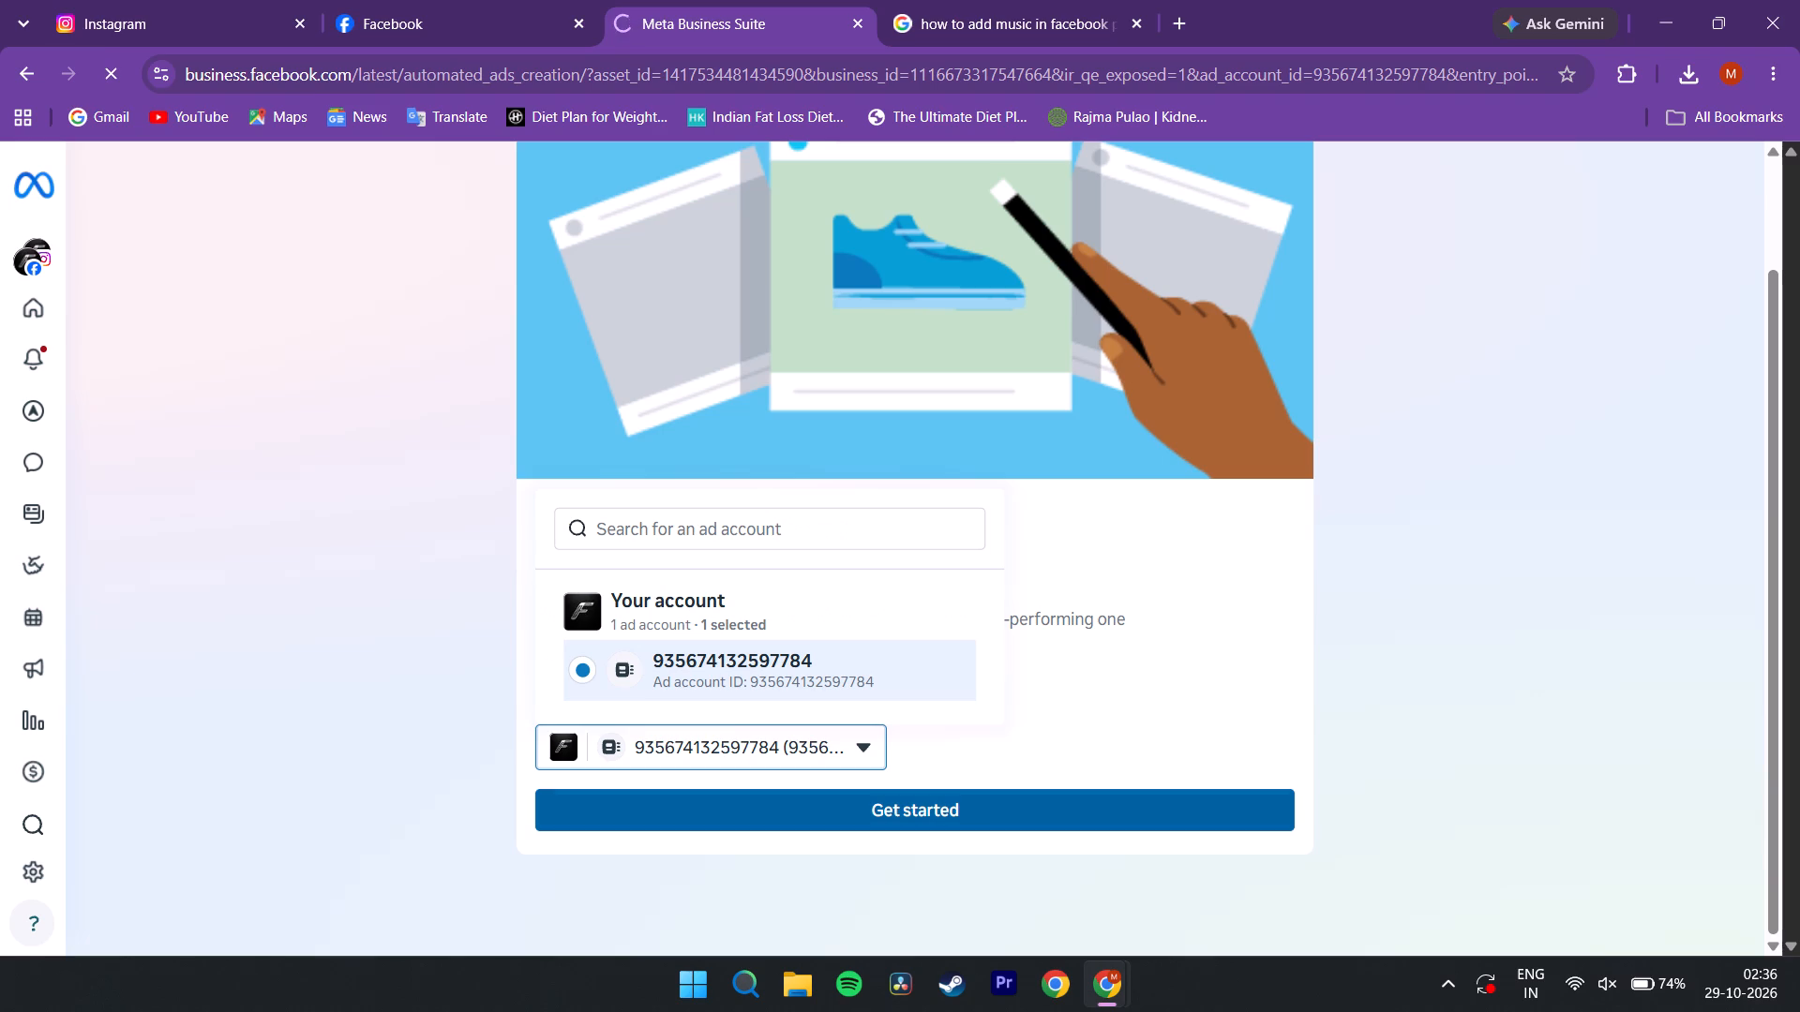
Start the personalised Automated ads plan for Faceless Creator Kit with the selected ad account.
click(812, 818)
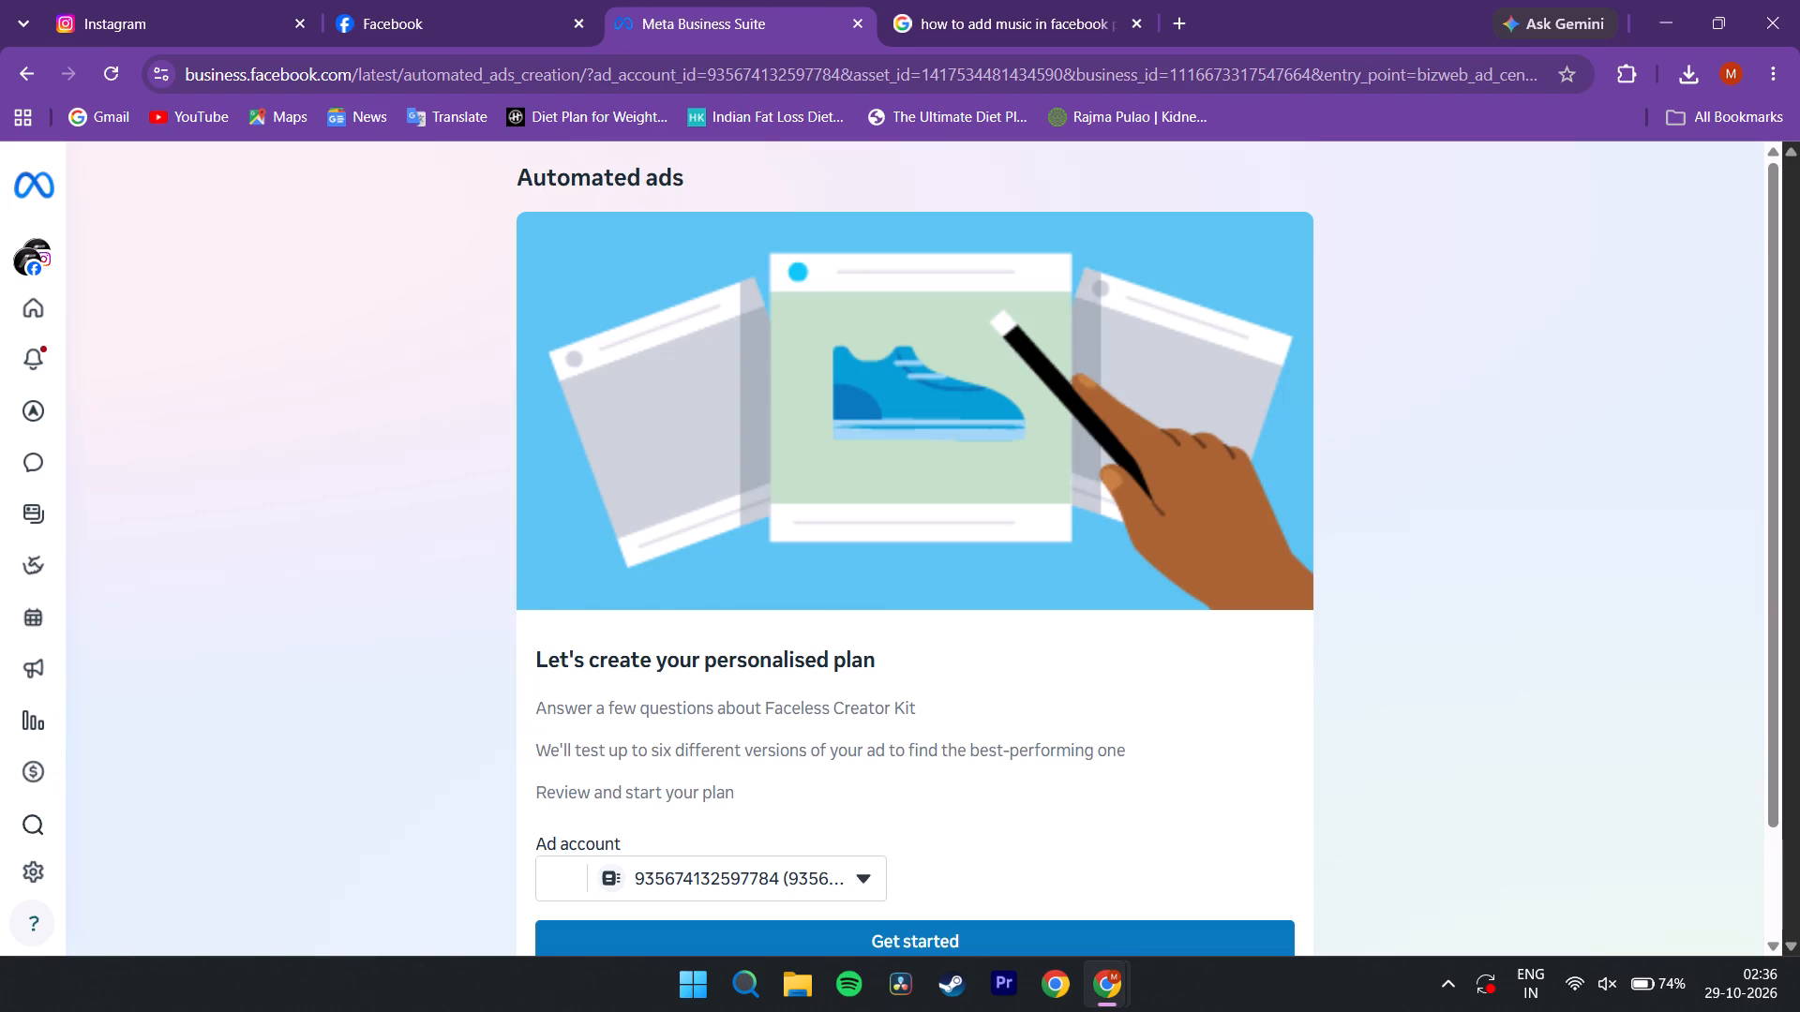
scroll(696, 693, down, 1)
click(783, 826)
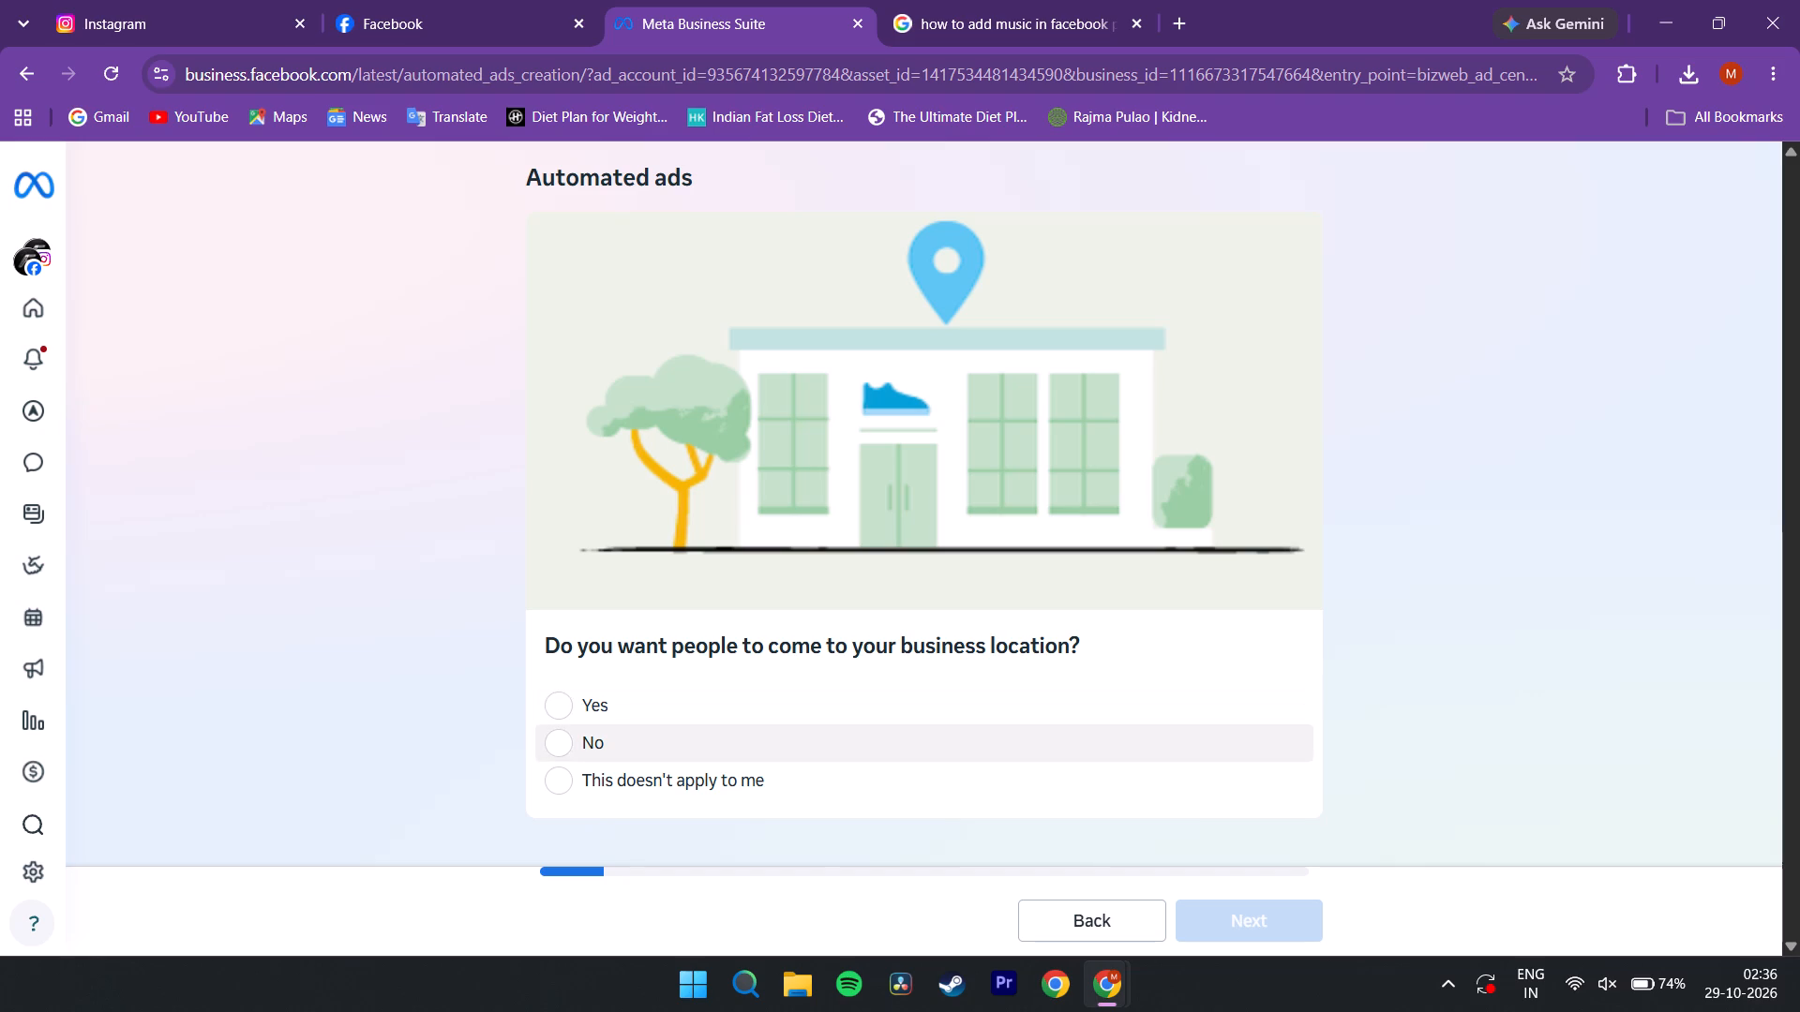
Answer the automated ads question about people coming to the business location with 'This doesn't apply to me'.
click(613, 744)
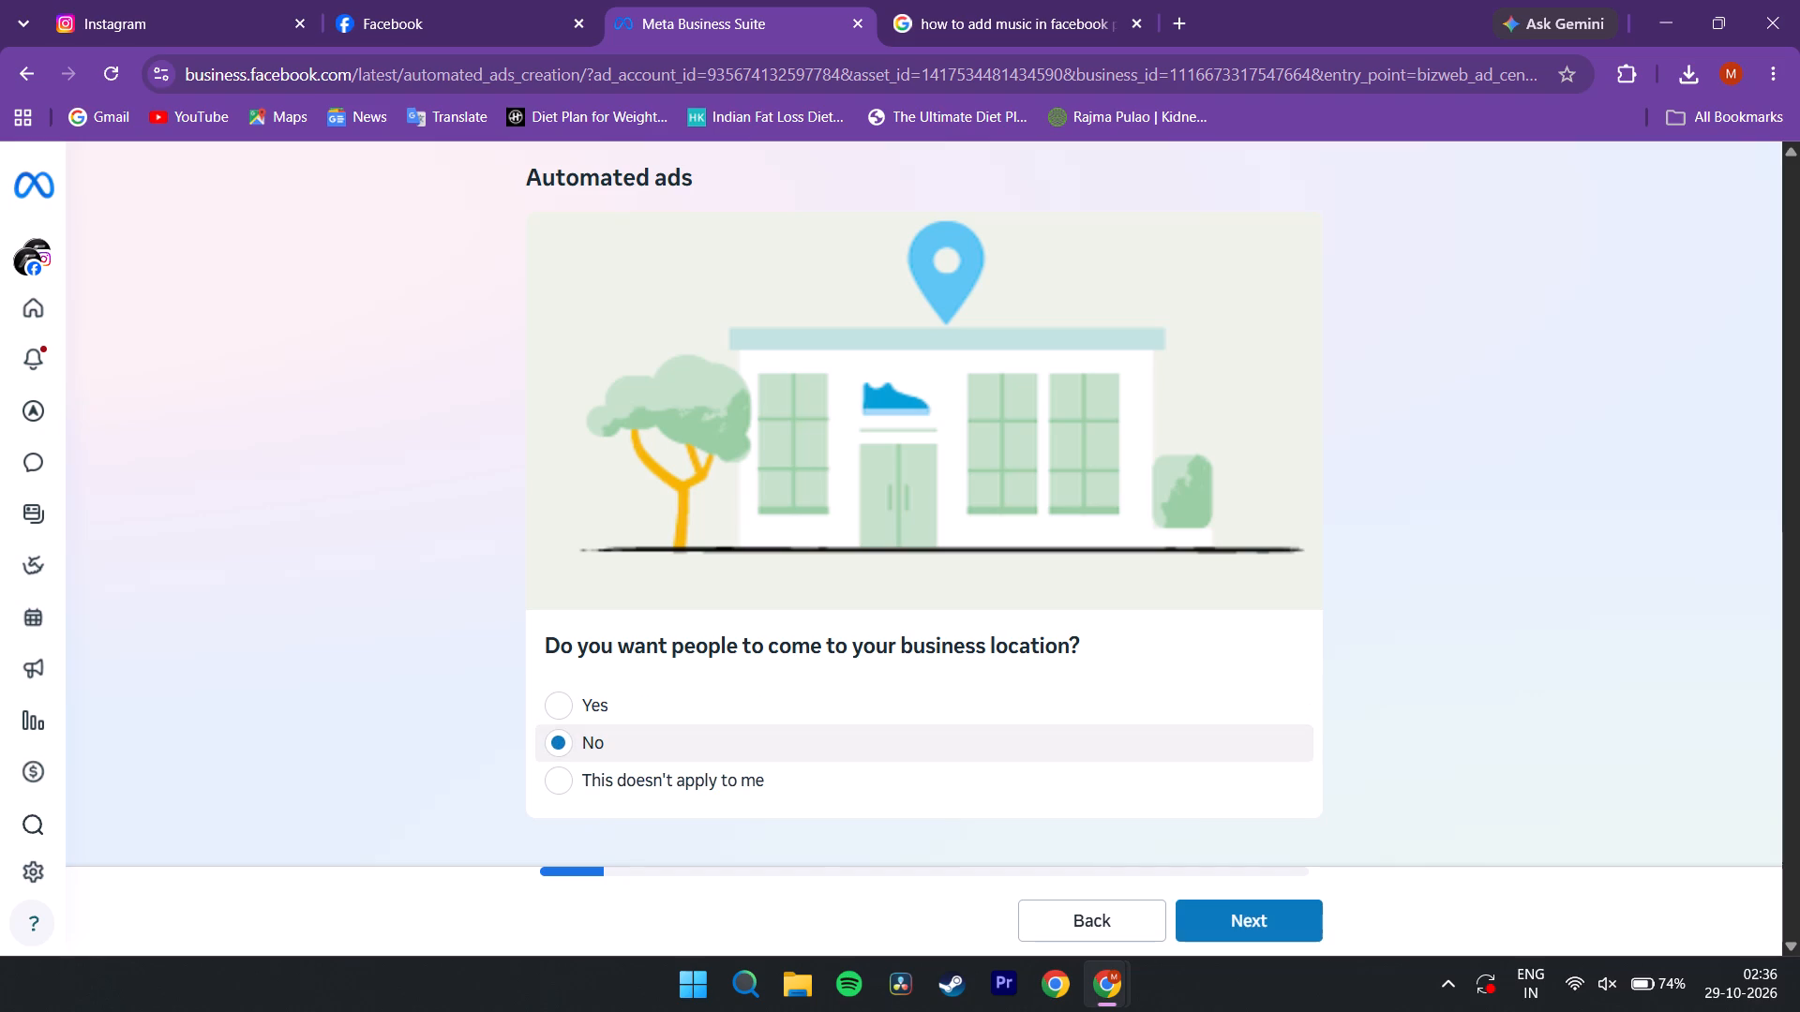
click(626, 783)
scroll(626, 783, down, 1)
click(1235, 915)
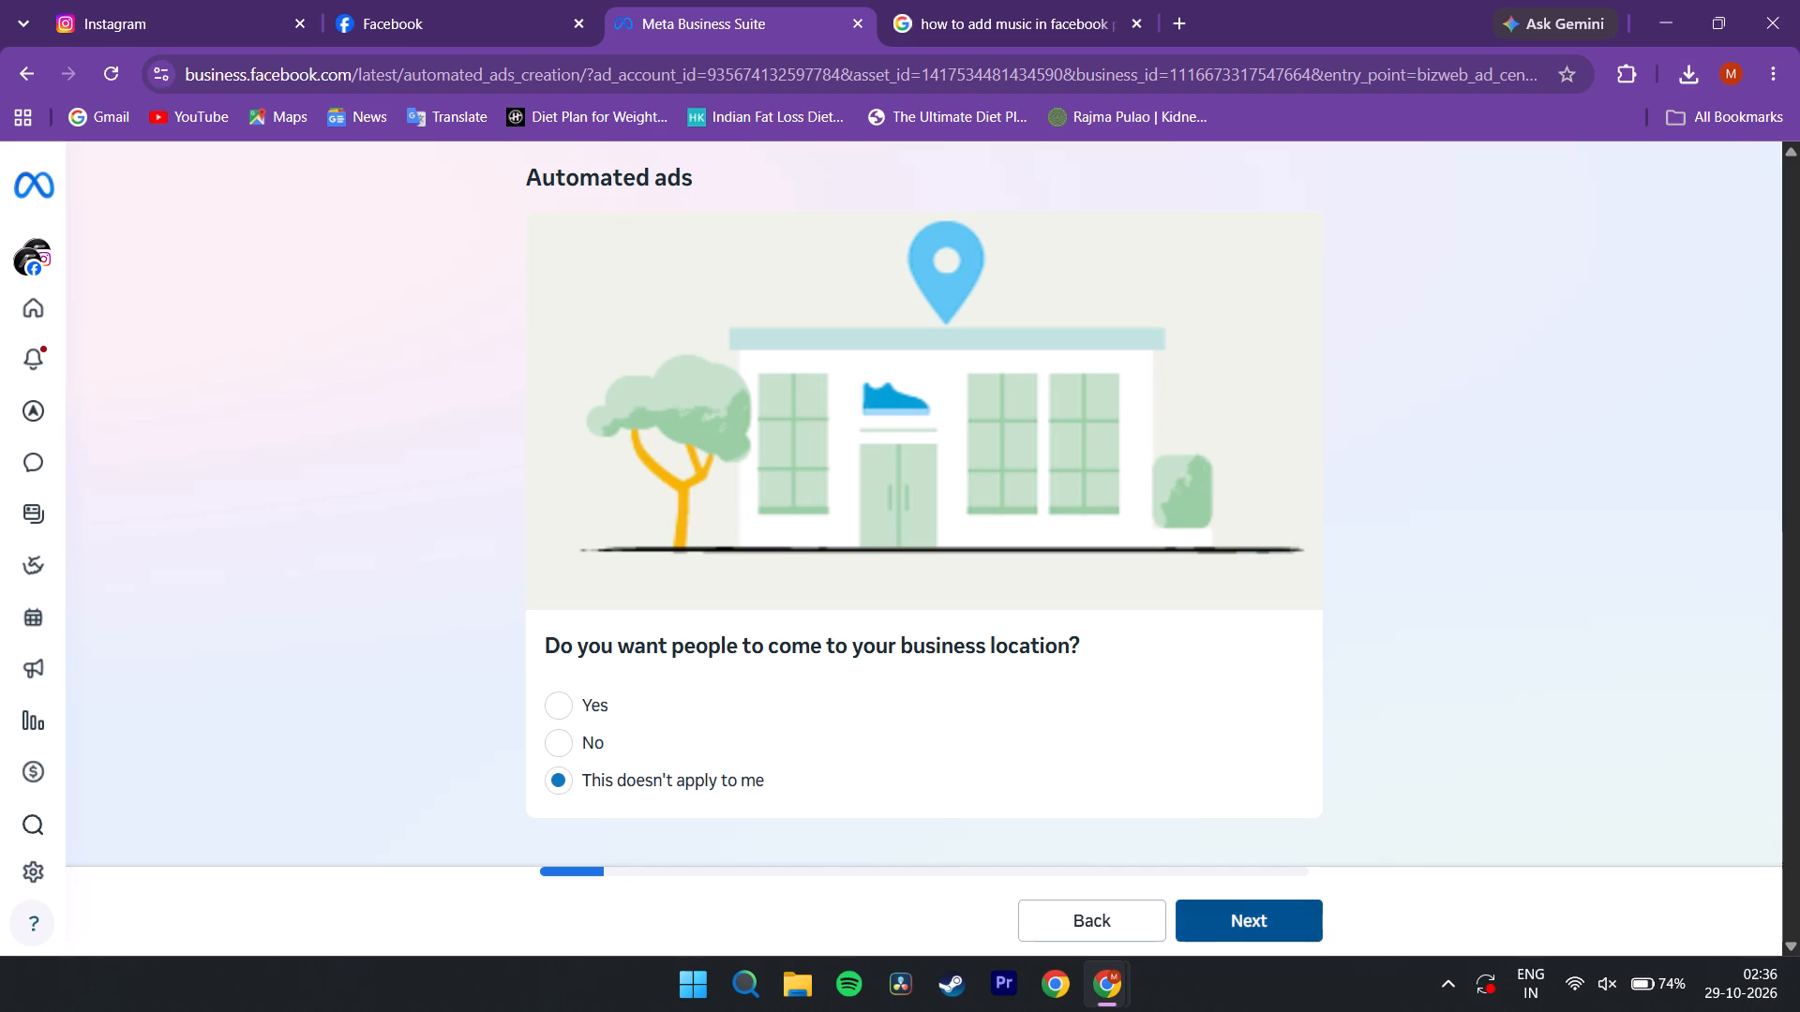
Answer the automated ads website questions: Yes to having a website, Yes to product purchases on it, No to booking appointments.
click(634, 709)
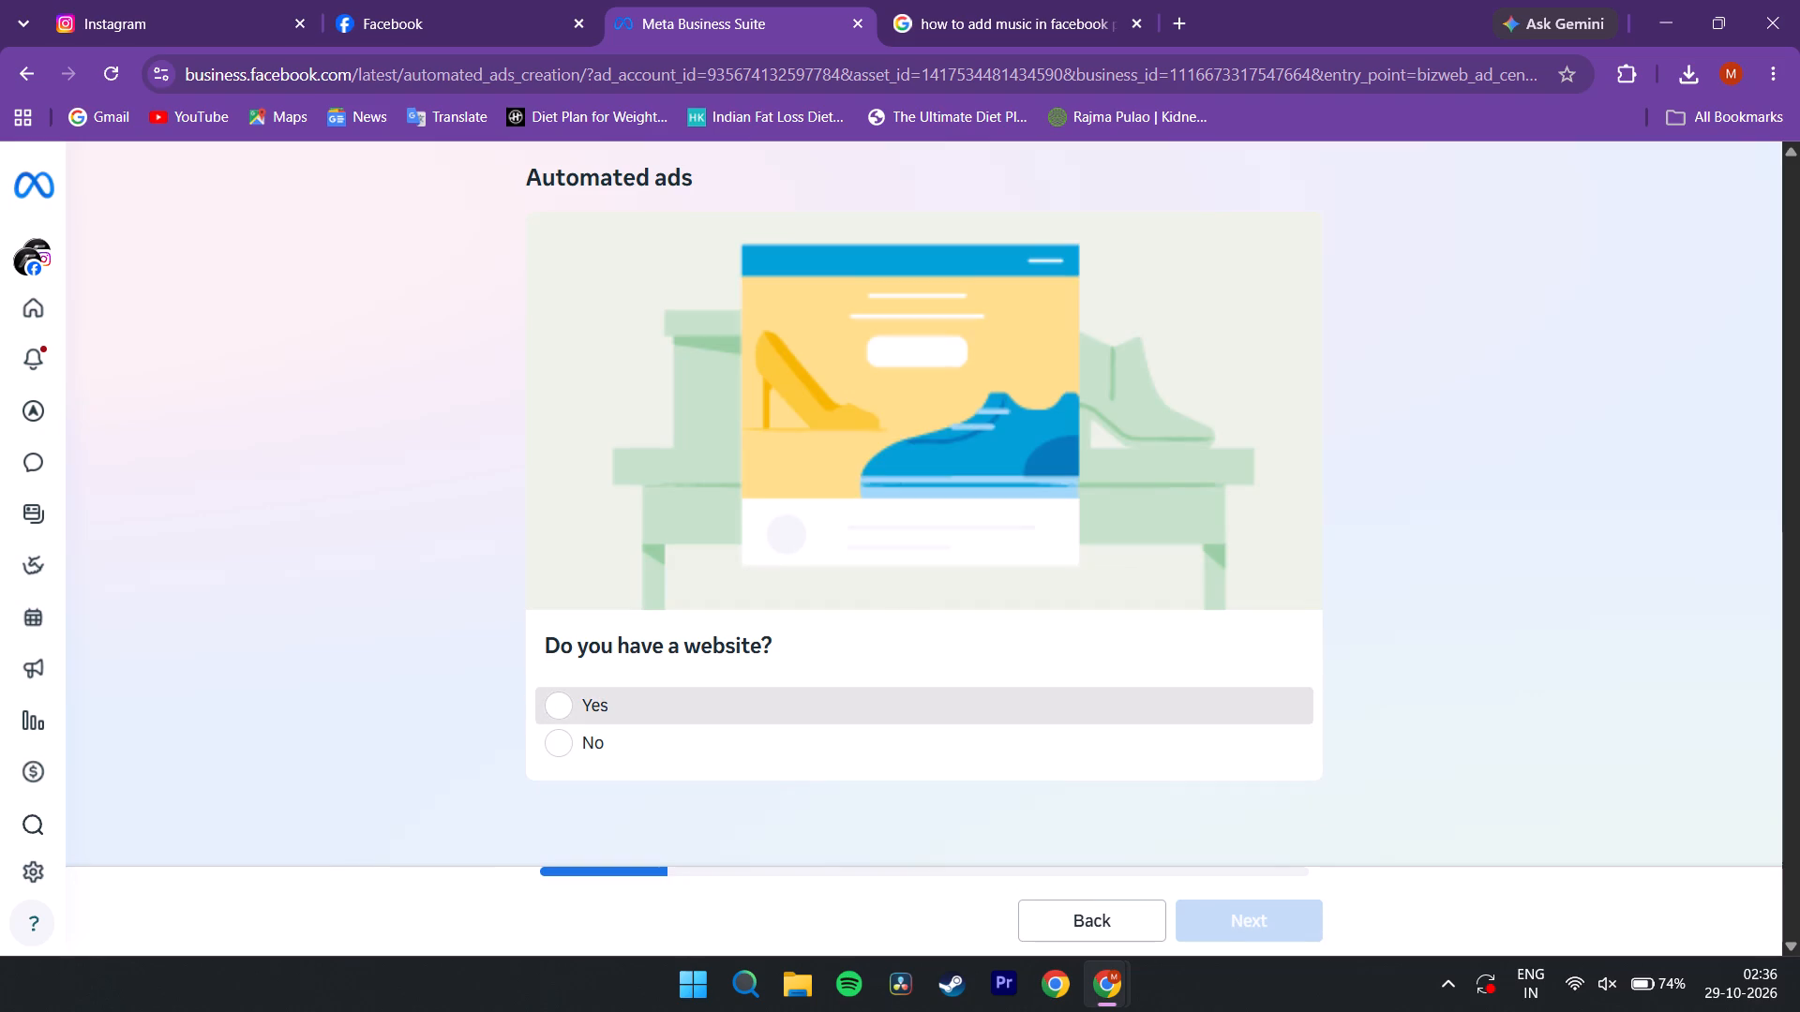
click(1230, 915)
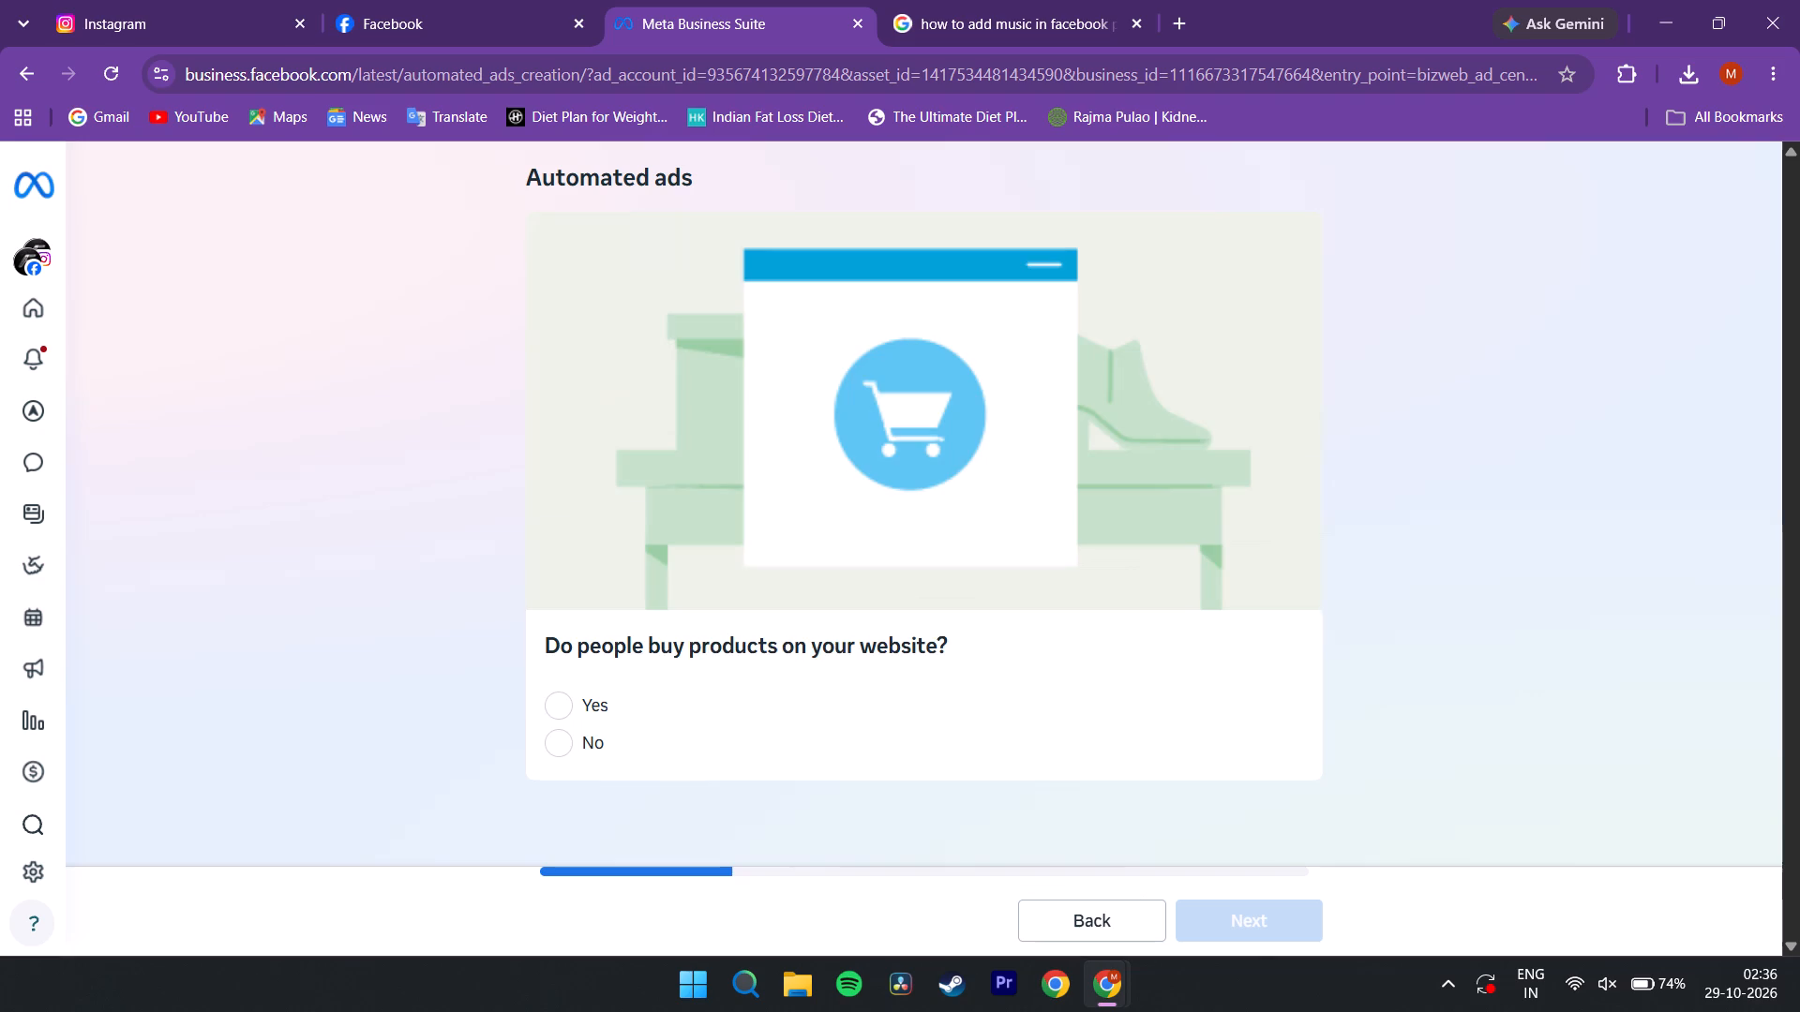
click(630, 703)
click(1267, 917)
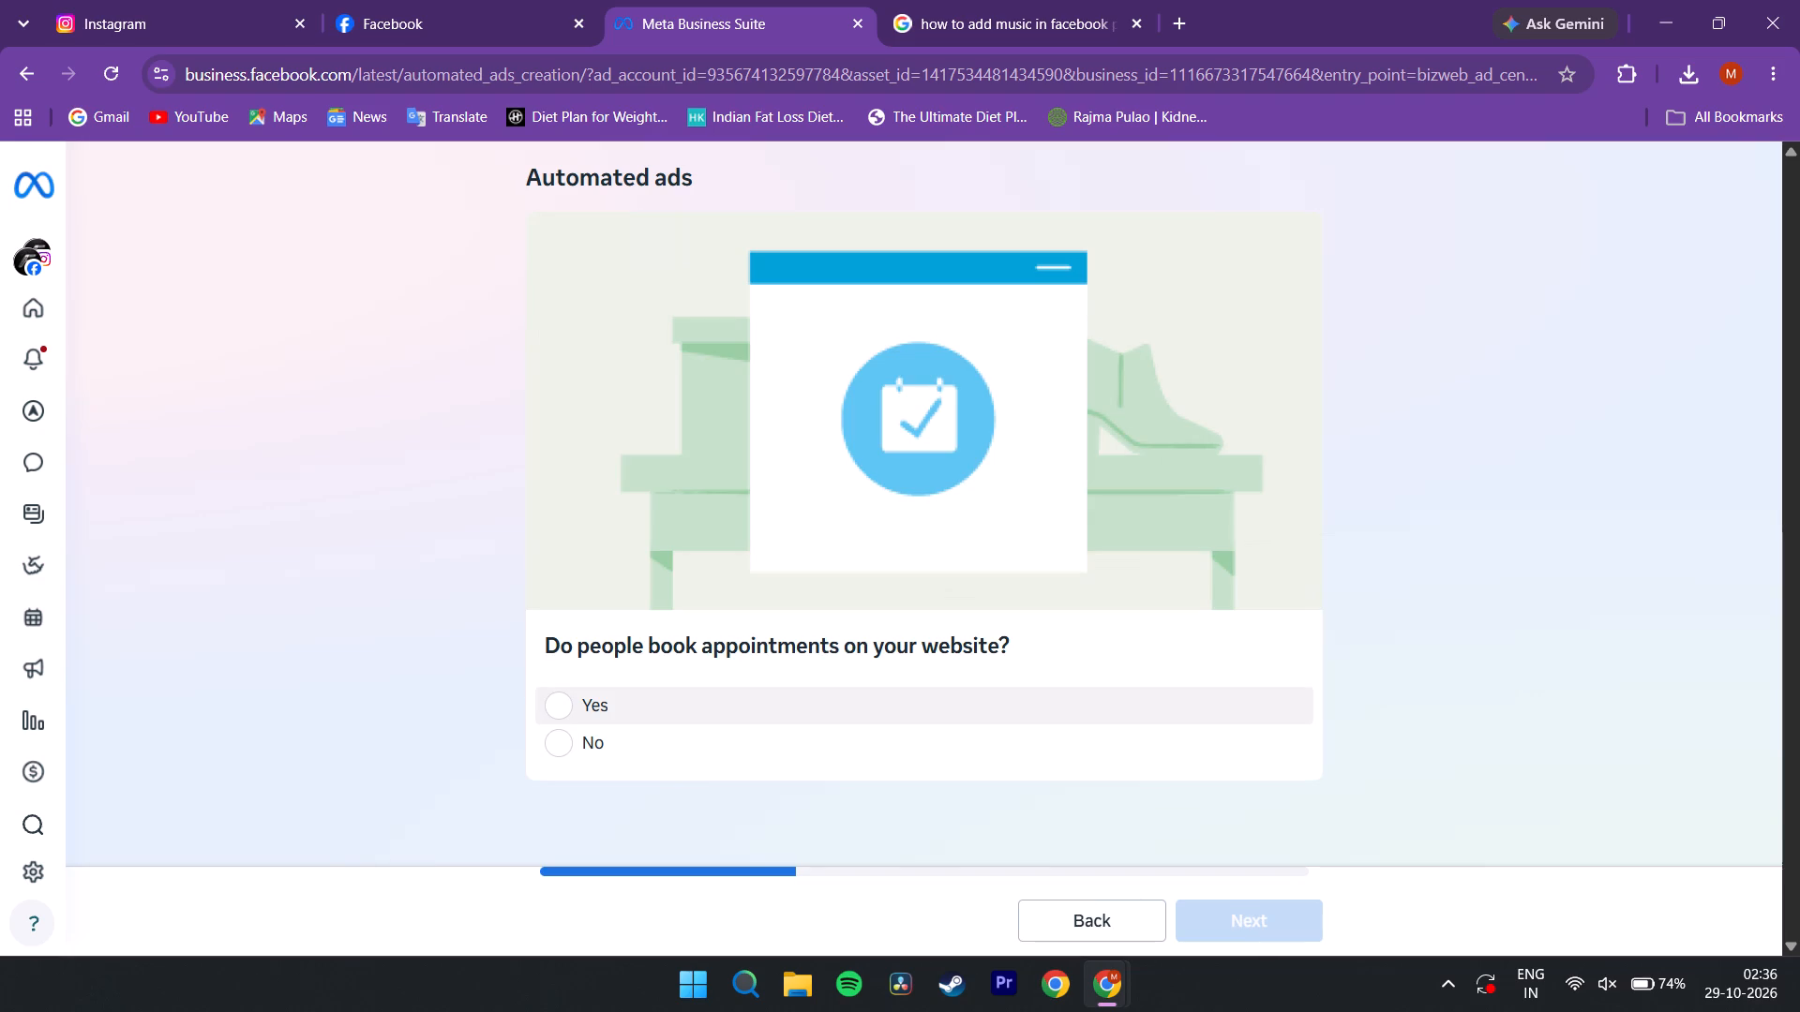
click(666, 734)
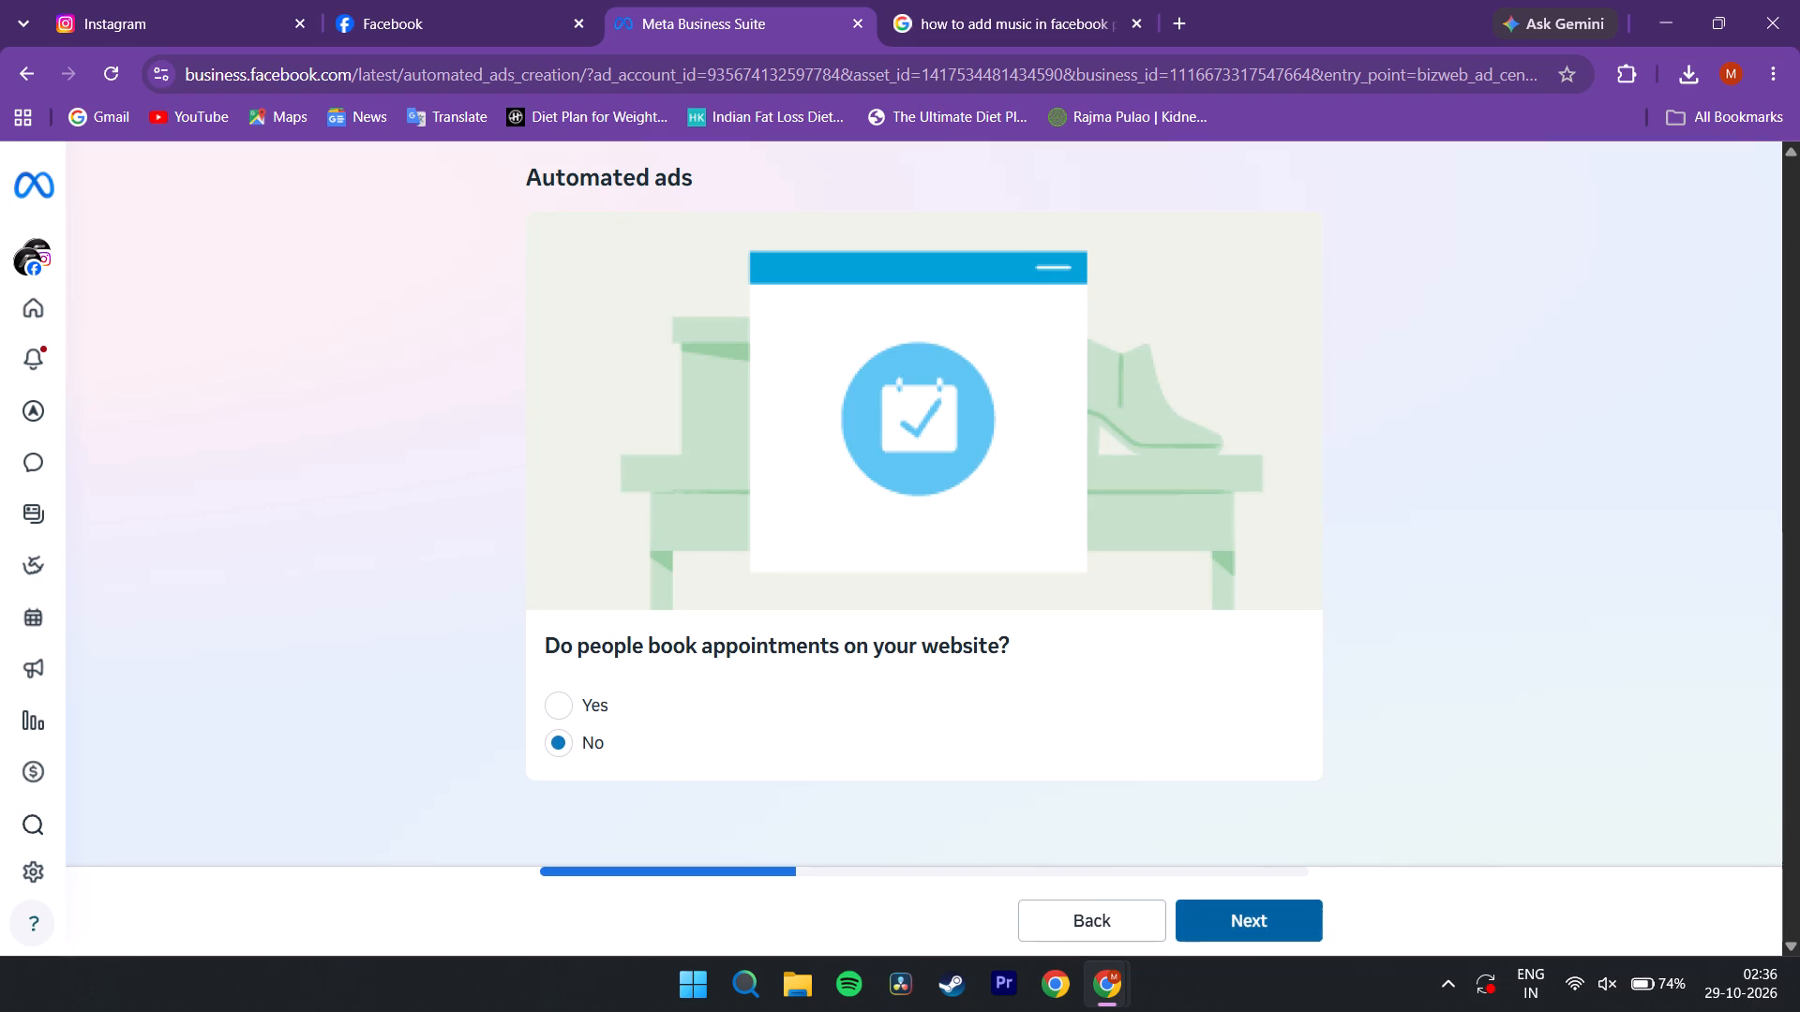
Answer No to the automated ads question about getting leads through the website.
click(1239, 939)
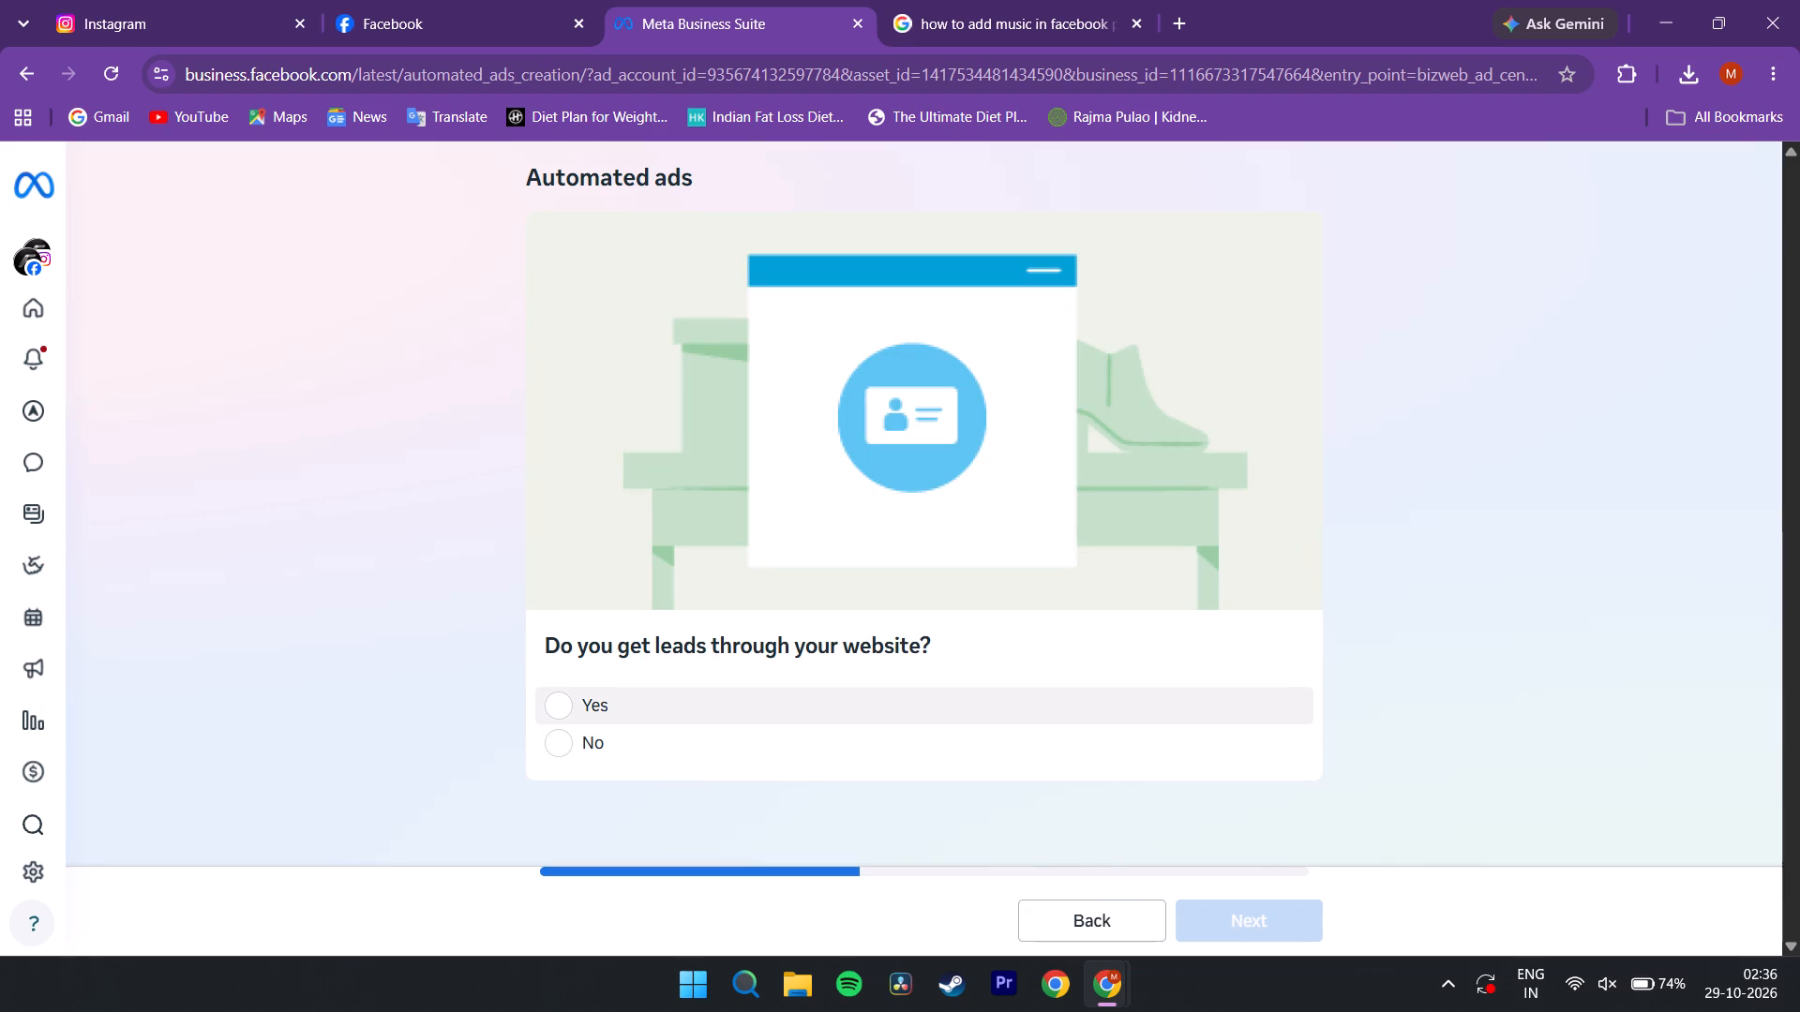
click(679, 734)
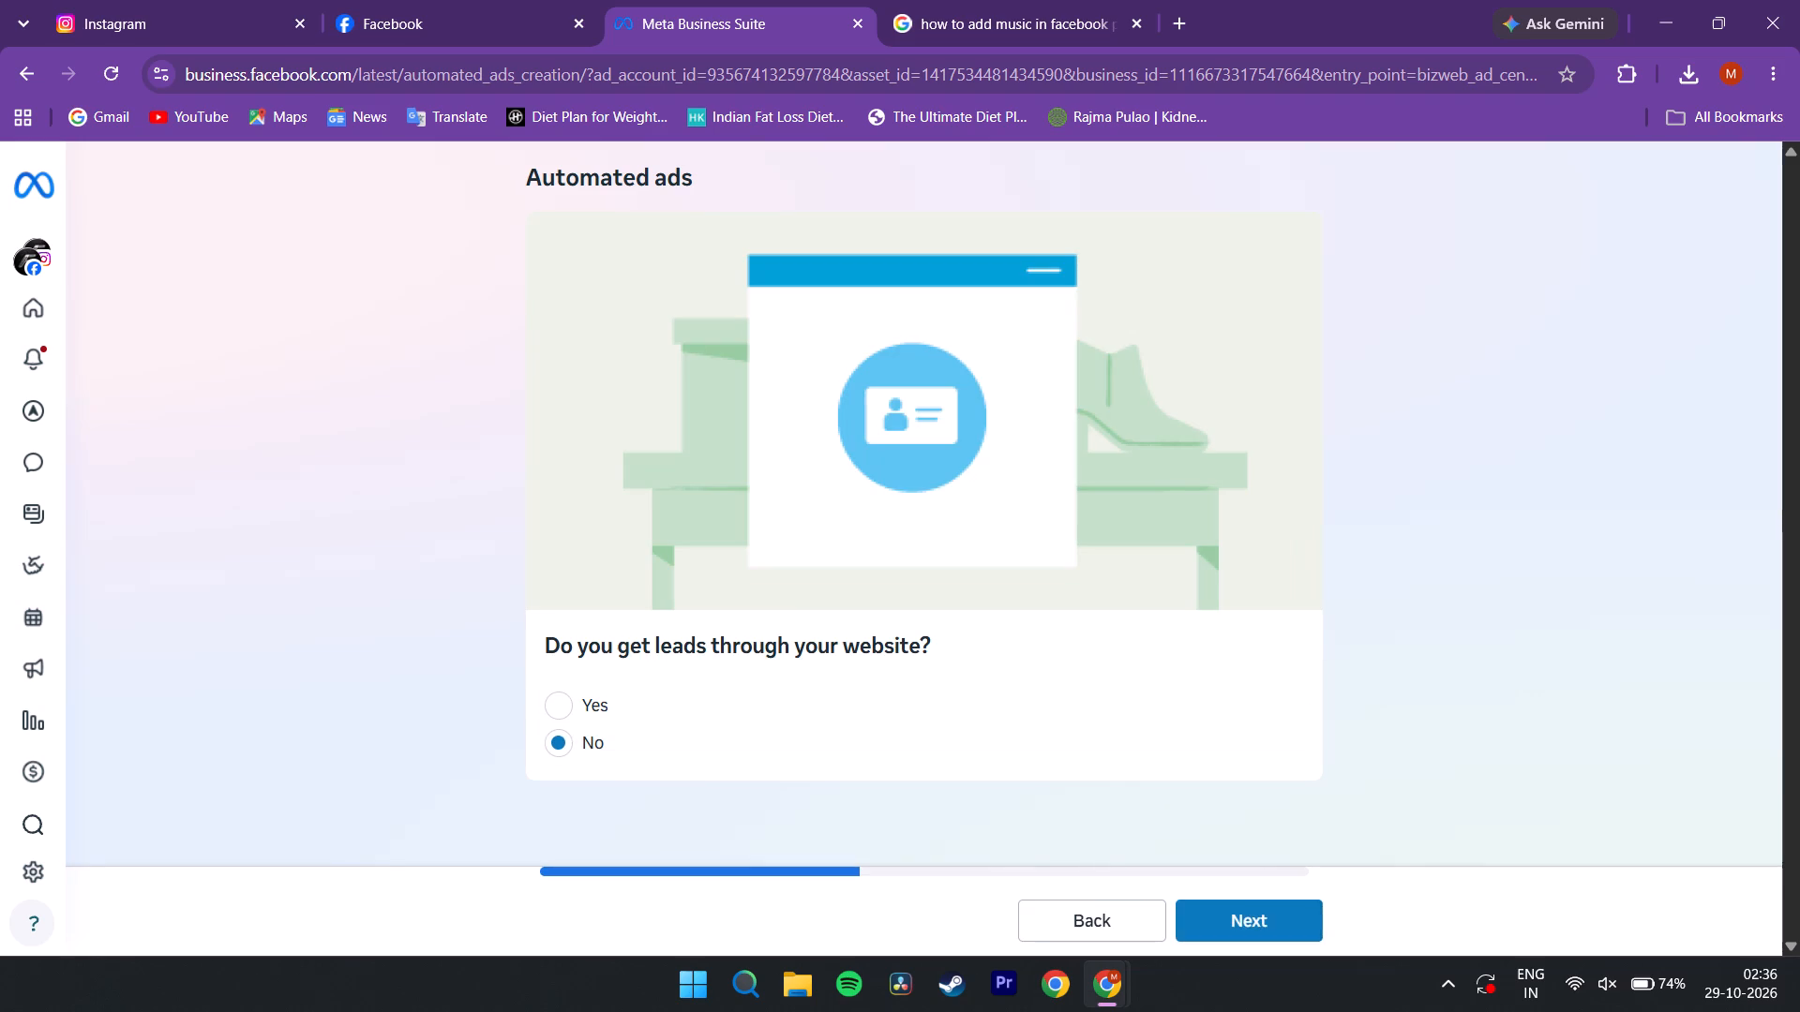
click(1223, 911)
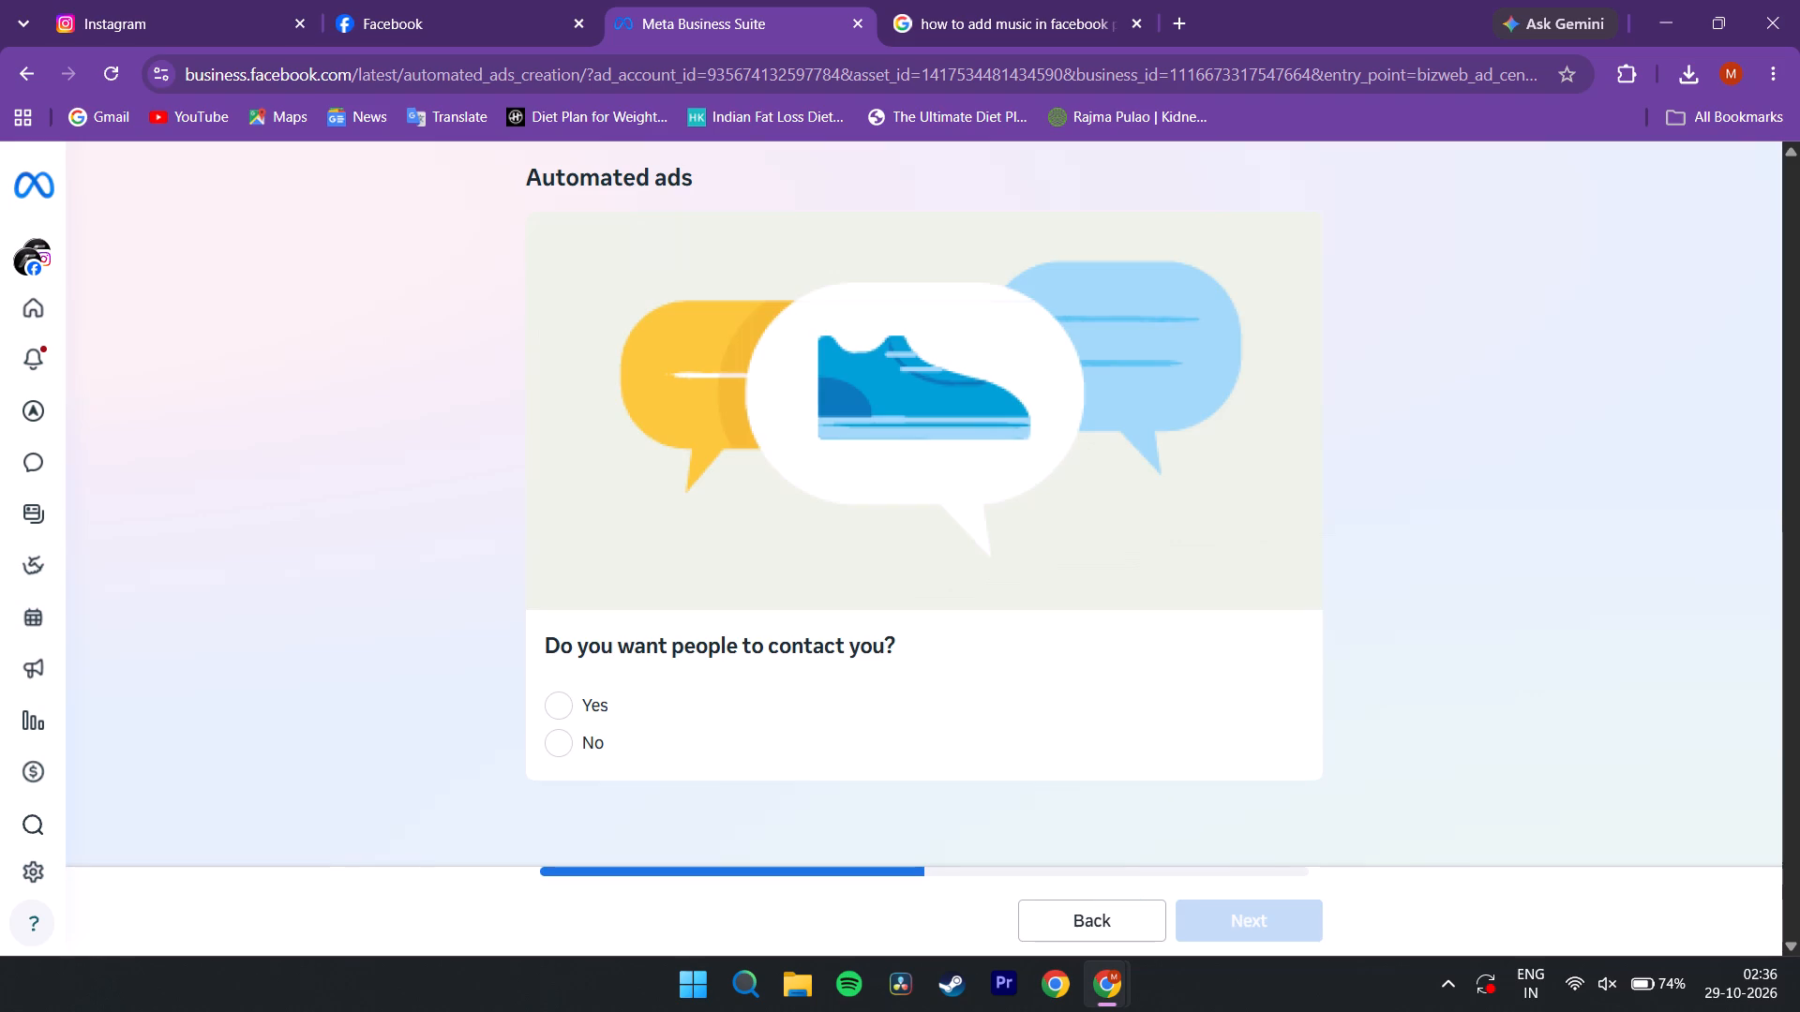
Answer Yes to wanting people to contact you, and choose 'They message me on Facebook' as the contact method.
click(674, 708)
click(1245, 920)
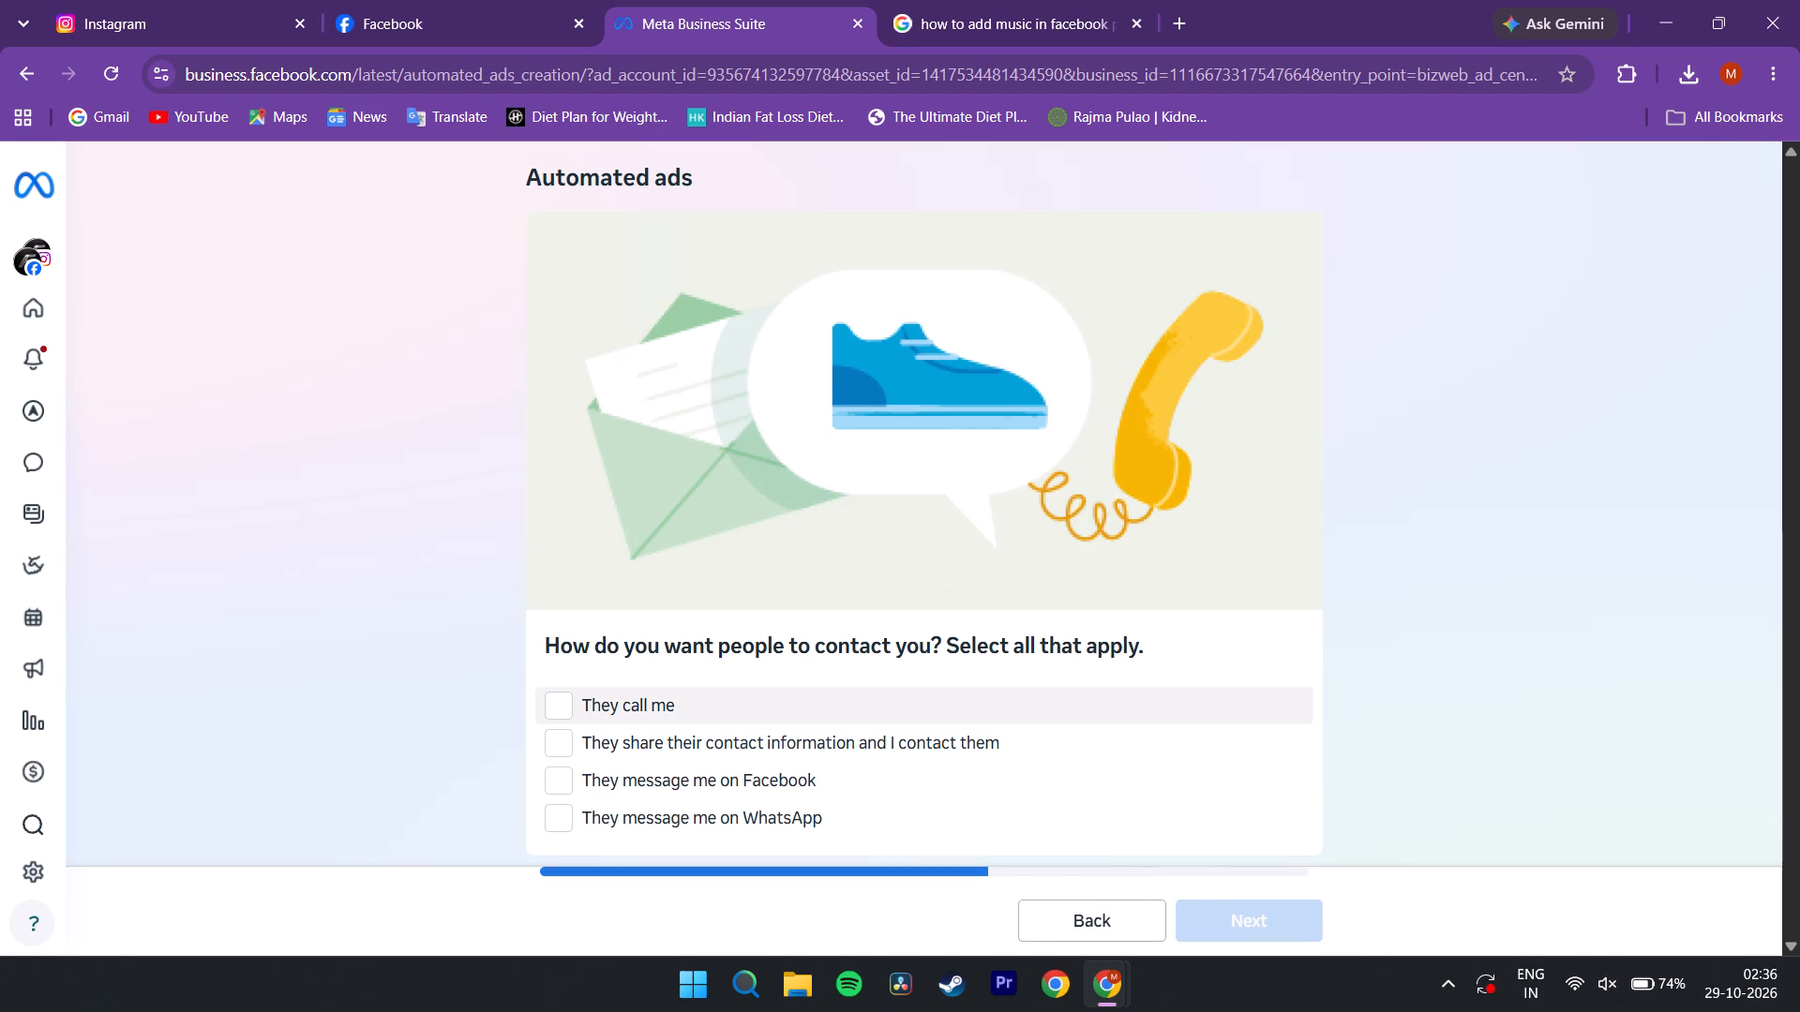
click(786, 790)
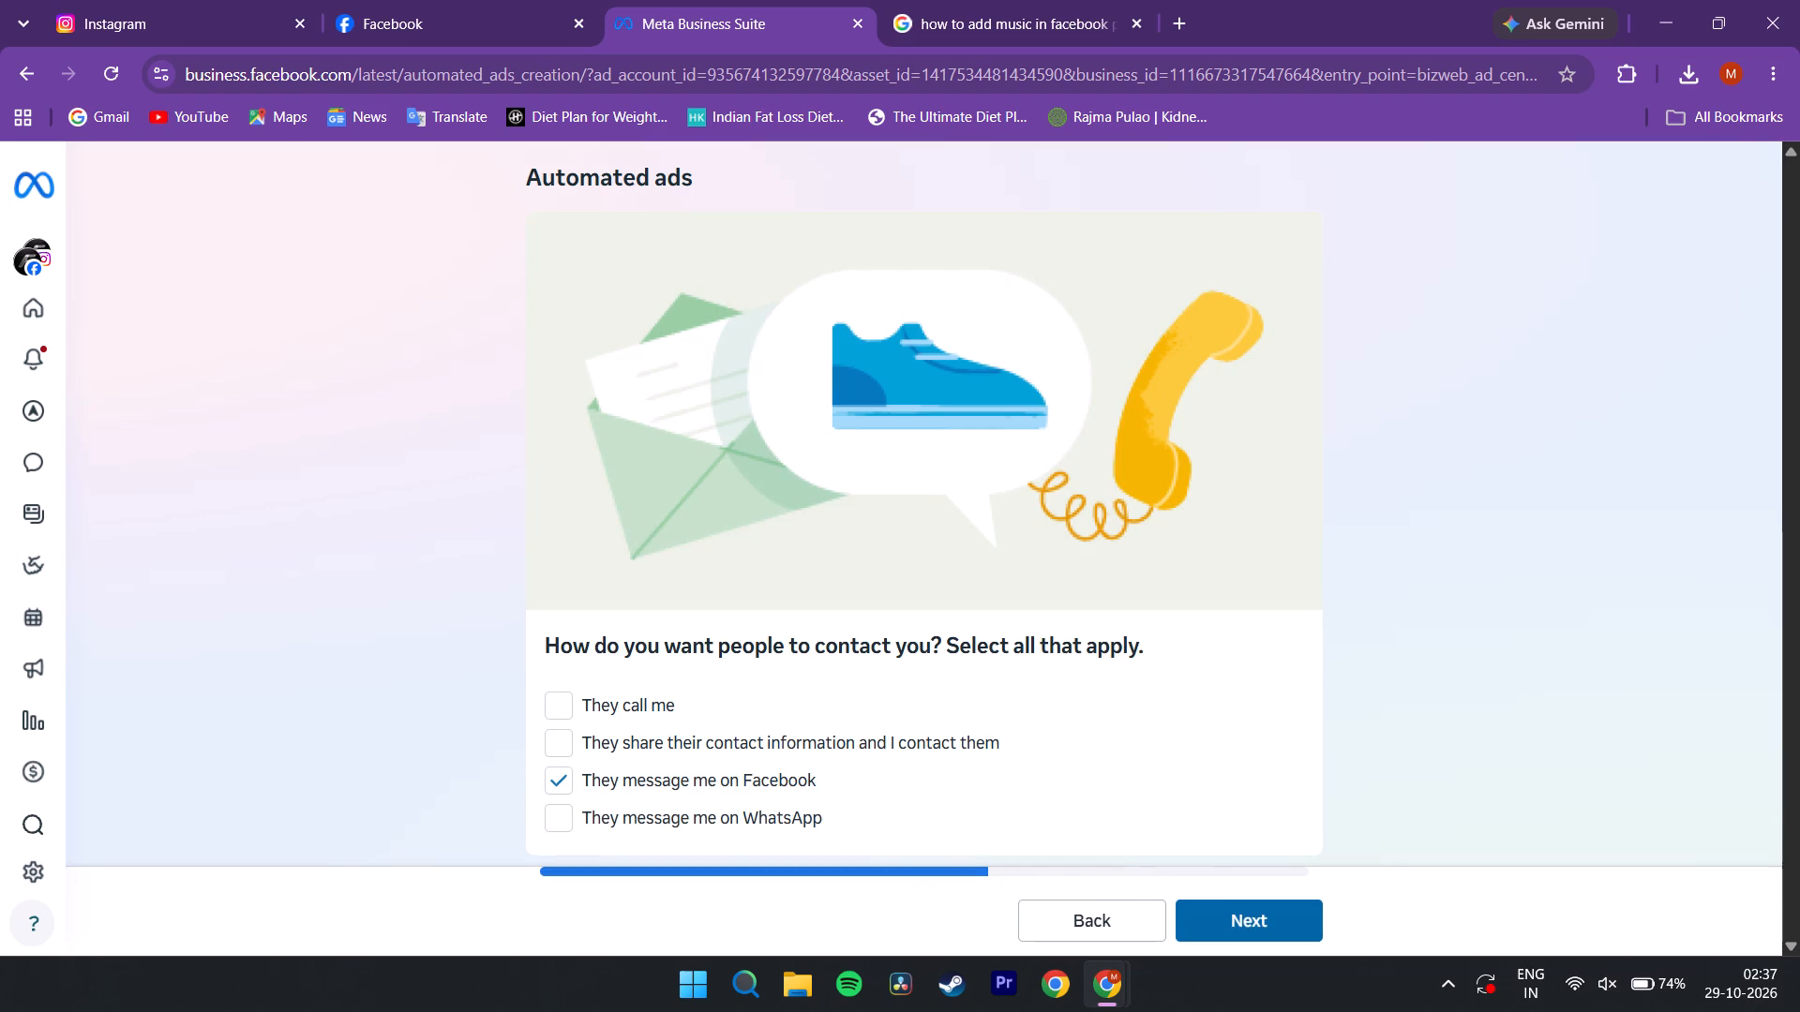
click(1297, 928)
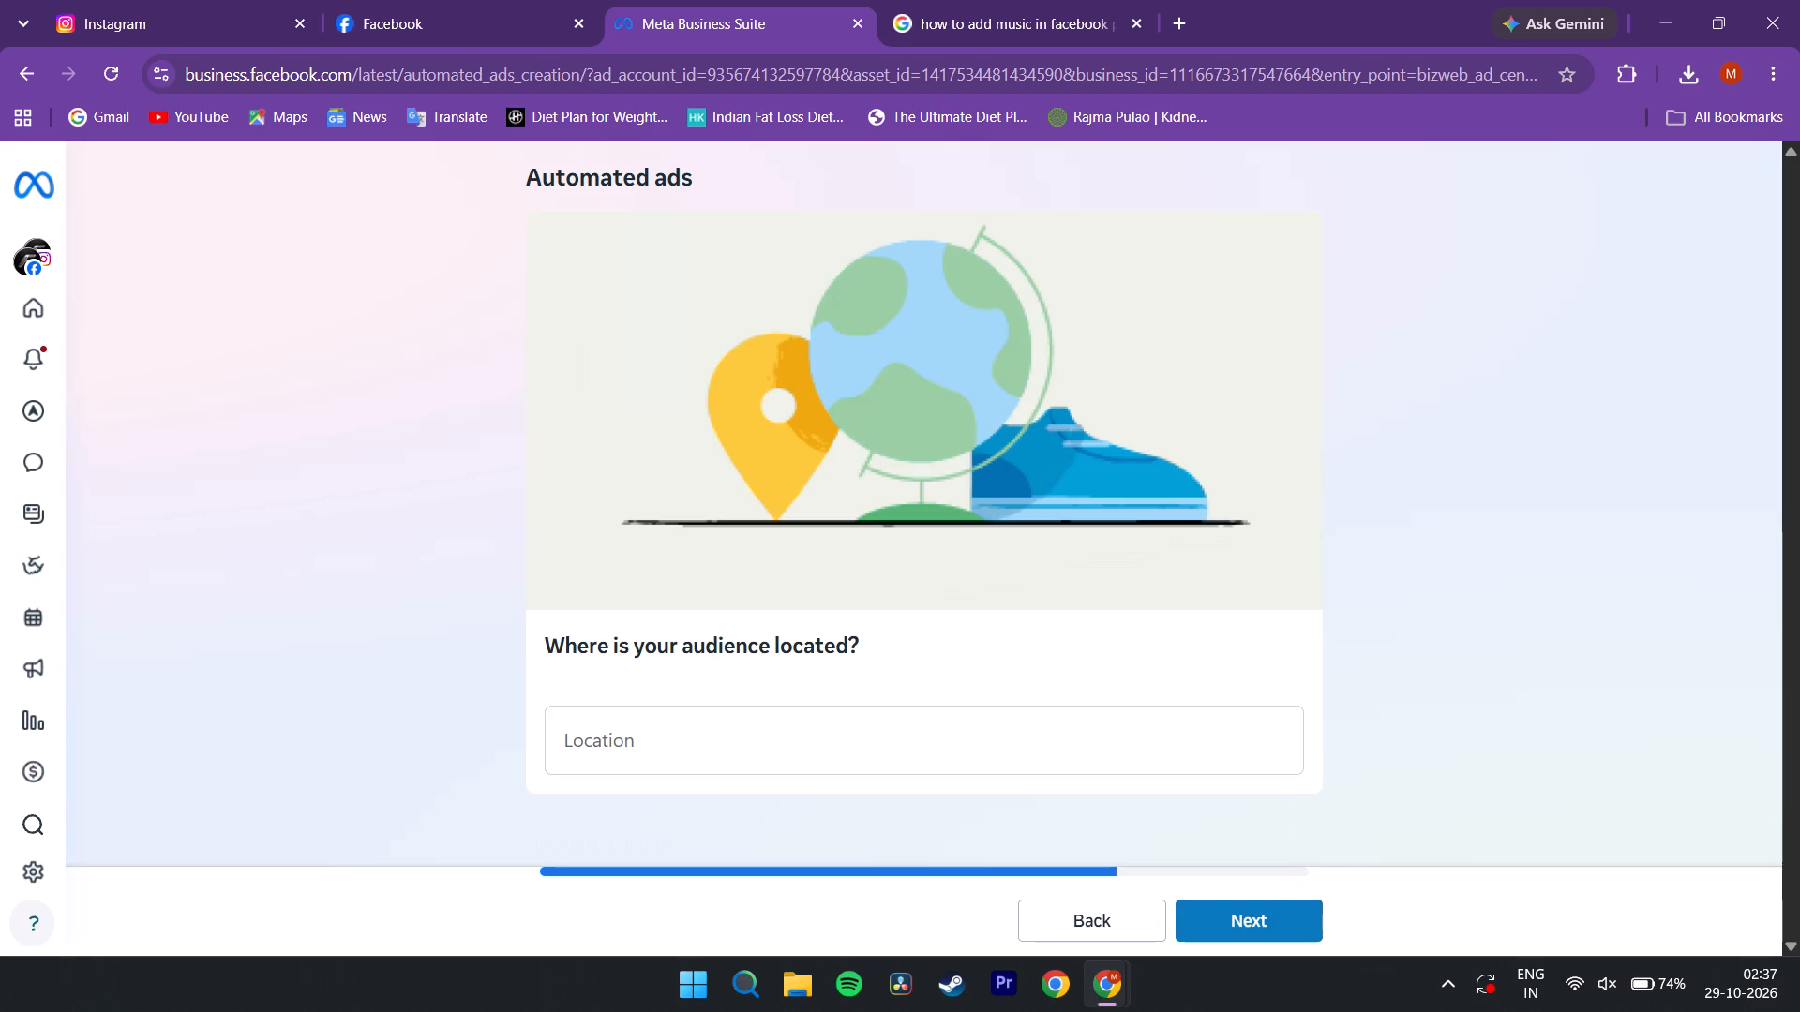
Enter 'in' as the audience location and continue to the audience topics question.
click(720, 766)
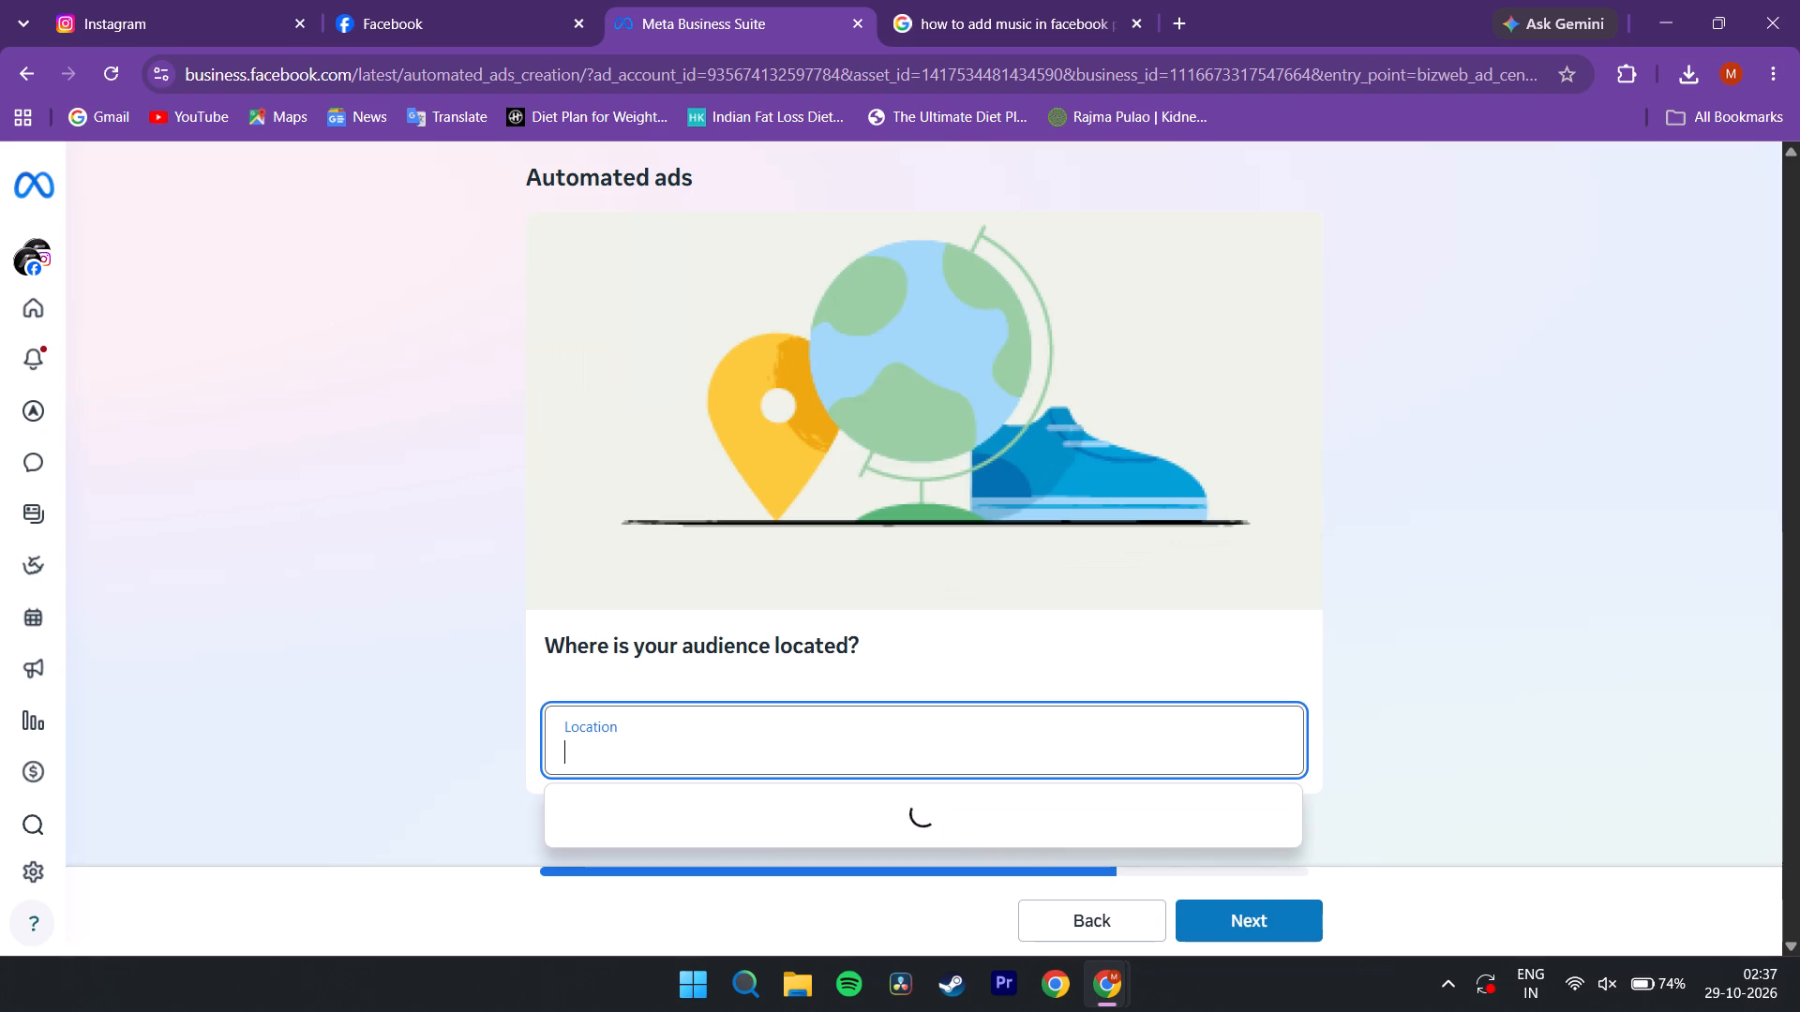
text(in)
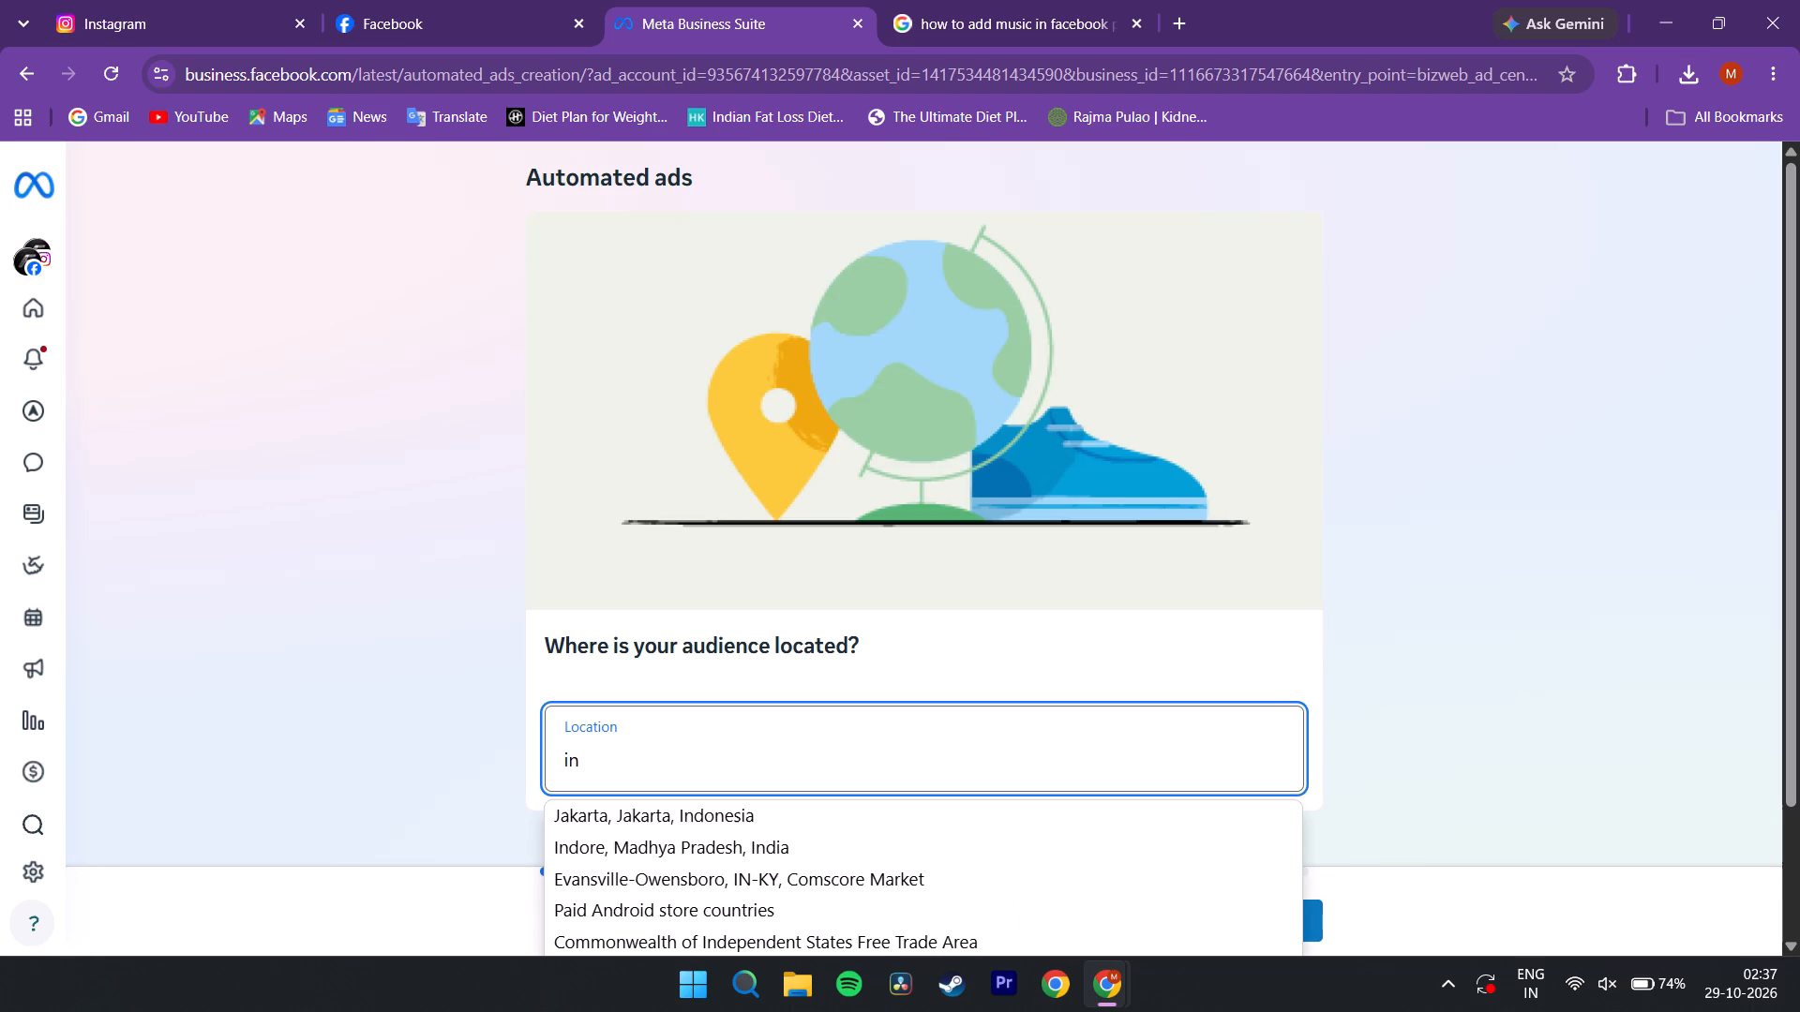
click(1312, 928)
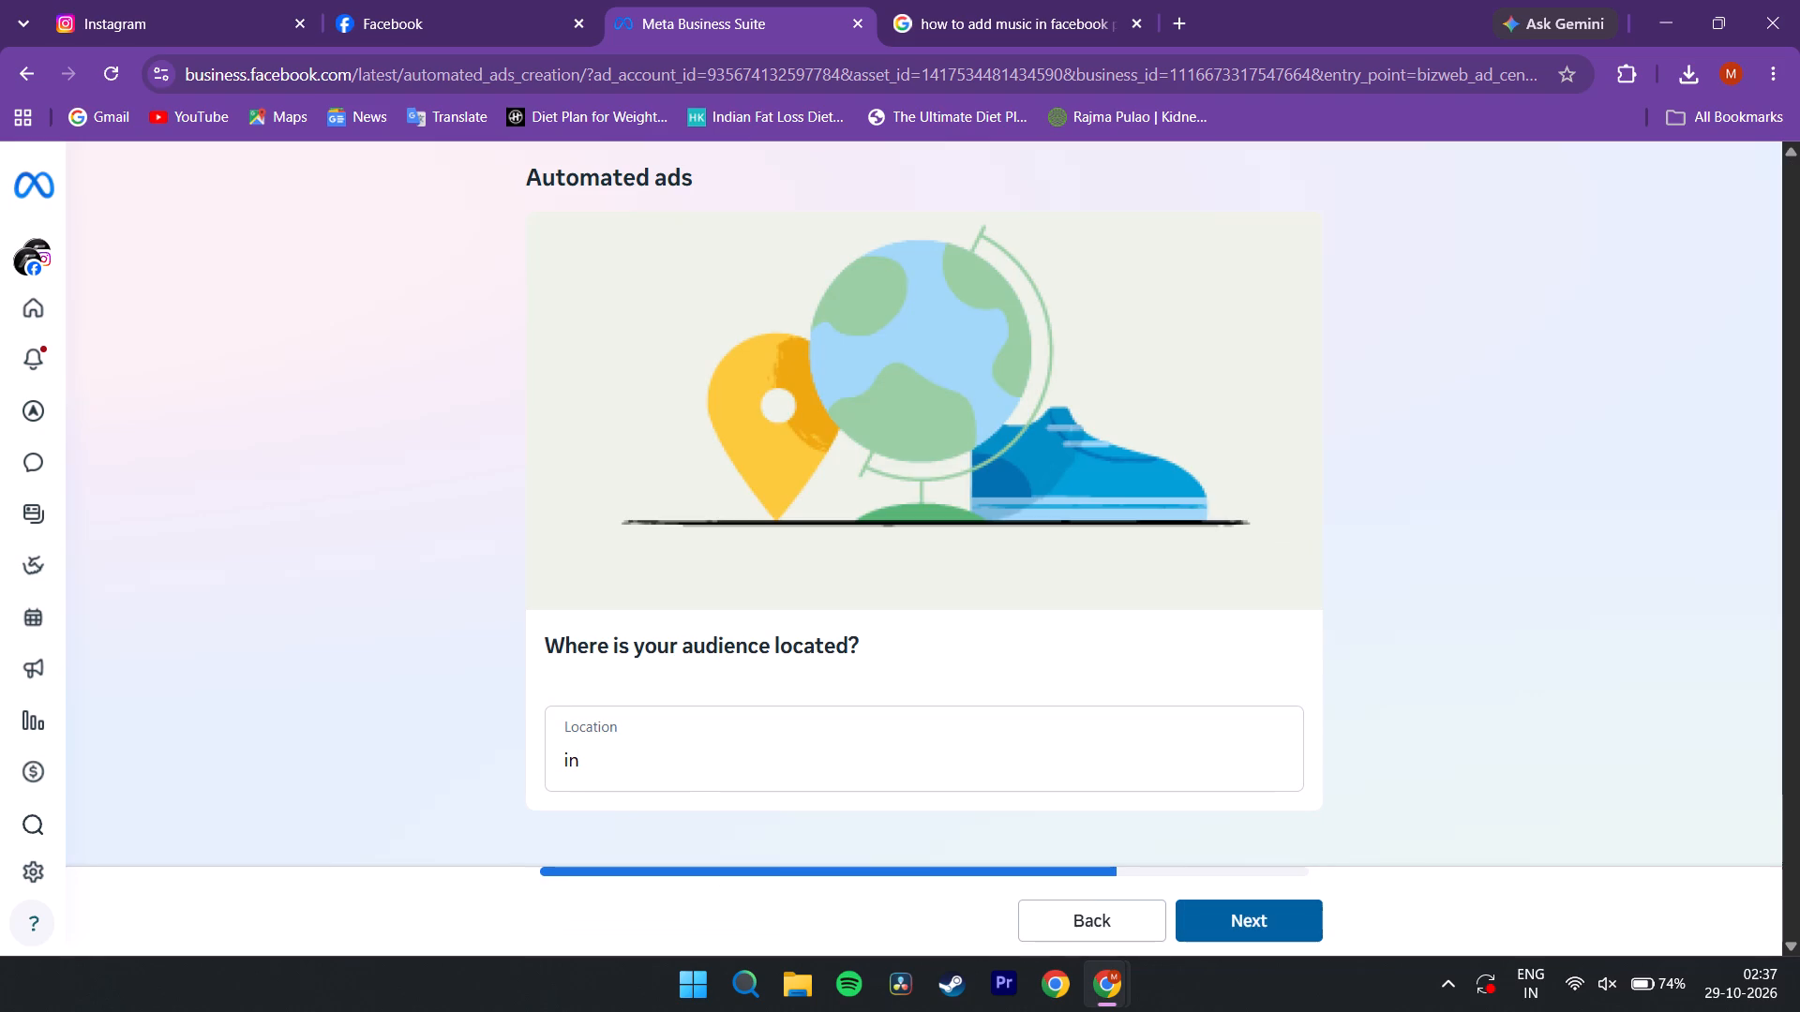
click(1312, 928)
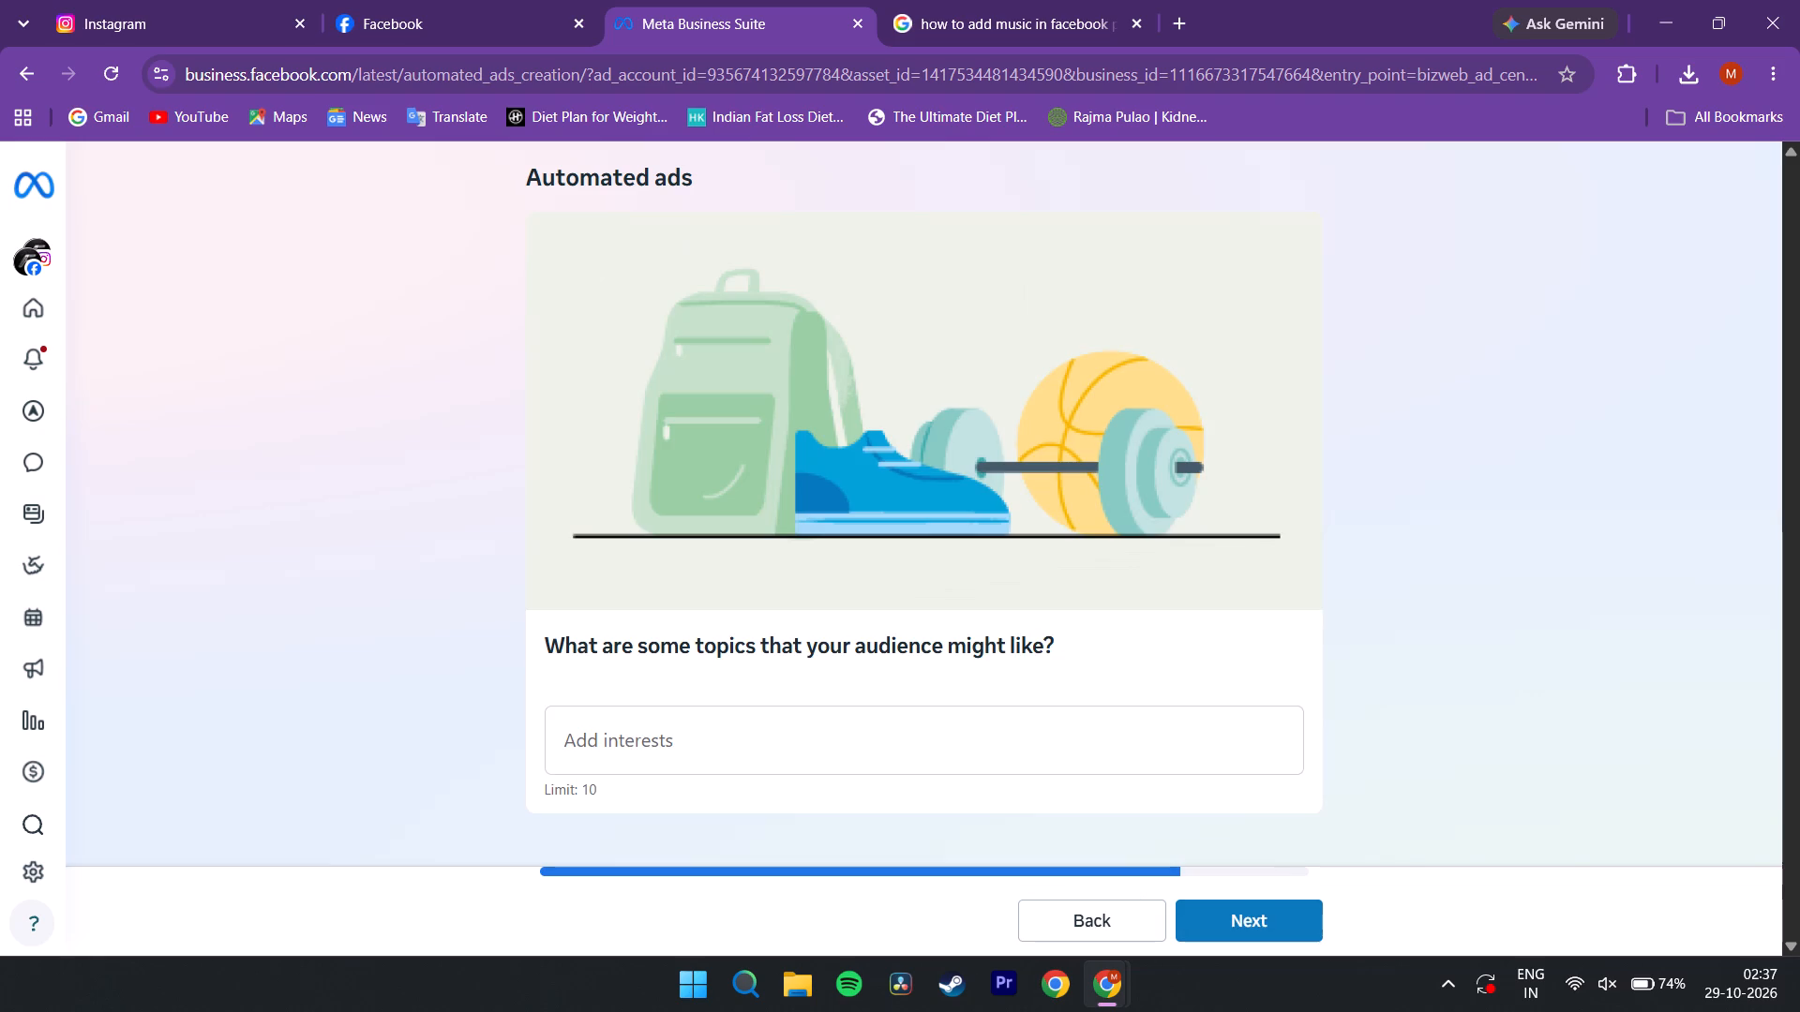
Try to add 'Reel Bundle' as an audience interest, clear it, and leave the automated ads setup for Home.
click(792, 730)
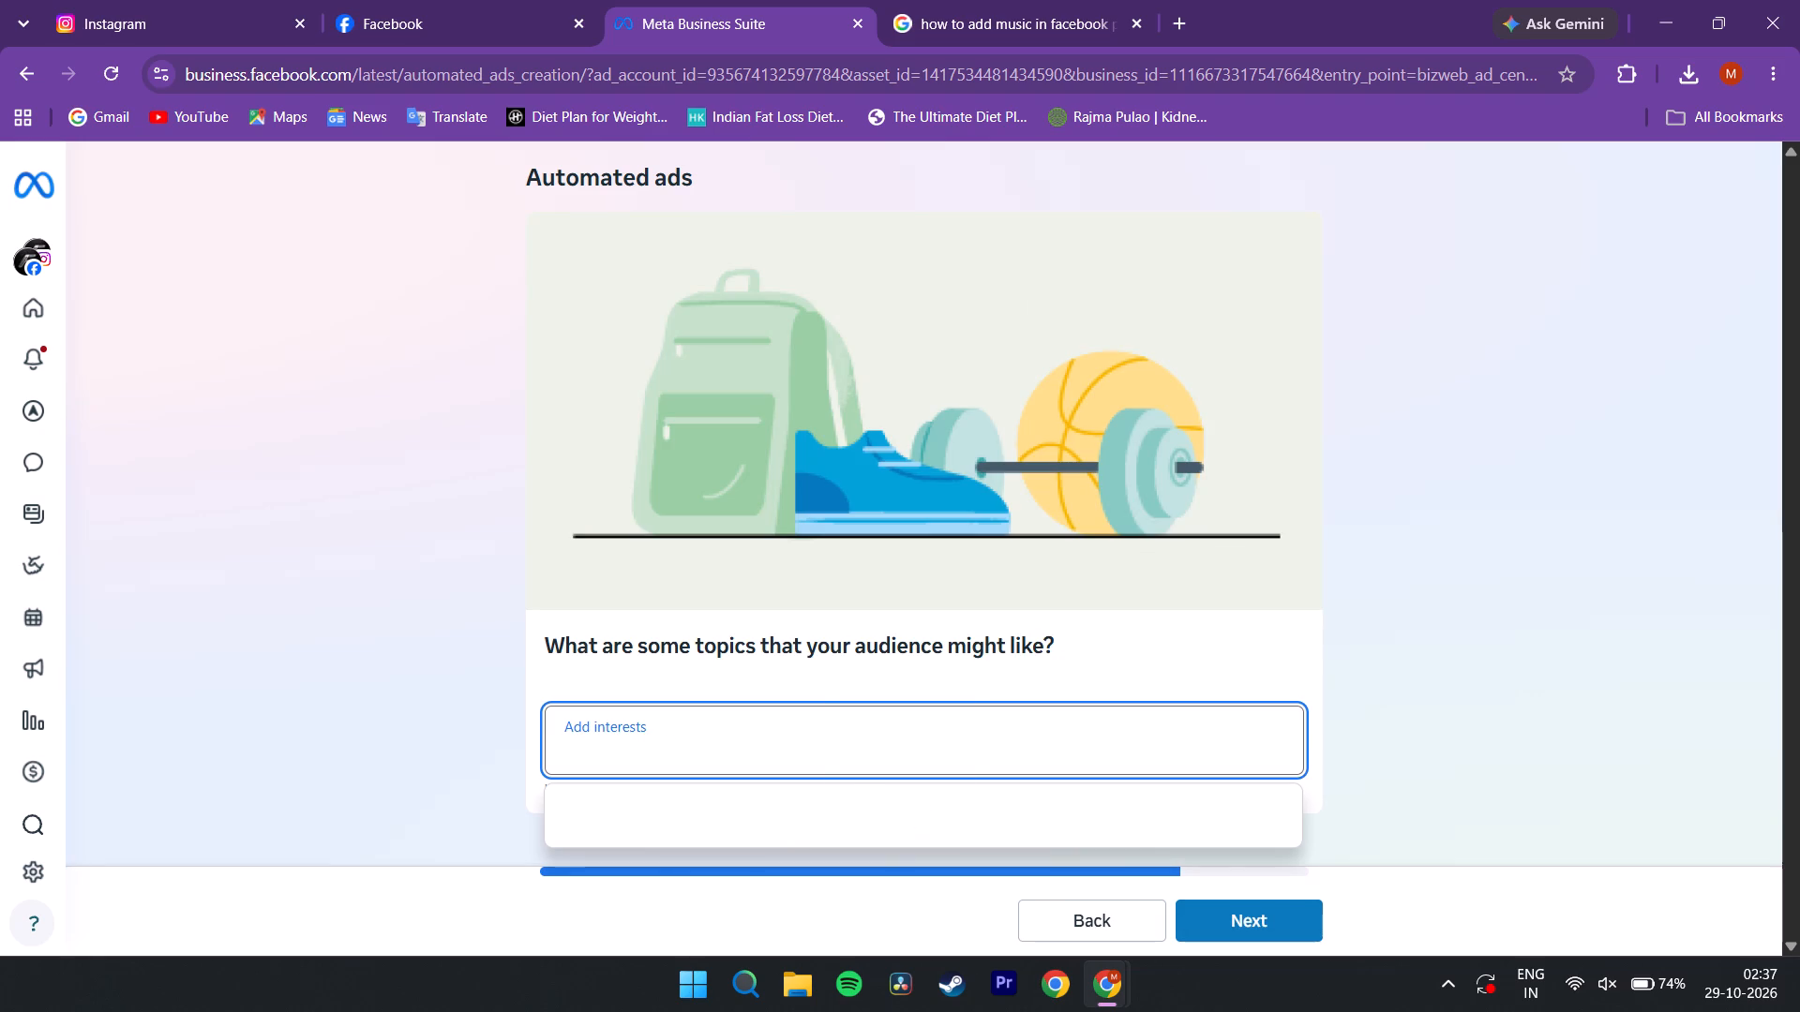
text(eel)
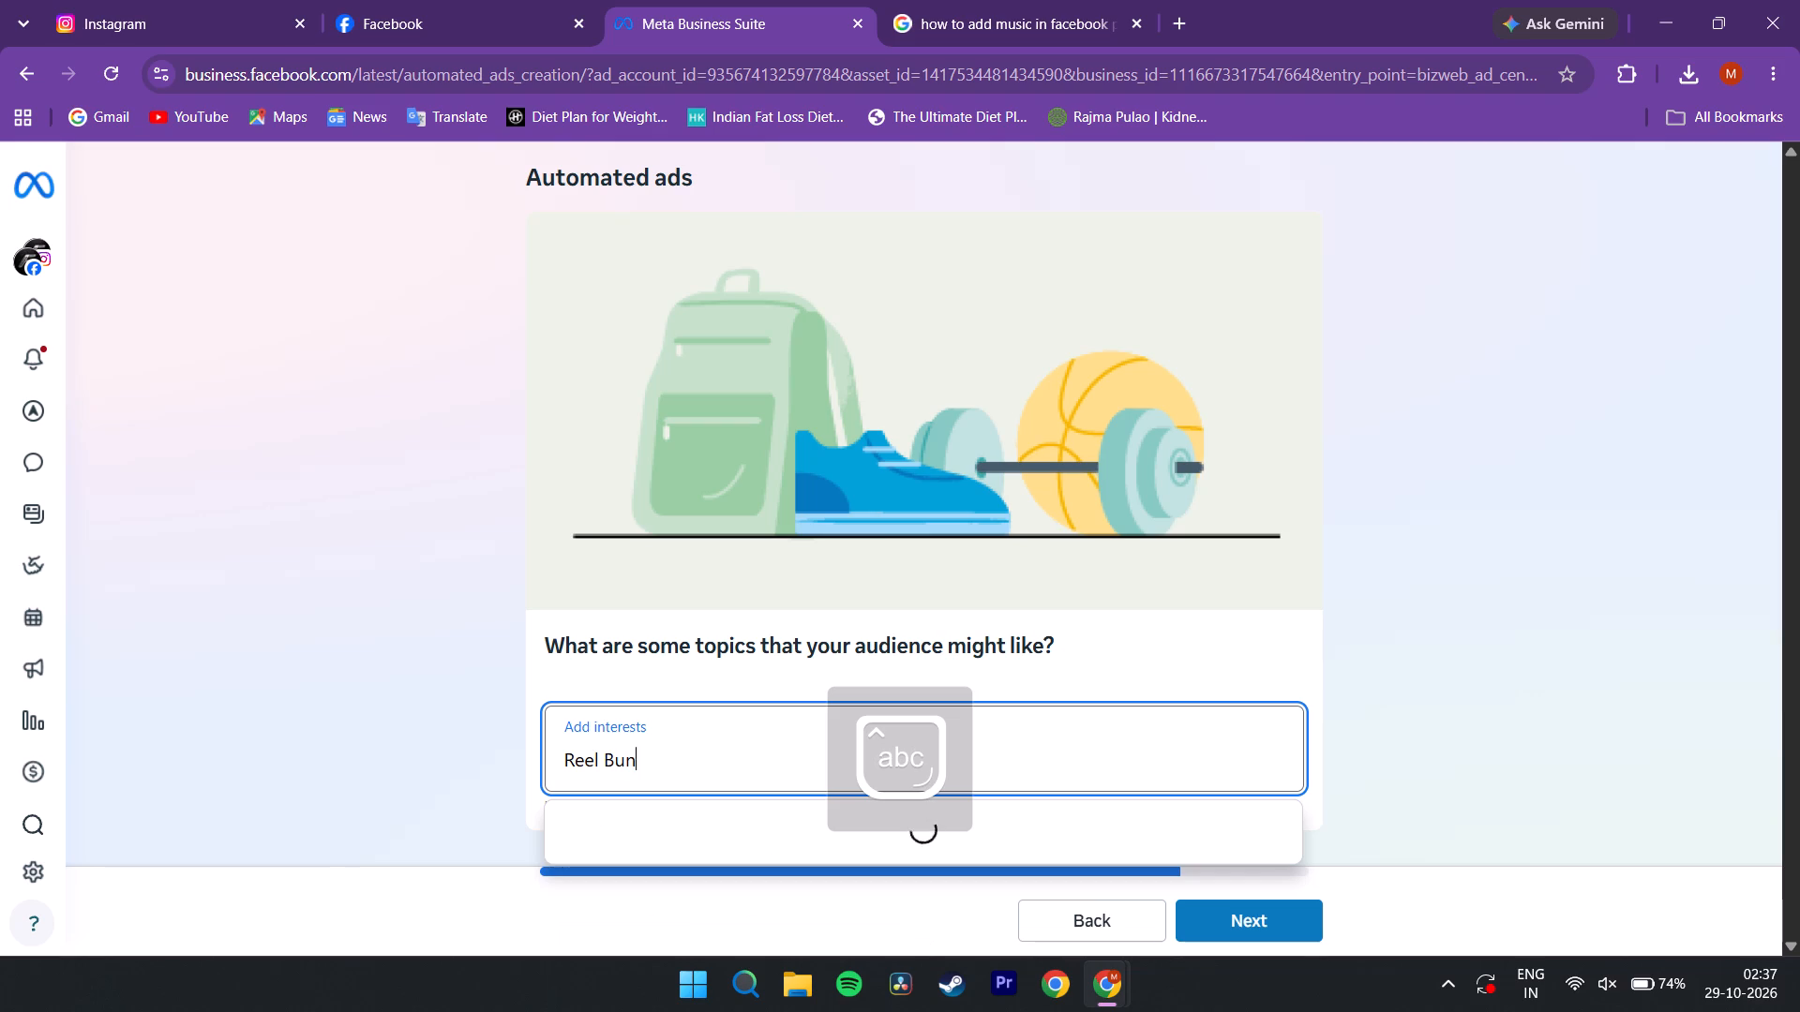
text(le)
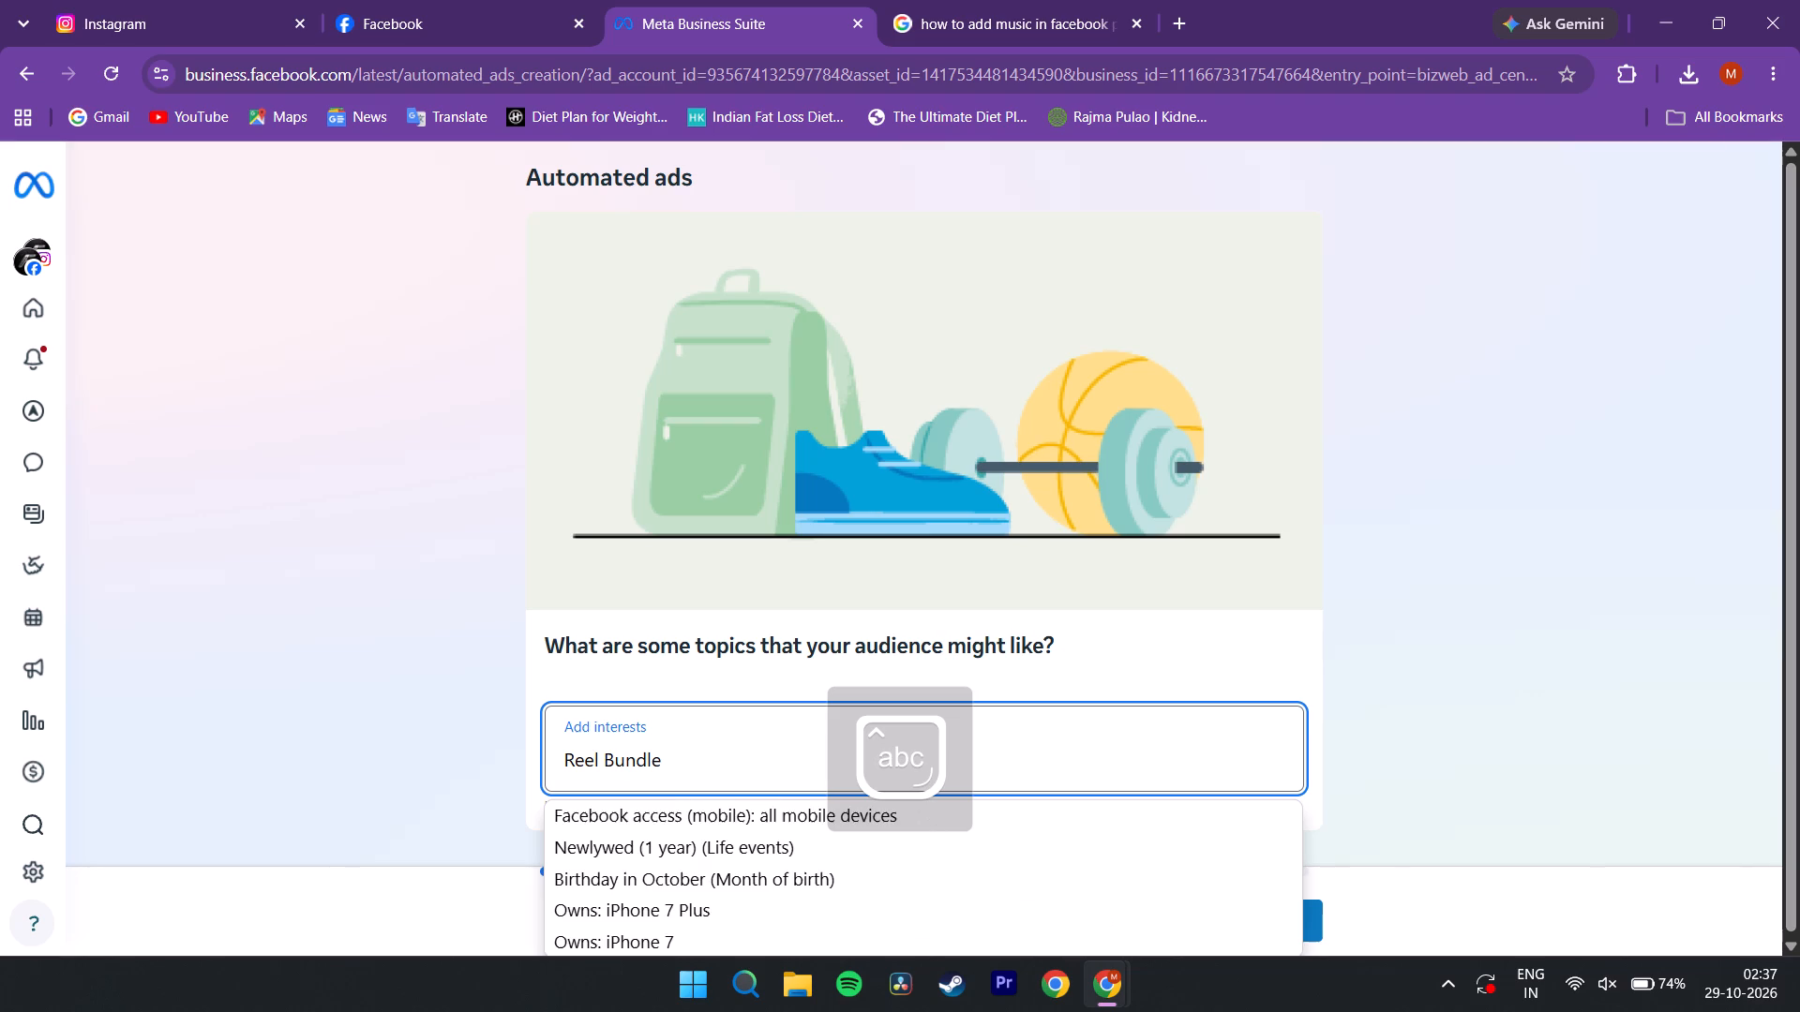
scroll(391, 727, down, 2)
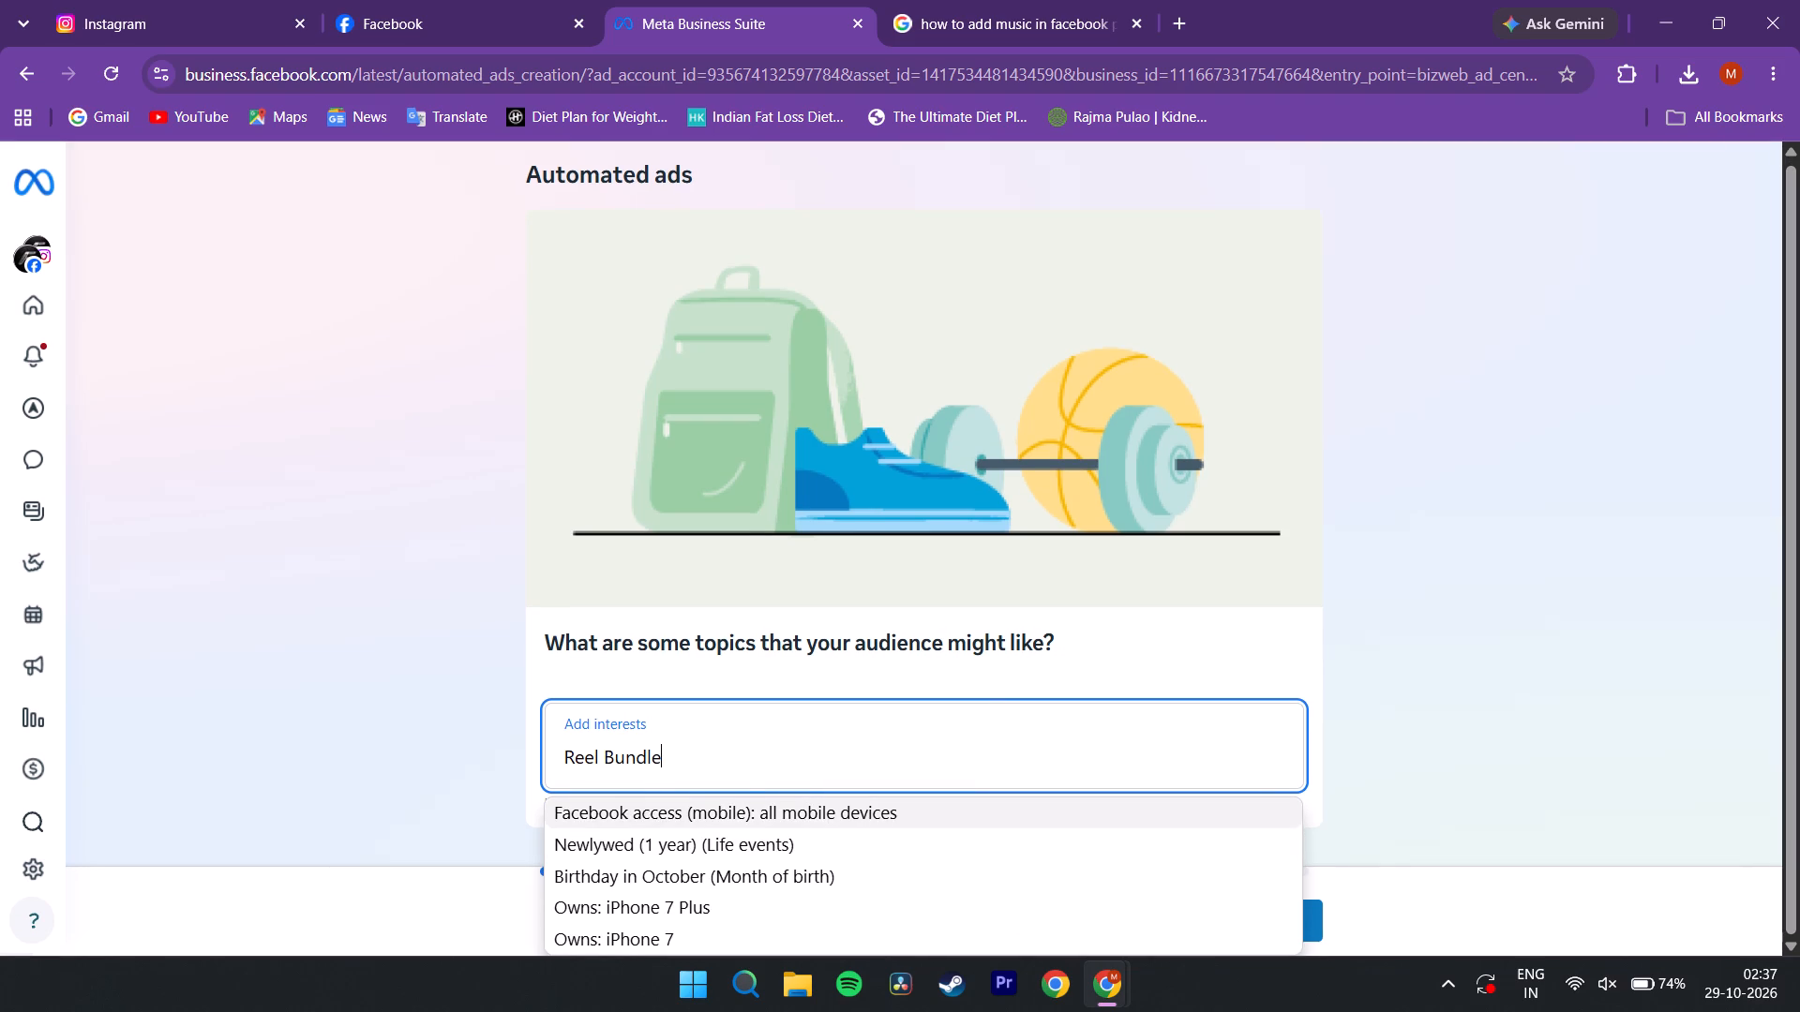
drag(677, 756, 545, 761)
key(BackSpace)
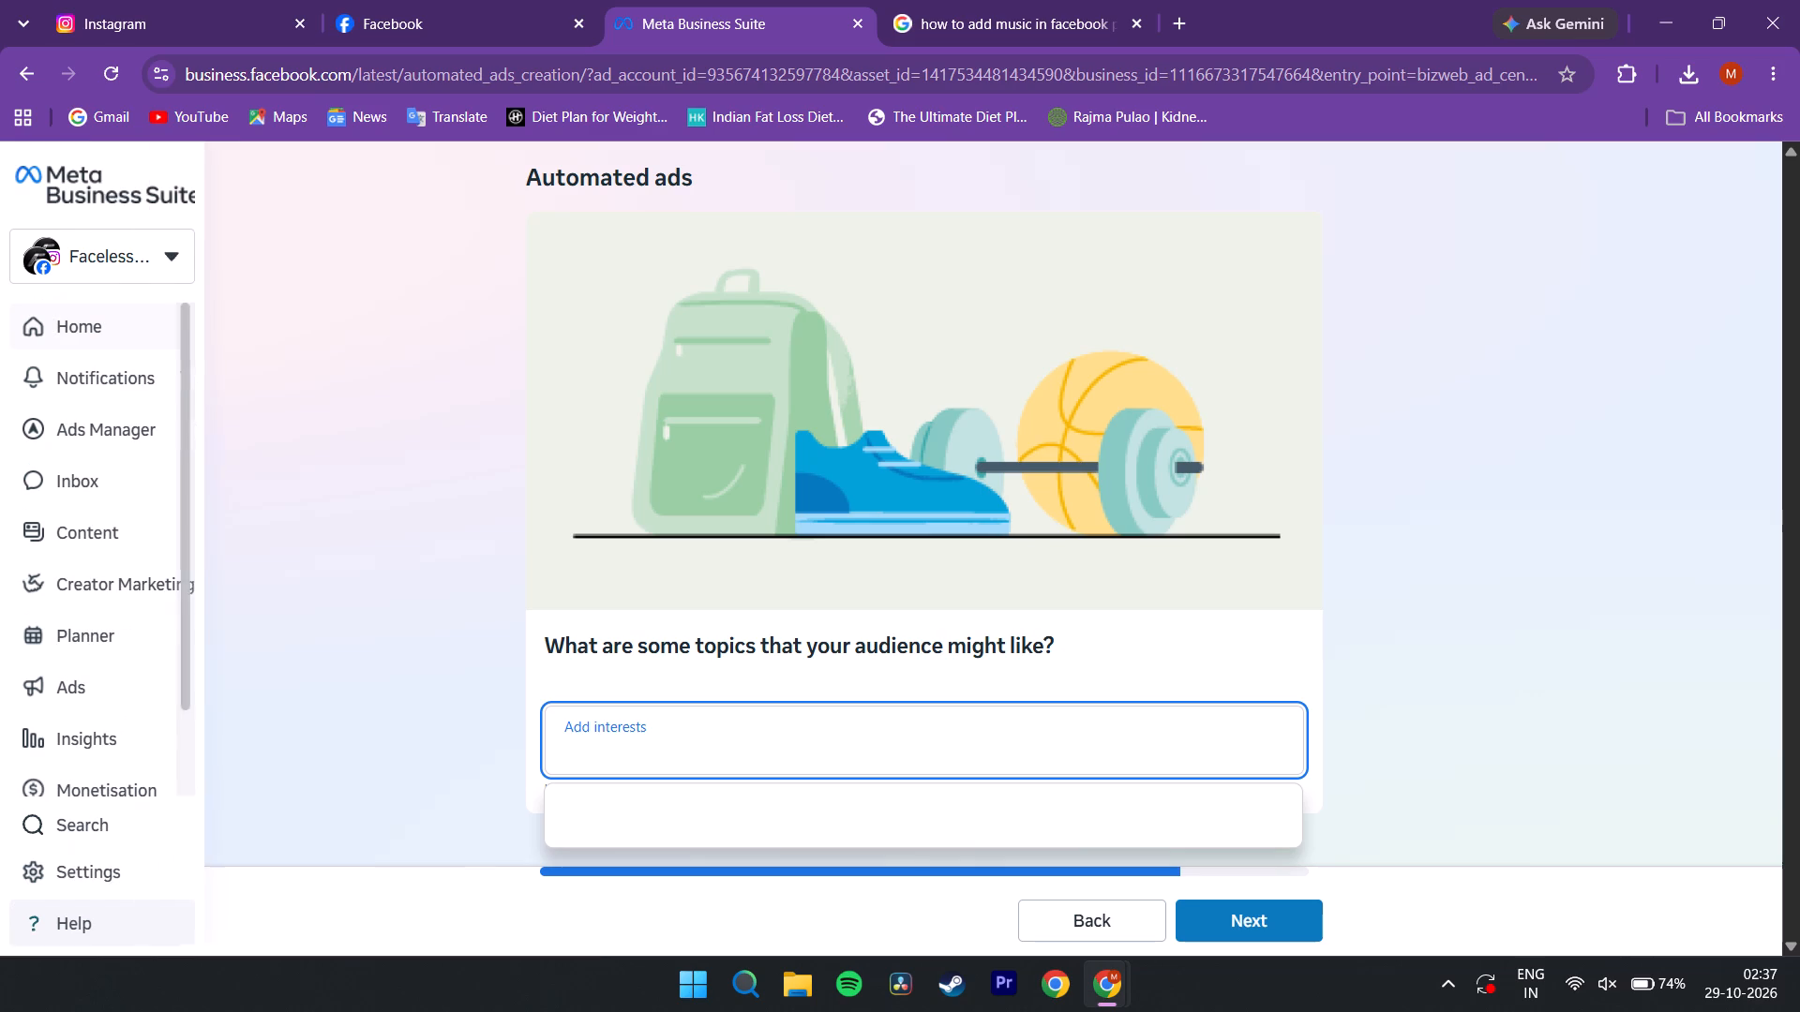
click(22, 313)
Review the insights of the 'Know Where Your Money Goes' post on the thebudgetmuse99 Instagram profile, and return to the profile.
click(271, 0)
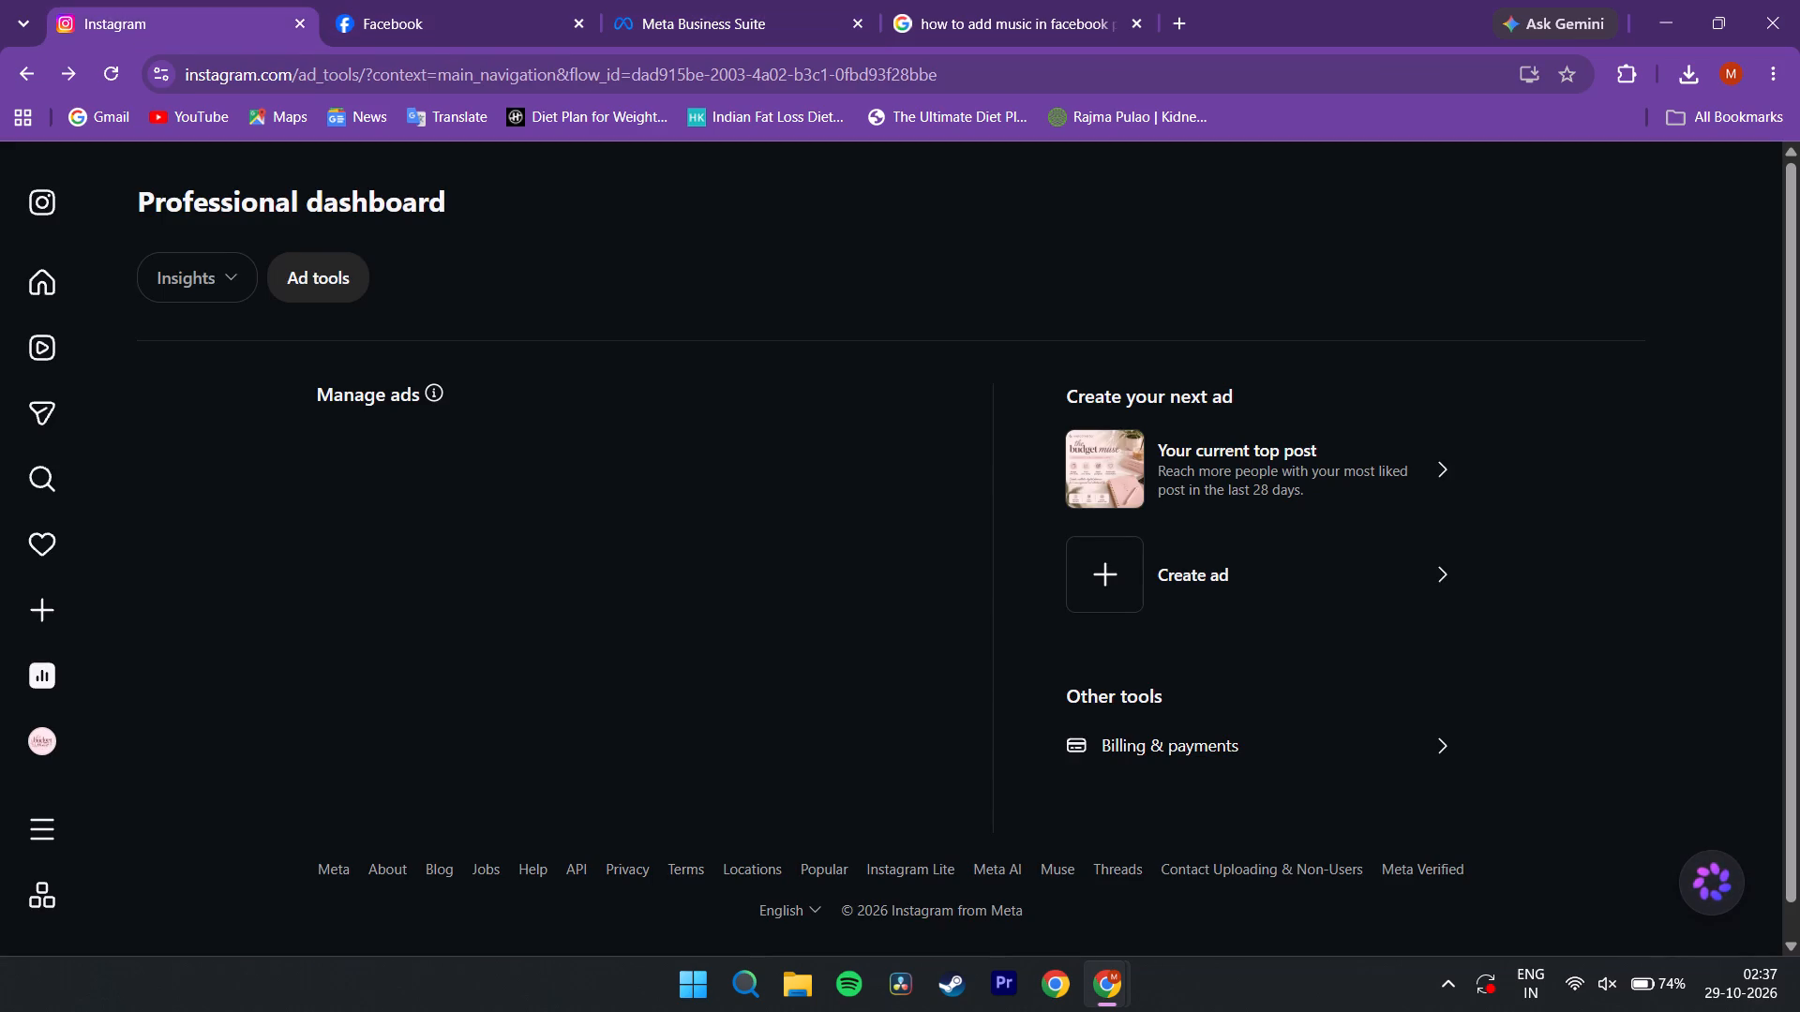
click(47, 296)
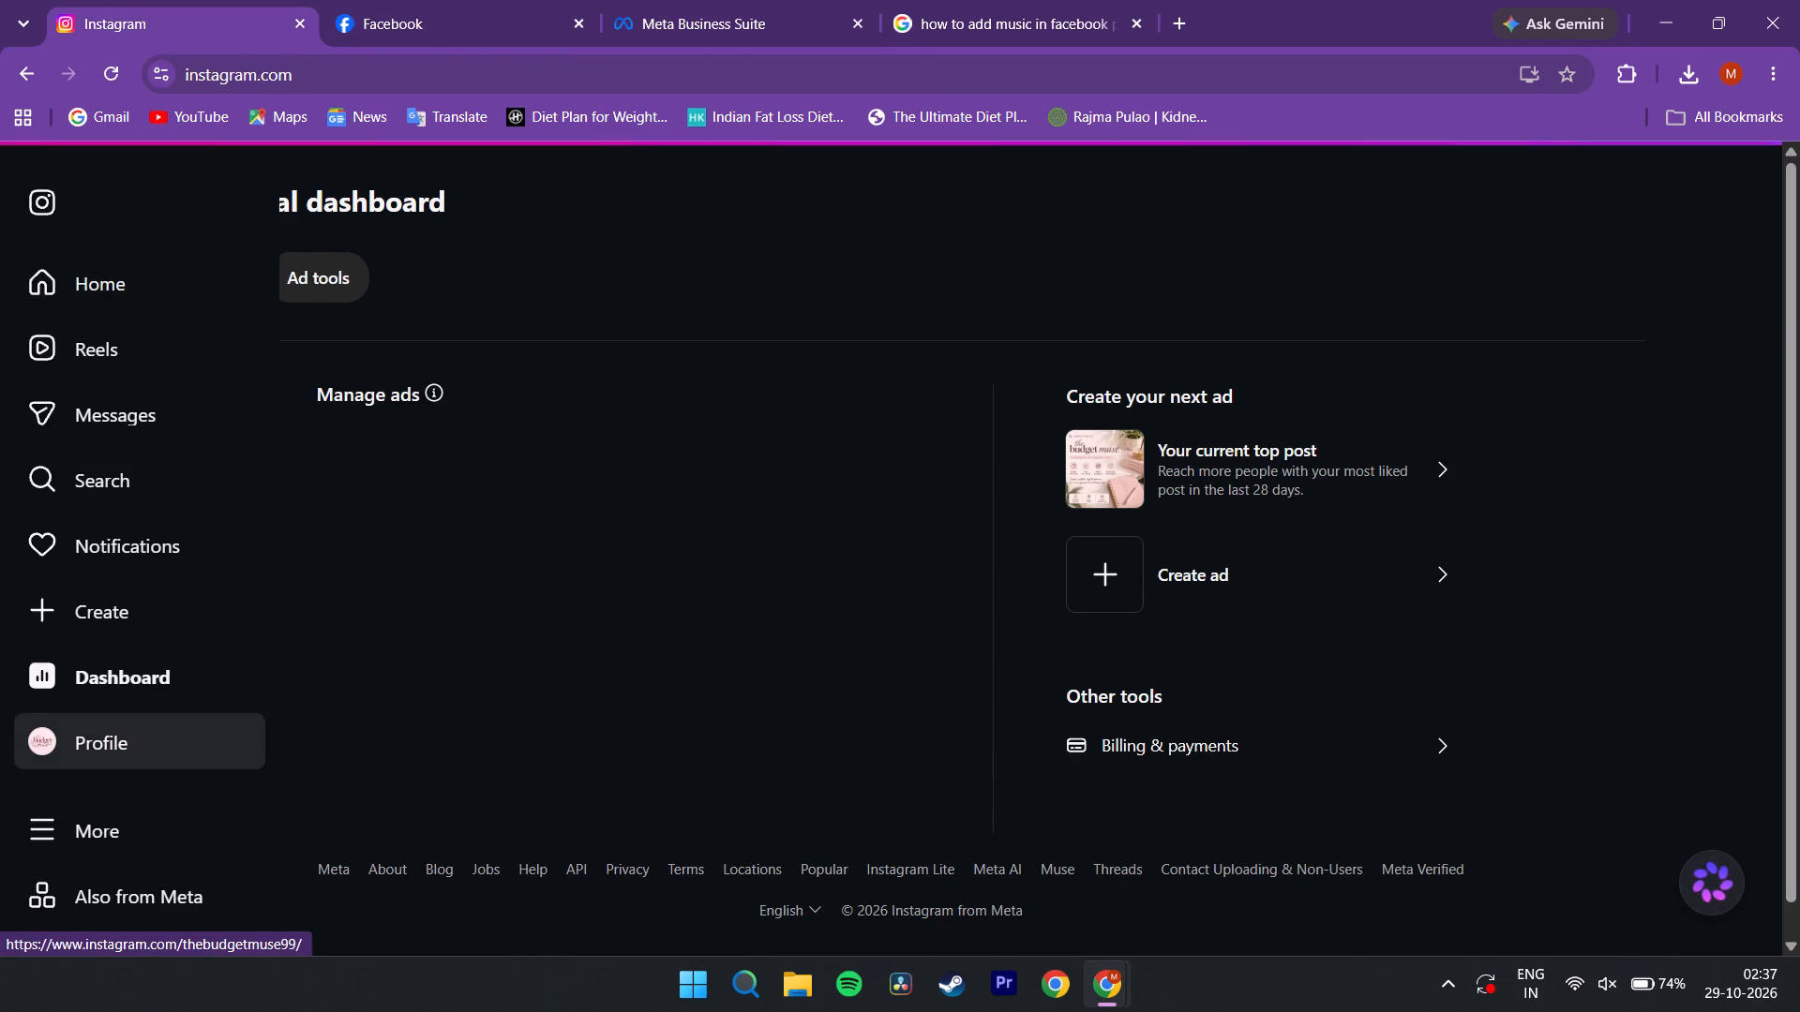
click(64, 754)
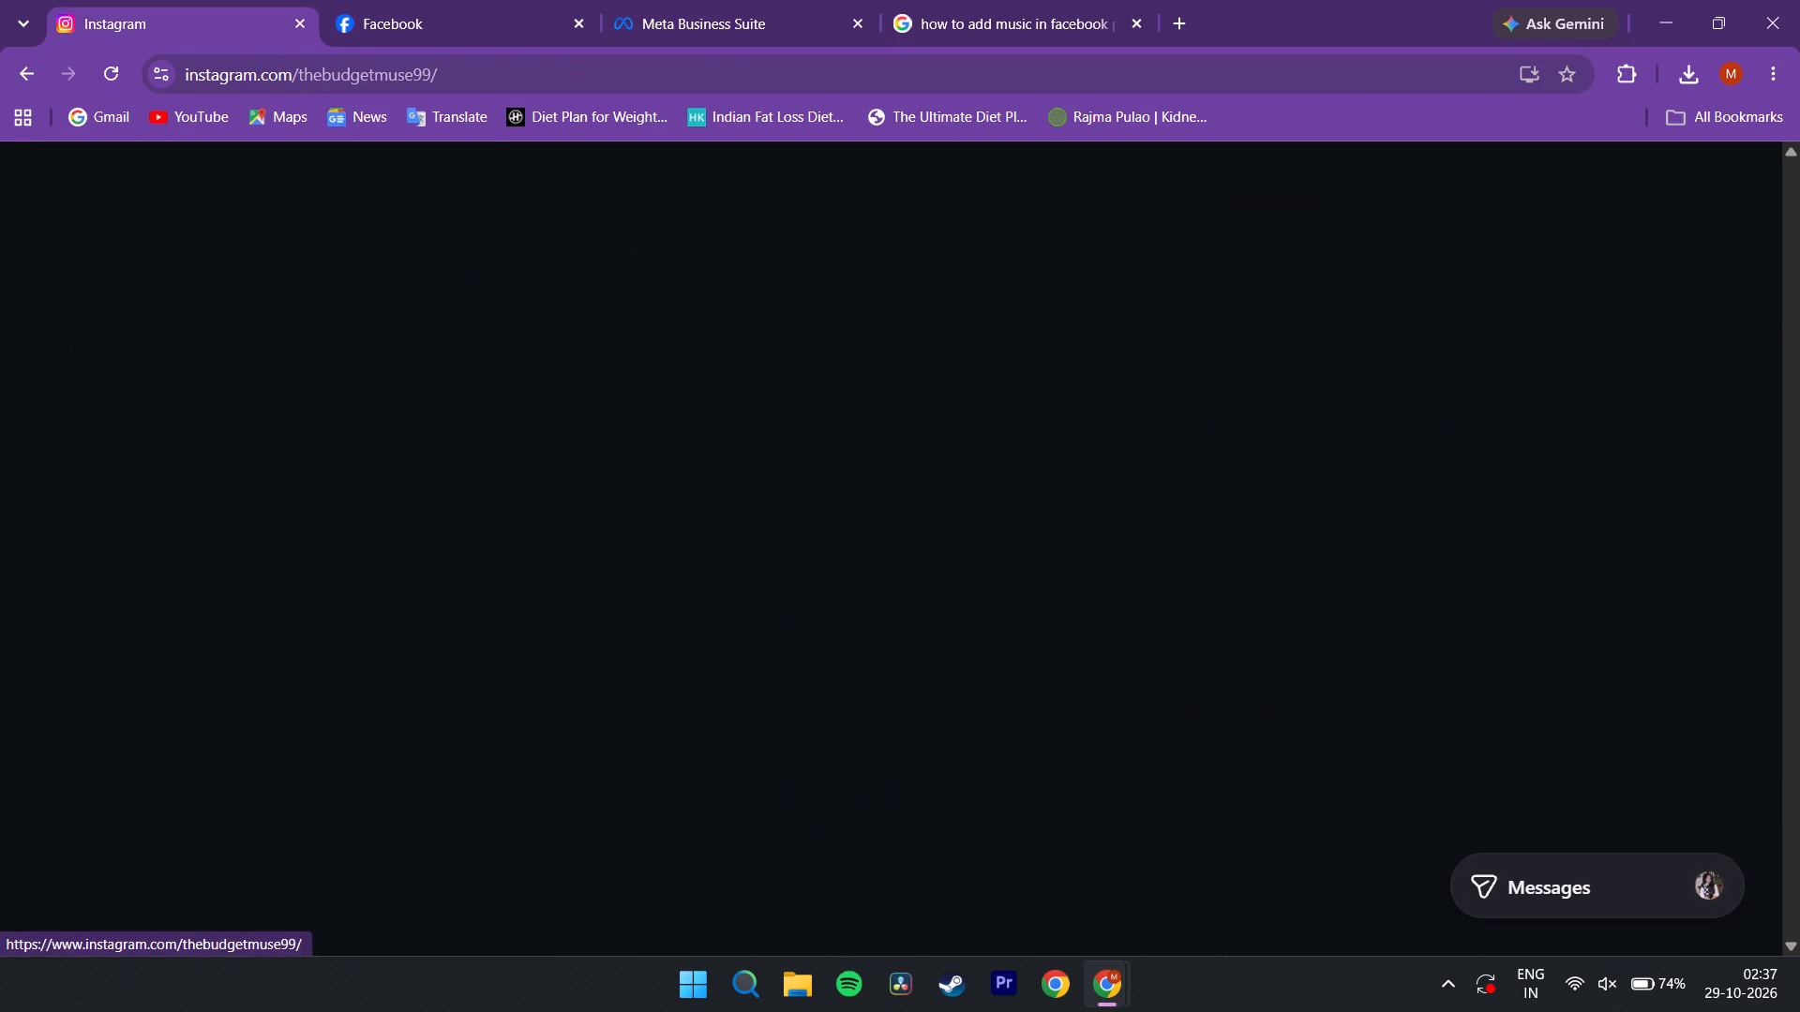
scroll(572, 743, down, 2)
click(422, 695)
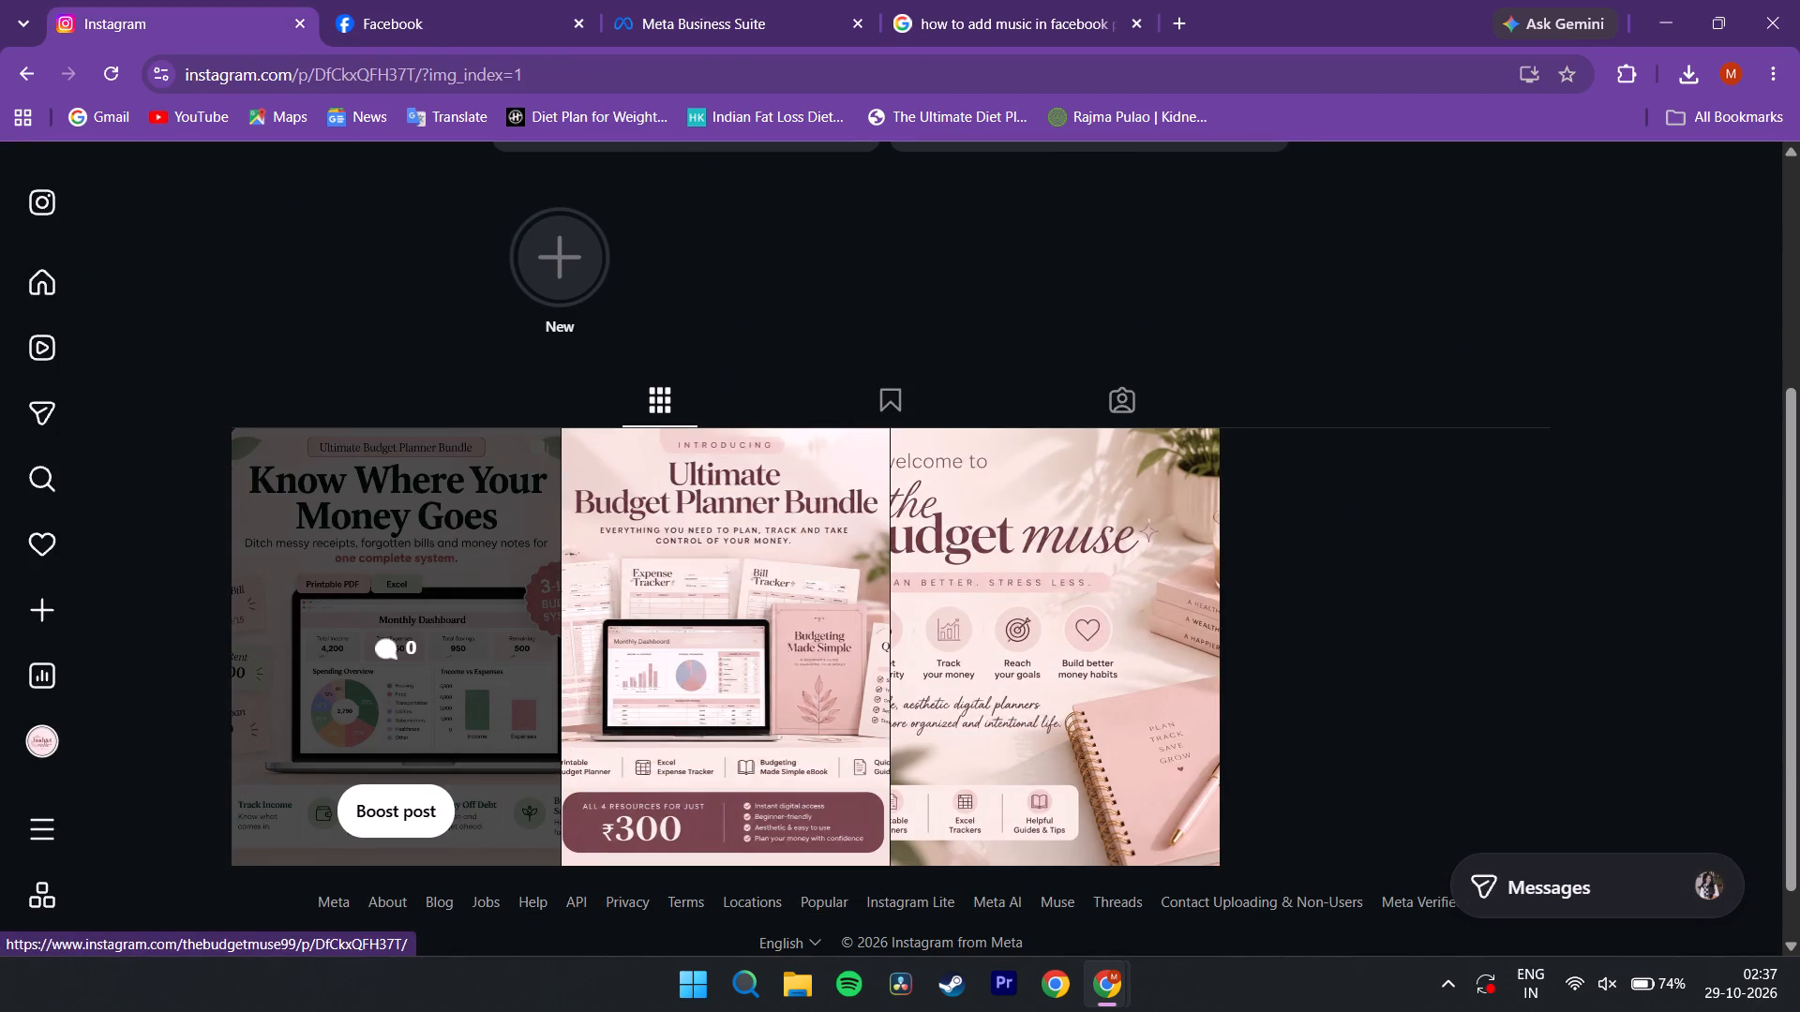
click(1022, 712)
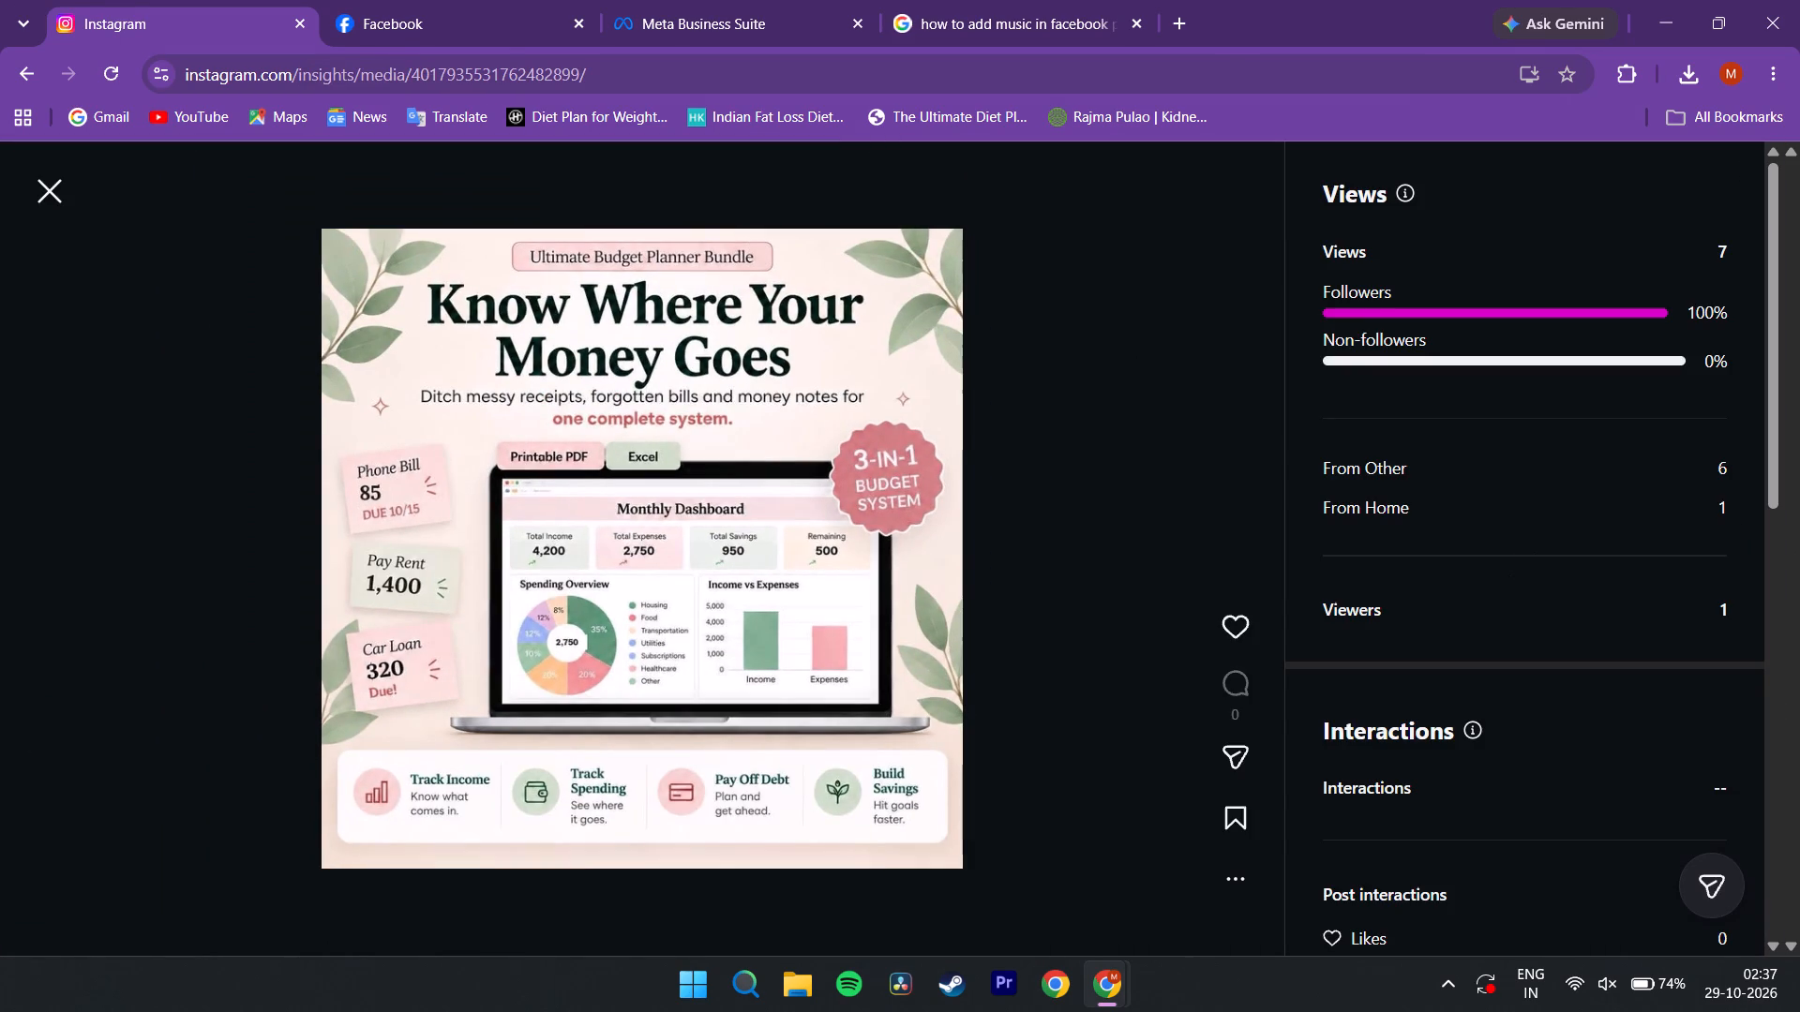
scroll(1453, 468, down, 5)
scroll(1453, 468, up, 6)
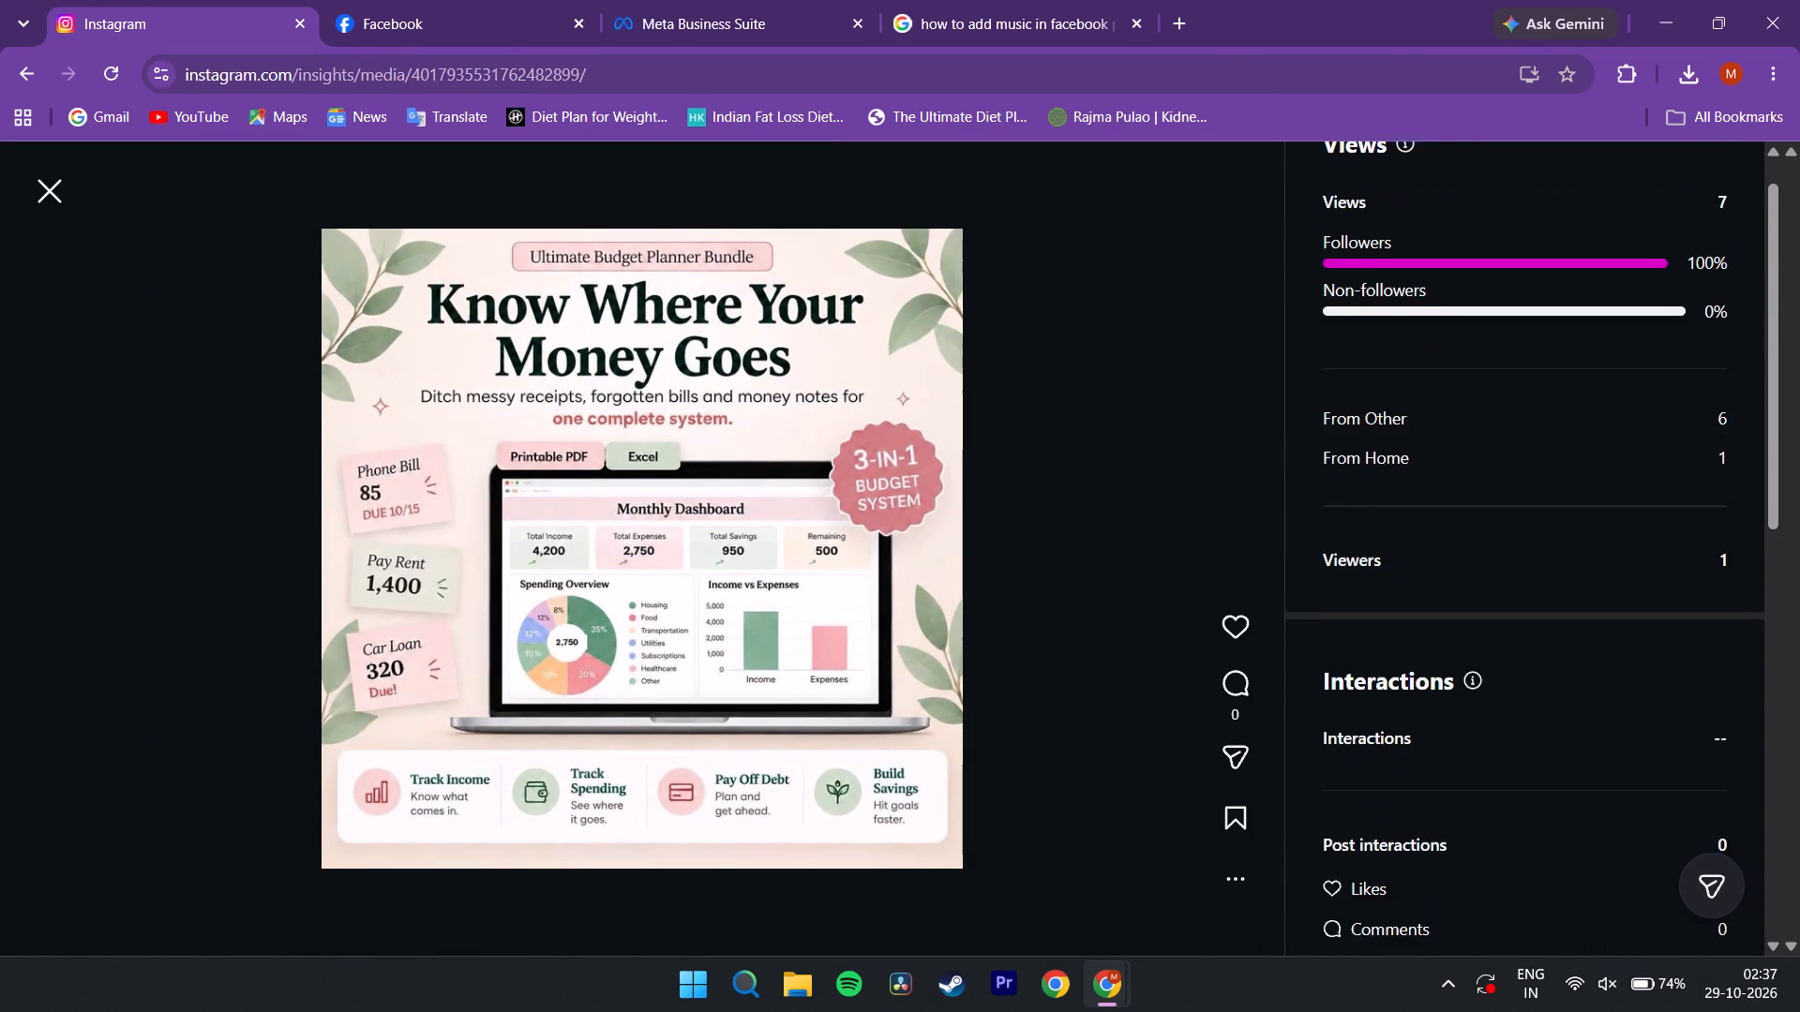
click(51, 194)
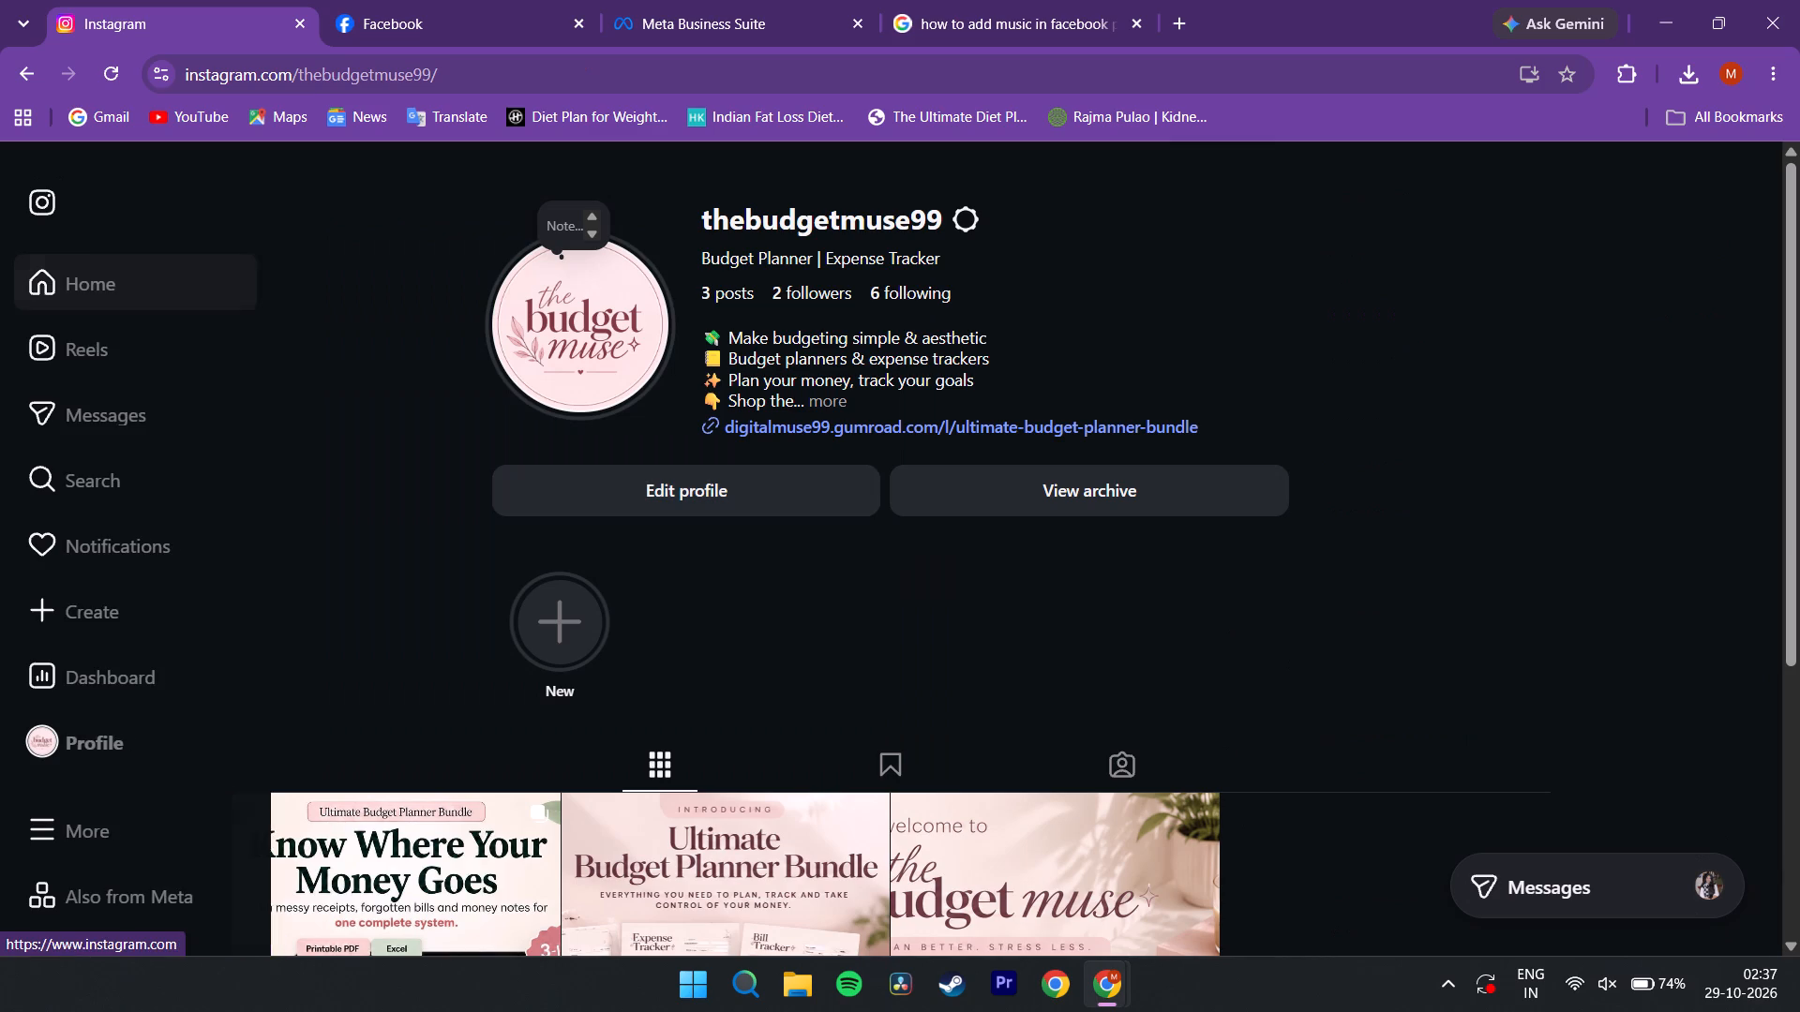
Return Instagram to its home feed and look over the top of the Facebook home feed for Faceless Creator Kit.
click(57, 301)
click(384, 0)
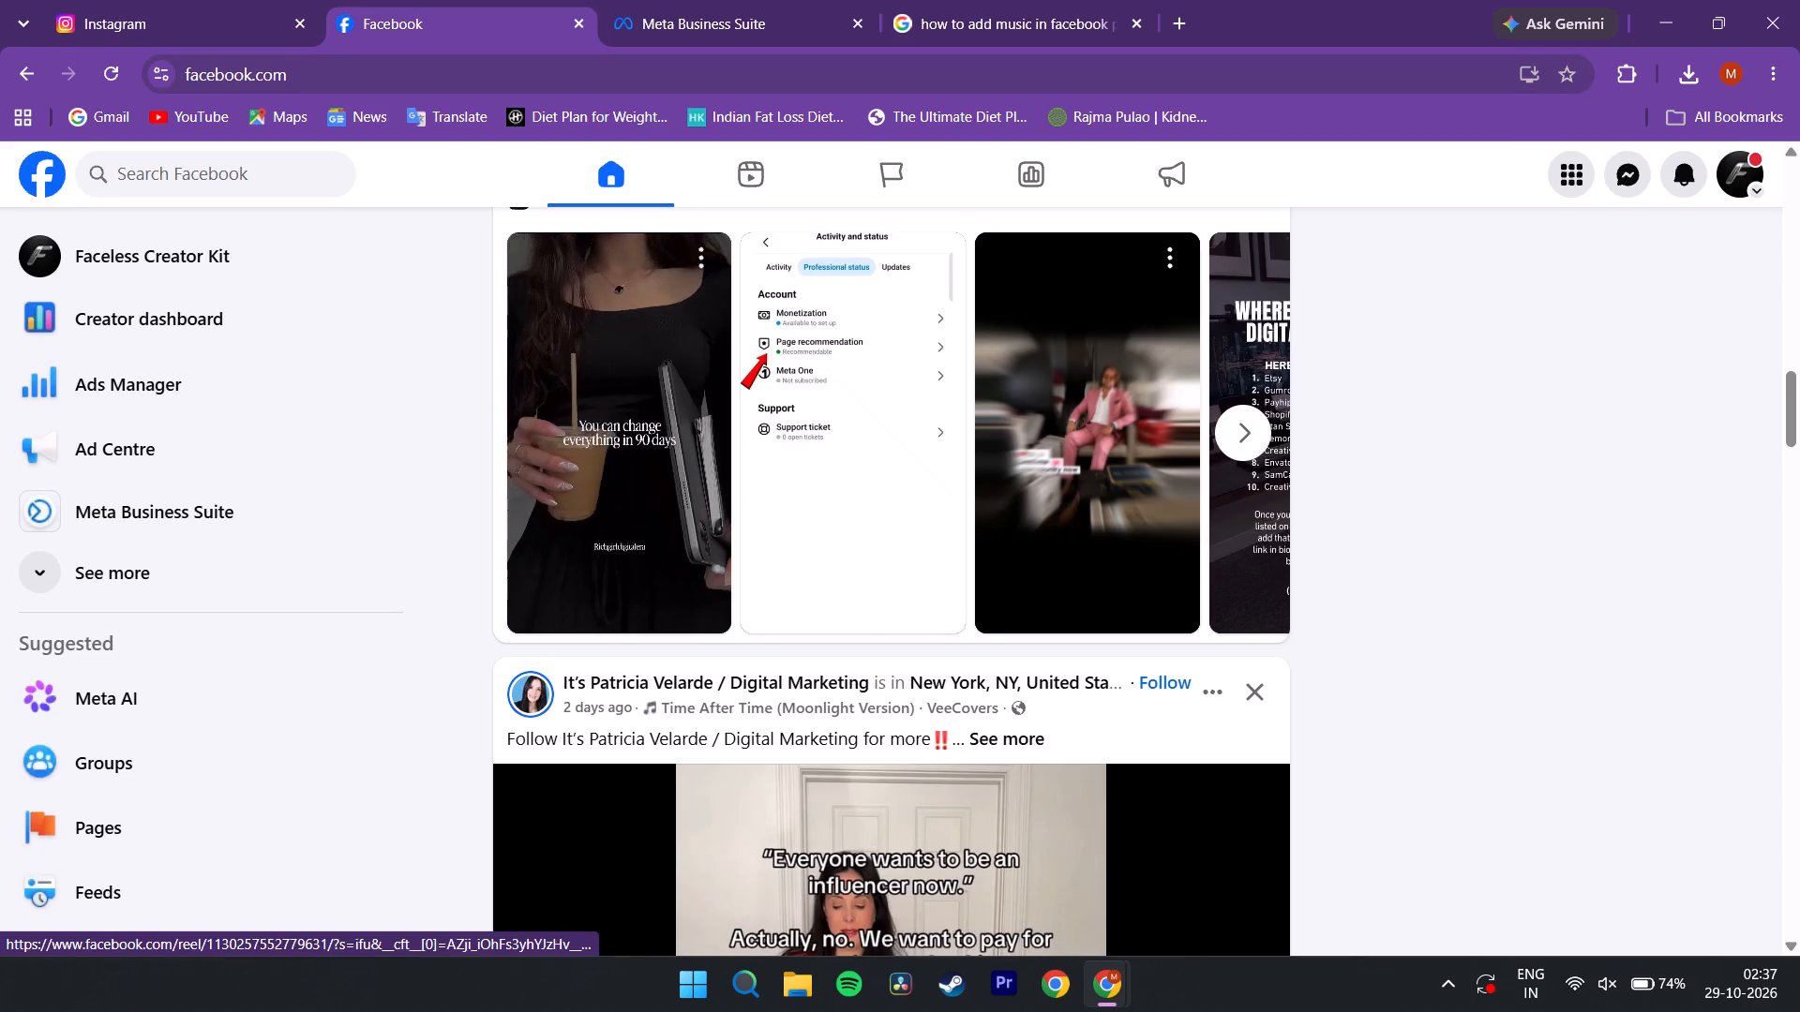
scroll(537, 494, up, 5)
scroll(458, 606, up, 10)
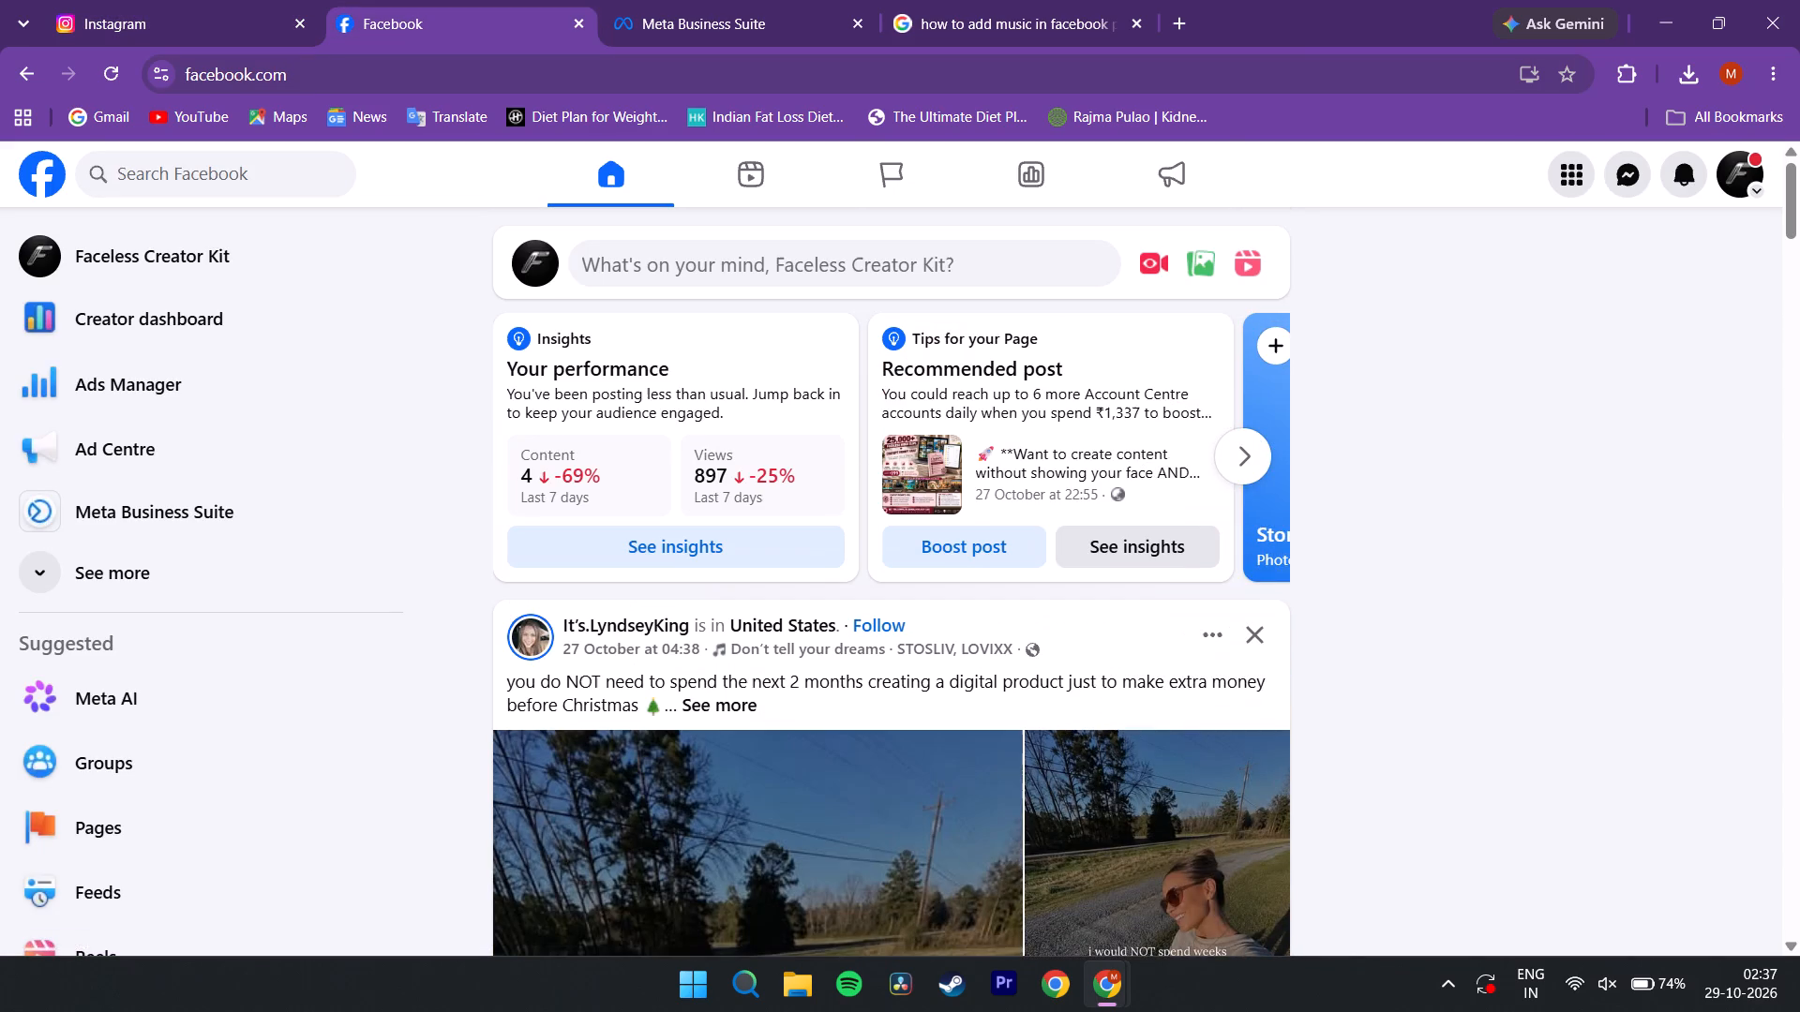
scroll(458, 606, up, 4)
Sign the current profile out of Chrome.
click(1055, 0)
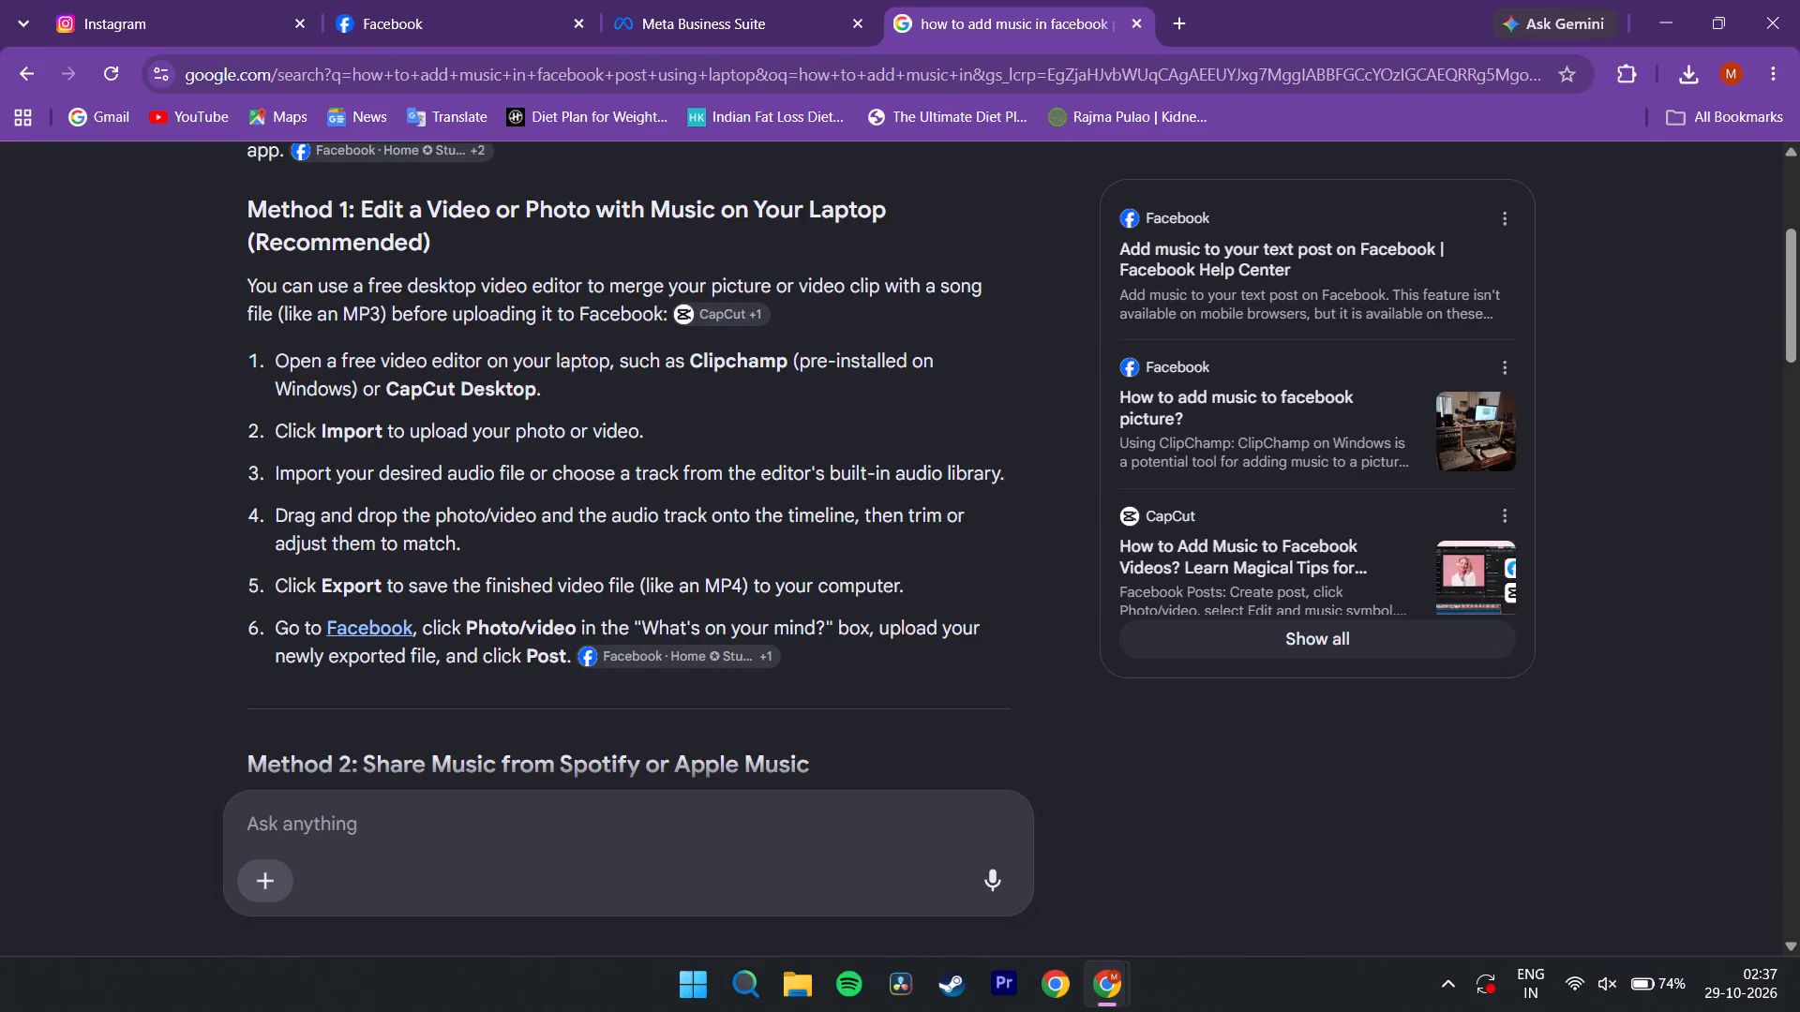
click(1738, 84)
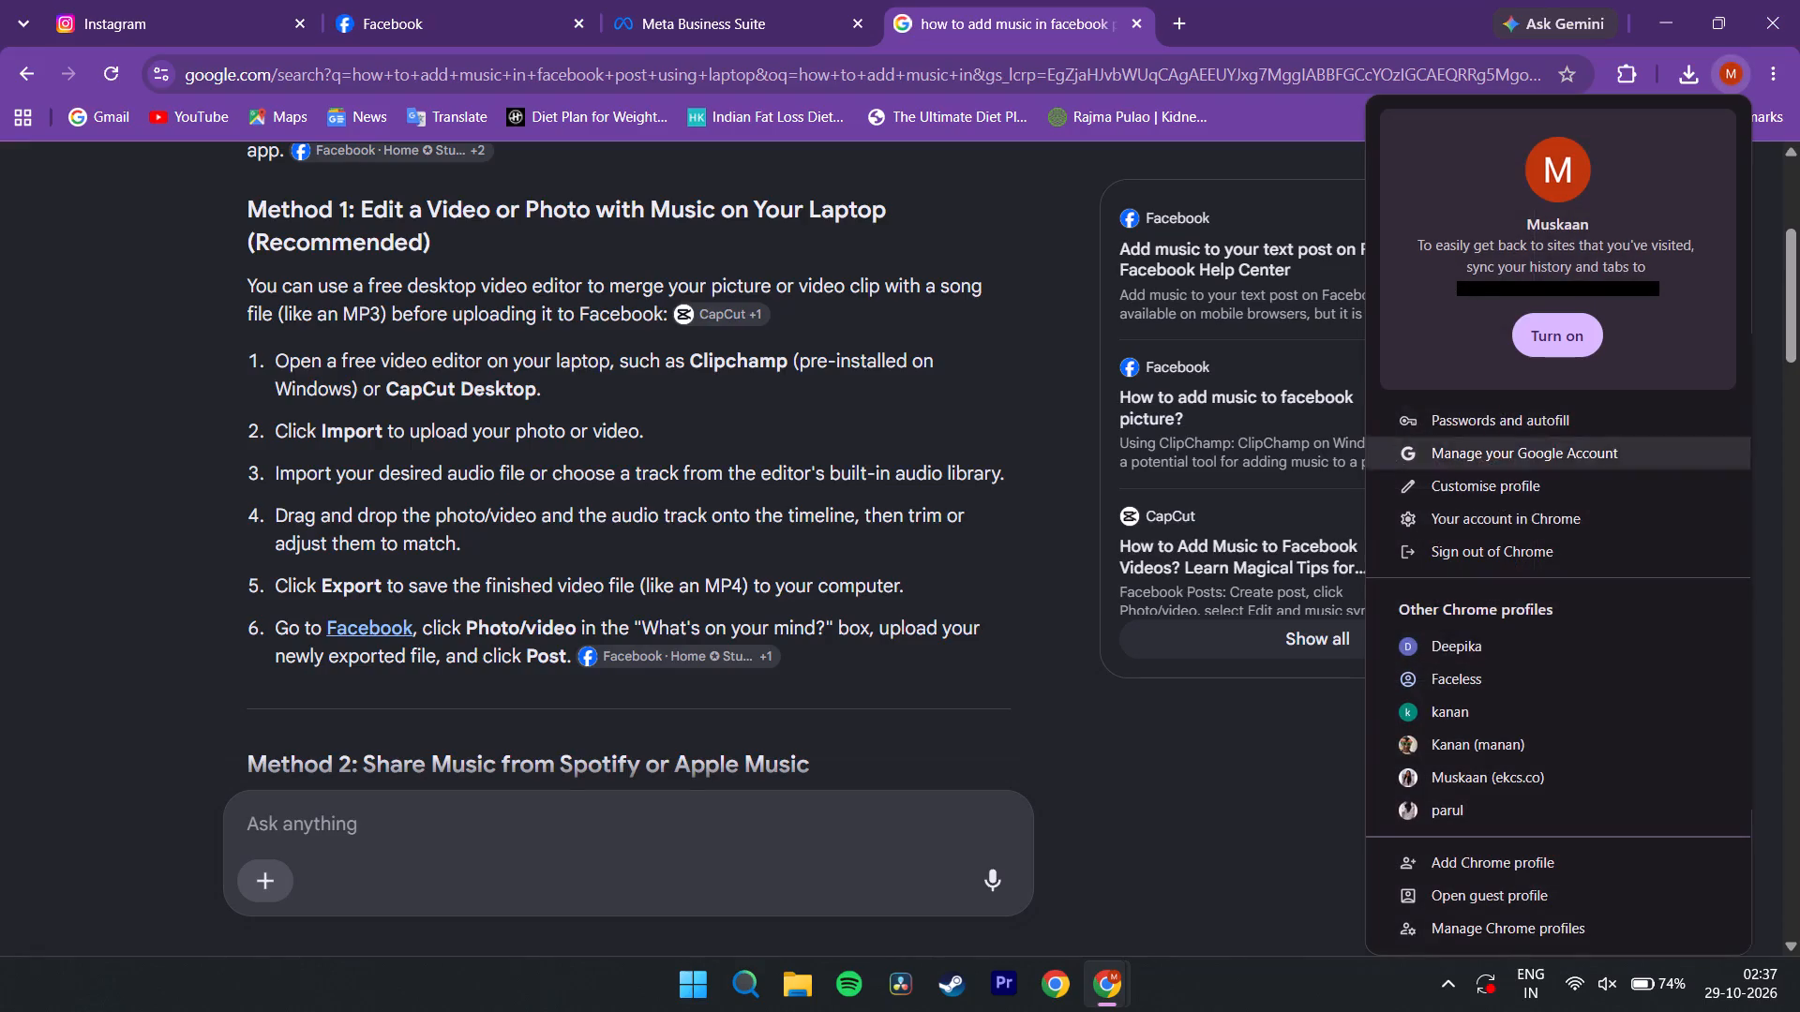
click(1515, 540)
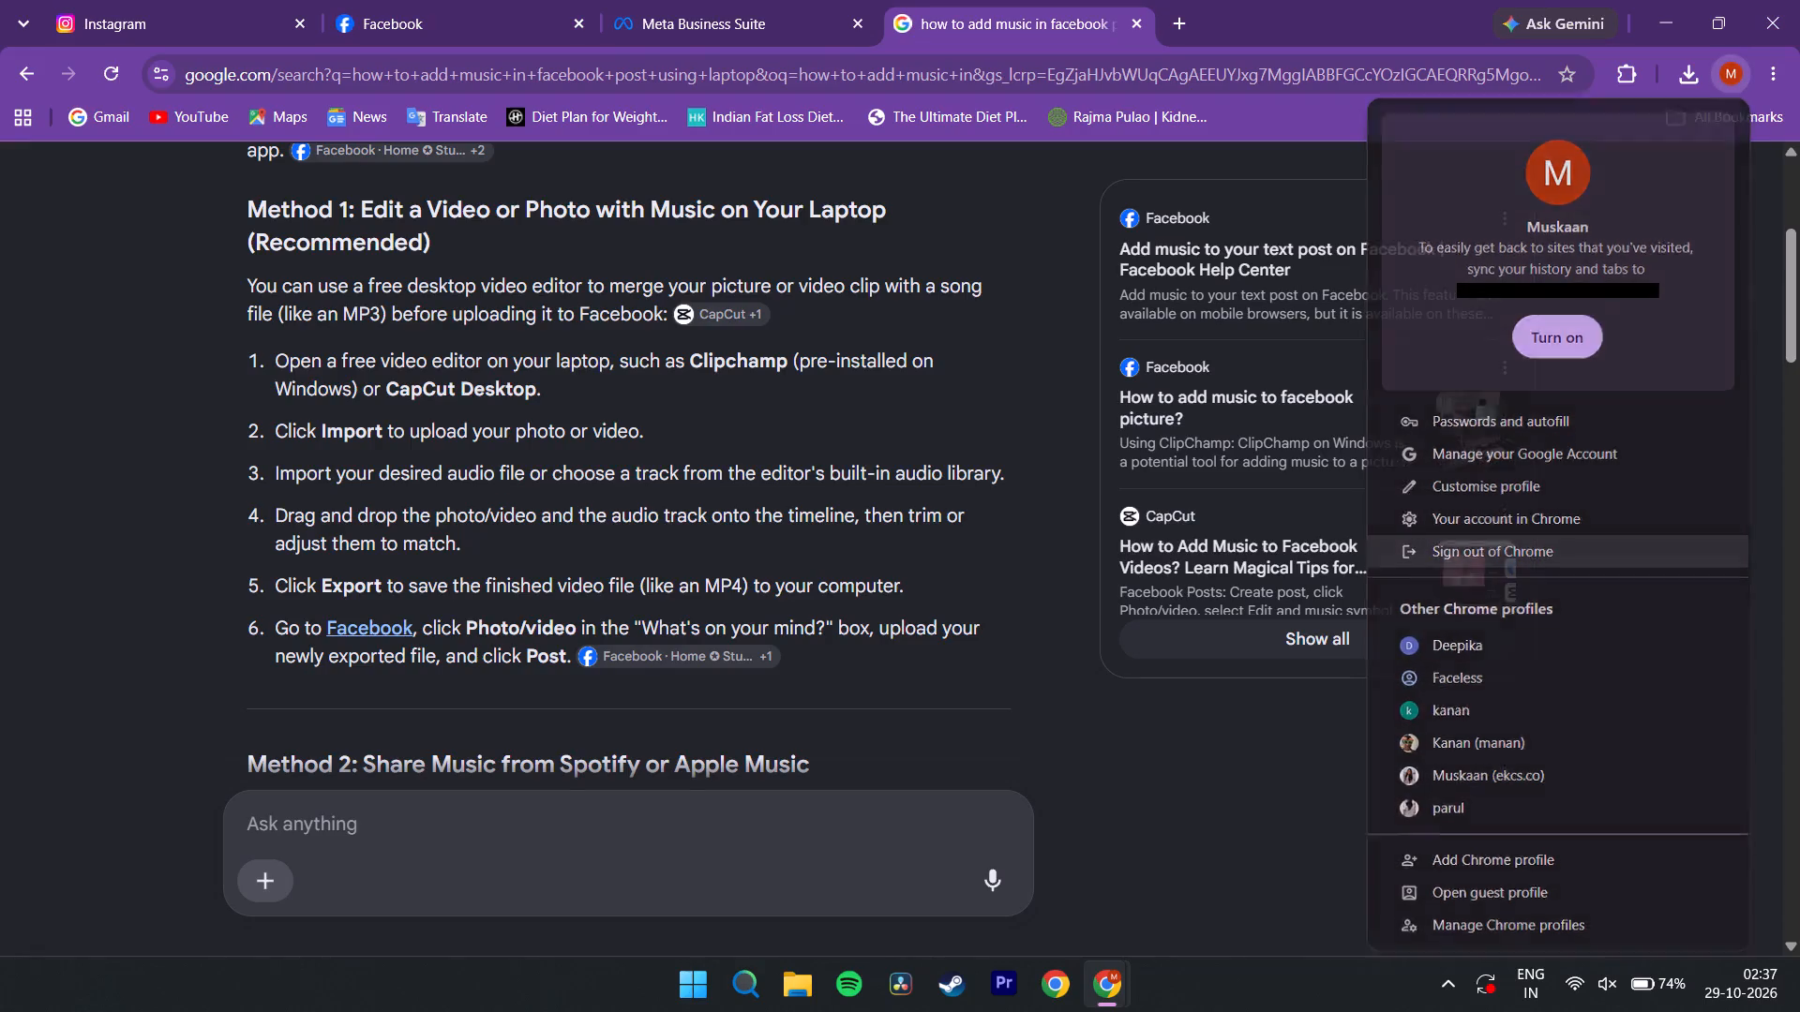
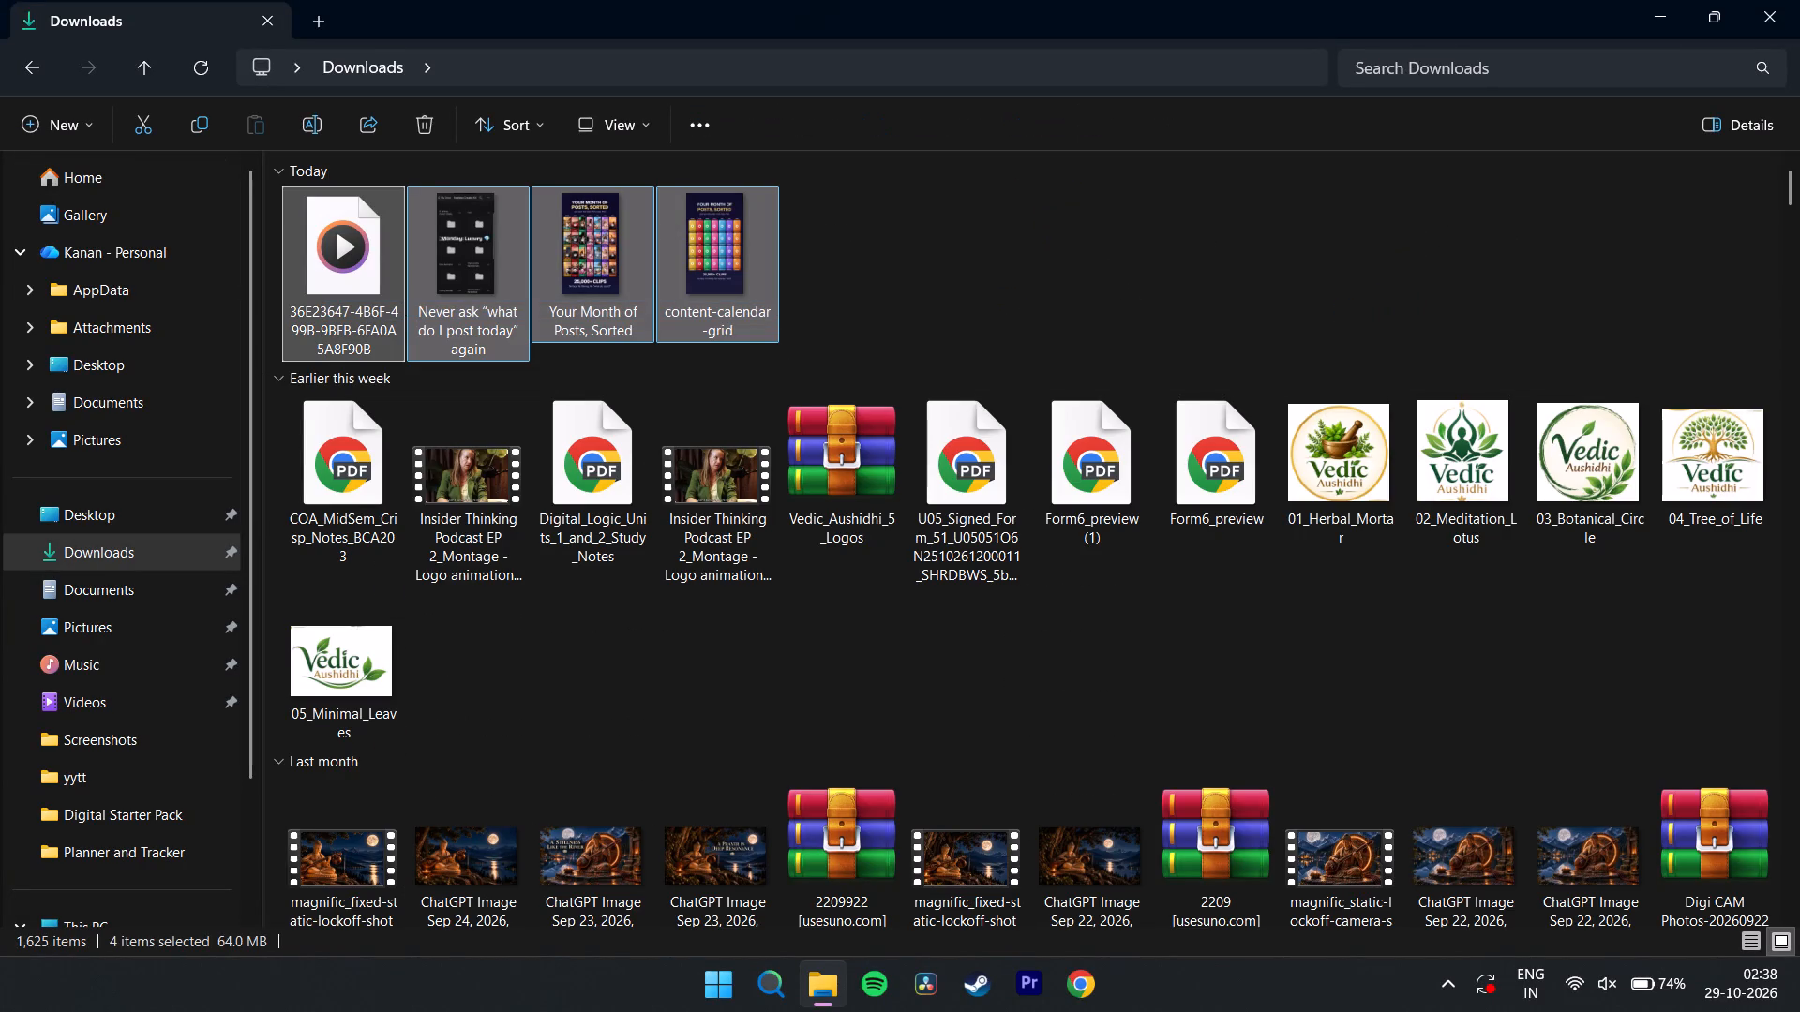
Delete the four selected files under Today in the Downloads folder and close the folder window.
key(Delete)
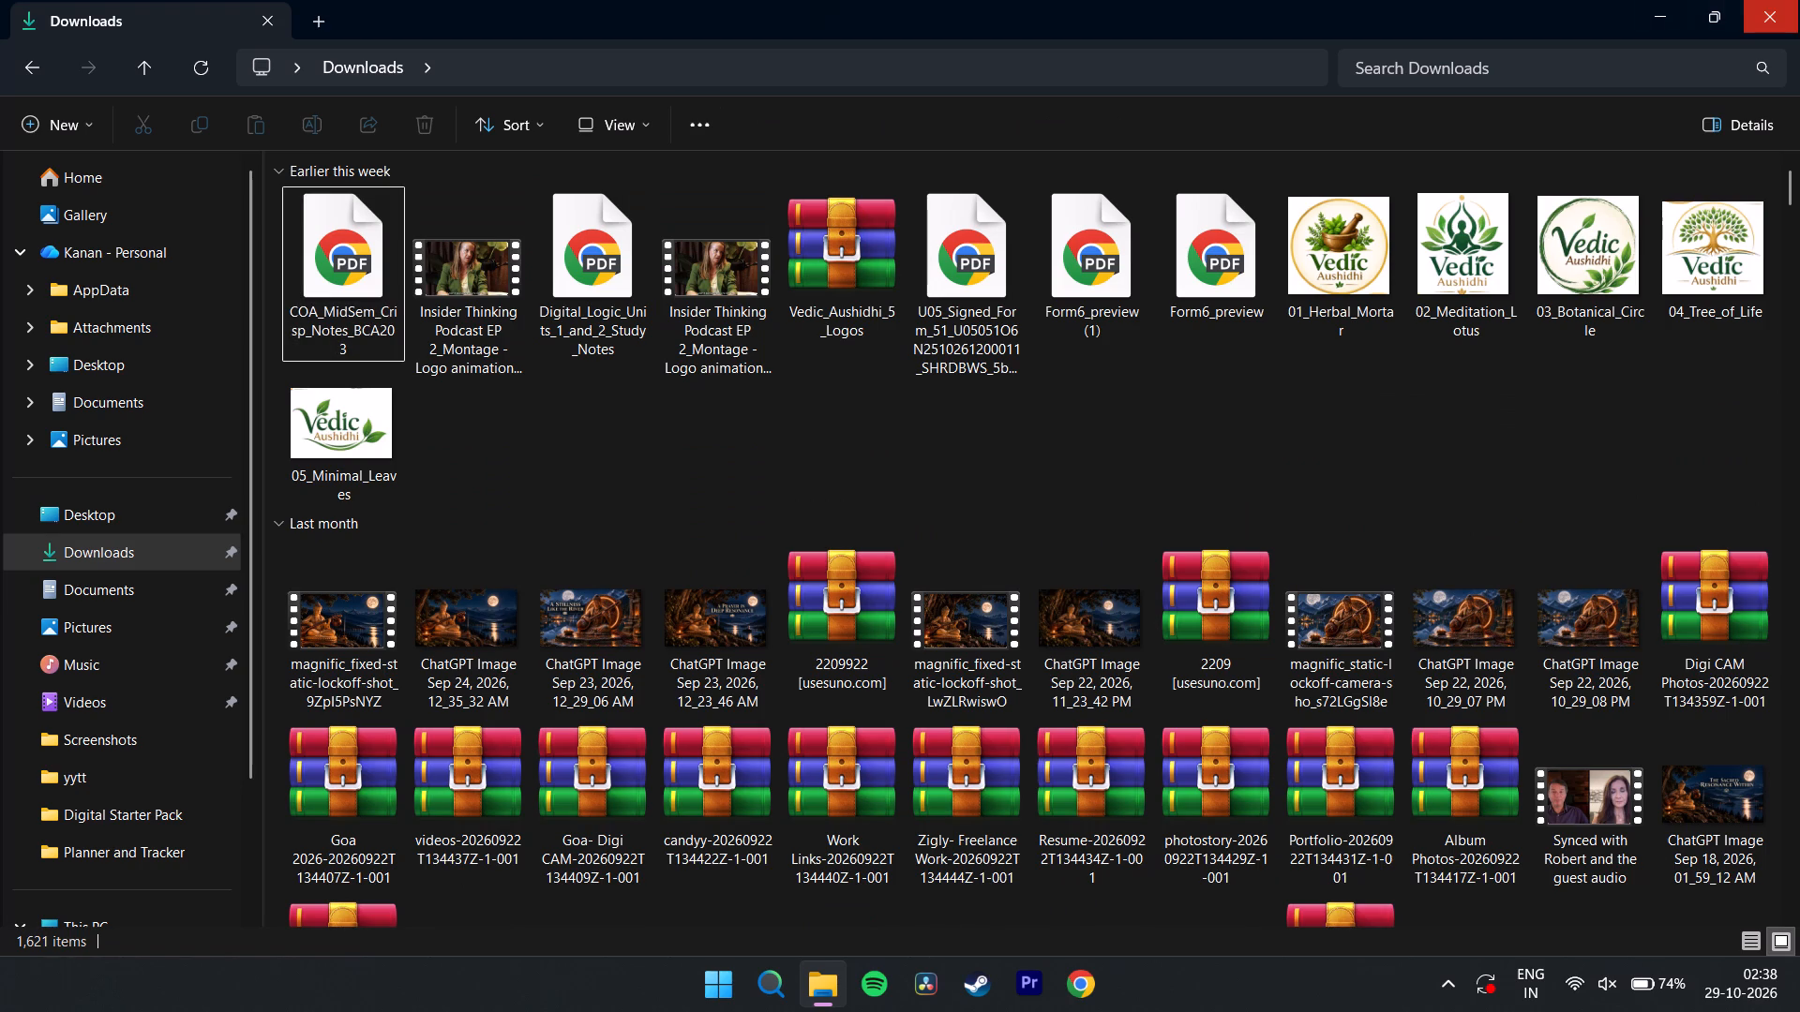
click(1797, 0)
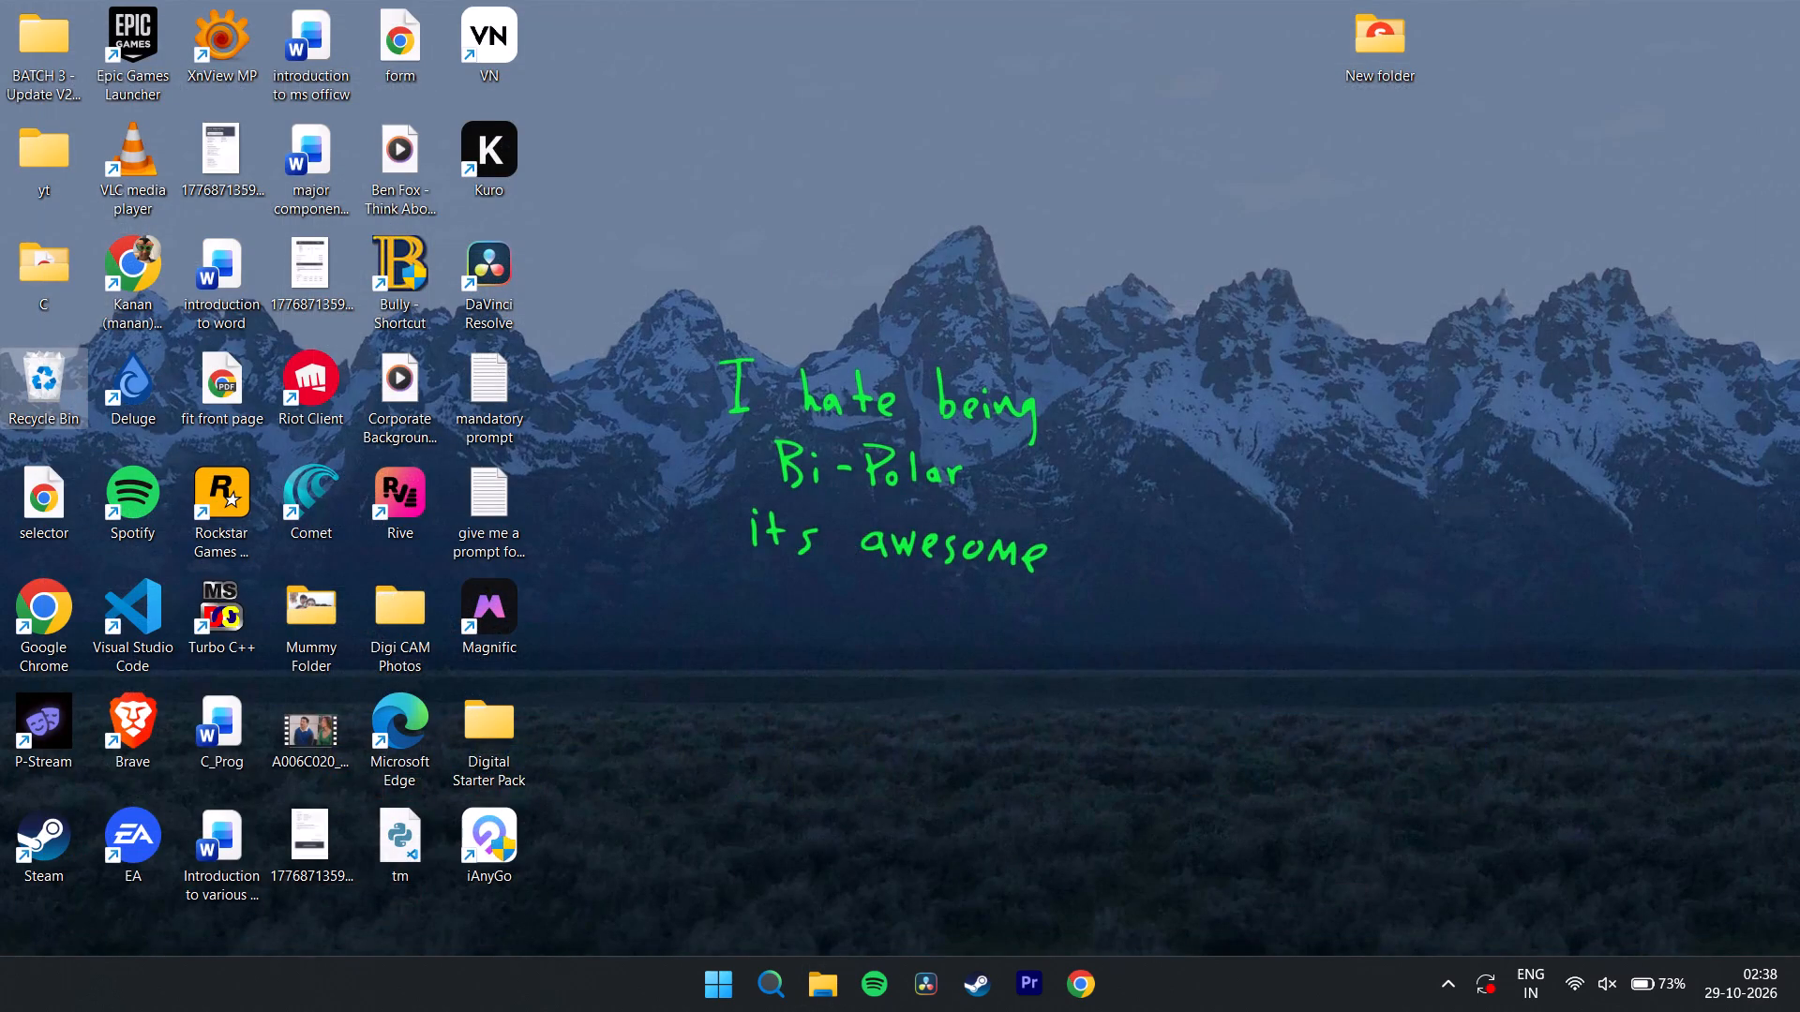